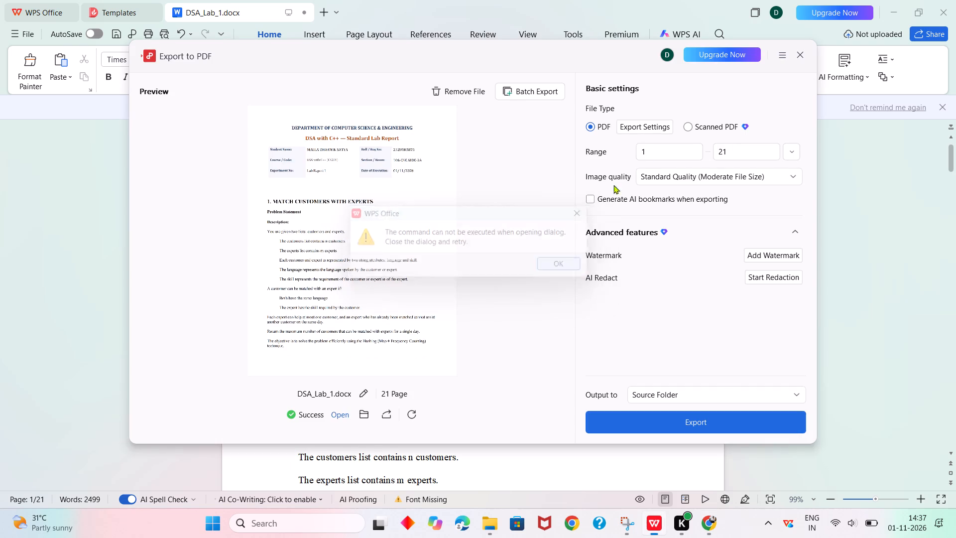
# Close the Export to PDF window.
pyautogui.click(795, 62)
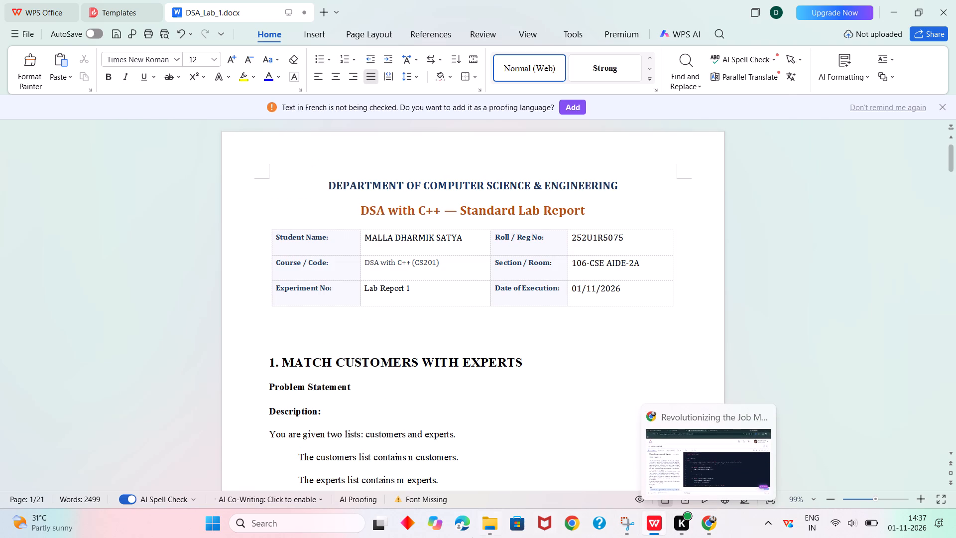
# Open the ADS LAB 2 document from the 2nd year 2ndterm folder in File Explorer.
pyautogui.click(481, 523)
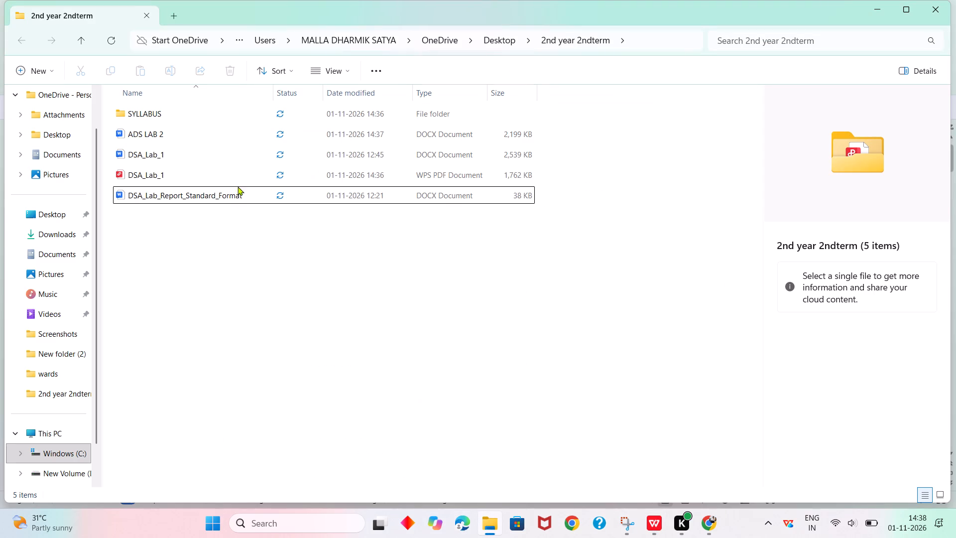
pyautogui.doubleClick(216, 128)
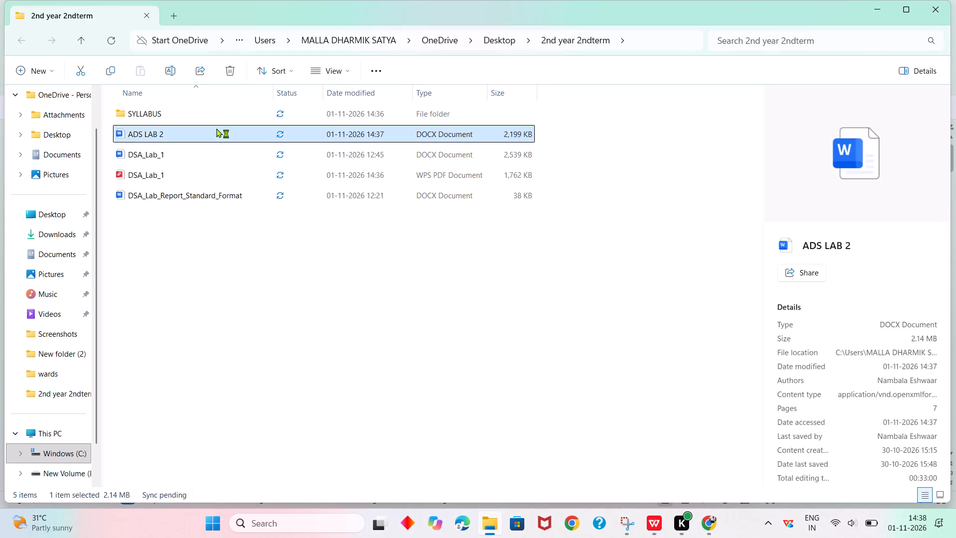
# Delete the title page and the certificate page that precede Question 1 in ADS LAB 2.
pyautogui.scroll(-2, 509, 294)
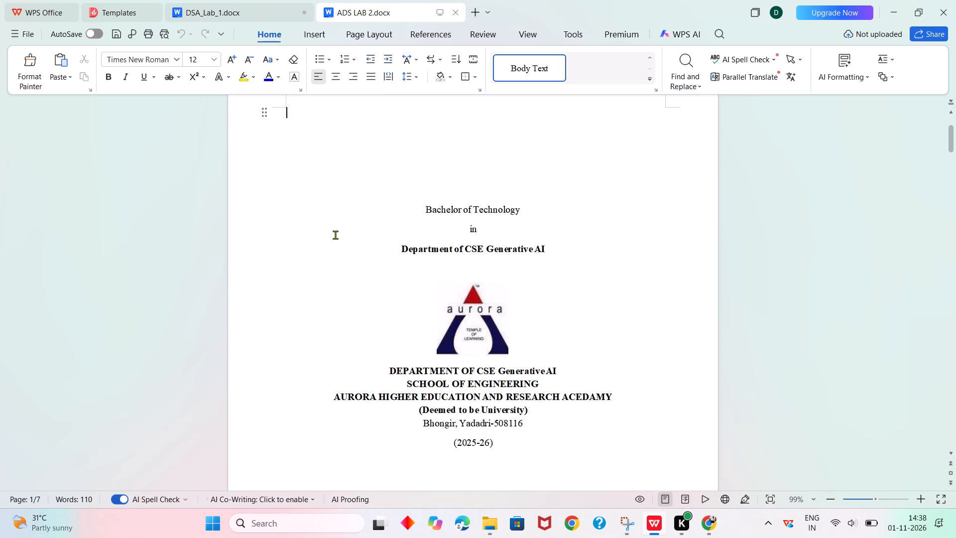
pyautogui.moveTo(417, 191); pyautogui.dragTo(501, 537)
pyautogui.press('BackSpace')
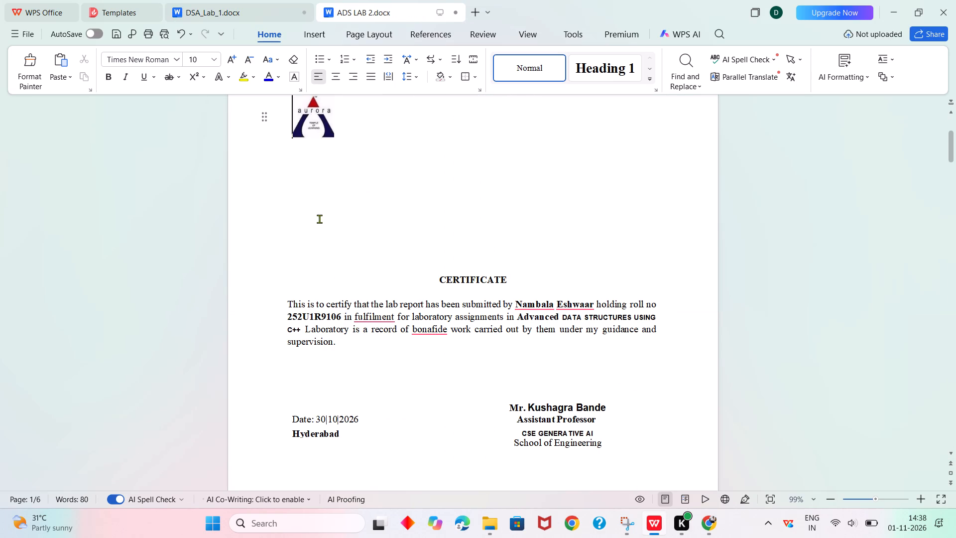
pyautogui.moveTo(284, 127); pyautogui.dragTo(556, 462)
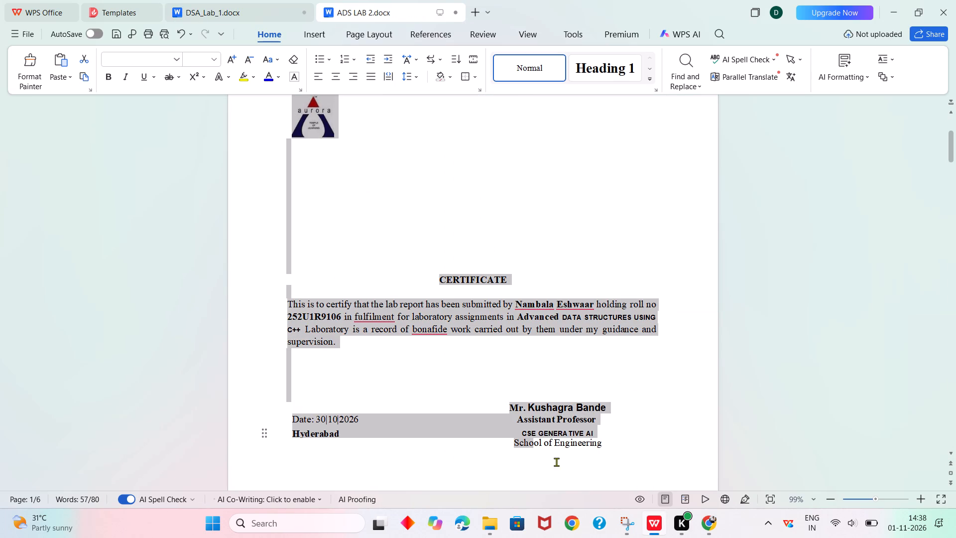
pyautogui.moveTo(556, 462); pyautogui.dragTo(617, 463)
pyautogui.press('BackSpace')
# Examine the numbered linked-list questions and their code screenshots through to the end of ADS LAB 2.
pyautogui.scroll(9, 467, 350)
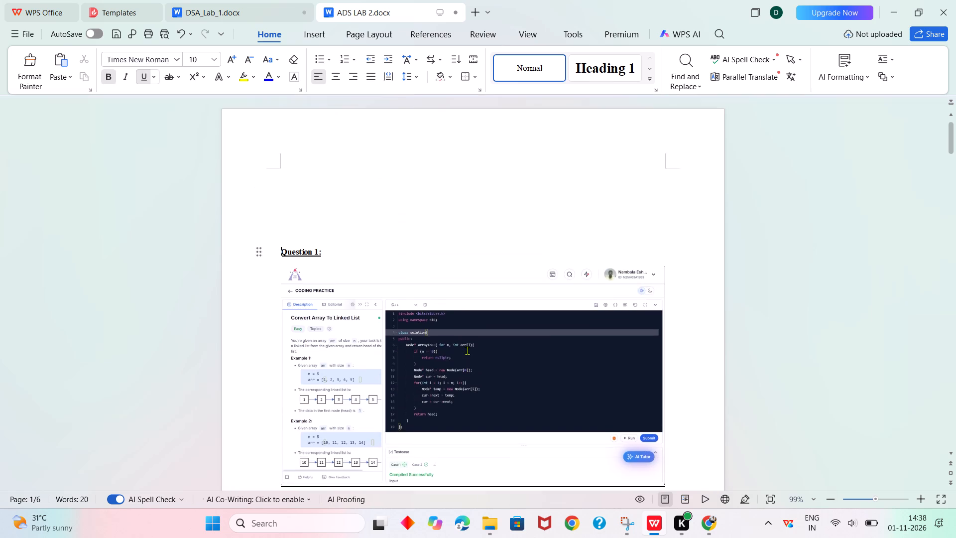
pyautogui.scroll(-16, 517, 324)
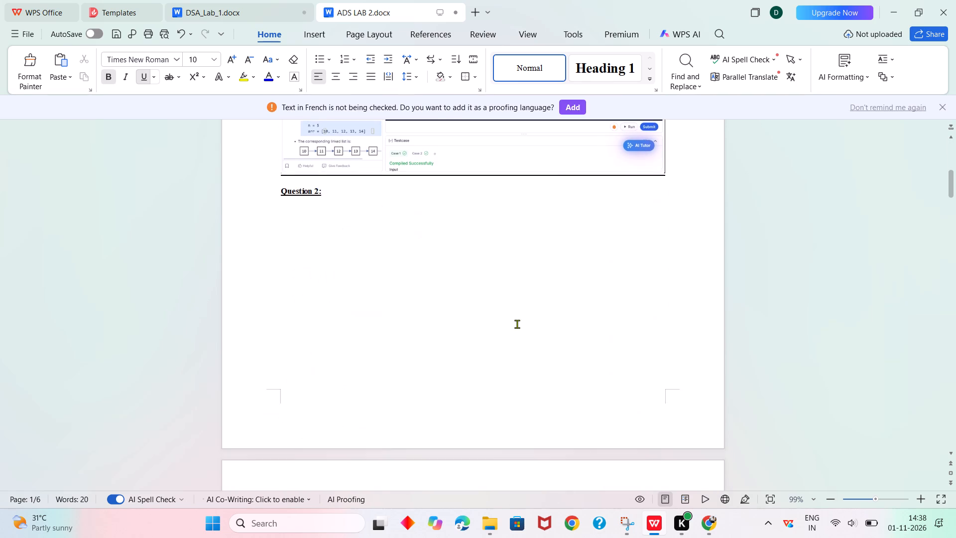
pyautogui.scroll(-20, 517, 324)
pyautogui.scroll(-20, 517, 324)
pyautogui.scroll(-2, 517, 324)
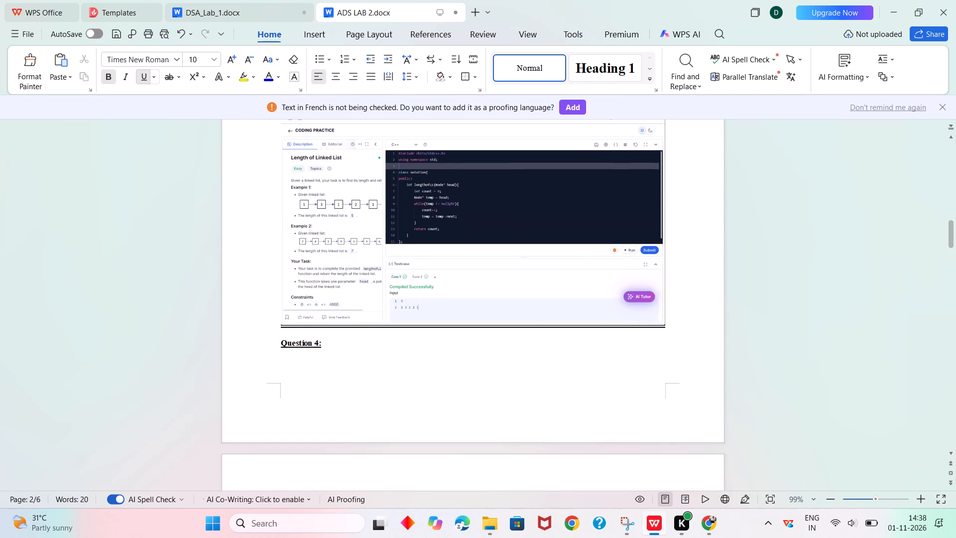
pyautogui.scroll(-20, 517, 323)
pyautogui.scroll(-20, 517, 323)
pyautogui.scroll(-2, 517, 323)
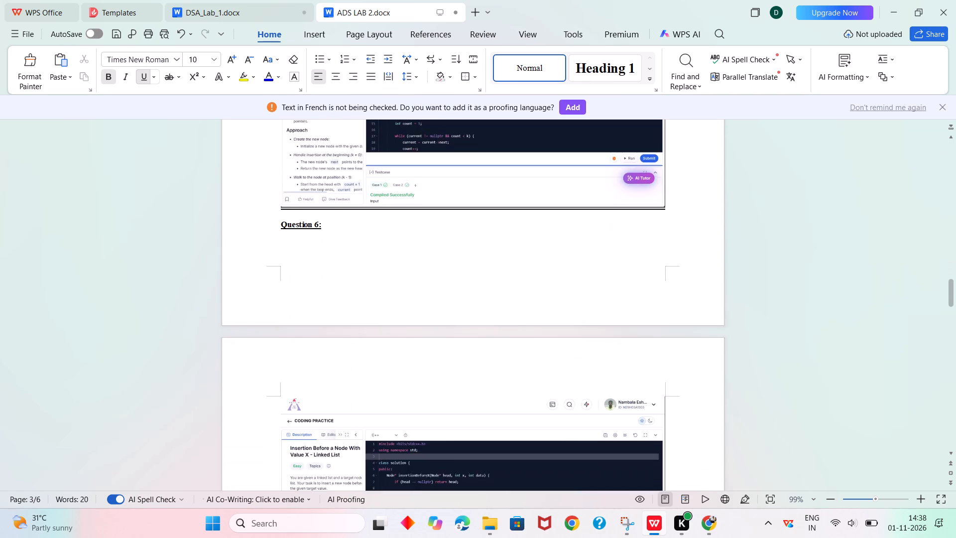
pyautogui.scroll(-20, 517, 322)
pyautogui.scroll(-20, 517, 322)
pyautogui.scroll(-1, 517, 322)
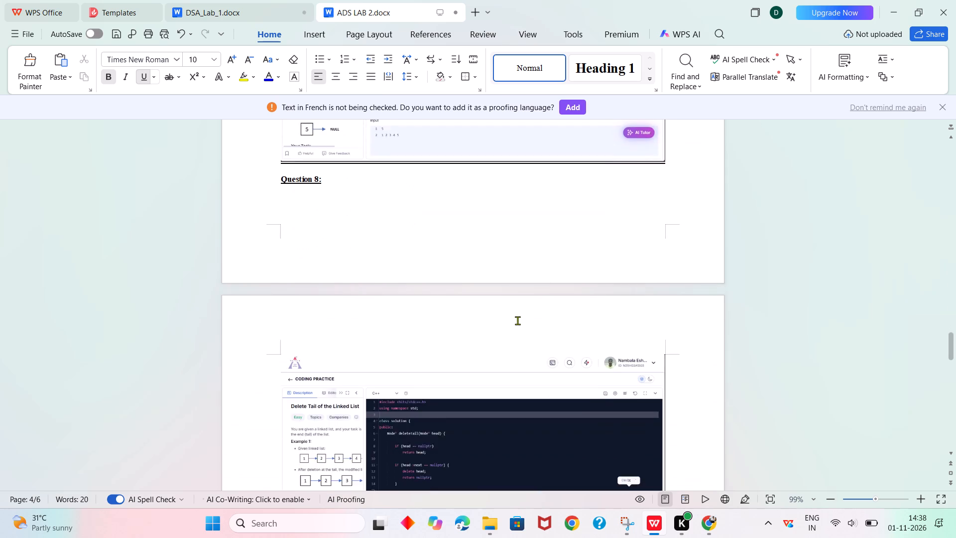
pyautogui.scroll(-20, 517, 320)
pyautogui.scroll(-20, 517, 320)
pyautogui.scroll(-1, 517, 320)
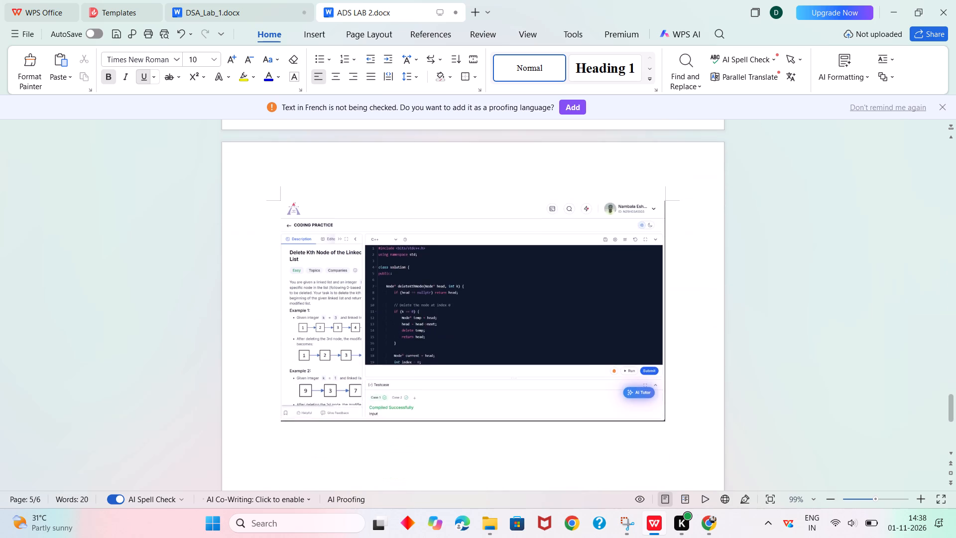
pyautogui.scroll(-20, 518, 320)
pyautogui.scroll(-18, 518, 320)
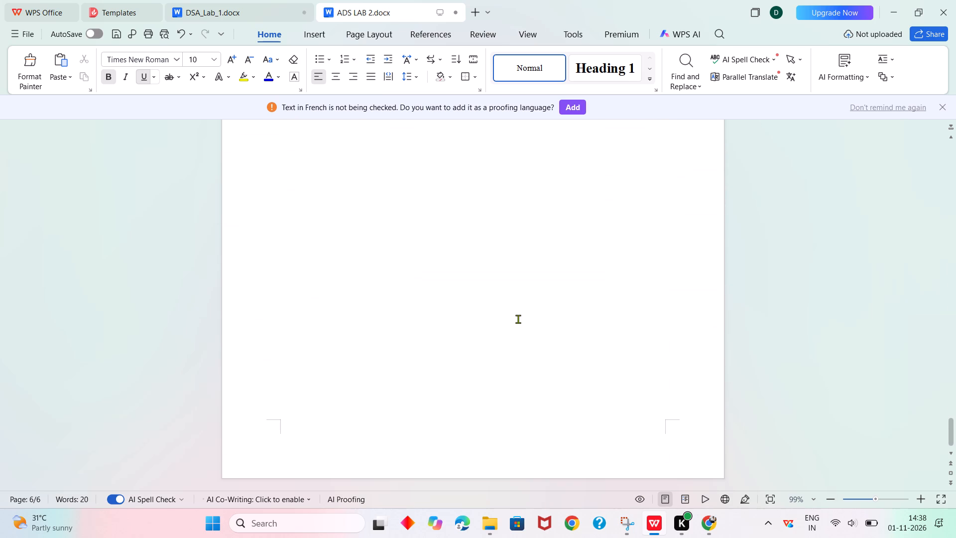
pyautogui.scroll(7, 546, 315)
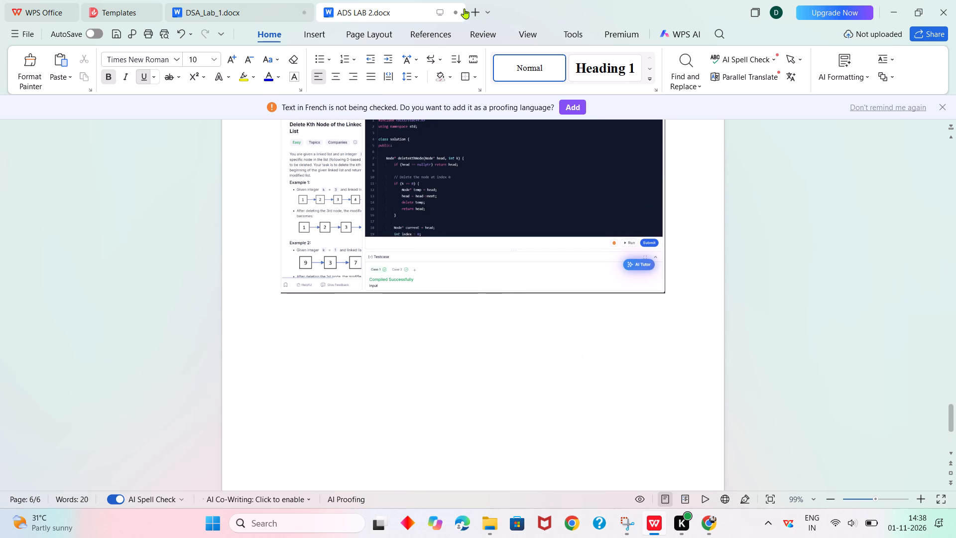
# Close the ADS LAB 2 document without saving the page deletions.
pyautogui.click(457, 11)
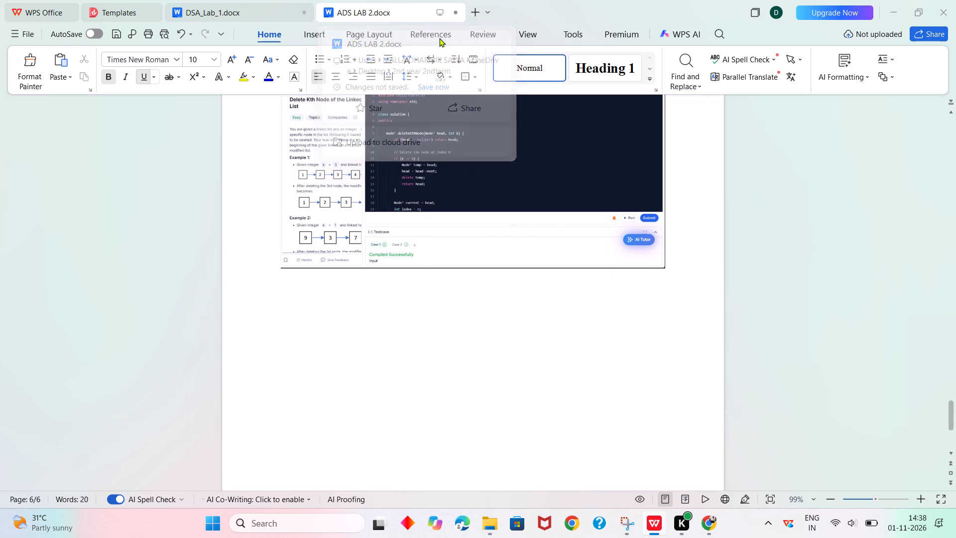
pyautogui.click(507, 278)
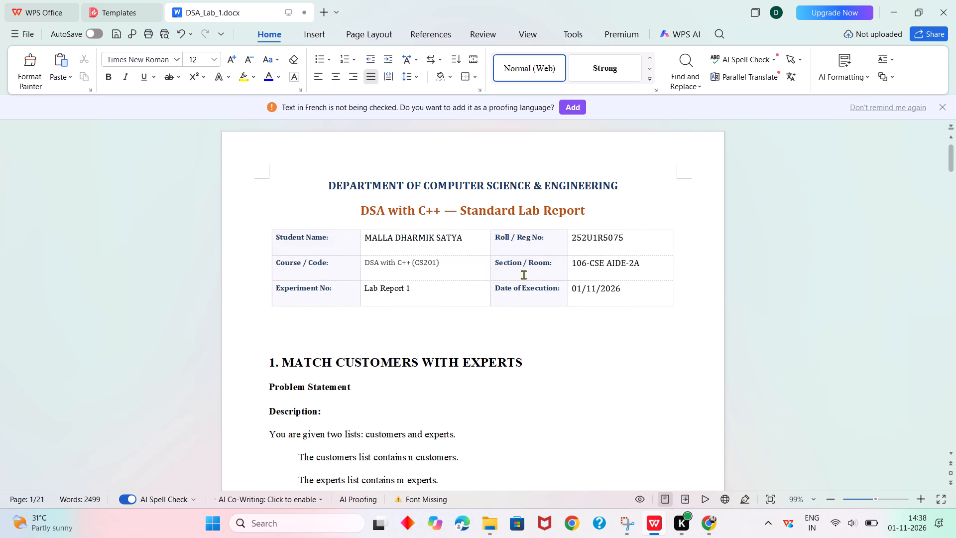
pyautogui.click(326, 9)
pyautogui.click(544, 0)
# Dismiss the upgrade offer on the home page and open DSA_Lab_Report_Standard_Format from the Desktop's 2nd year 2ndterm folder.
pyautogui.click(38, 7)
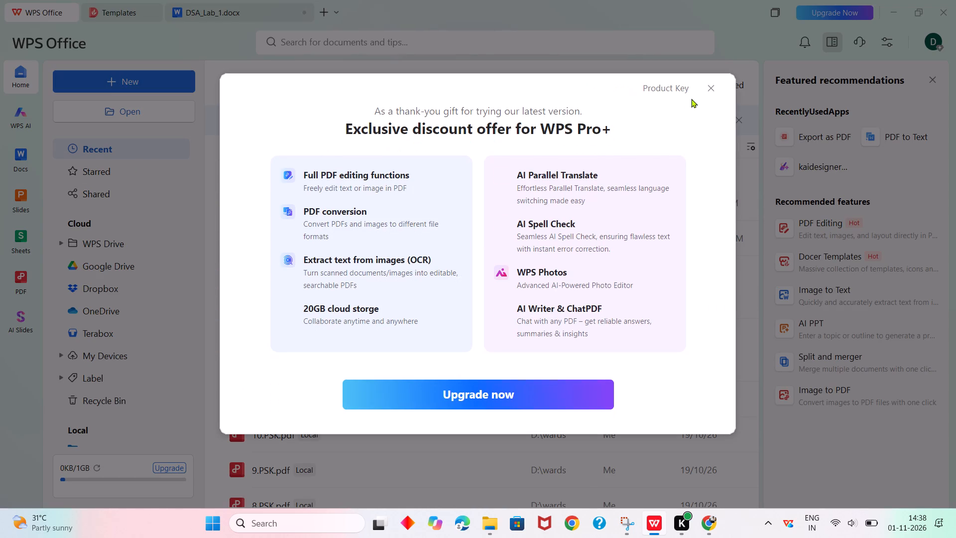
pyautogui.click(711, 88)
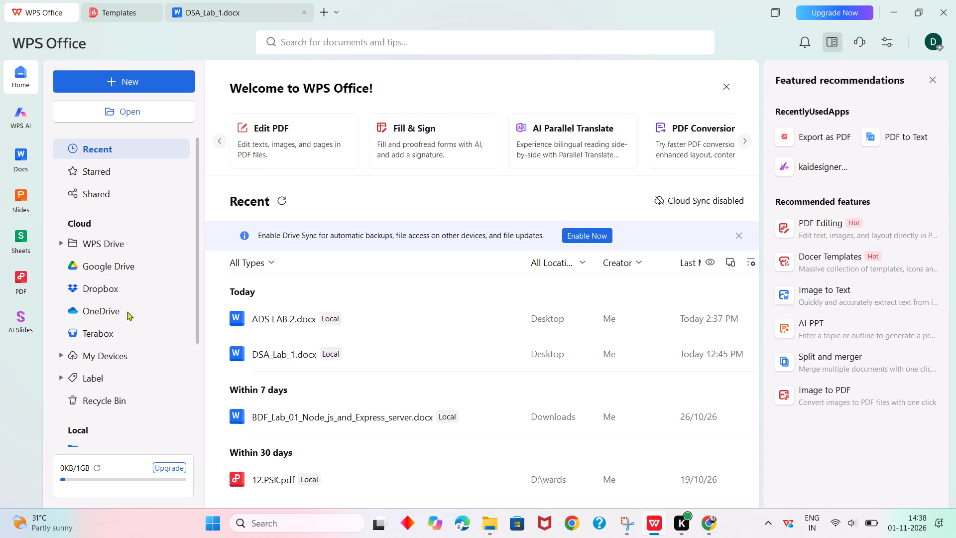
pyautogui.scroll(-3, 132, 371)
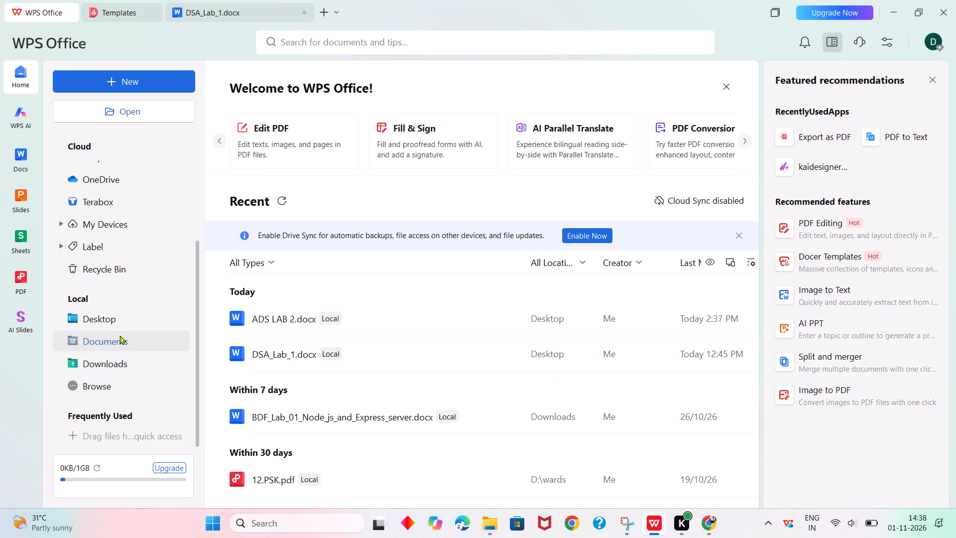
pyautogui.click(122, 312)
pyautogui.doubleClick(366, 249)
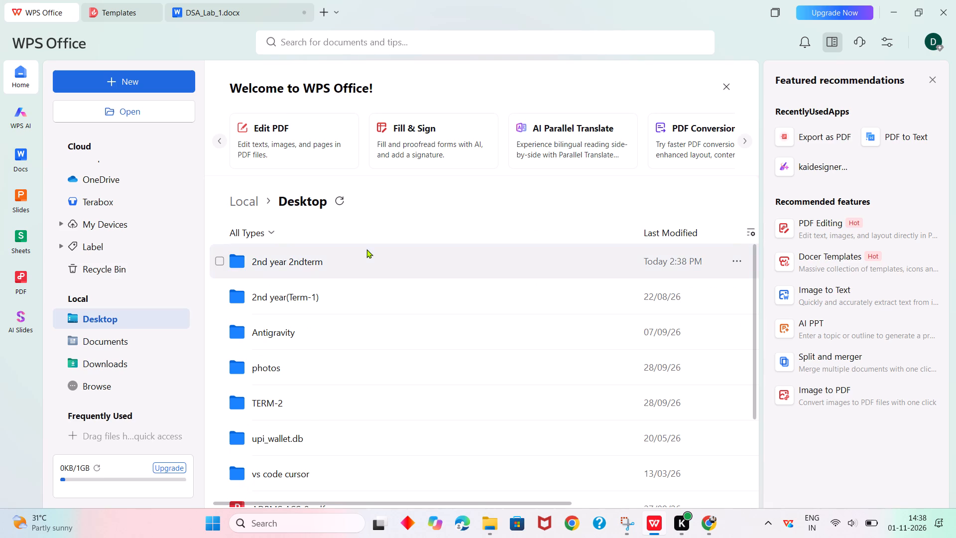
pyautogui.doubleClick(347, 413)
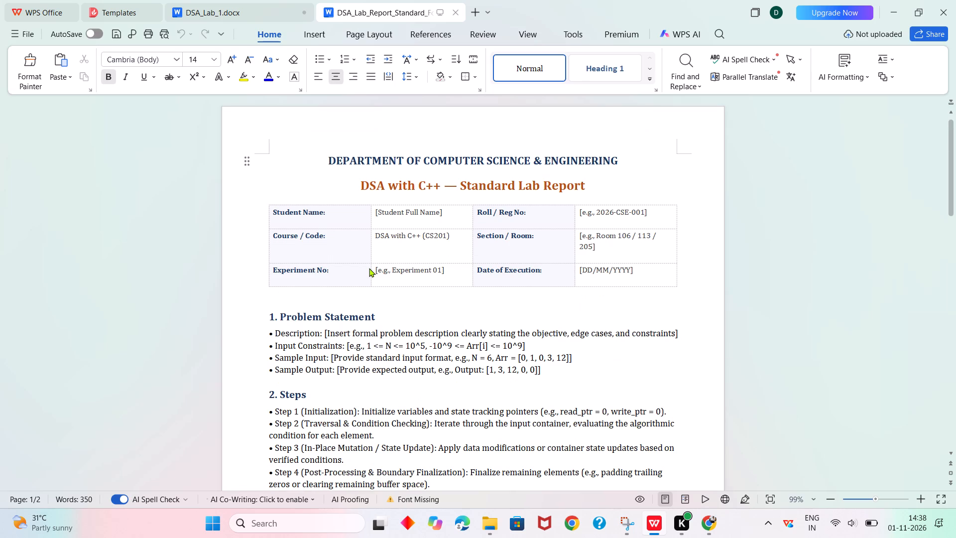
# Examine the standard lab report template's sections, from Problem Statement through Conclusion.
pyautogui.scroll(-1, 364, 277)
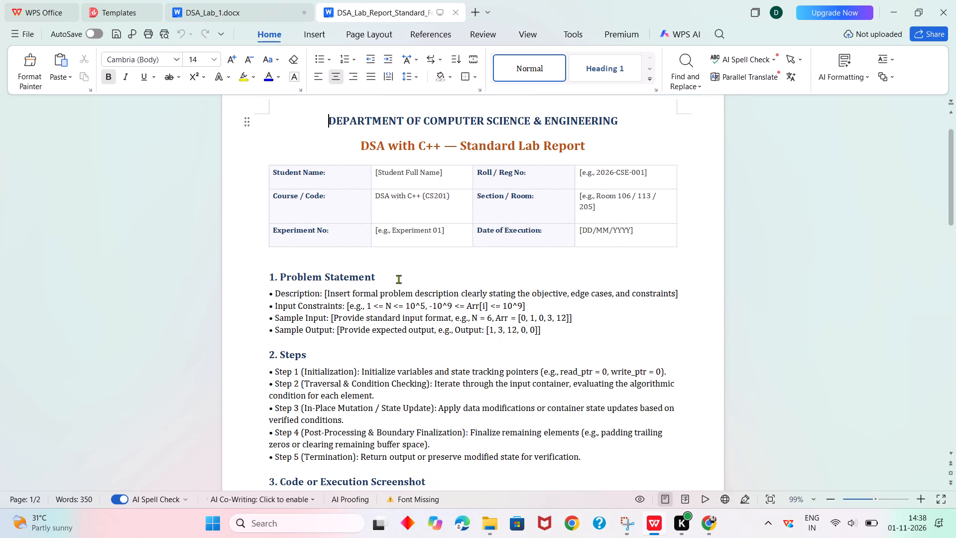
pyautogui.scroll(-17, 422, 279)
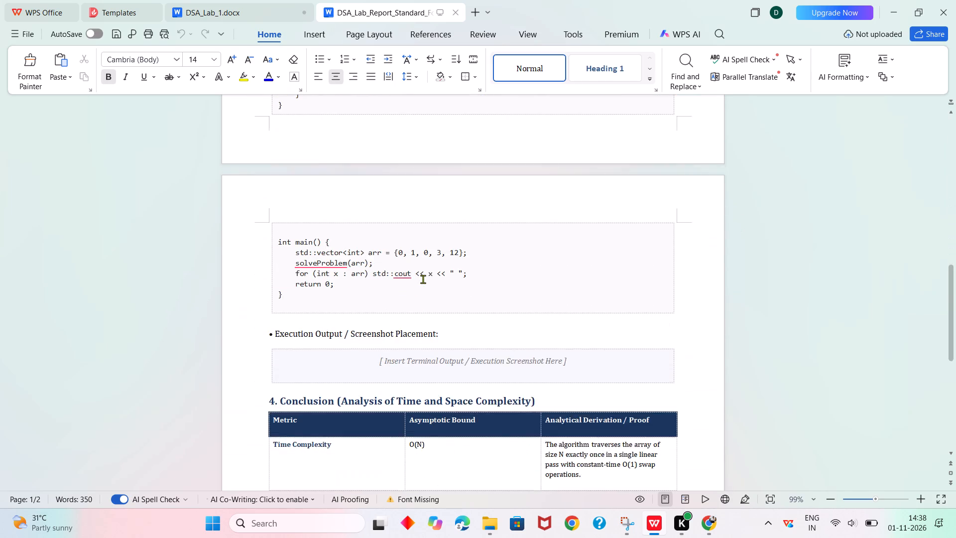
pyautogui.scroll(-8, 423, 279)
pyautogui.scroll(5, 423, 279)
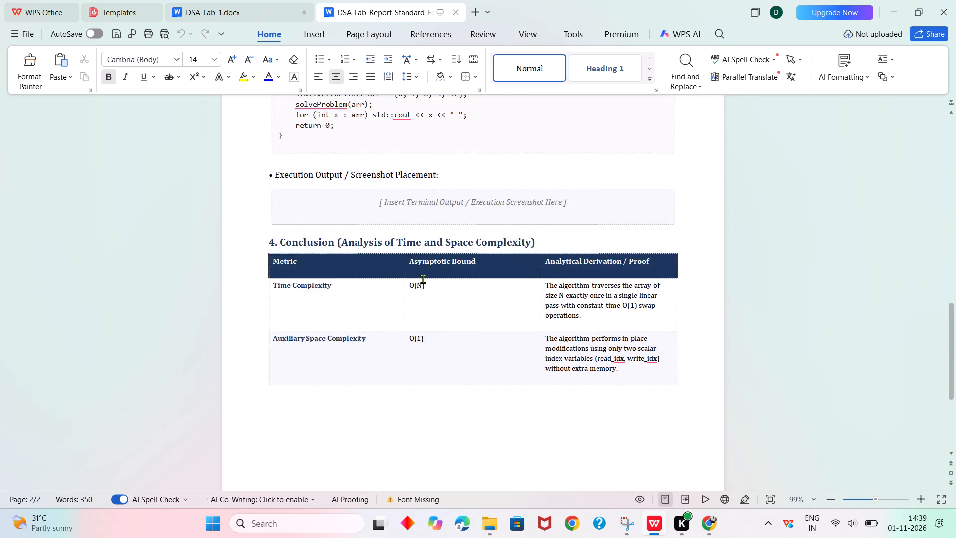
pyautogui.scroll(15, 423, 279)
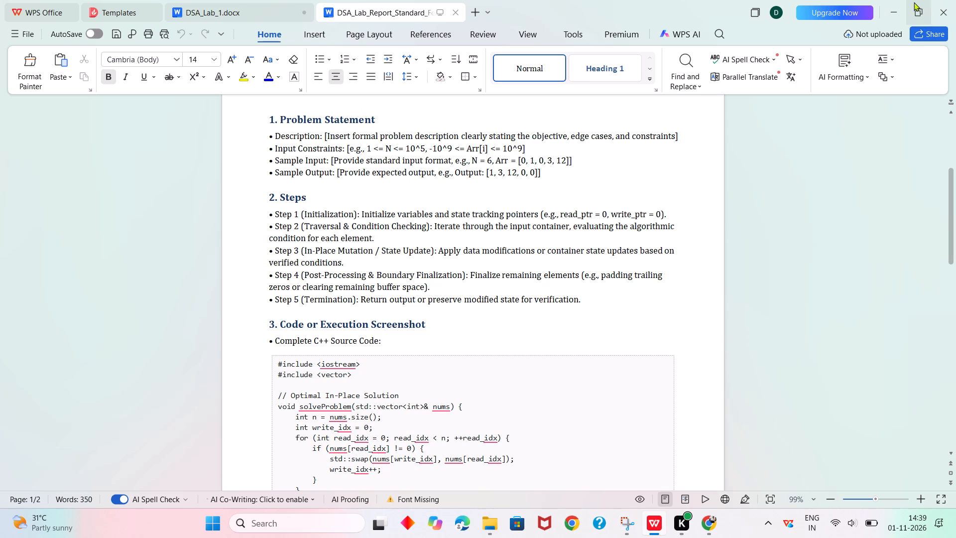
# Switch to Chrome and expand the Year 2 - Term 2 subjects in the learning portal's curriculum.
pyautogui.click(892, 5)
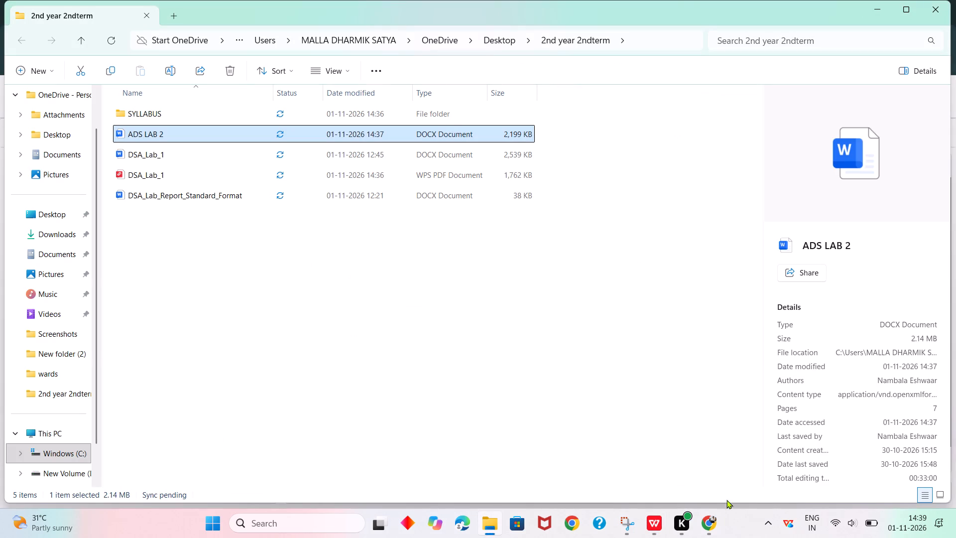
pyautogui.click(707, 479)
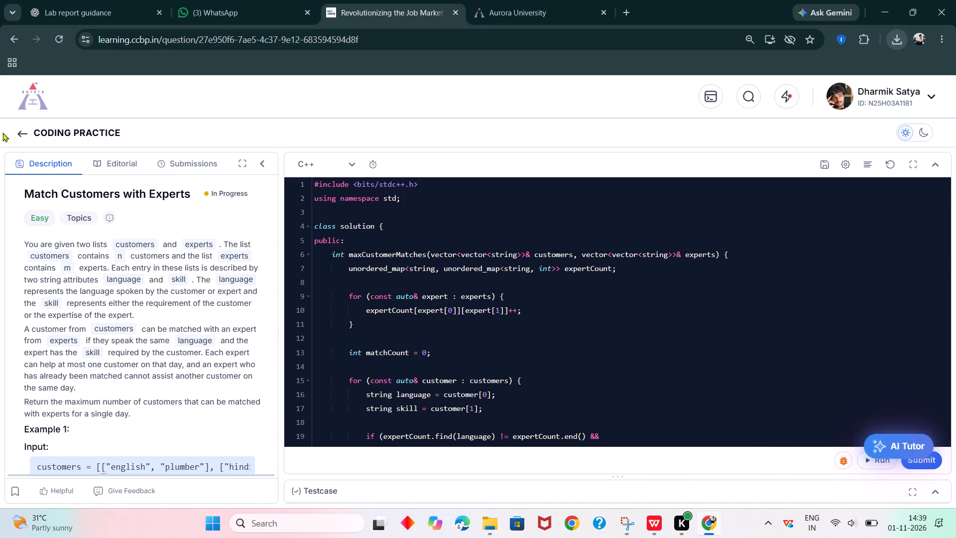
pyautogui.click(29, 98)
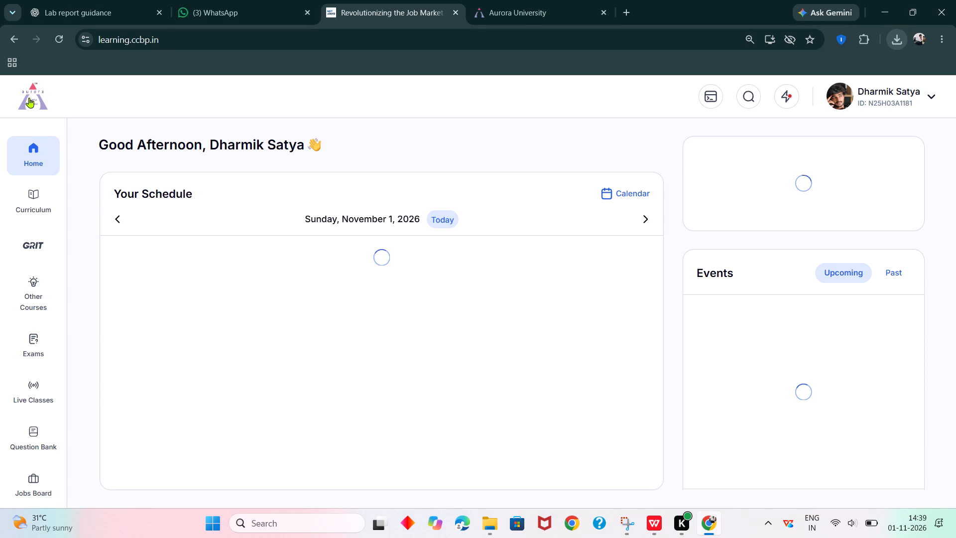
pyautogui.click(37, 203)
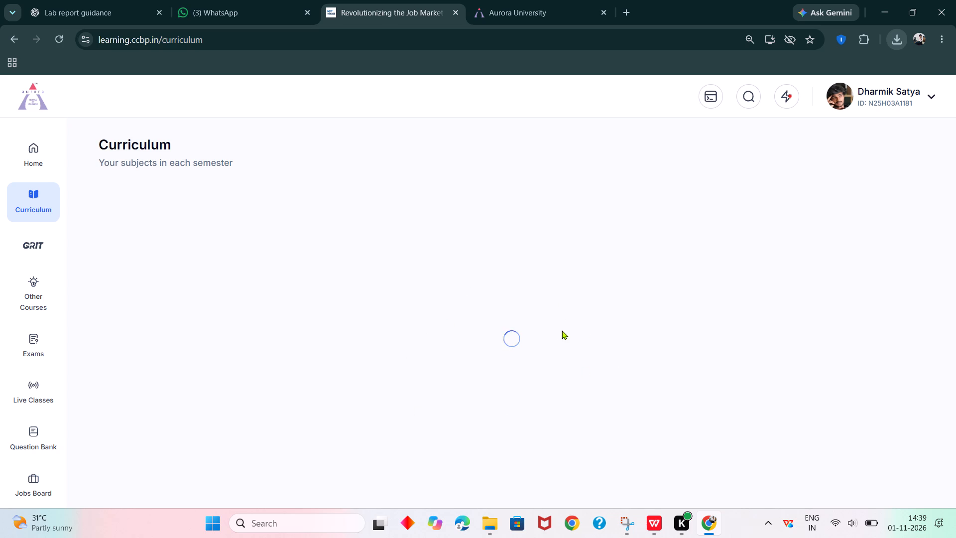
pyautogui.click(236, 203)
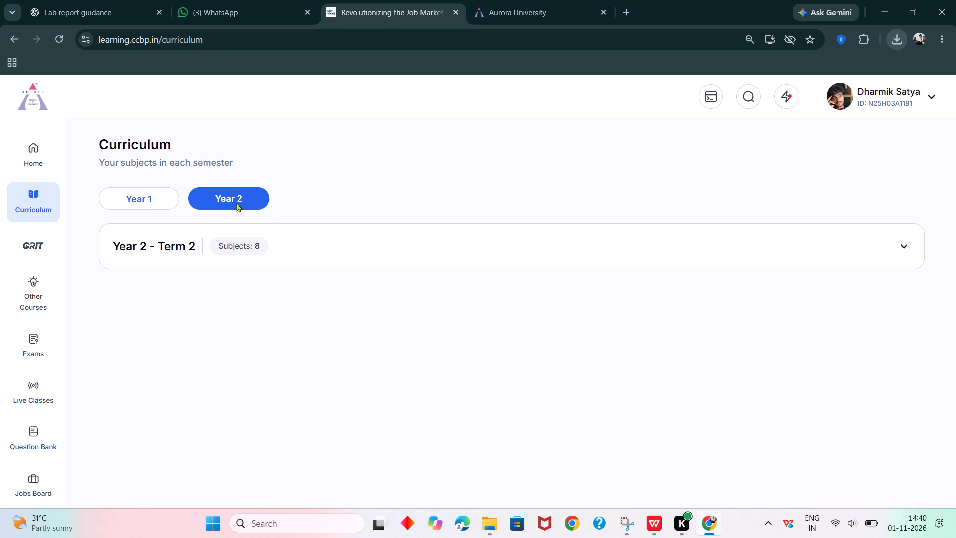
pyautogui.click(267, 241)
# Open the Design and Analysis of Algorithms course under Advanced Data Structures and expand Module II: Linked Lists.
pyautogui.scroll(-1, 483, 349)
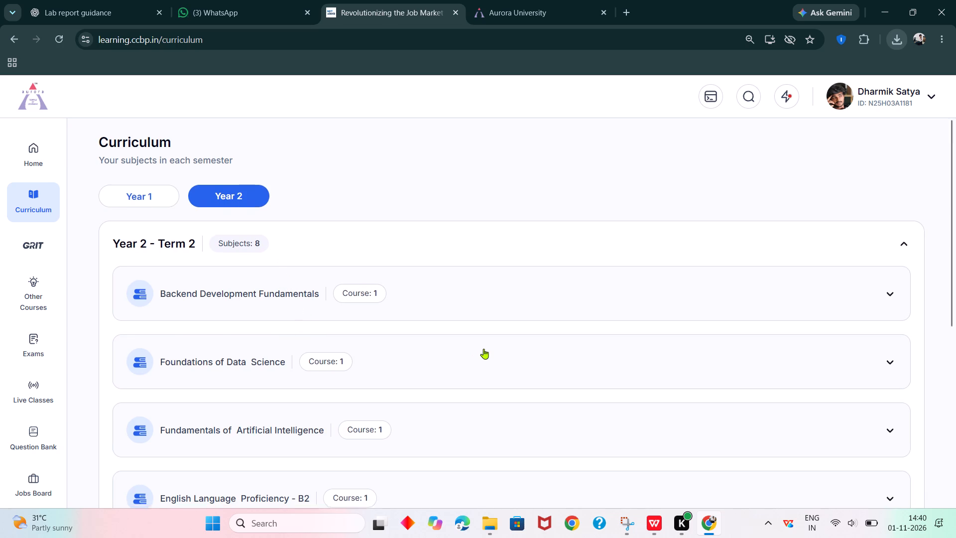
pyautogui.scroll(-3, 483, 349)
pyautogui.click(428, 306)
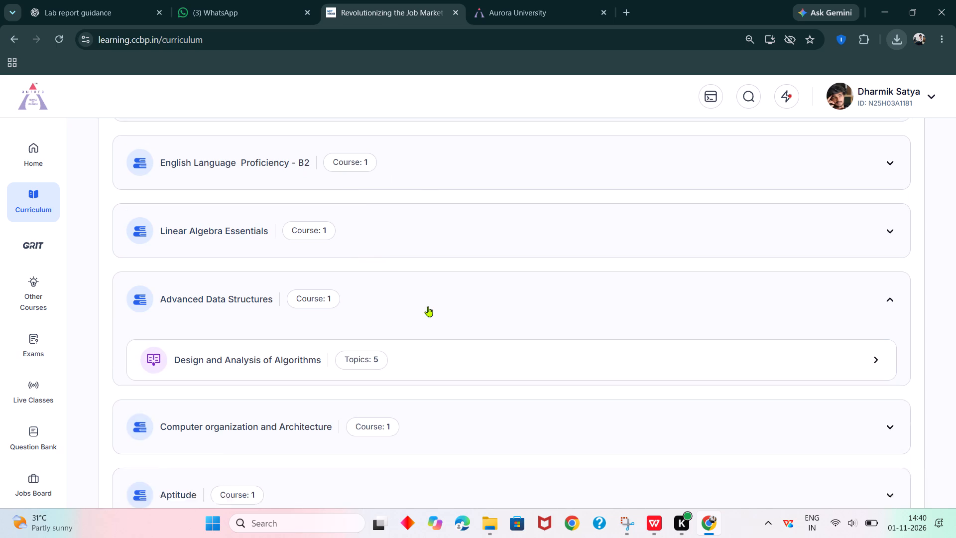
pyautogui.click(428, 359)
pyautogui.click(787, 270)
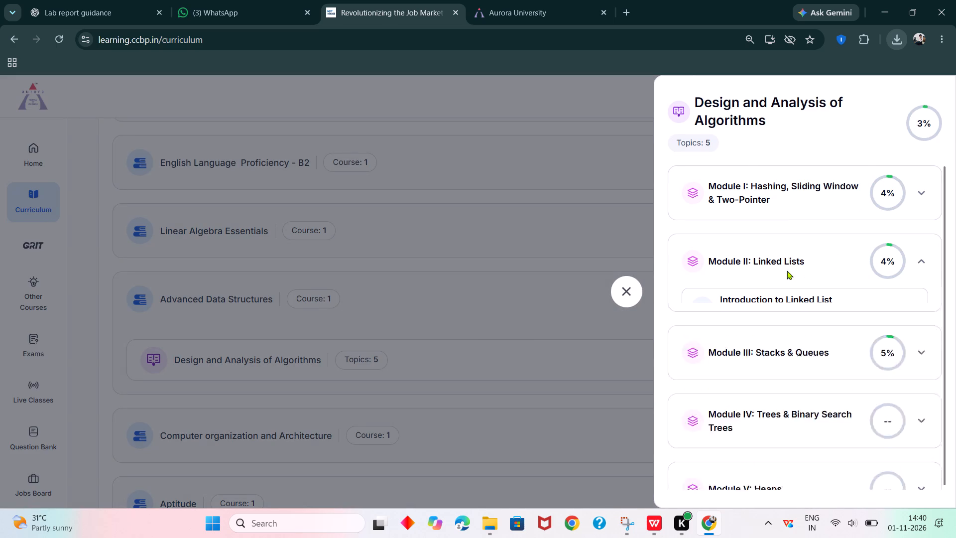
# Open the Coding Practice set under Introduction to Linked List and start the Convert Array To Linked List question.
pyautogui.scroll(-1, 745, 423)
pyautogui.click(782, 375)
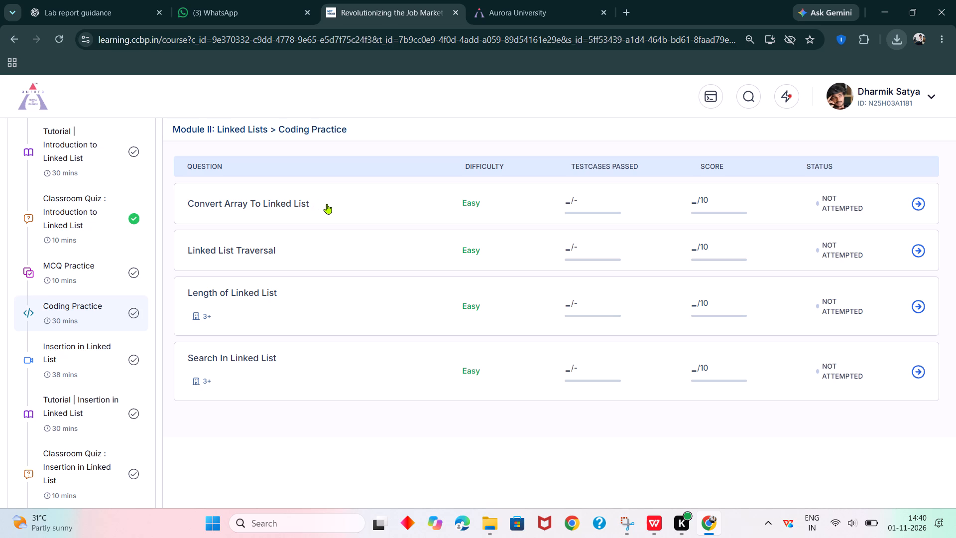
pyautogui.click(327, 204)
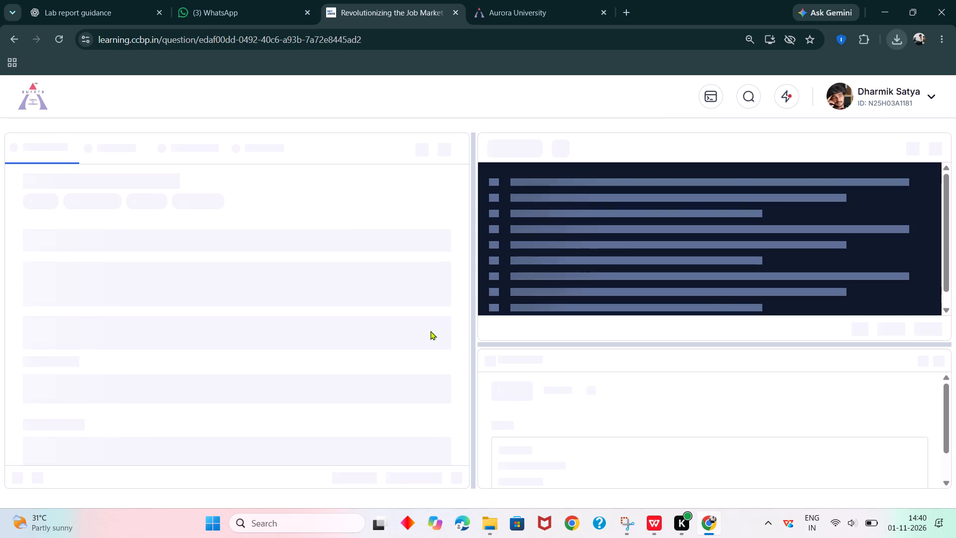
pyautogui.scroll(3, 417, 340)
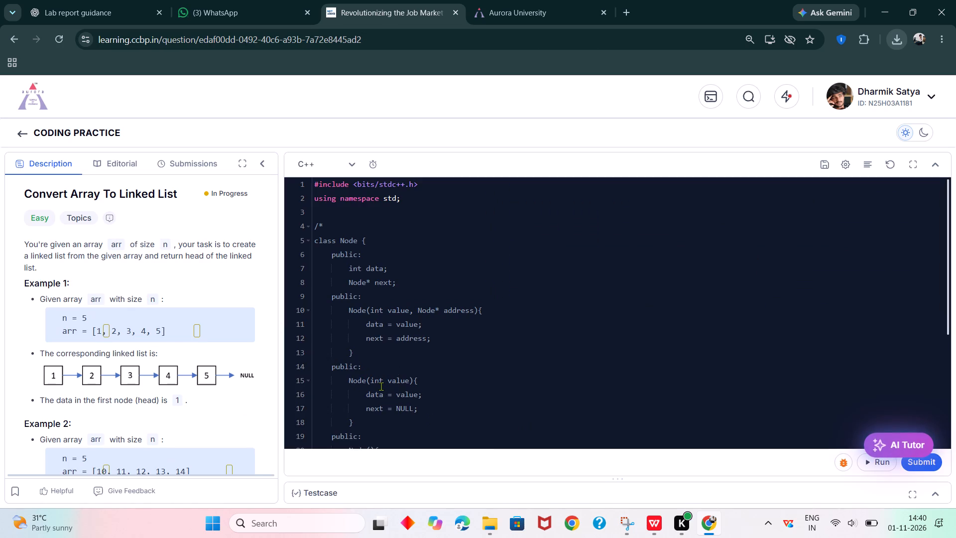
# Open the question's editorial and examine its intuition, approach, code implementation and complexity analysis.
pyautogui.click(111, 169)
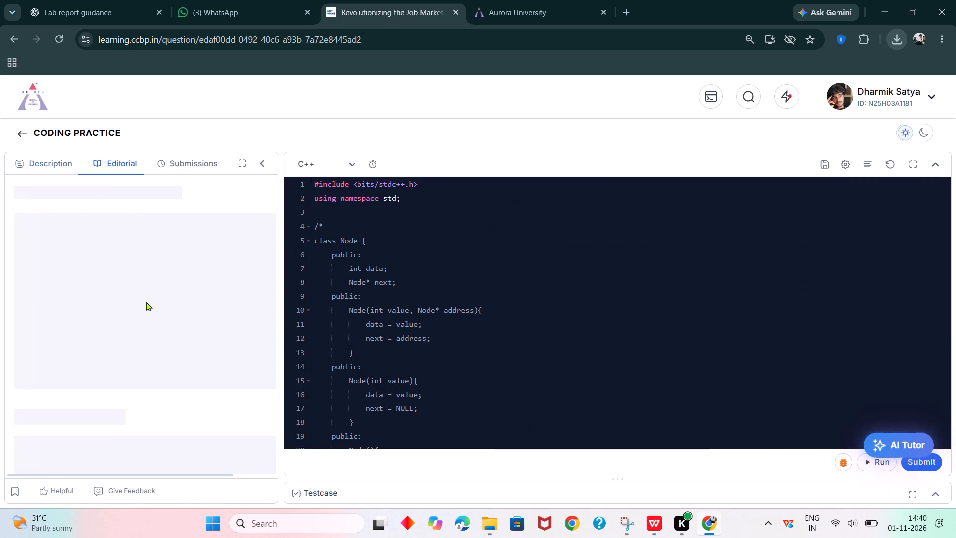
pyautogui.scroll(-4, 146, 302)
pyautogui.scroll(9, 146, 302)
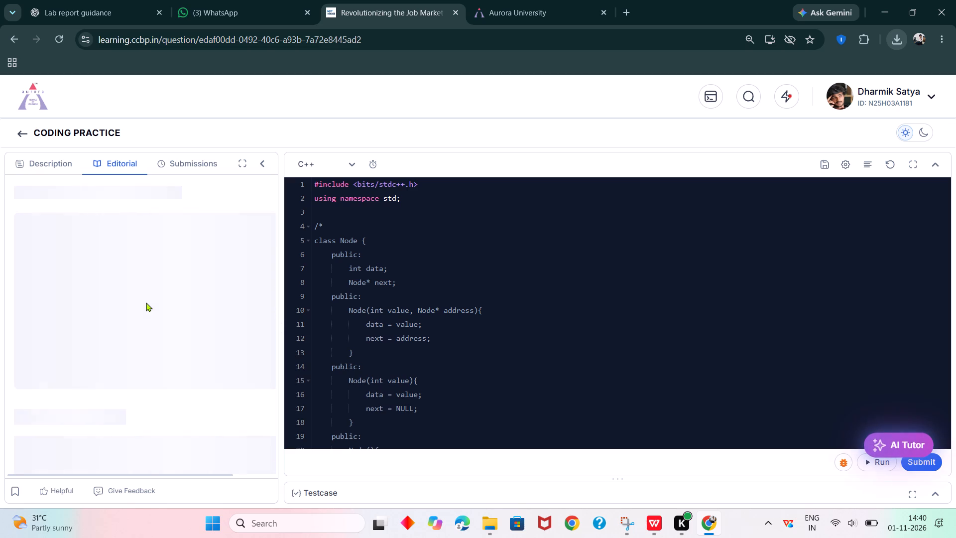
pyautogui.scroll(4, 146, 302)
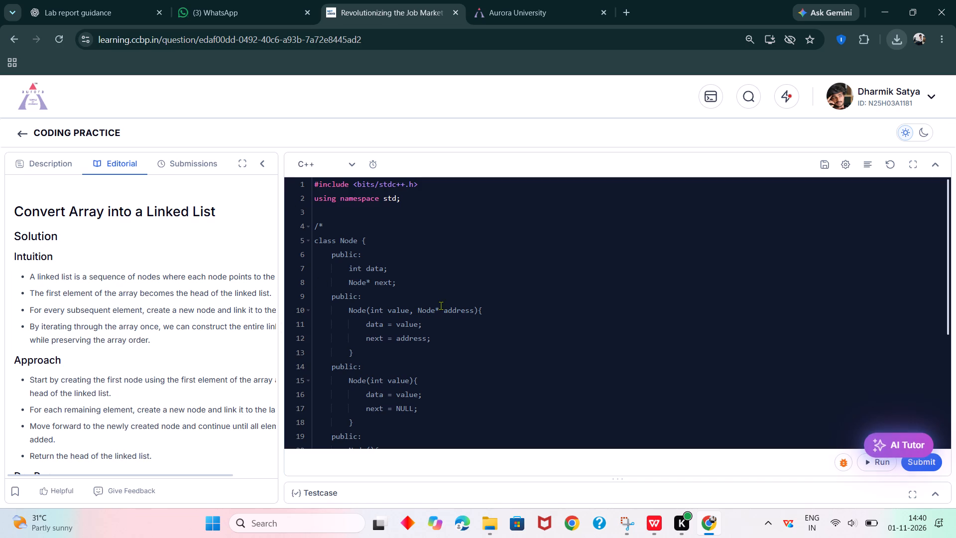
pyautogui.scroll(3, 415, 313)
pyautogui.scroll(-4, 415, 313)
pyautogui.scroll(2, 416, 299)
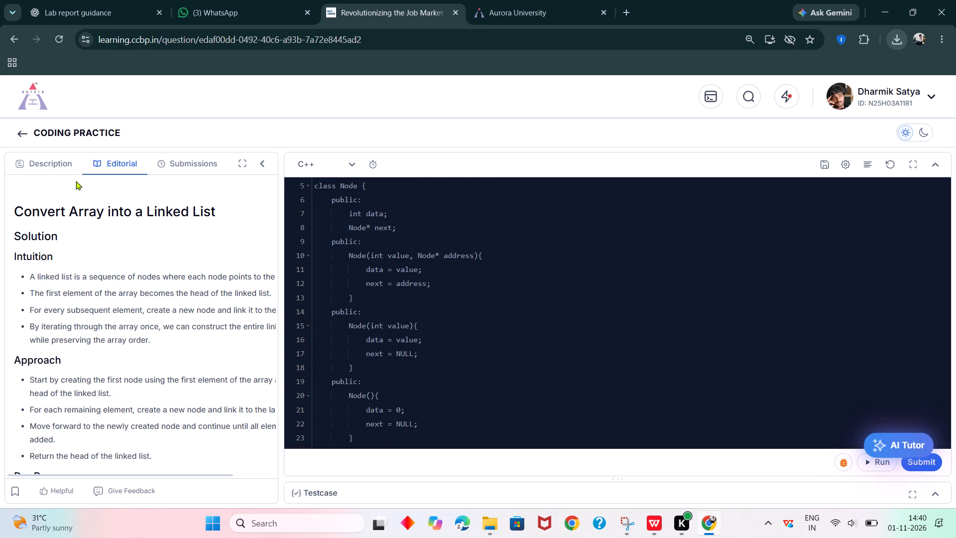
pyautogui.scroll(-13, 176, 284)
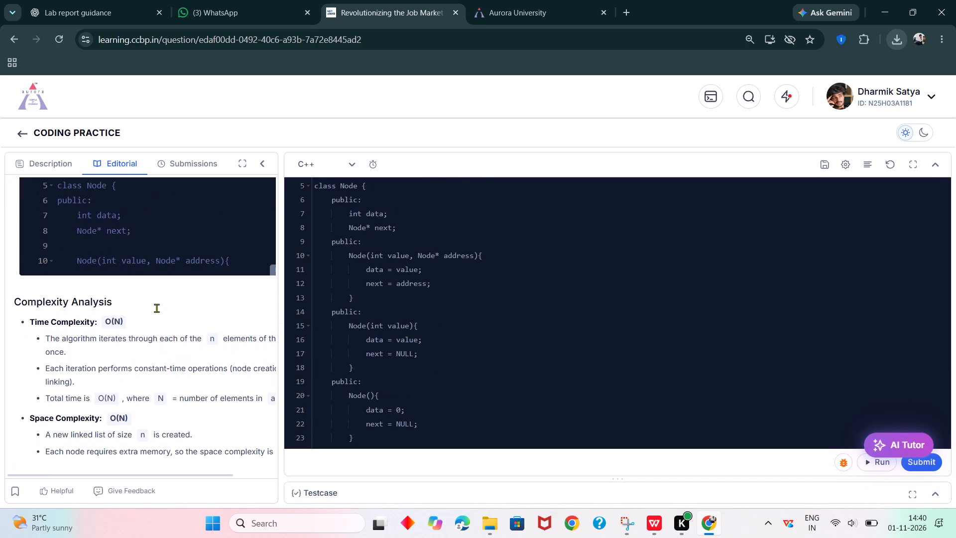
# Copy the editorial's complete C++ implementation and replace all the starter code in the question's code editor with it.
pyautogui.scroll(2, 156, 308)
pyautogui.click(120, 382)
pyautogui.click(120, 427)
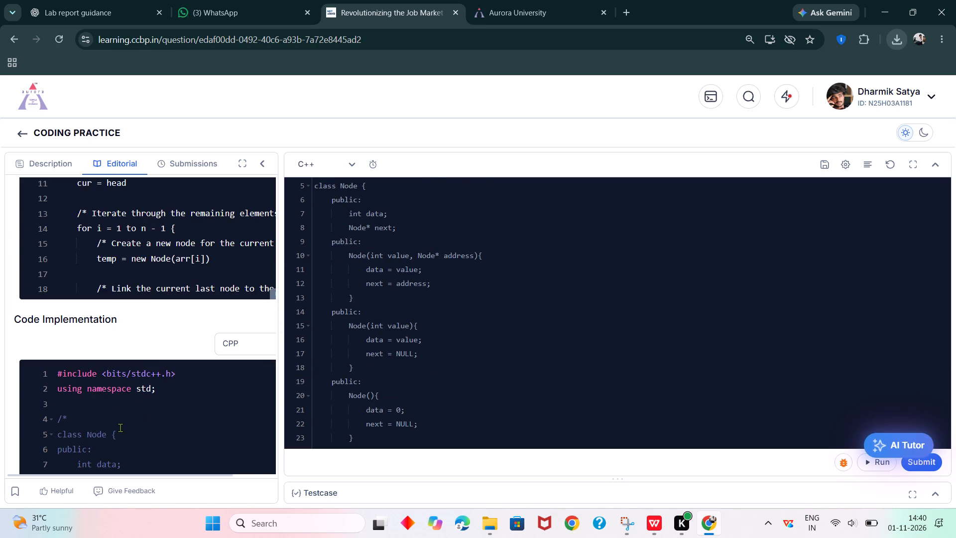
pyautogui.hotkey('ctrl', 'a')
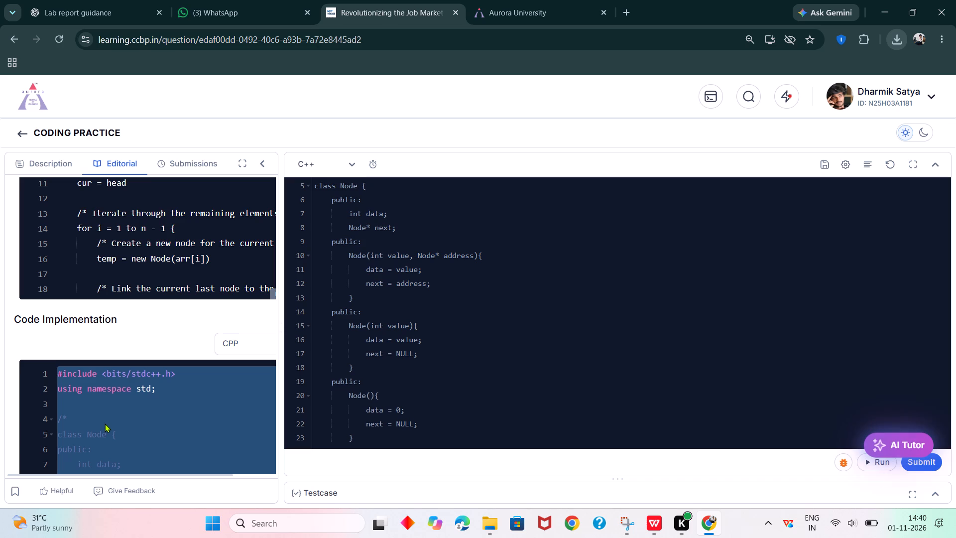
pyautogui.hotkey('ctrl', 'c')
pyautogui.scroll(4, 448, 288)
pyautogui.click(397, 329)
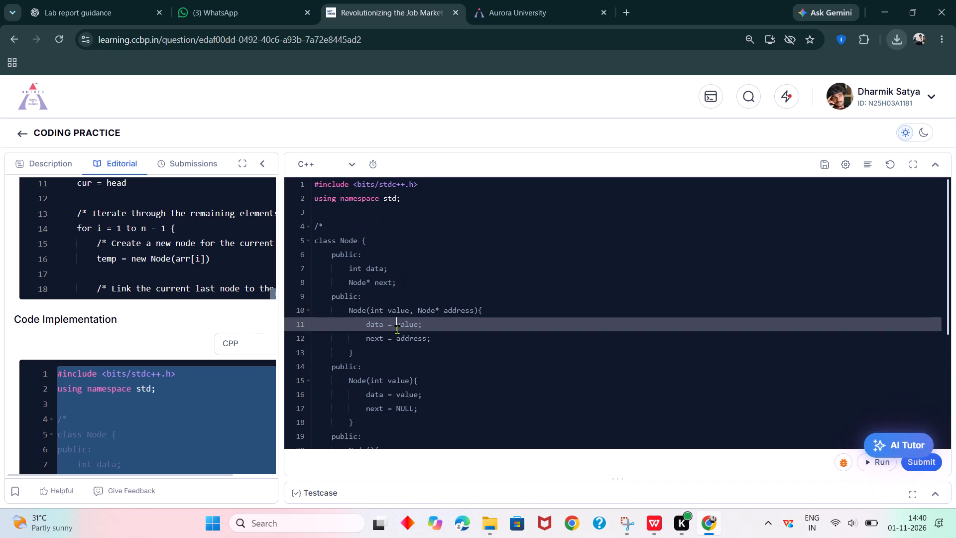
pyautogui.hotkey('ctrl', 'a')
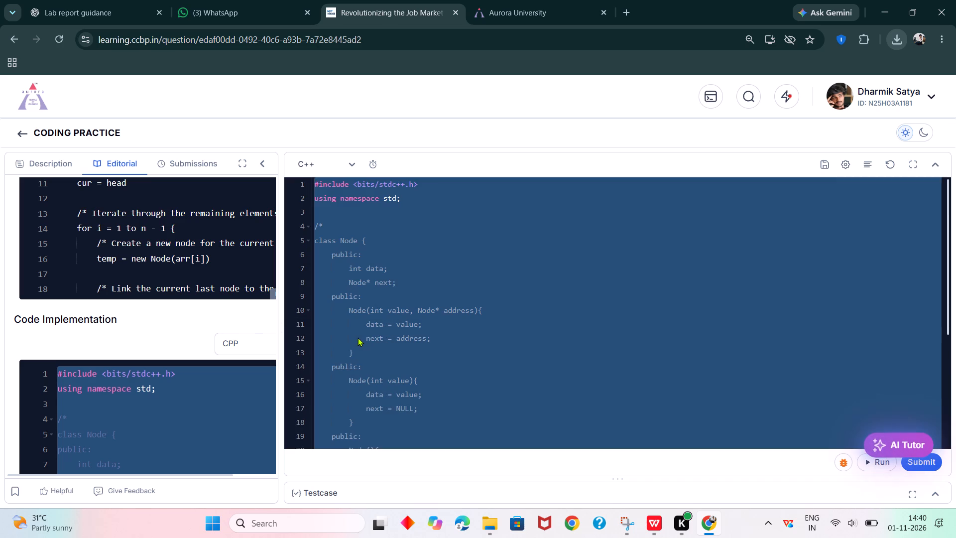
pyautogui.hotkey('ctrl', 'v')
# Run the C++ solution for Convert Array To Linked List against the sample test cases.
pyautogui.scroll(8, 415, 304)
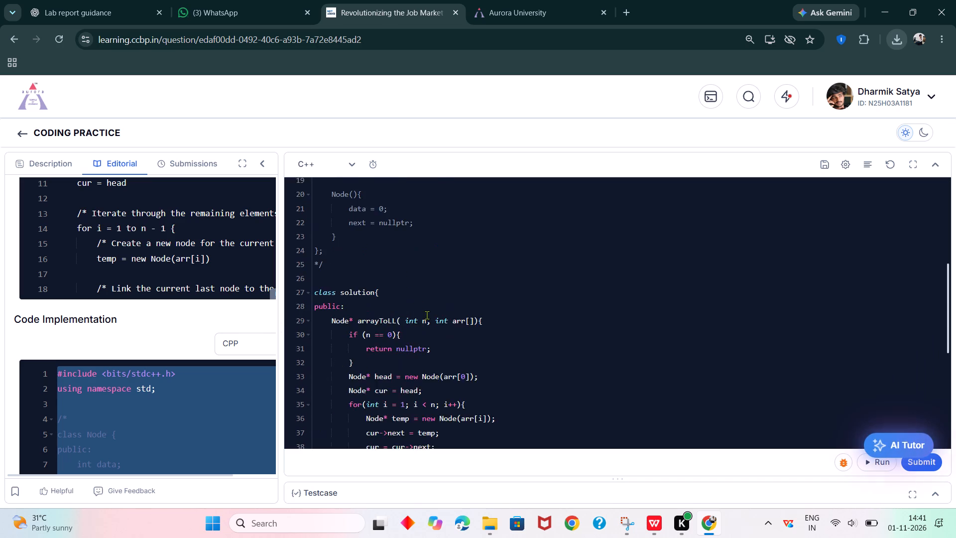
pyautogui.scroll(2, 427, 315)
pyautogui.click(872, 467)
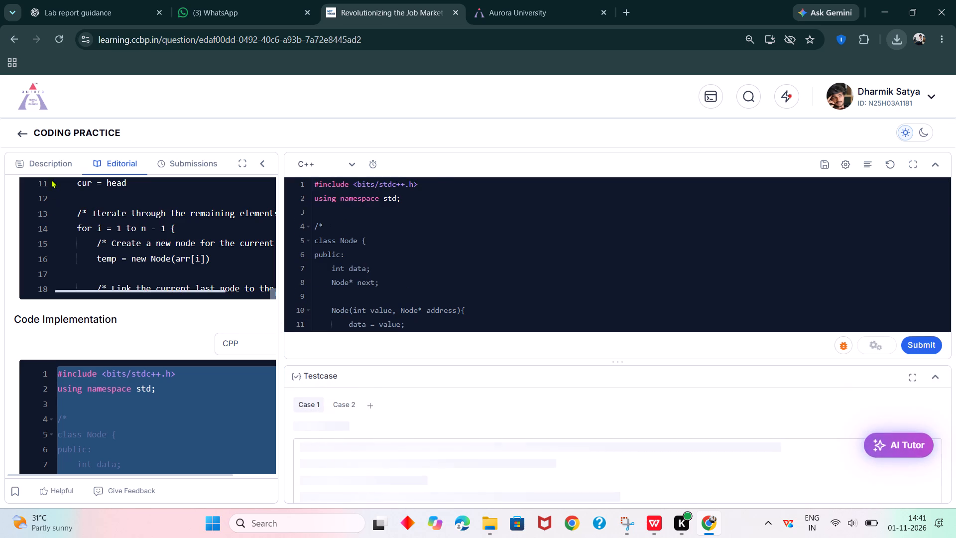
# Review the question's description and compare the test case output with the expected output.
pyautogui.click(56, 162)
pyautogui.scroll(2, 617, 408)
pyautogui.scroll(-3, 617, 408)
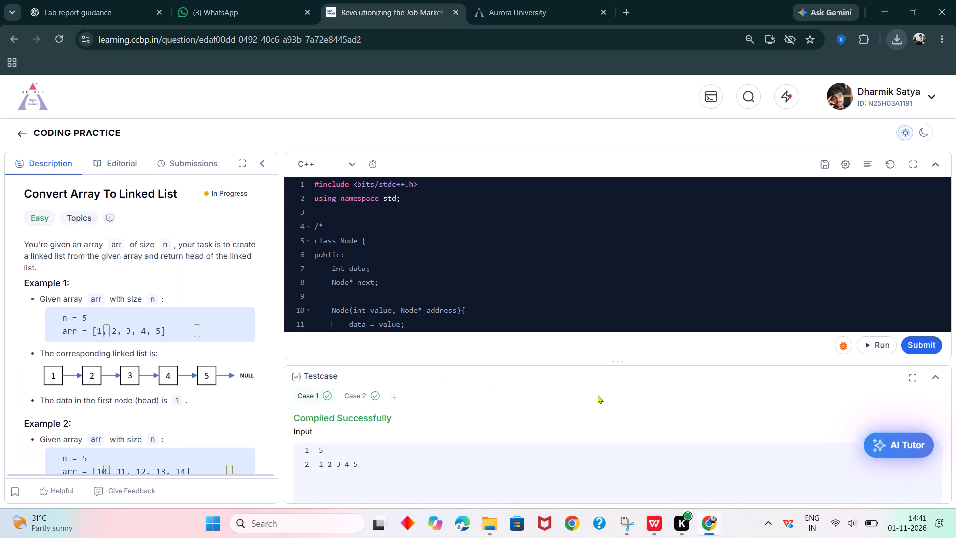
pyautogui.scroll(4, 498, 272)
pyautogui.scroll(-2, 499, 272)
pyautogui.scroll(-12, 484, 438)
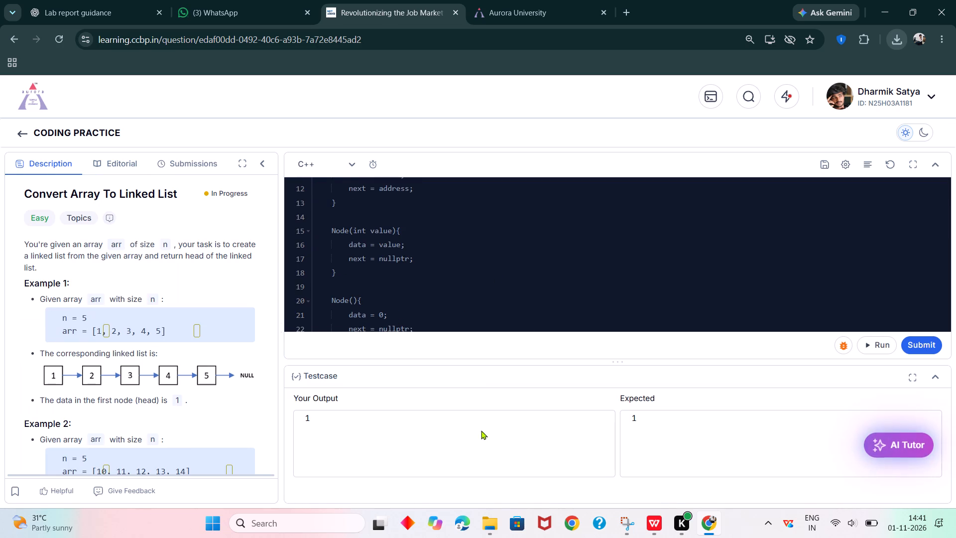
pyautogui.scroll(11, 450, 288)
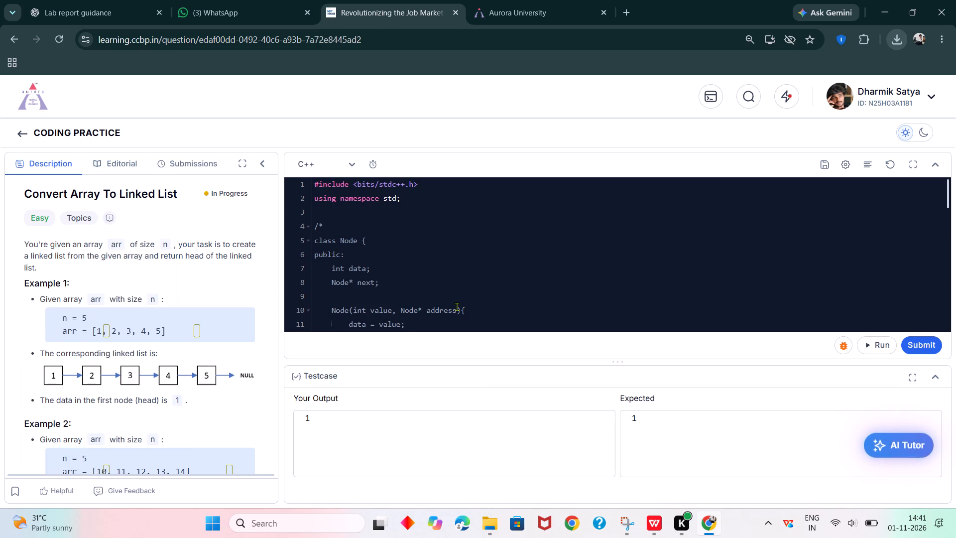
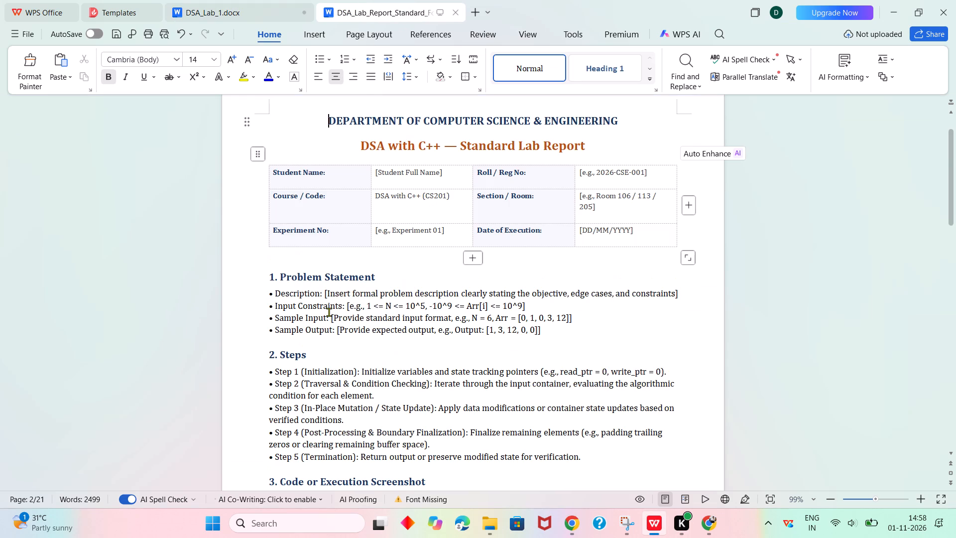
pyautogui.moveTo(290, 306); pyautogui.dragTo(477, 328)
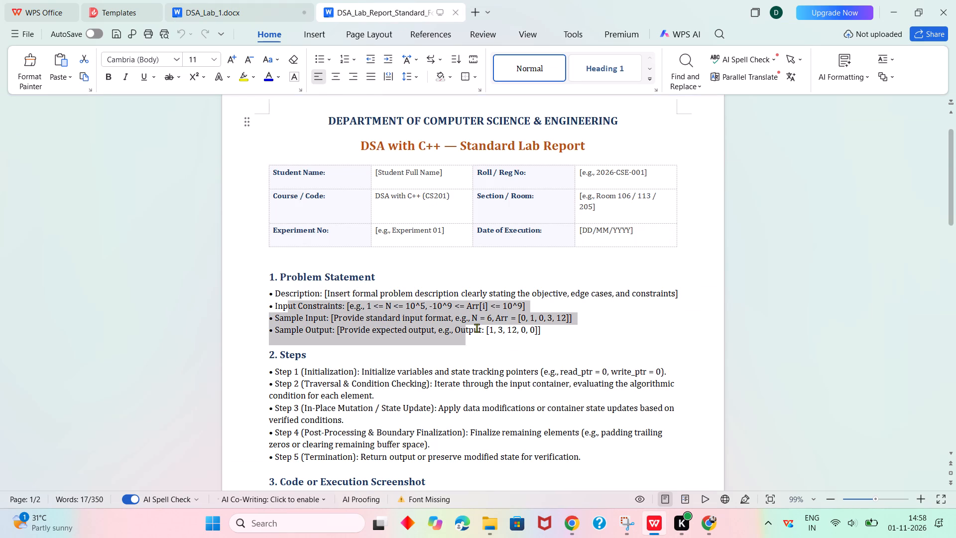
pyautogui.moveTo(477, 328); pyautogui.dragTo(275, 308)
pyautogui.click(326, 342)
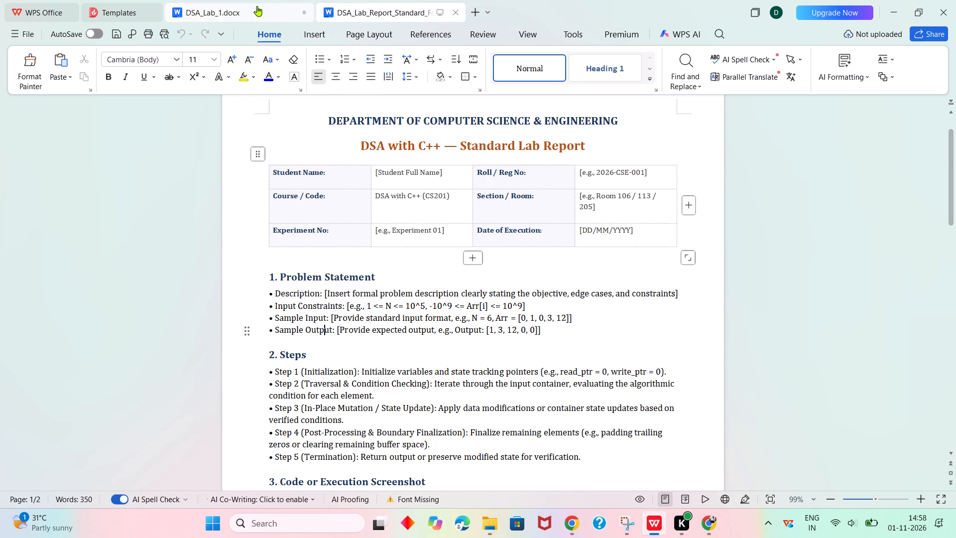
# In DSA_Lab_1.docx, change the Experiment No entry in the header table to Lab Report 2.
pyautogui.click(257, 6)
pyautogui.scroll(5, 416, 250)
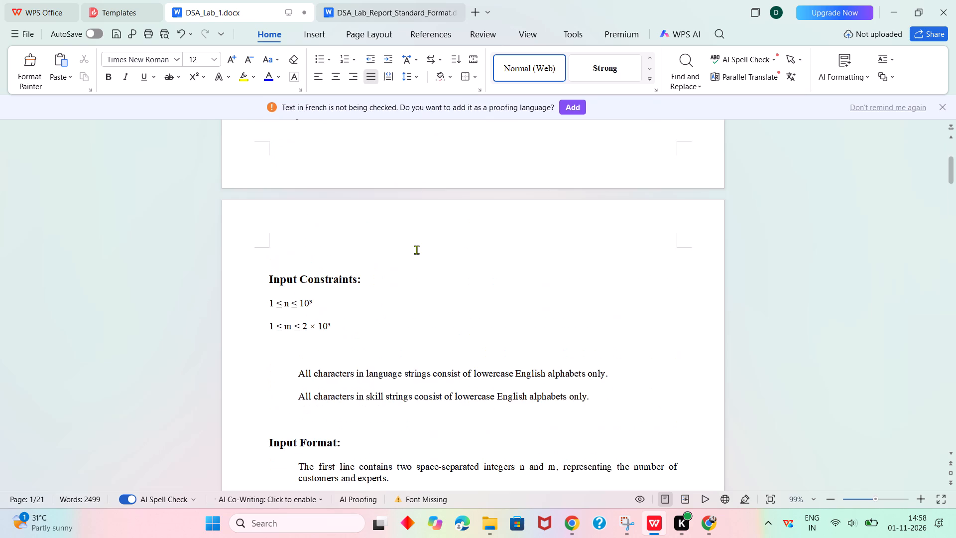
pyautogui.scroll(14, 416, 250)
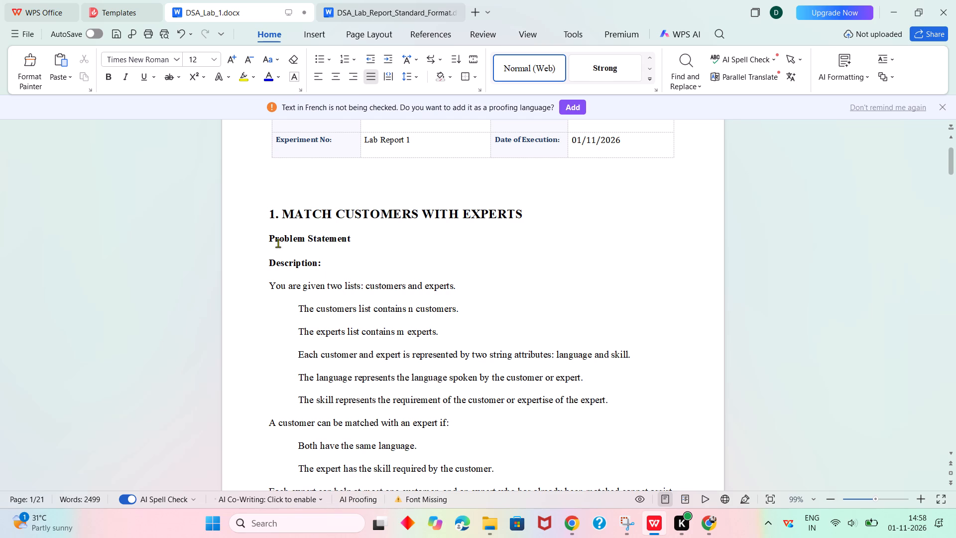
pyautogui.scroll(2, 365, 296)
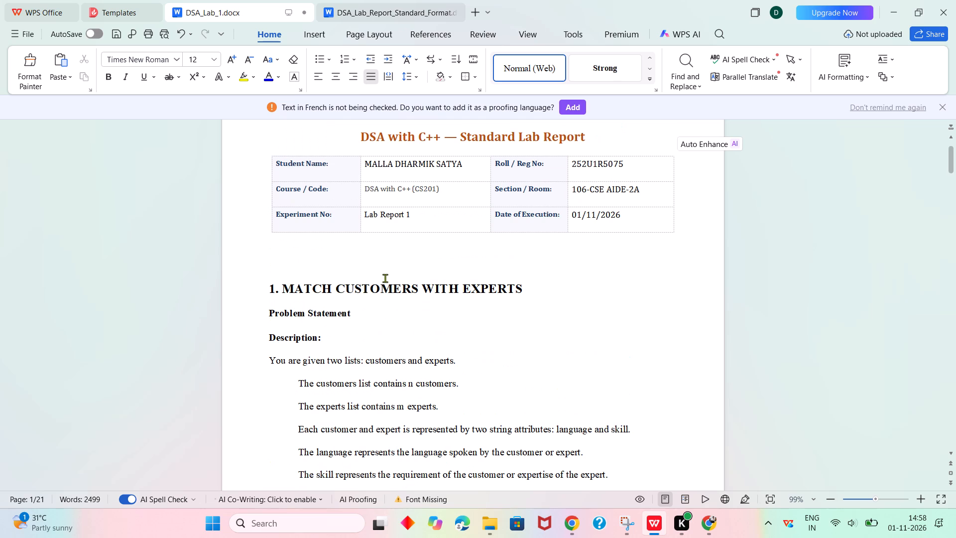
pyautogui.scroll(1, 385, 277)
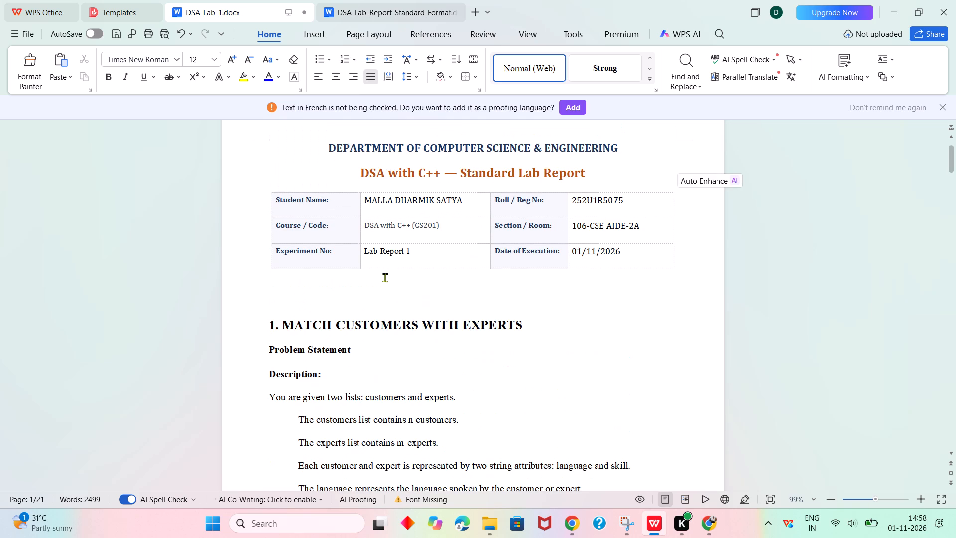
pyautogui.click(427, 255)
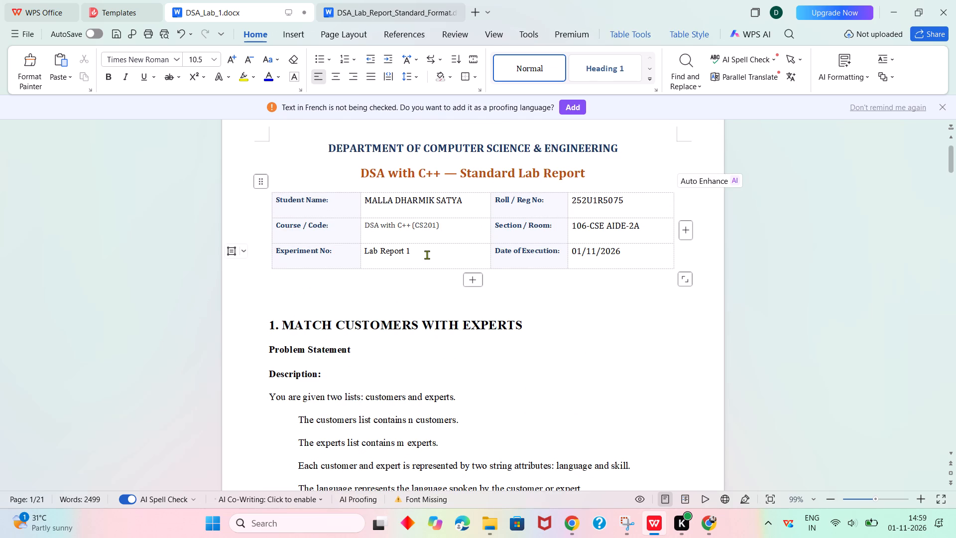
pyautogui.press('BackSpace')
pyautogui.press('2')
# Rename the DSA_Lab_1 document as DSA_Lab_2.
pyautogui.click(21, 40)
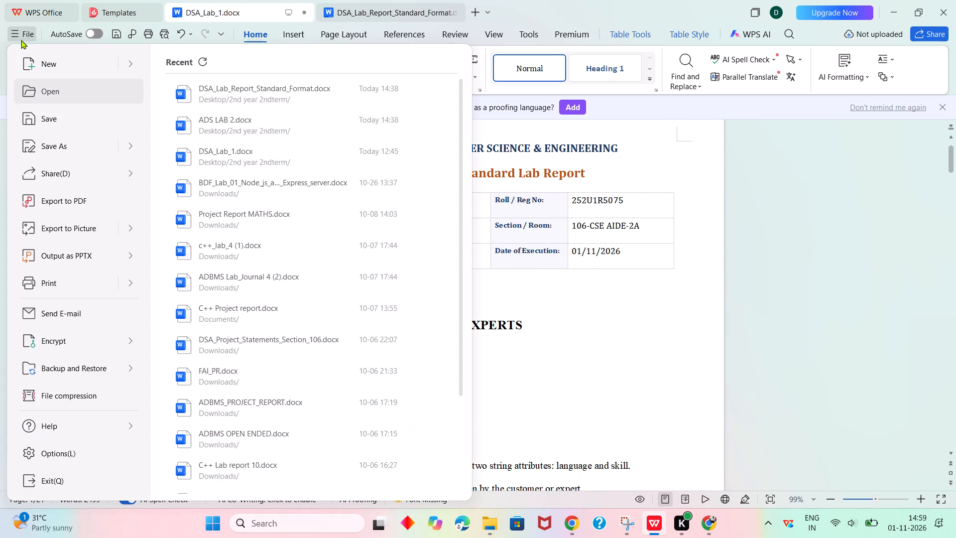
pyautogui.click(24, 38)
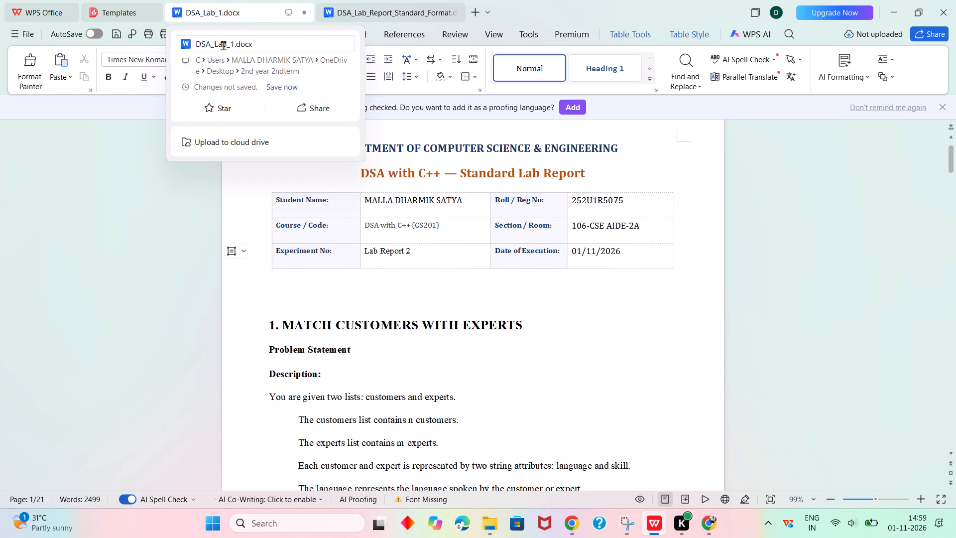
pyautogui.click(236, 46)
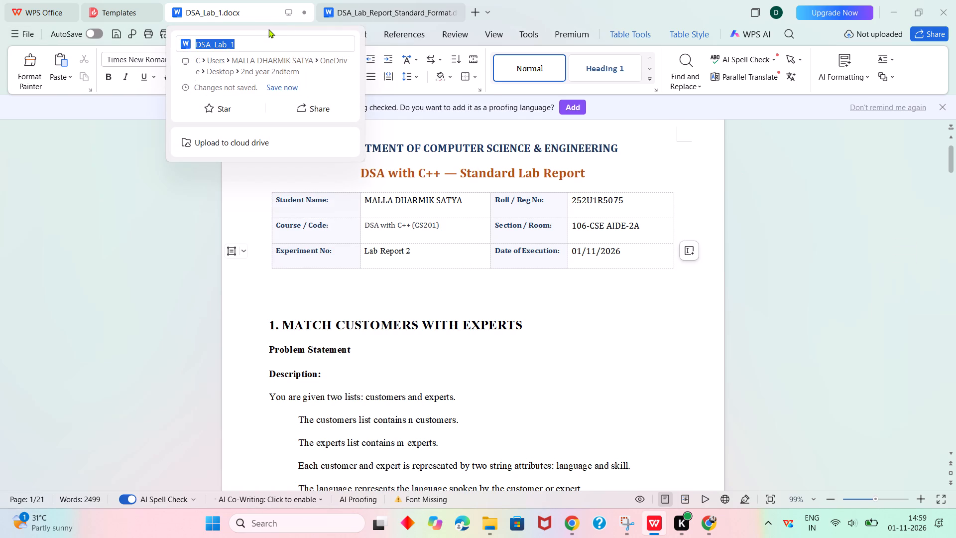
pyautogui.click(251, 42)
pyautogui.press('BackSpace')
pyautogui.press('2')
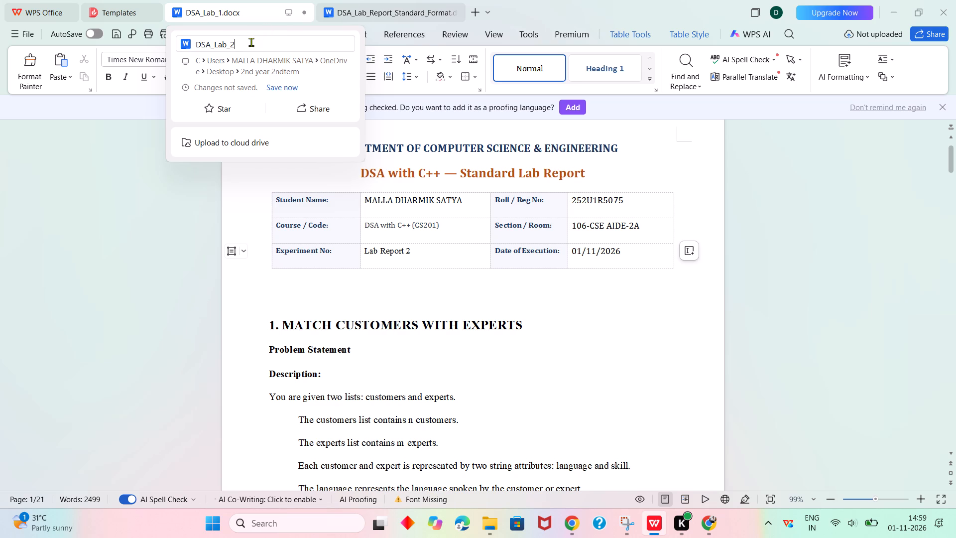
pyautogui.click(167, 193)
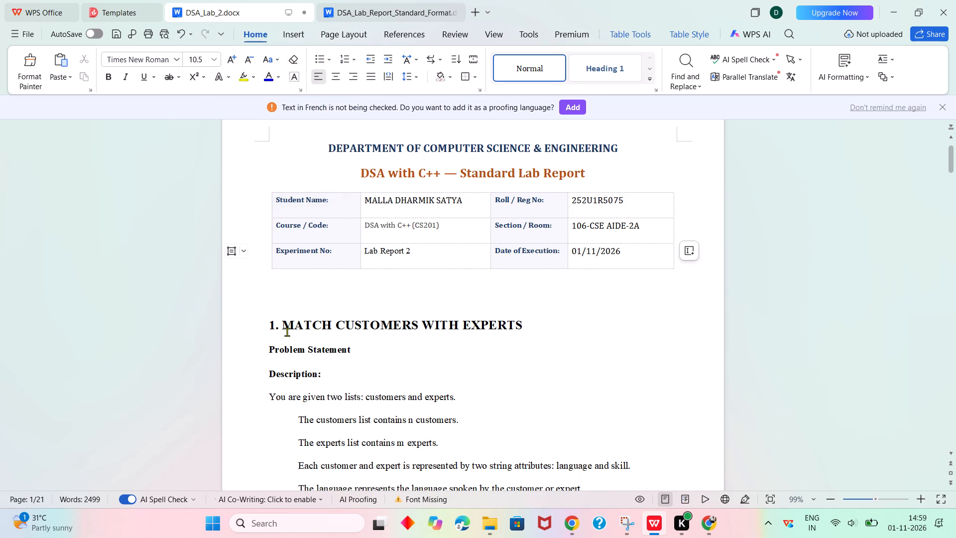
# Delete the first question's text from the Match Customers With Experts title through the end of its description.
pyautogui.click(267, 327)
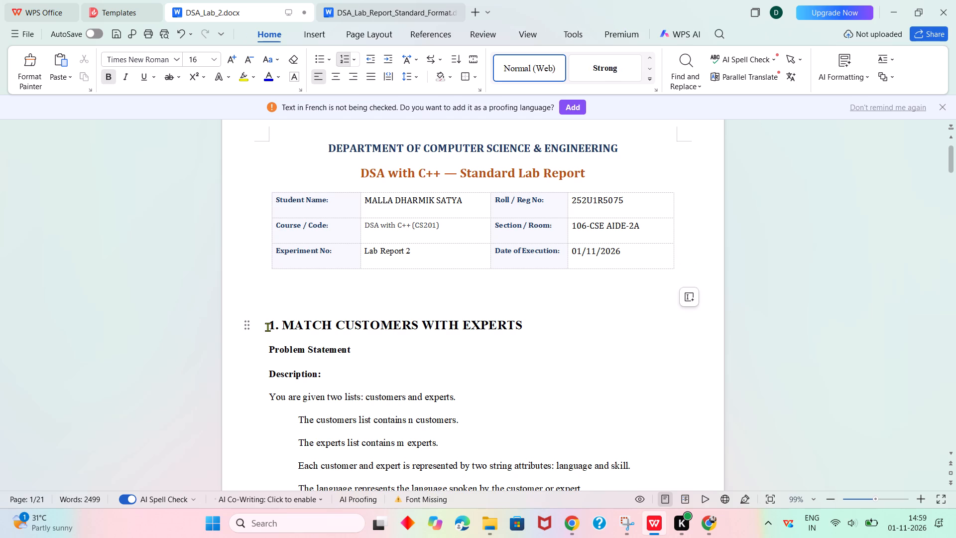
pyautogui.moveTo(271, 325); pyautogui.dragTo(309, 410)
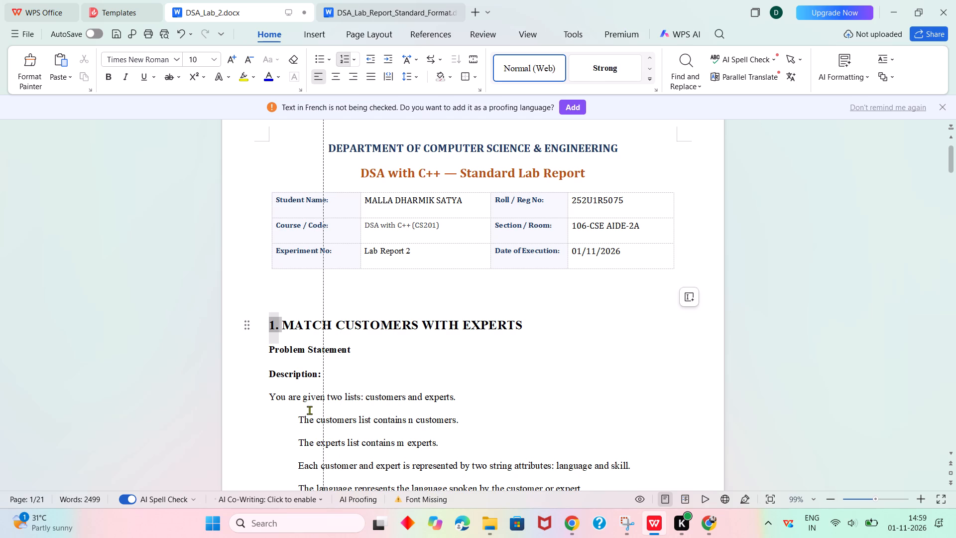
pyautogui.moveTo(309, 410); pyautogui.dragTo(270, 412)
pyautogui.scroll(-2, 384, 335)
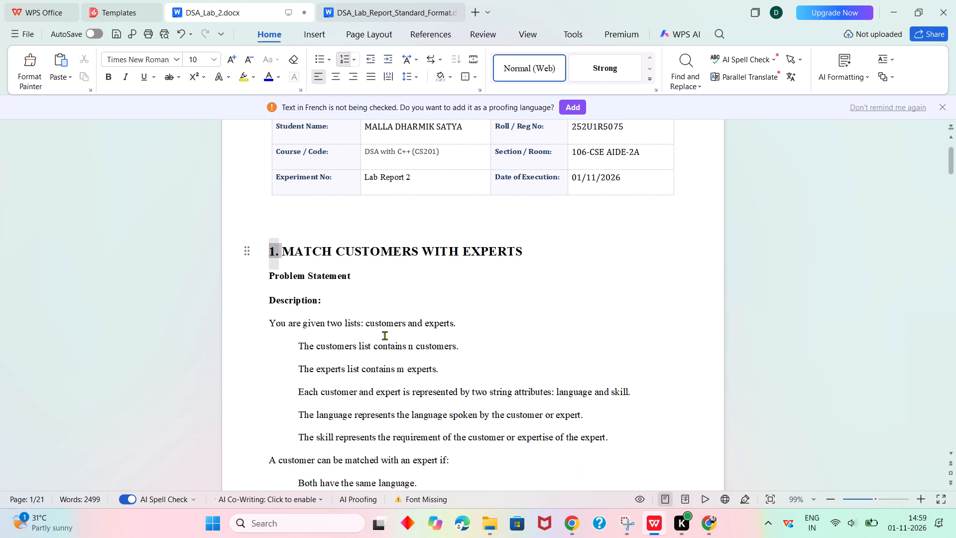
pyautogui.scroll(-7, 385, 334)
pyautogui.scroll(-4, 311, 341)
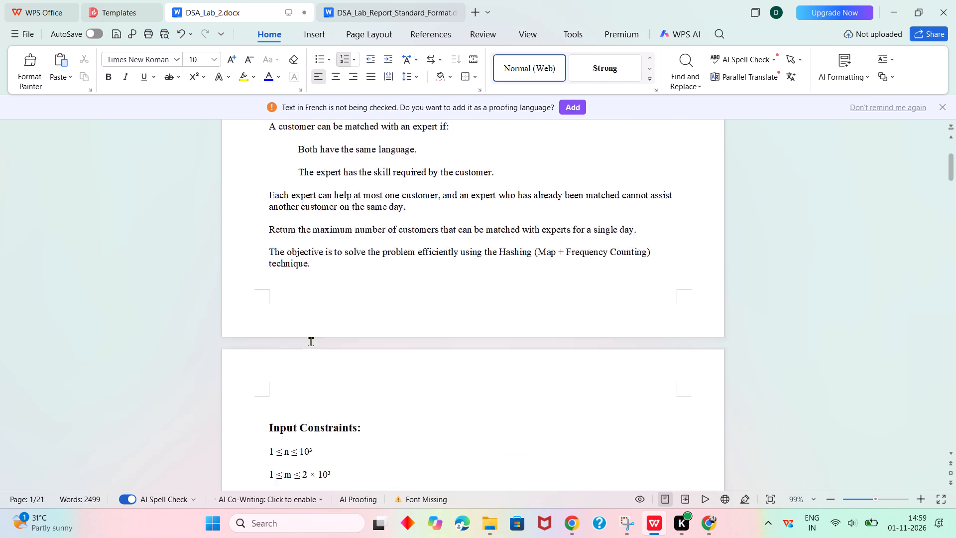
pyautogui.scroll(2, 321, 314)
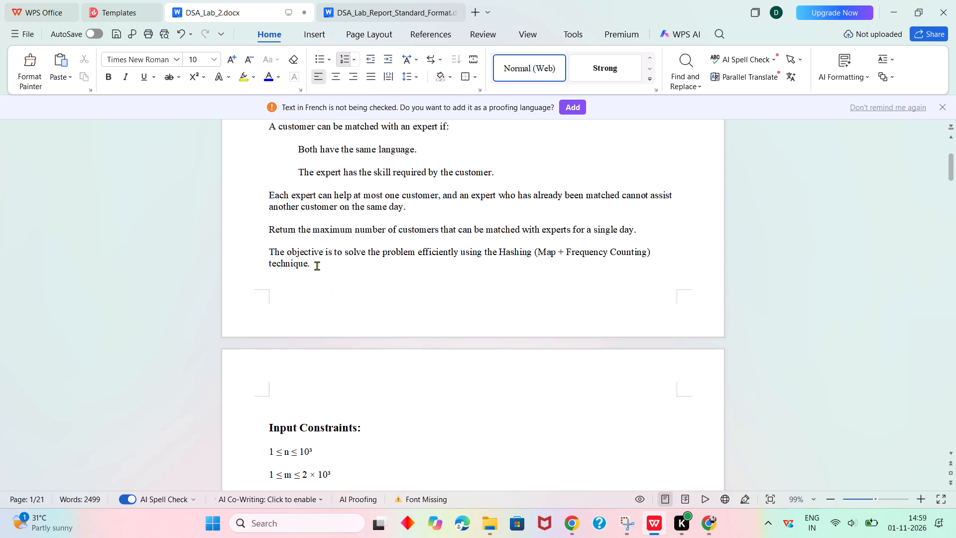
pyautogui.moveTo(319, 266); pyautogui.dragTo(287, 244)
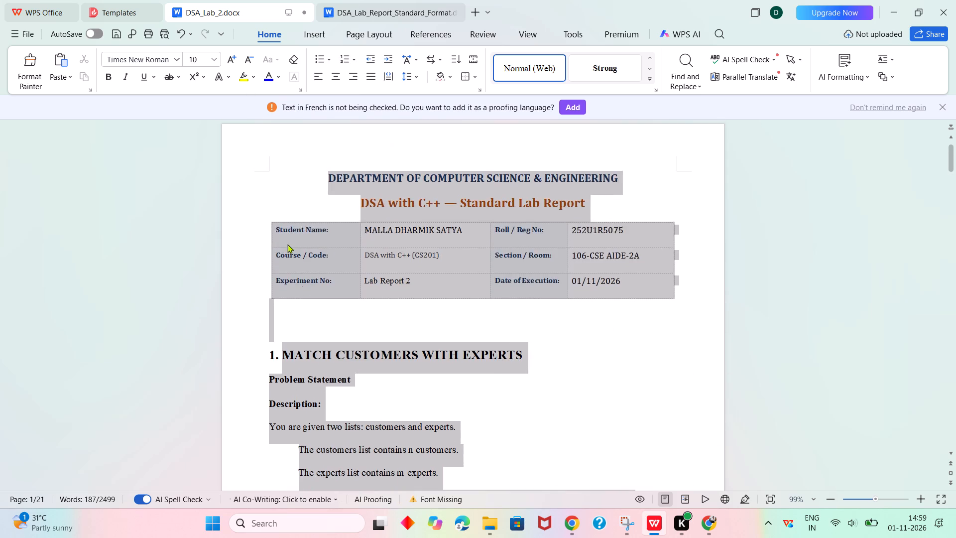
pyautogui.moveTo(287, 244); pyautogui.dragTo(254, 346)
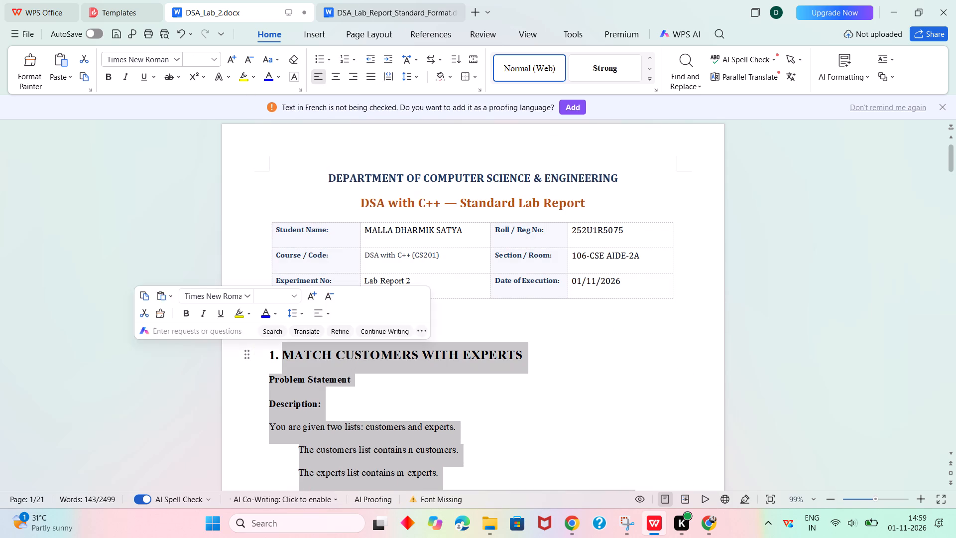
pyautogui.press('BackSpace')
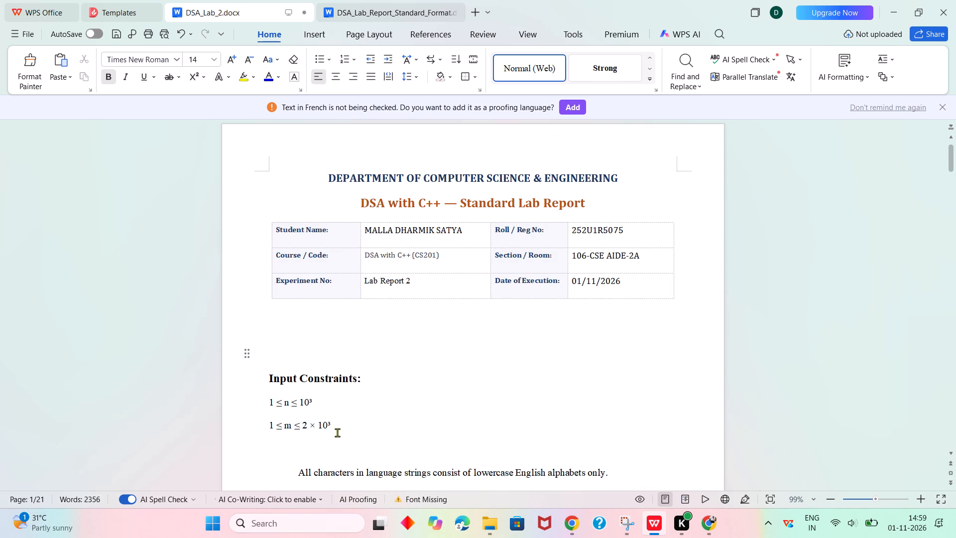
# Replace the Input Constraints heading and its n and m limits with the copied Convert Array To Linked List text.
pyautogui.moveTo(337, 432); pyautogui.dragTo(238, 369)
pyautogui.press('BackSpace')
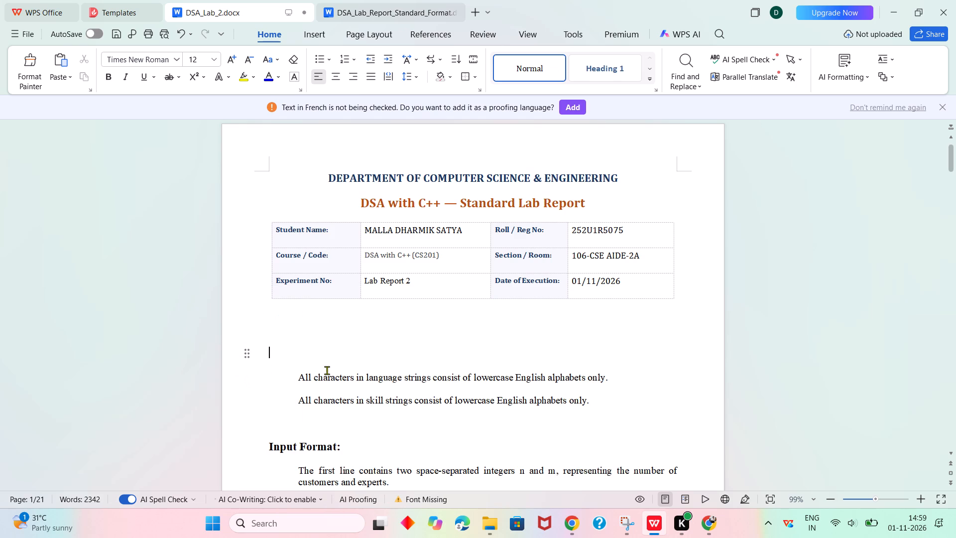
pyautogui.hotkey('ctrl', 'v')
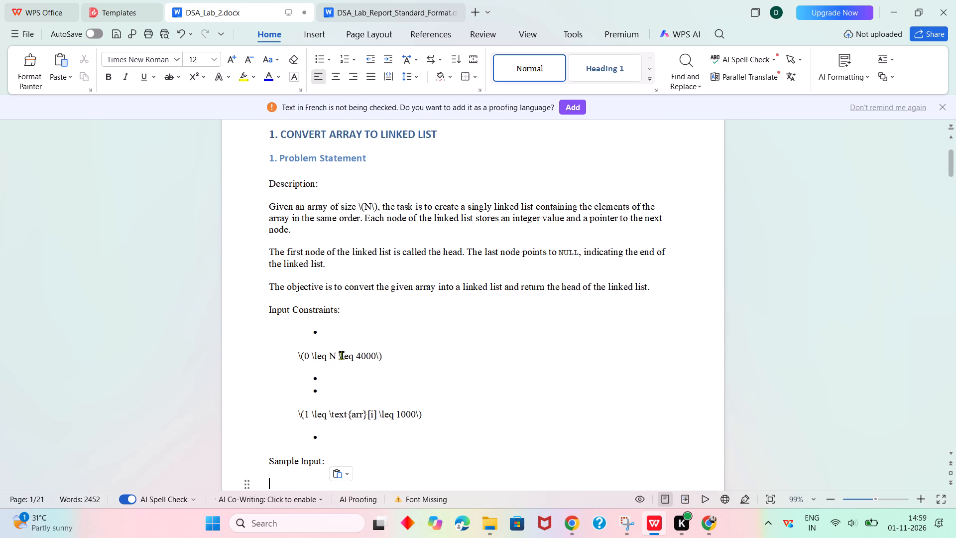
# Set the font colour of the Convert Array To Linked List title and the Problem Statement heading to Automatic.
pyautogui.scroll(5, 333, 315)
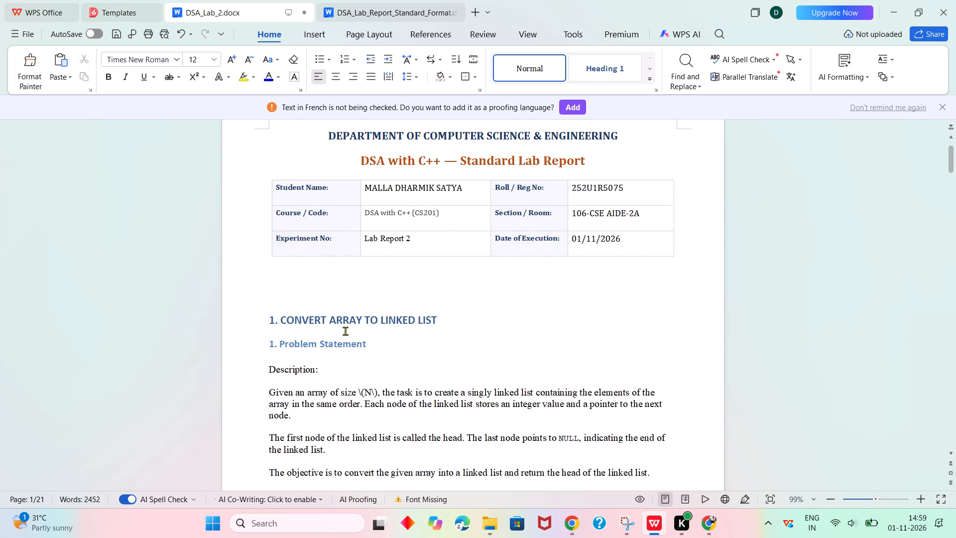
pyautogui.moveTo(369, 346); pyautogui.dragTo(267, 312)
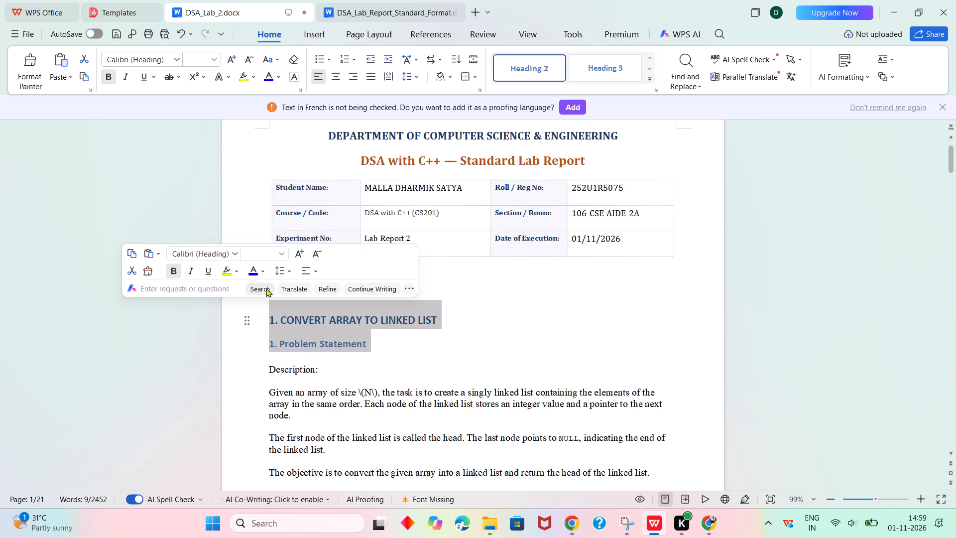
pyautogui.click(262, 273)
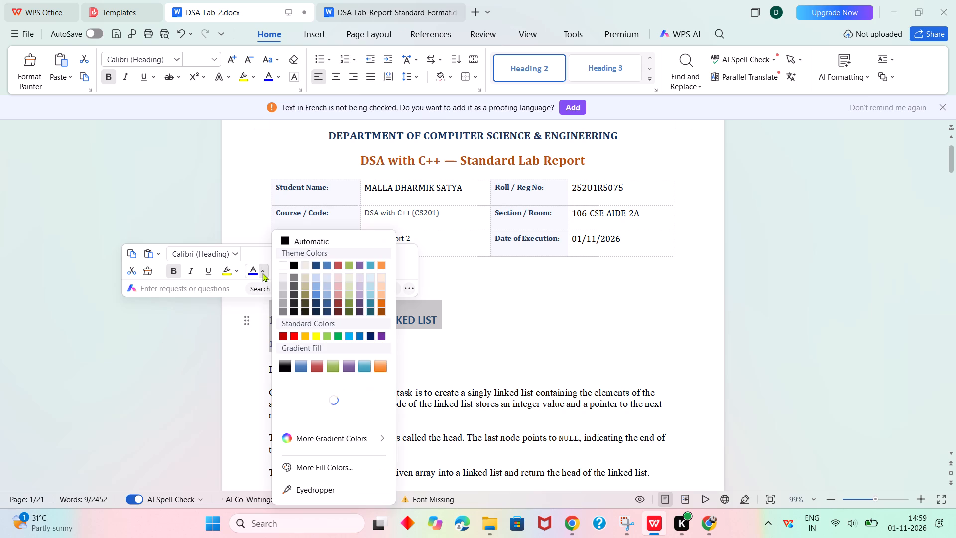
pyautogui.click(288, 239)
pyautogui.click(460, 351)
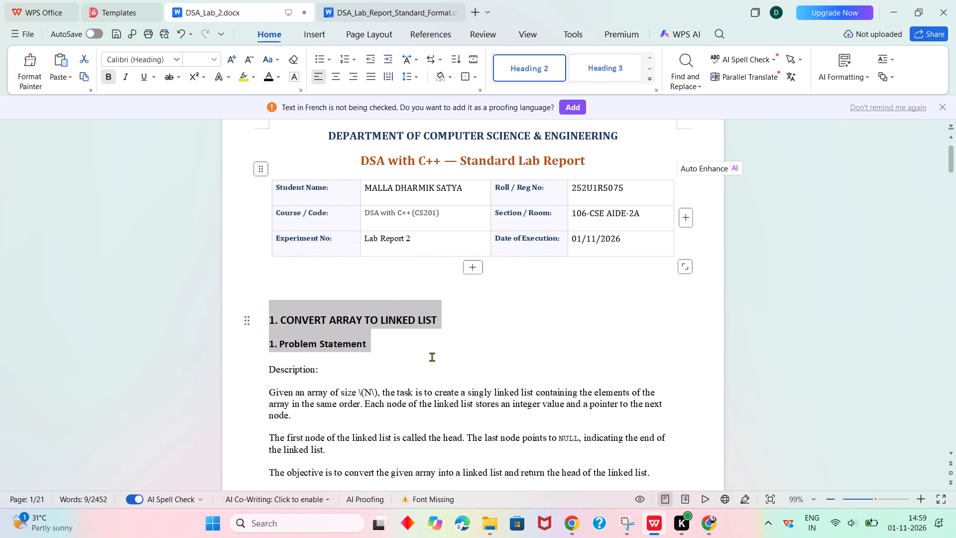
# Set the font size of the 1. CONVERT ARRAY TO LINKED LIST title to 16.
pyautogui.moveTo(444, 318); pyautogui.dragTo(265, 323)
pyautogui.click(280, 257)
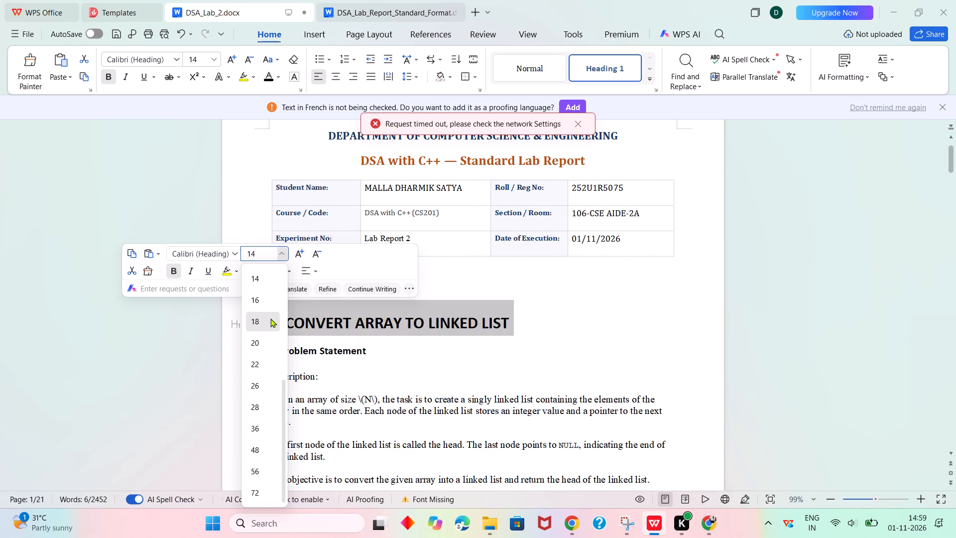
pyautogui.click(272, 303)
pyautogui.click(412, 361)
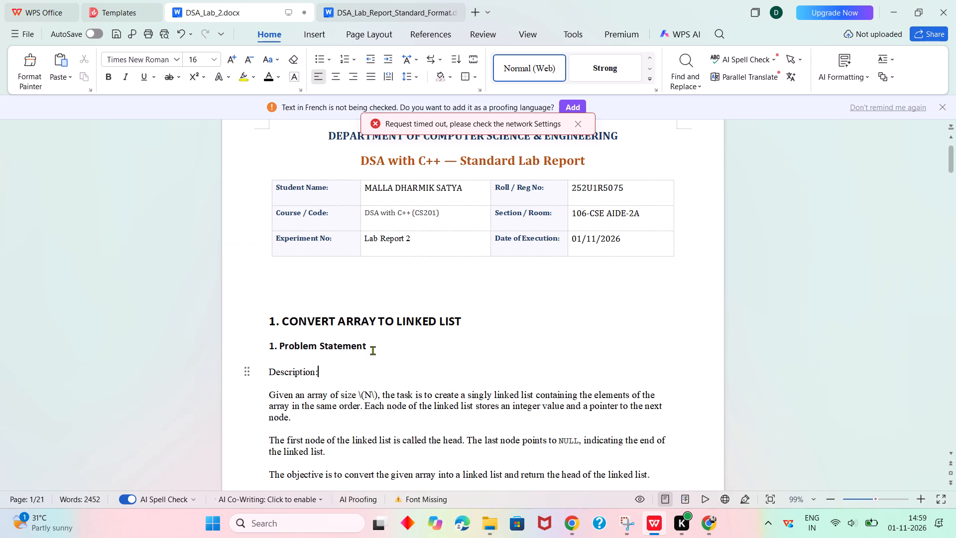
# Add a colon at the end of the 1. Problem Statement heading.
pyautogui.click(375, 348)
pyautogui.hotkey('shift', ':')
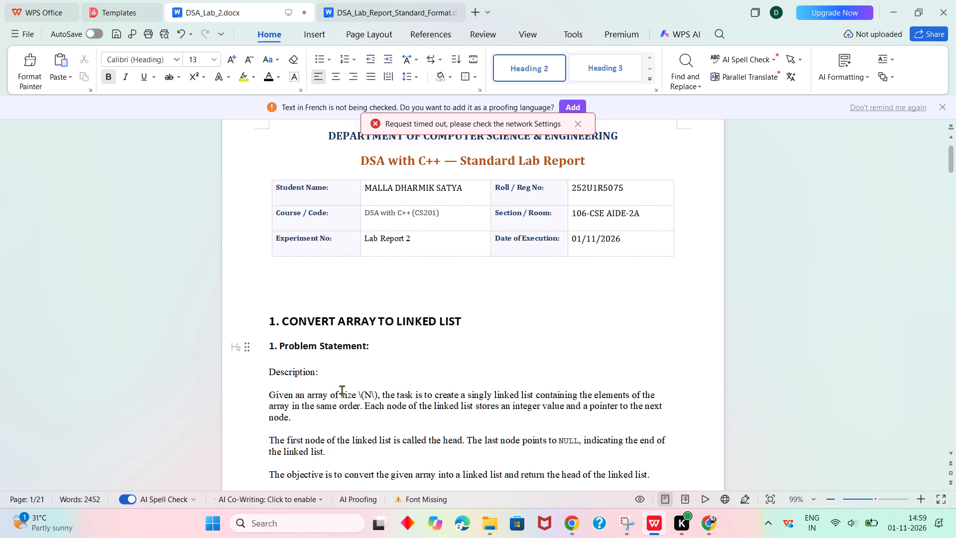
pyautogui.scroll(-5, 342, 389)
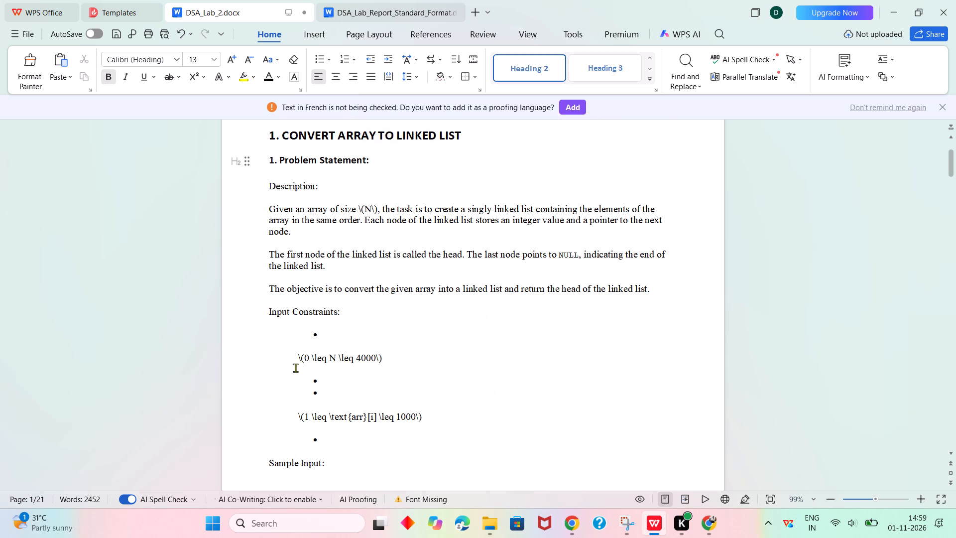
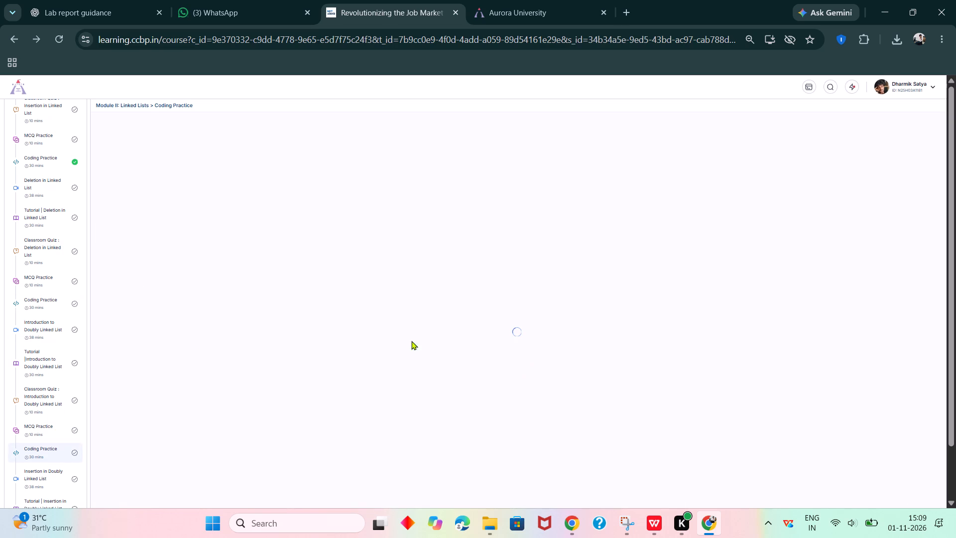
# Check the question lists of the Coding Practice sets for doubly linked list insertion, doubly linked list deletion and Deletion in Linked List.
pyautogui.scroll(-1, 30, 374)
pyautogui.click(55, 471)
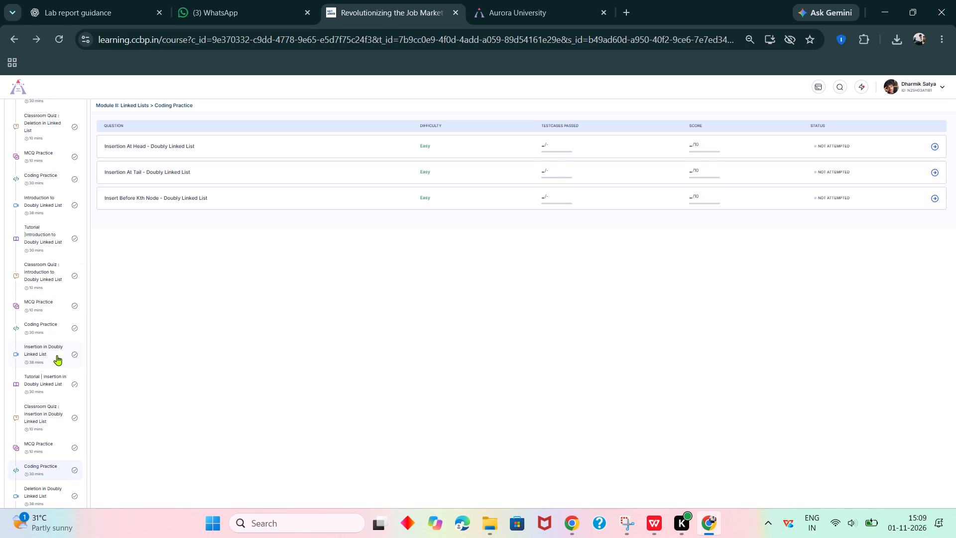
pyautogui.scroll(-1, 57, 355)
pyautogui.click(51, 484)
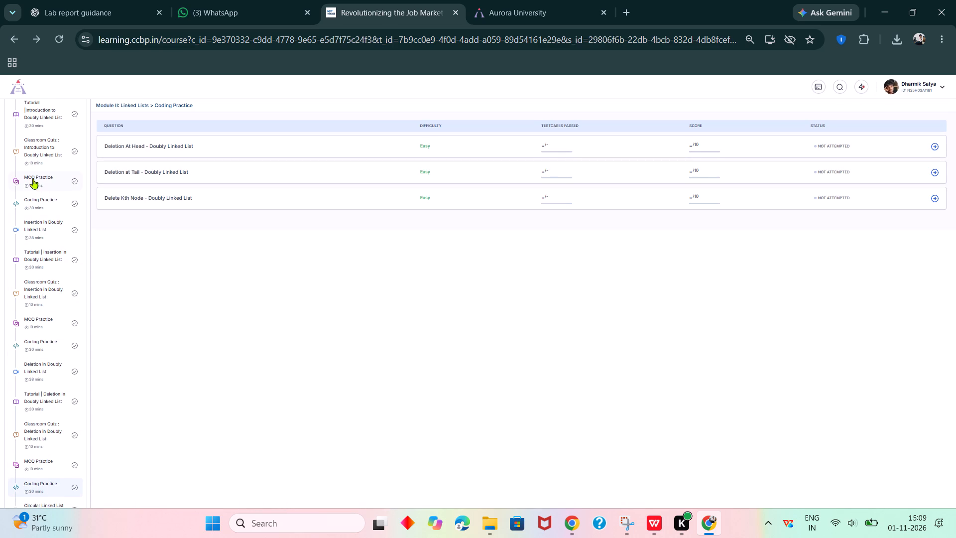
pyautogui.scroll(1, 33, 179)
pyautogui.click(76, 173)
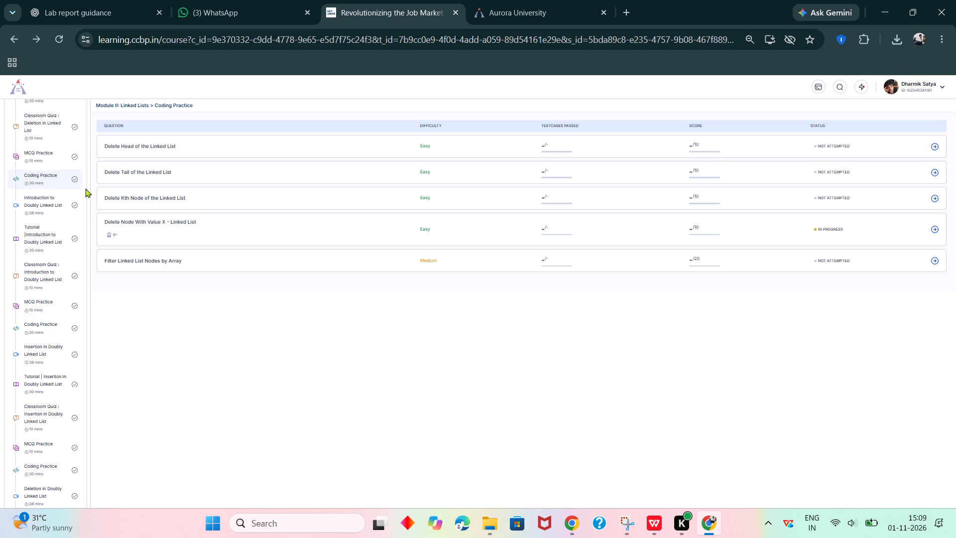
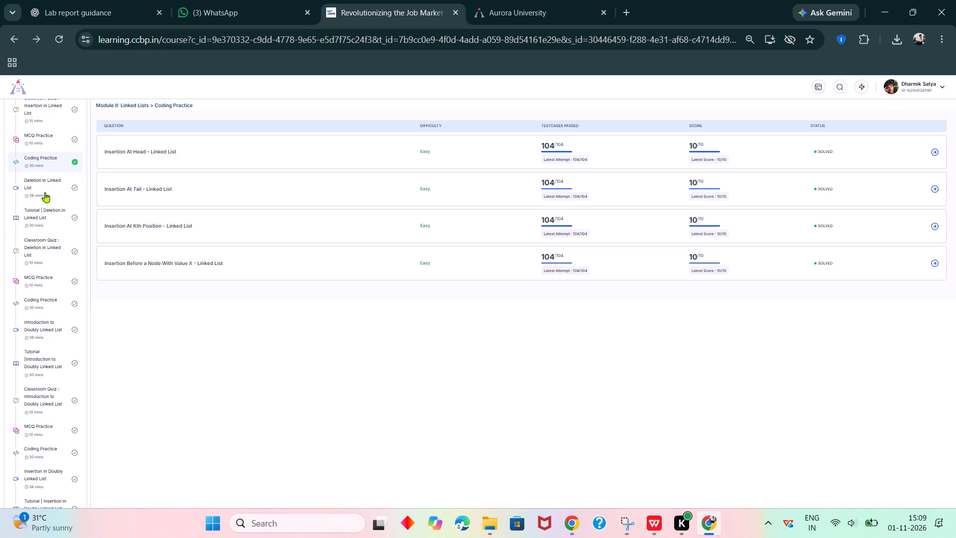
# Open the Delete Node With Value X - Linked List problem from the Coding Practice that follows Deletion in Linked List.
pyautogui.click(47, 302)
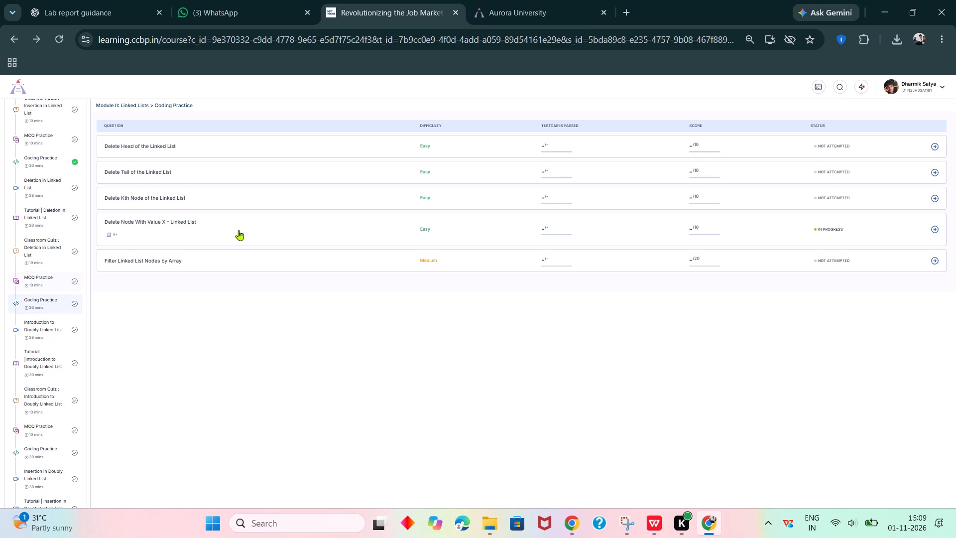
pyautogui.click(239, 230)
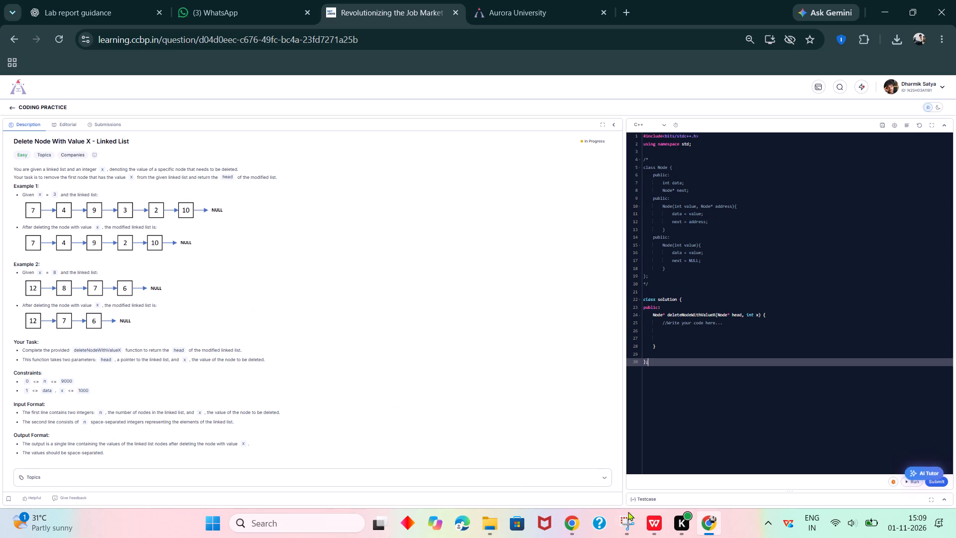
# Capture the Delete Node With Value X problem description with Snipping Tool and copy the screenshot.
pyautogui.click(625, 526)
pyautogui.click(354, 117)
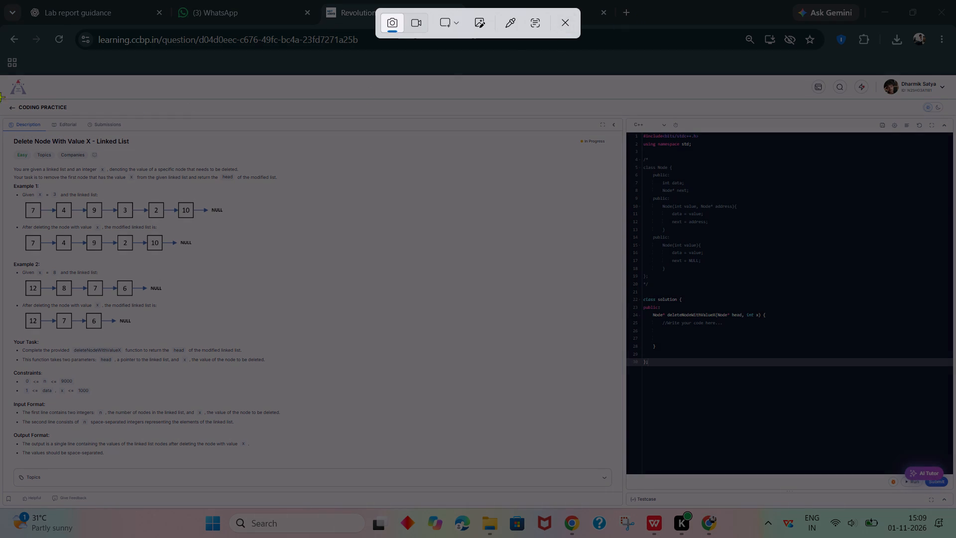
pyautogui.moveTo(0, 76); pyautogui.dragTo(630, 501)
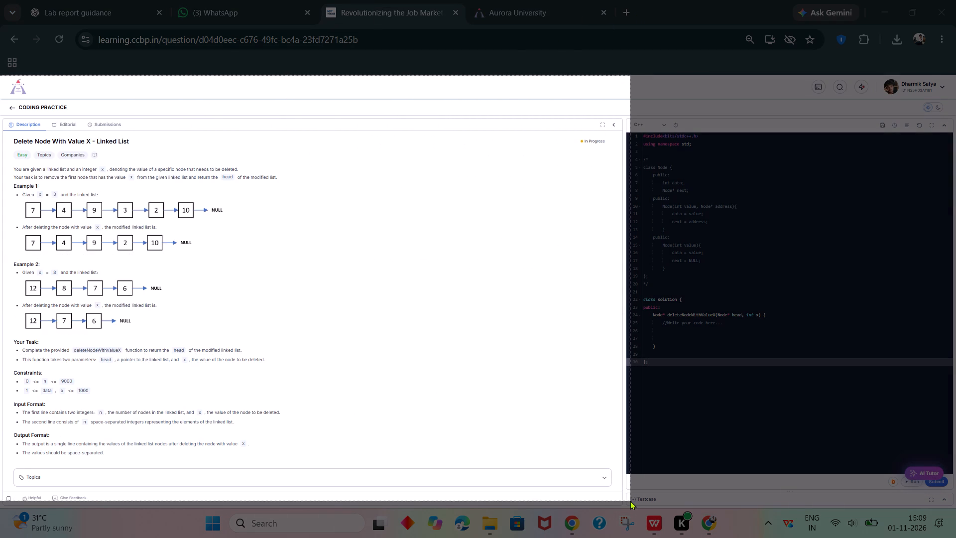
pyautogui.moveTo(630, 501); pyautogui.dragTo(624, 505)
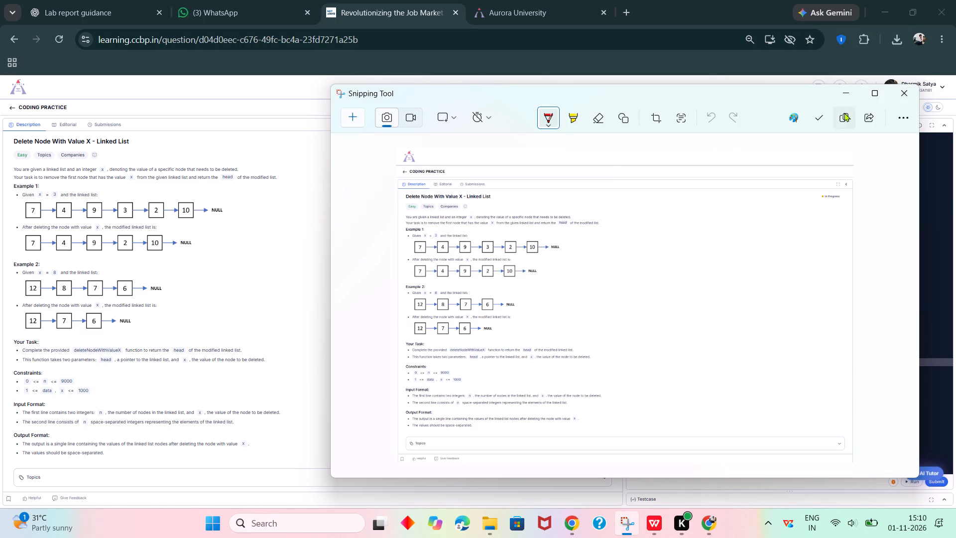
pyautogui.click(844, 113)
pyautogui.click(848, 92)
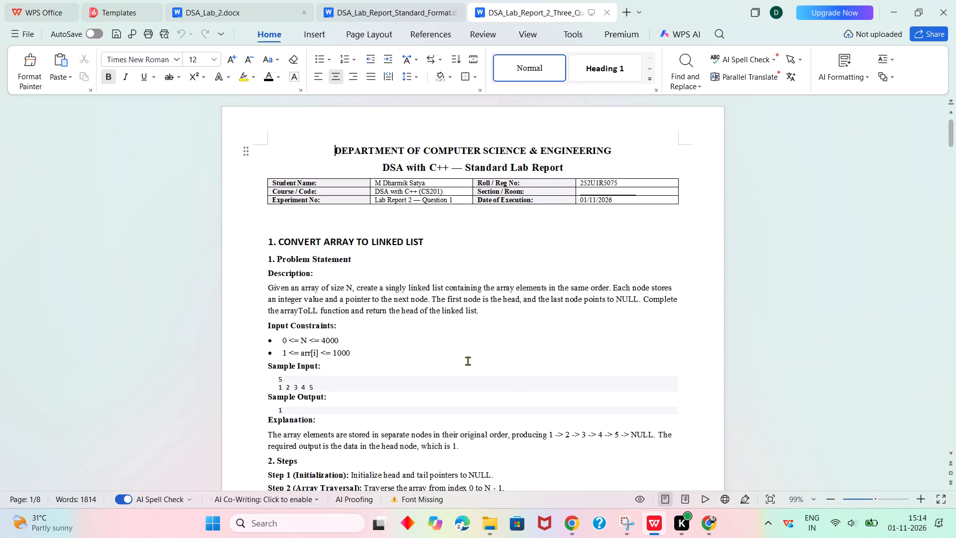
pyautogui.scroll(1, 468, 361)
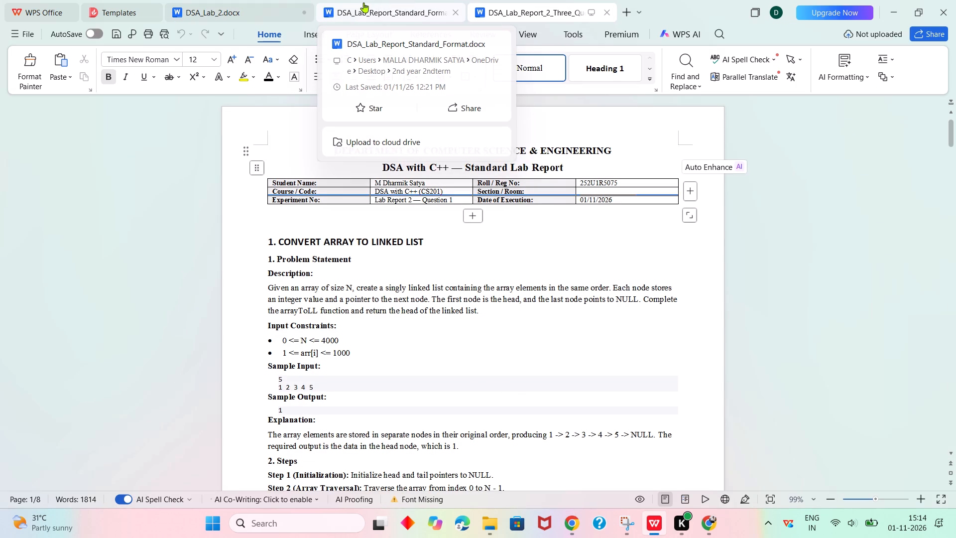
# Copy the two coloured title lines from DSA_Lab_Report_Standard_Format.docx and return to the three-question report.
pyautogui.click(363, 2)
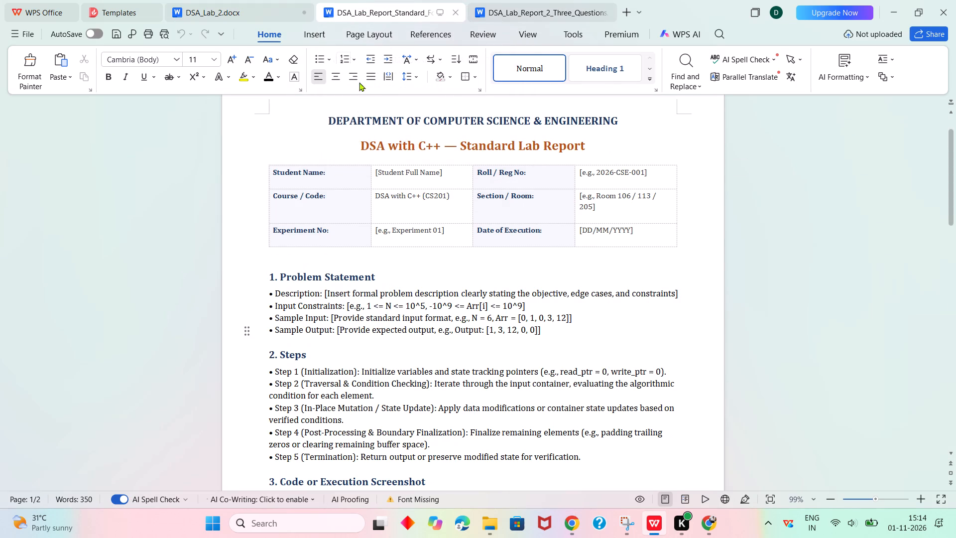
pyautogui.moveTo(324, 117); pyautogui.dragTo(501, 156)
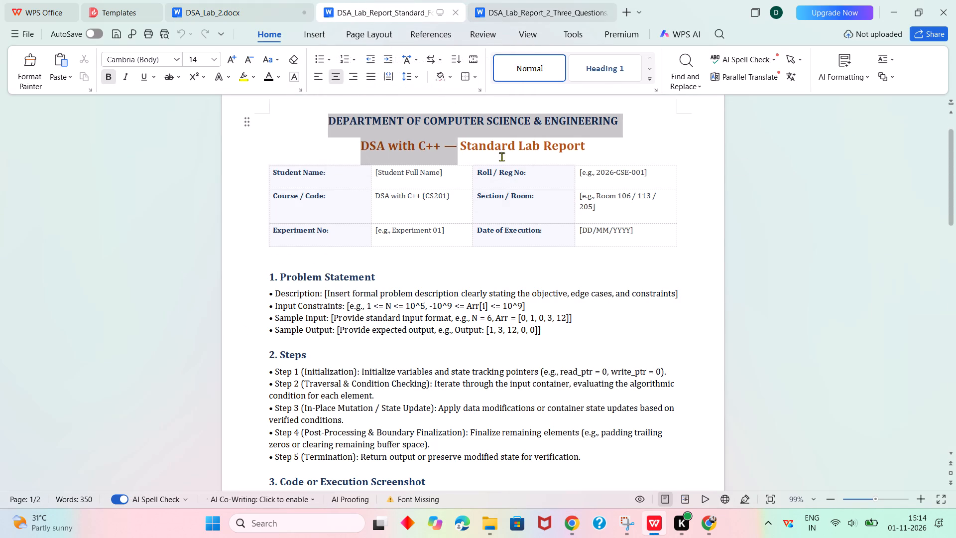
pyautogui.moveTo(501, 156); pyautogui.dragTo(596, 147)
pyautogui.hotkey('ctrl', 'c')
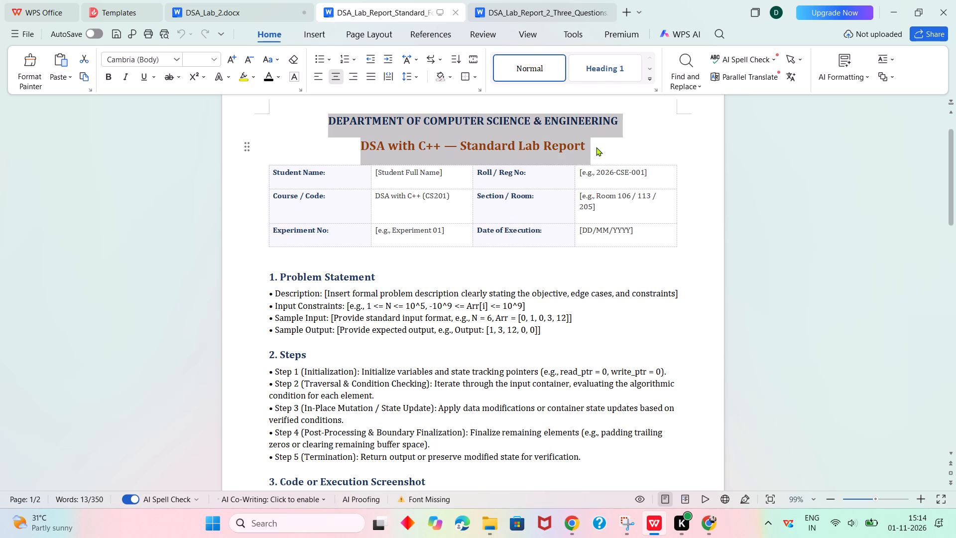
pyautogui.click(573, 0)
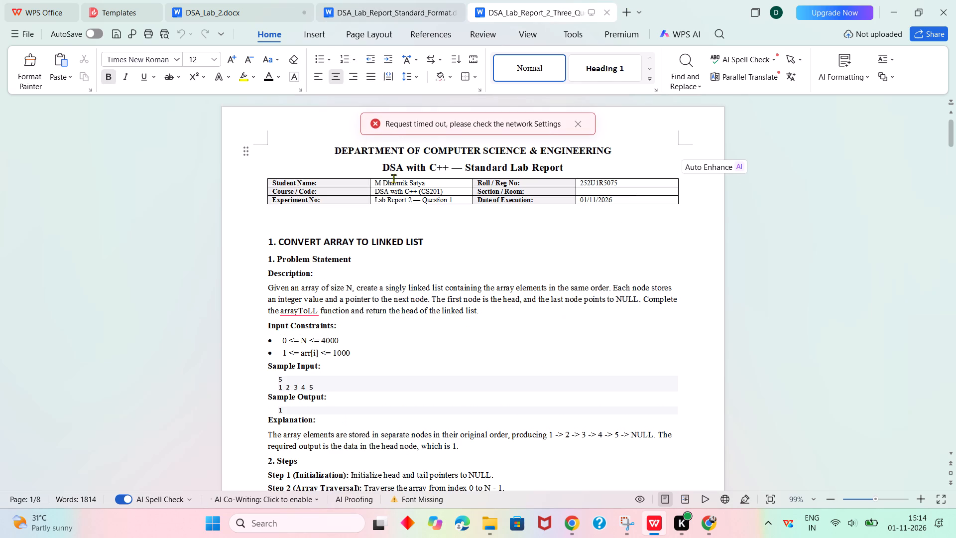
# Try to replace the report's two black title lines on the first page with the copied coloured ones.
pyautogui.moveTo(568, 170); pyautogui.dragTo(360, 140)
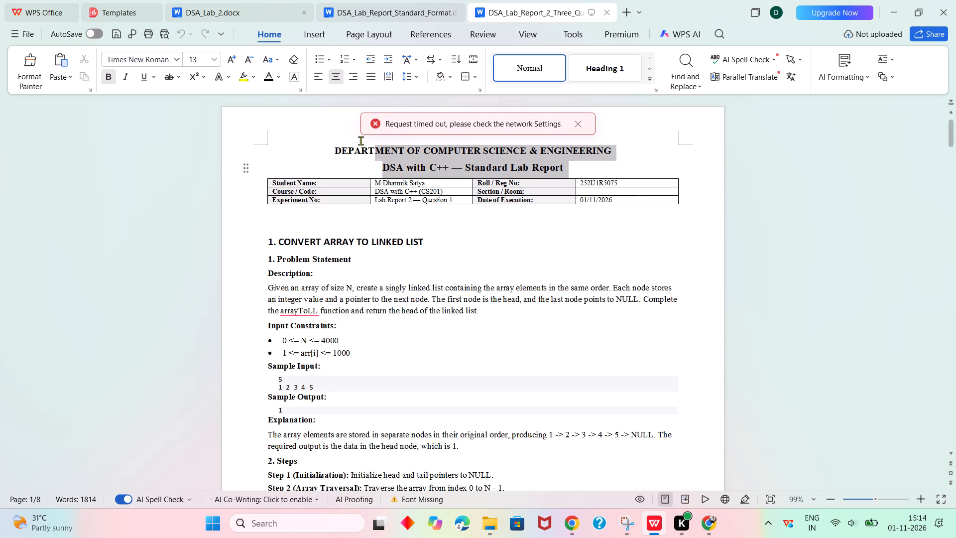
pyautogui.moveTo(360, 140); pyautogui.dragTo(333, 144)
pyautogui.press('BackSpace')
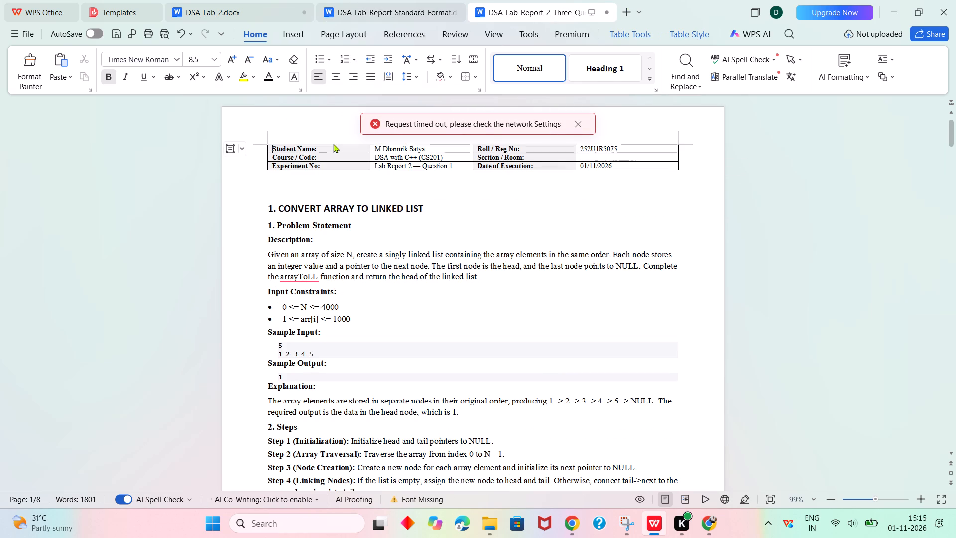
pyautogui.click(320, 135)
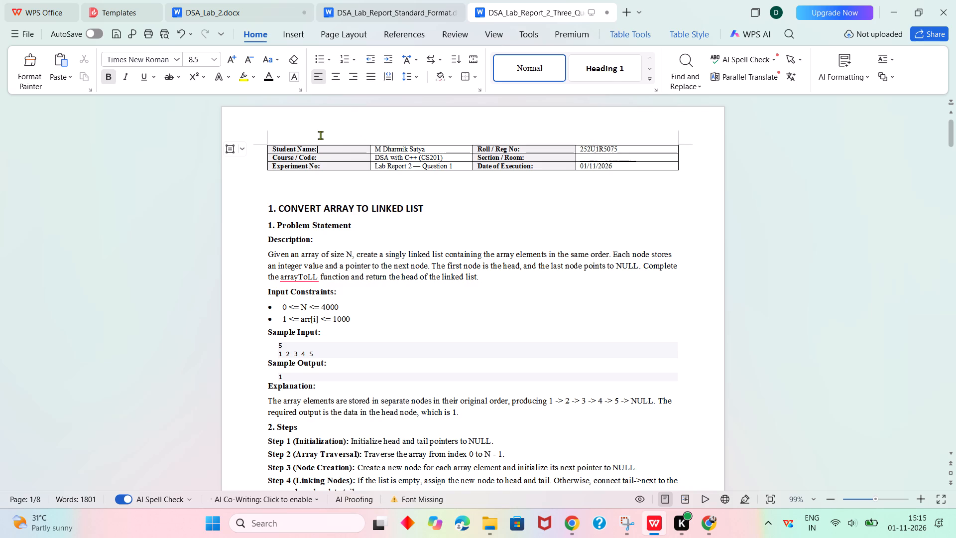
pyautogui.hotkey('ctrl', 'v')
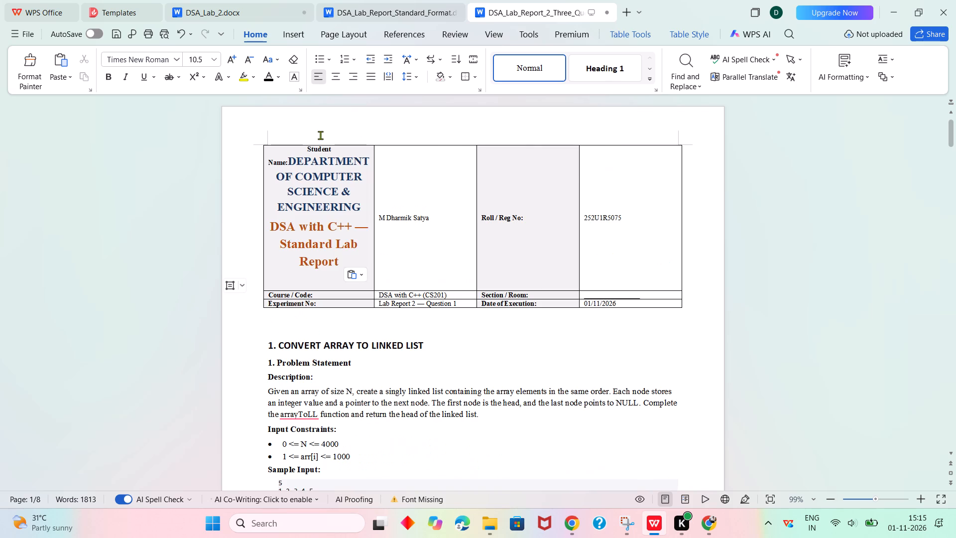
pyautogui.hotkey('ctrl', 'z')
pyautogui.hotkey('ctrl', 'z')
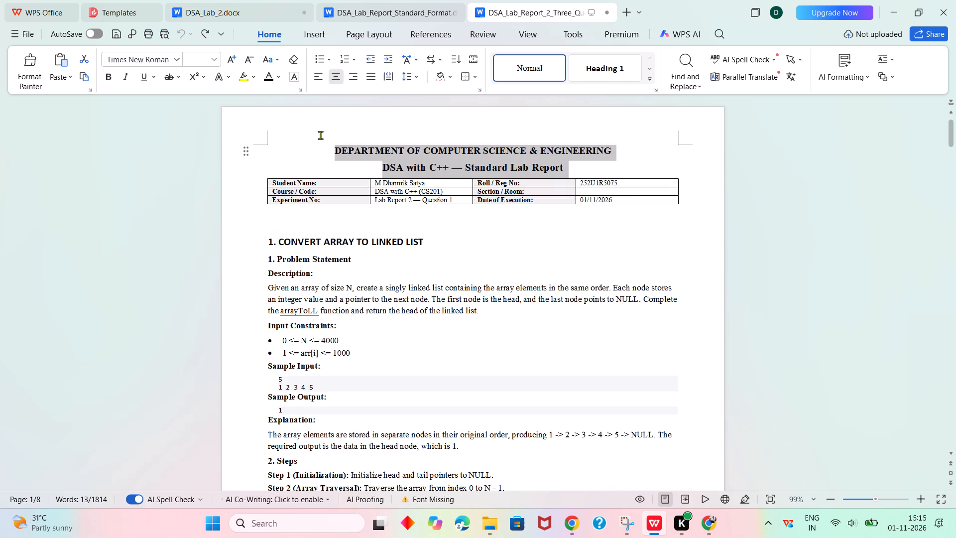
# Paste the copied coloured title lines above the existing black title on the first page.
pyautogui.click(335, 145)
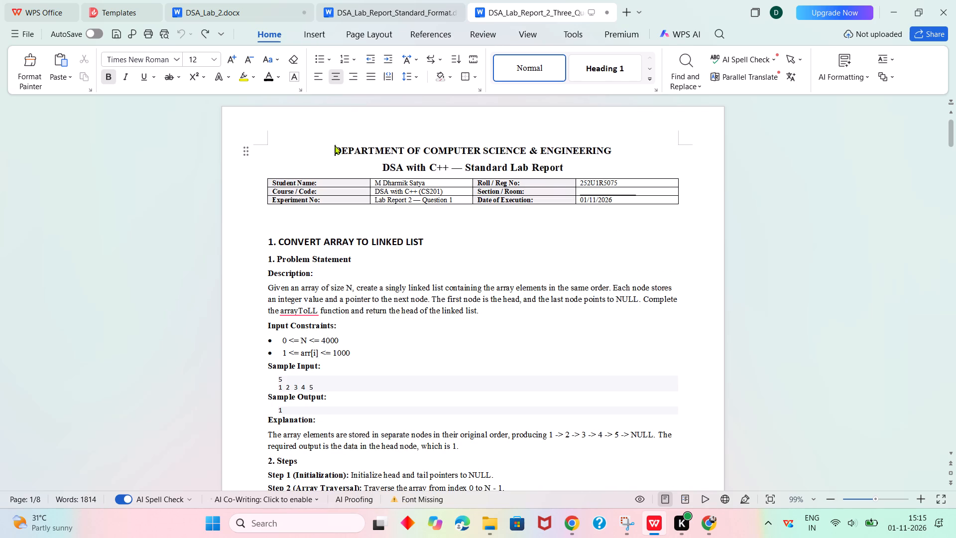
pyautogui.hotkey('ctrl', 'v')
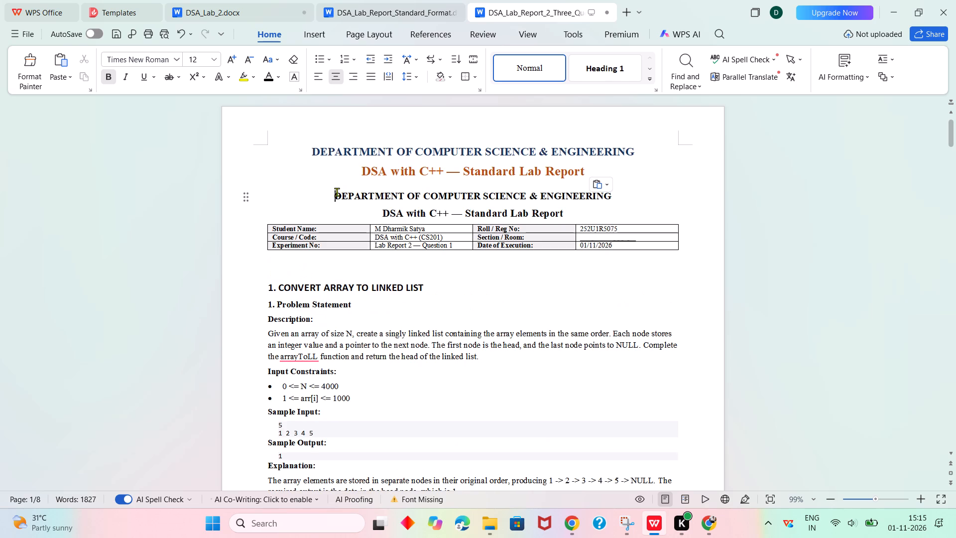
# Delete the two duplicate black title lines below the coloured ones on the report's first page.
pyautogui.moveTo(335, 194); pyautogui.dragTo(391, 200)
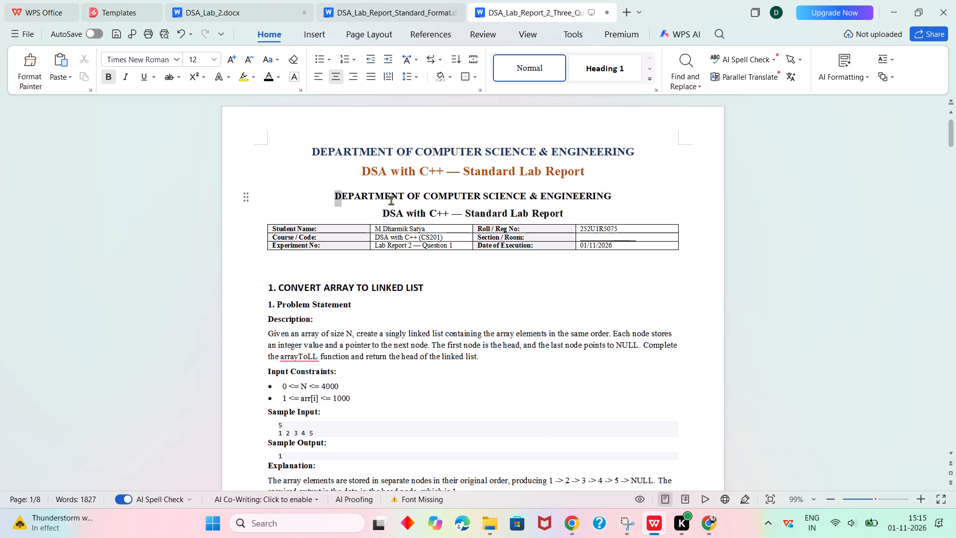
pyautogui.moveTo(391, 200); pyautogui.dragTo(572, 217)
pyautogui.press('BackSpace')
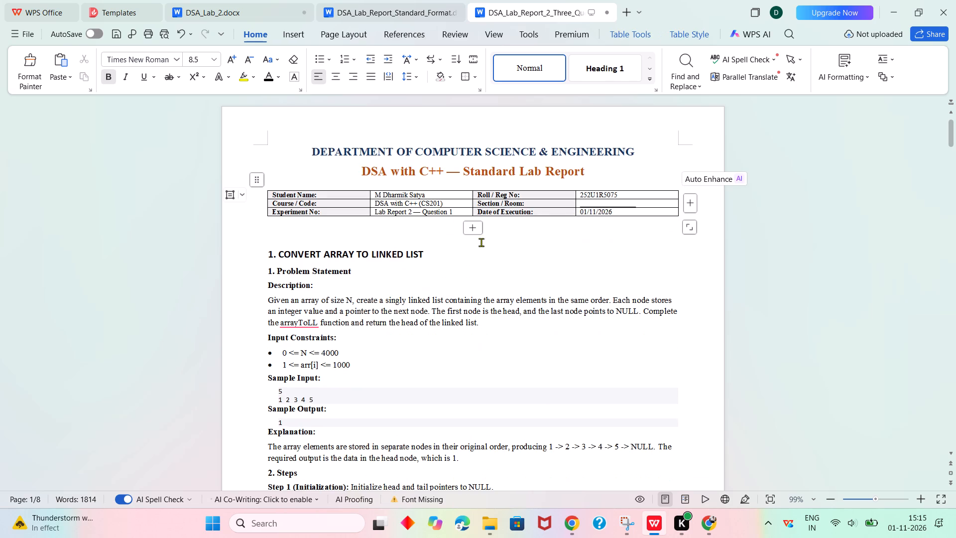
# Copy the whole student details table from DSA_Lab_Report_Standard_Format.docx and return to the three-question report.
pyautogui.click(376, 19)
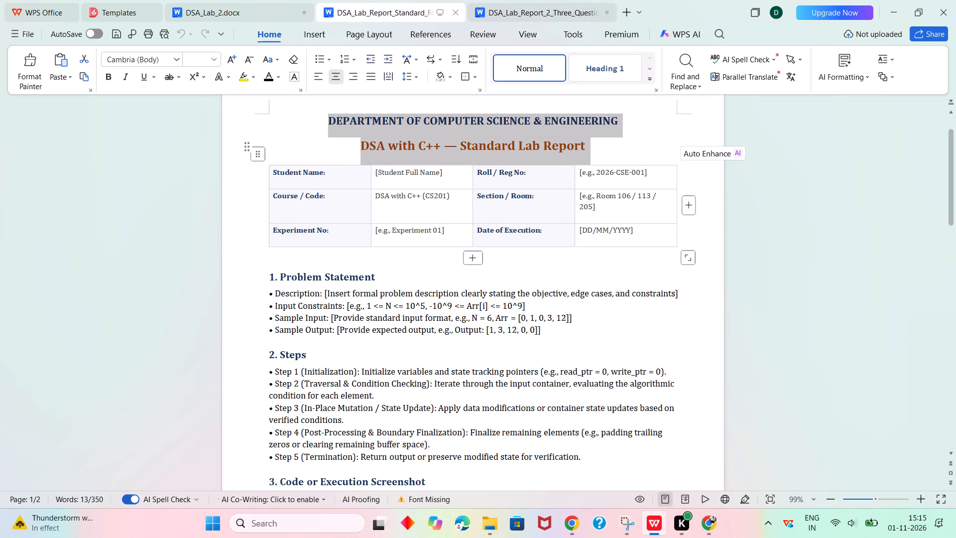
pyautogui.click(257, 171)
pyautogui.moveTo(255, 164); pyautogui.dragTo(261, 169)
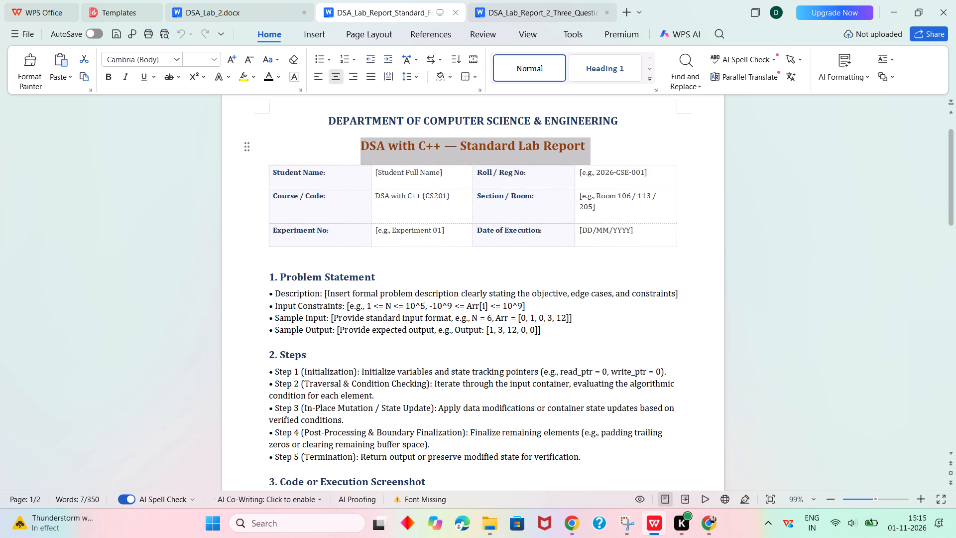
pyautogui.moveTo(261, 169); pyautogui.dragTo(610, 248)
pyautogui.click(650, 244)
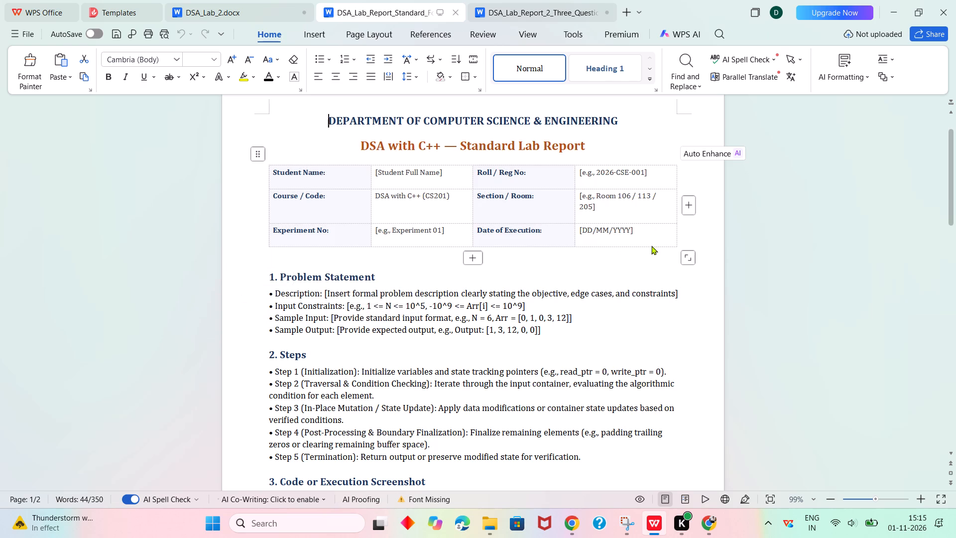
pyautogui.moveTo(677, 255); pyautogui.dragTo(475, 218)
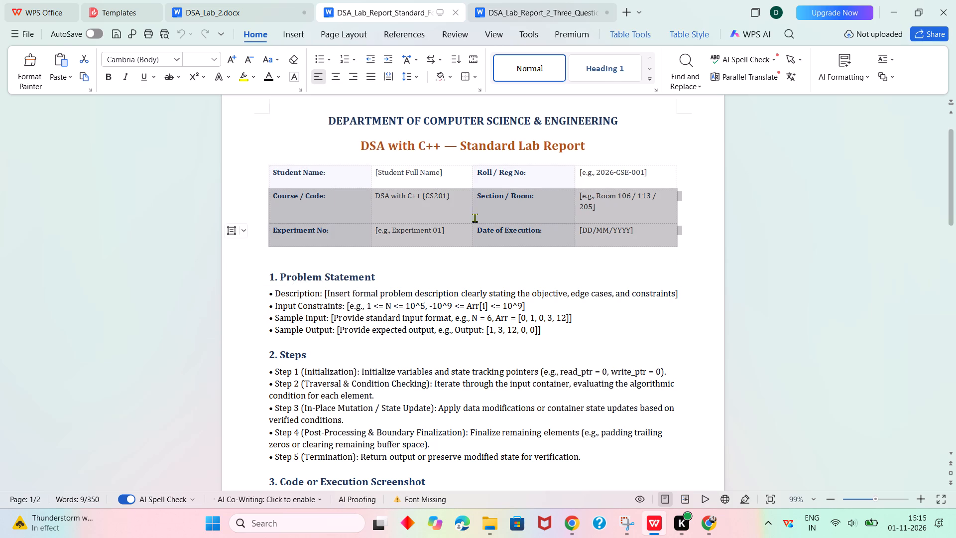
pyautogui.moveTo(475, 218); pyautogui.dragTo(369, 188)
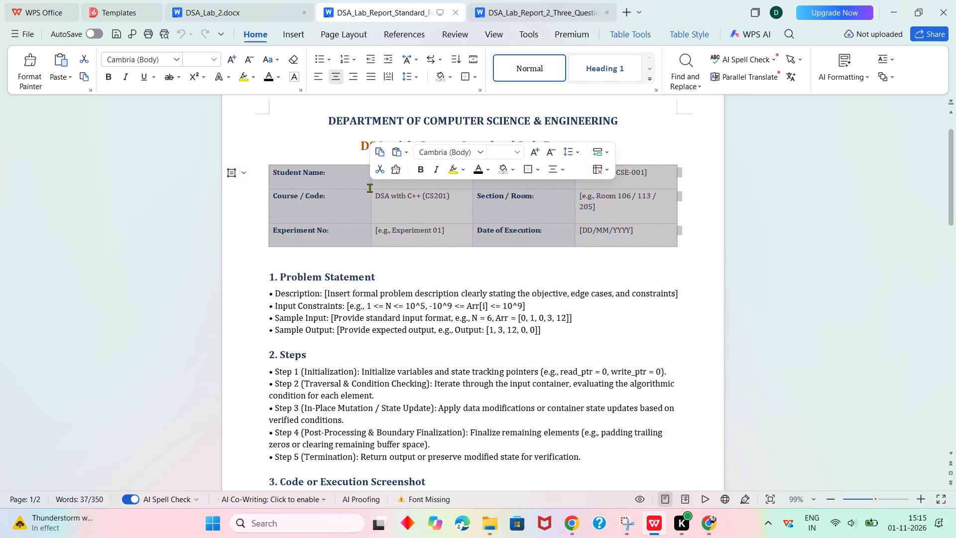
pyautogui.hotkey('ctrl', 'c')
pyautogui.click(494, 6)
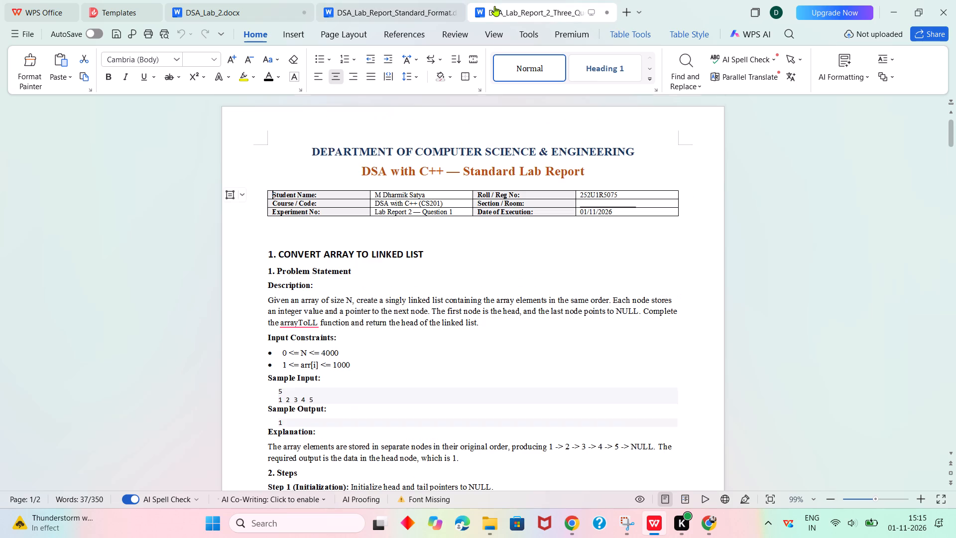
# Paste the copied details table on a new line below the orange DSA with C++ title.
pyautogui.click(596, 169)
pyautogui.press('Return')
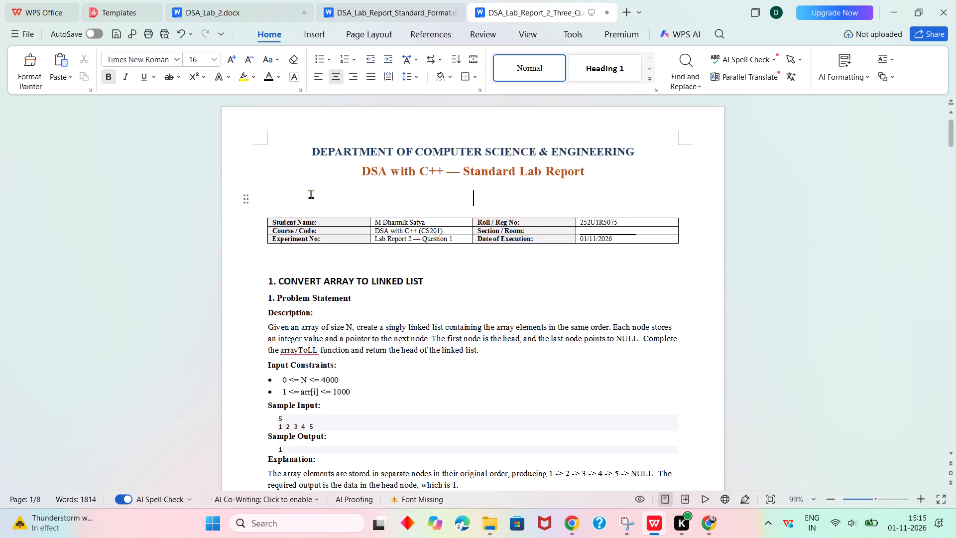
pyautogui.click(277, 195)
pyautogui.hotkey('ctrl', 'v')
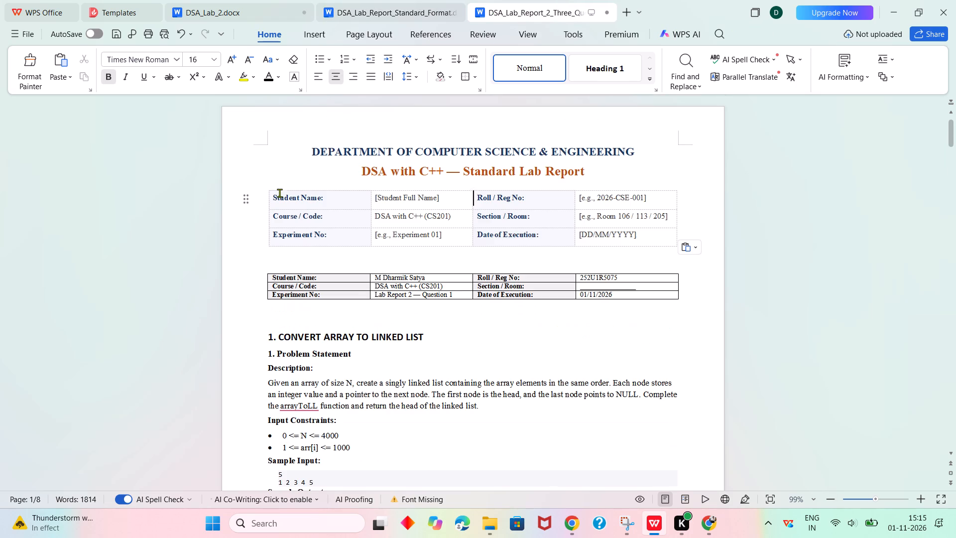
# Delete the old black-bordered student details table below the pasted one.
pyautogui.click(257, 265)
pyautogui.click(599, 312)
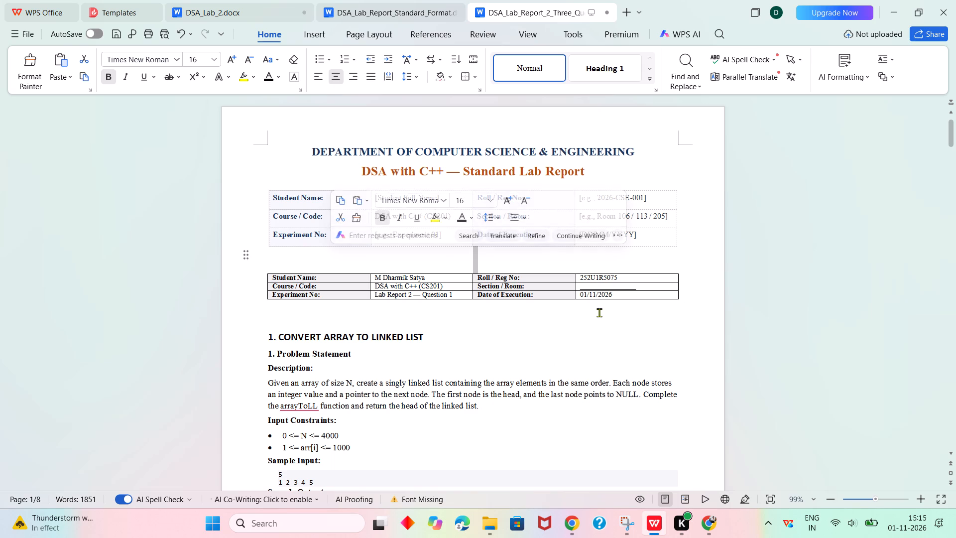
pyautogui.moveTo(598, 320); pyautogui.dragTo(399, 278)
pyautogui.click(502, 318)
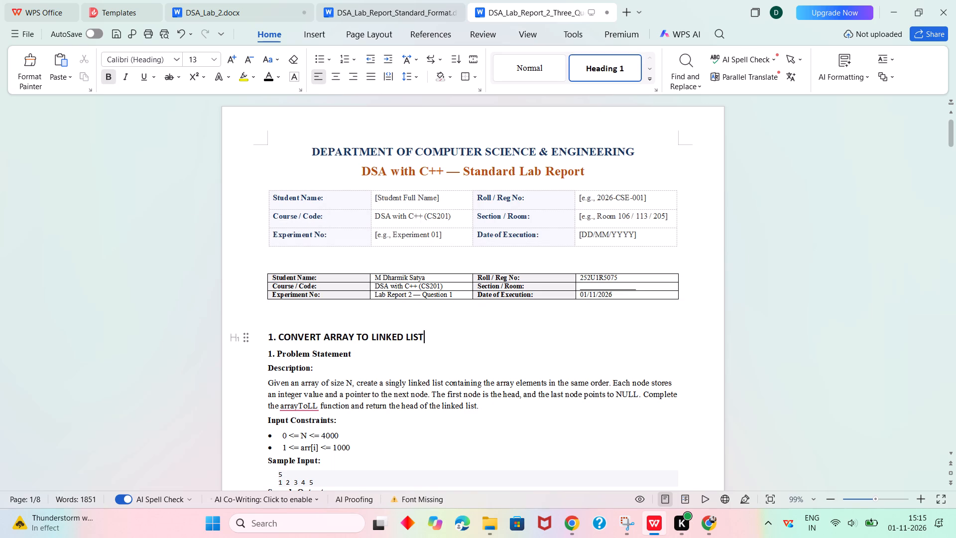
pyautogui.moveTo(257, 275); pyautogui.dragTo(344, 299)
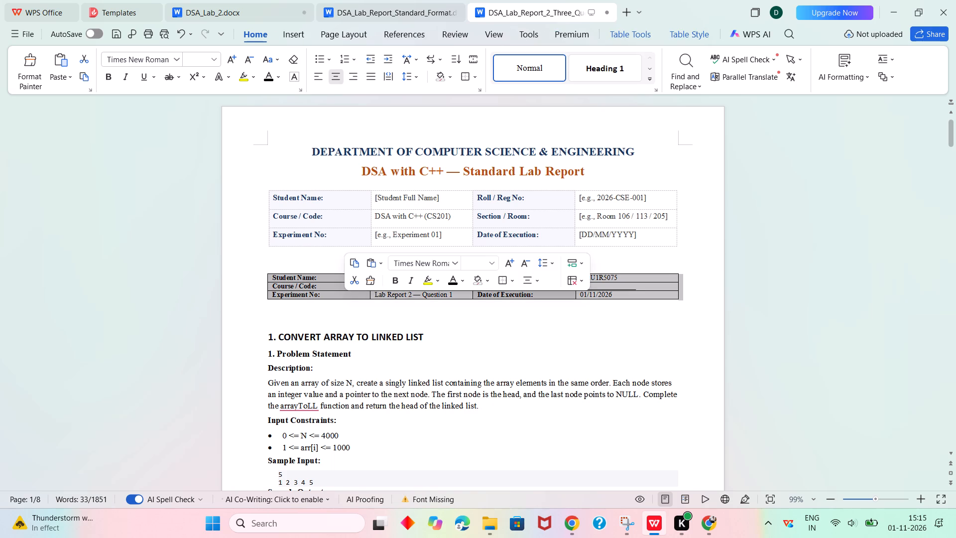
pyautogui.press('BackSpace')
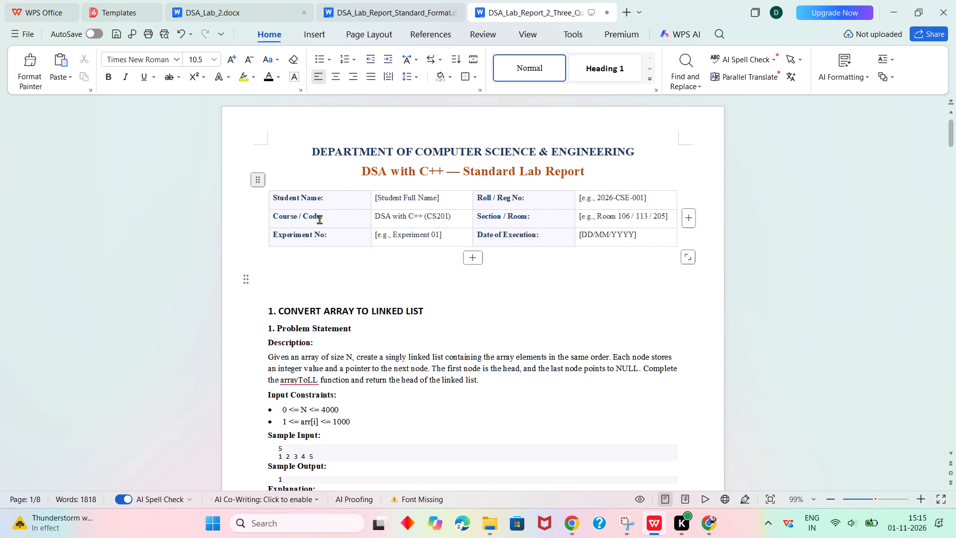
# Enlarge the pasted details table so that its three rows are taller.
pyautogui.click(684, 256)
pyautogui.moveTo(685, 257); pyautogui.dragTo(687, 279)
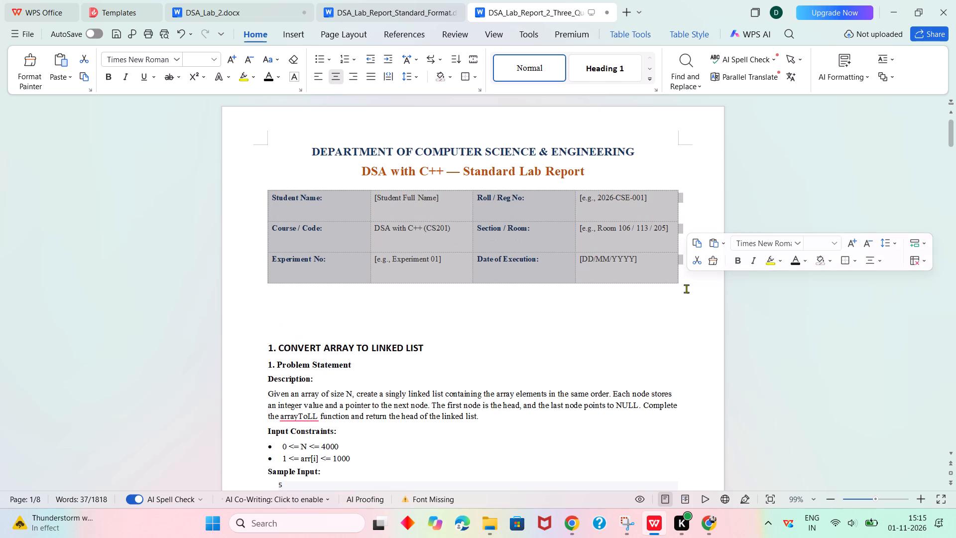
pyautogui.moveTo(691, 292); pyautogui.dragTo(690, 284)
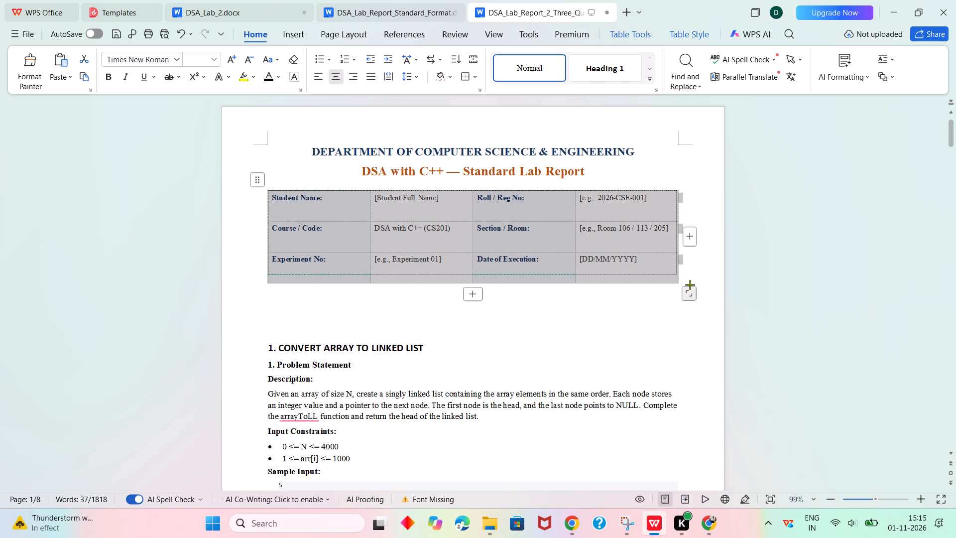
pyautogui.moveTo(690, 284); pyautogui.dragTo(693, 284)
pyautogui.click(666, 324)
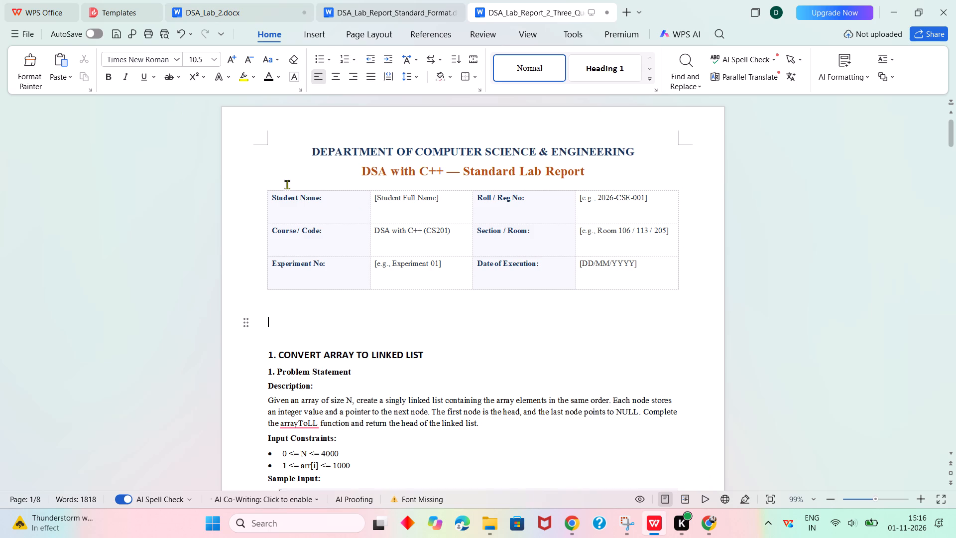
# Remove the extra blank line above the heading 1. CONVERT ARRAY TO LINKED LIST.
pyautogui.click(268, 342)
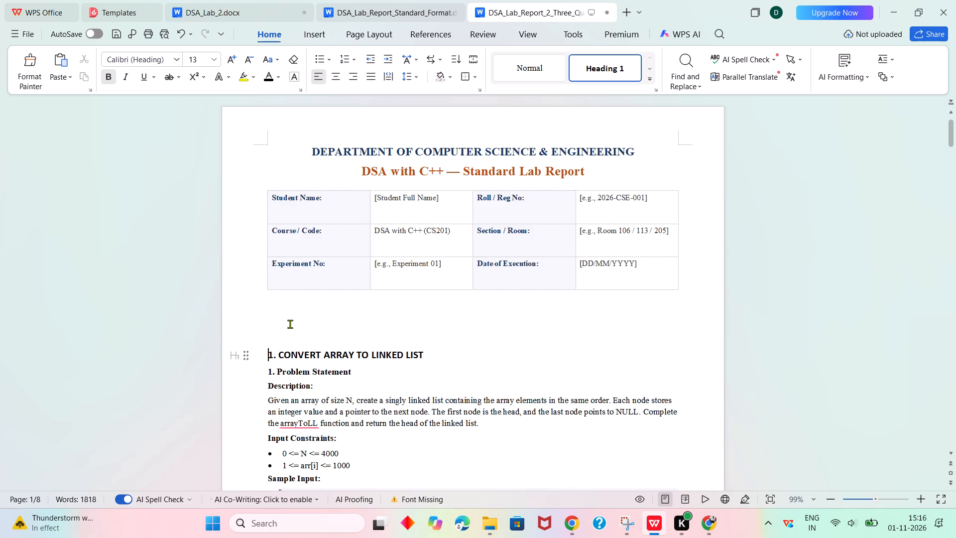
pyautogui.click(270, 333)
pyautogui.press('BackSpace')
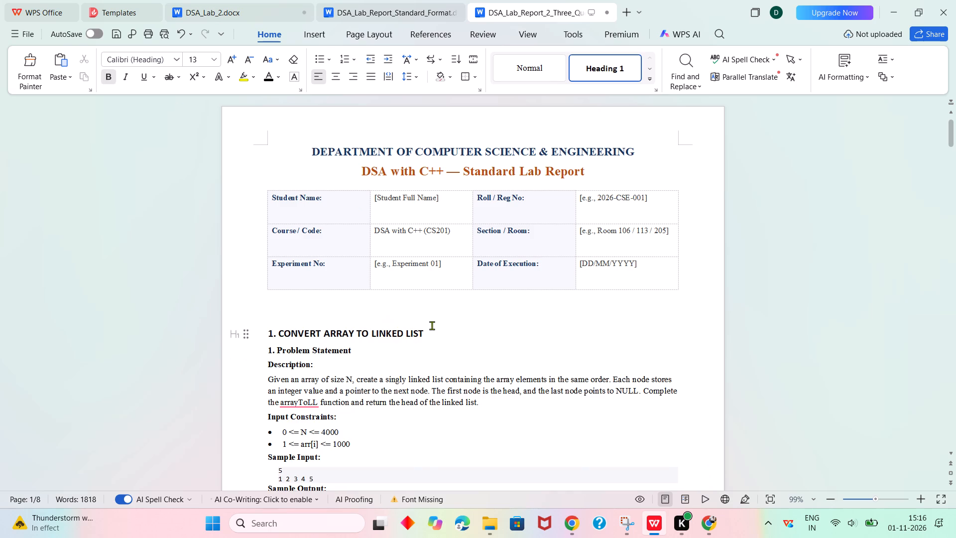
# Set the font size of the heading 1. CONVERT ARRAY TO LINKED LIST to 16.
pyautogui.moveTo(432, 329); pyautogui.dragTo(262, 336)
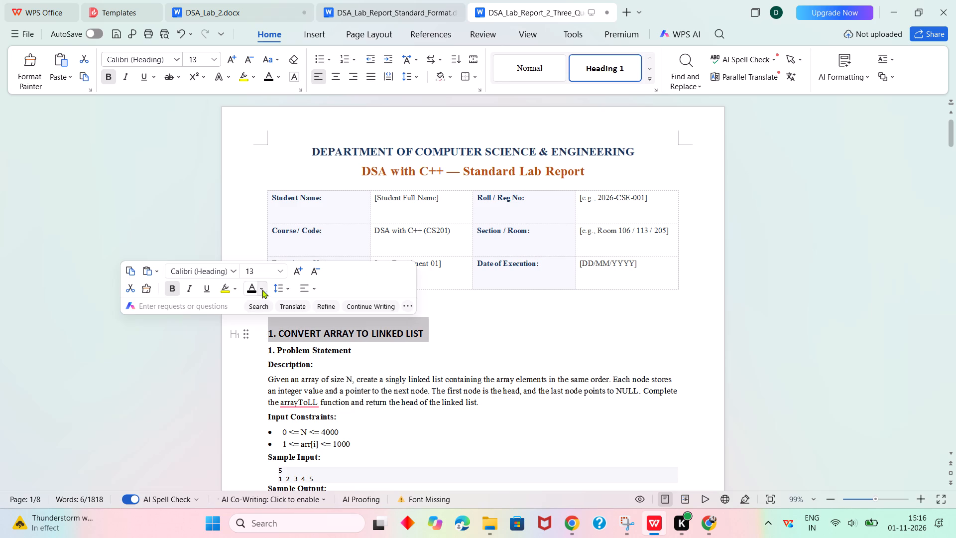
pyautogui.click(283, 272)
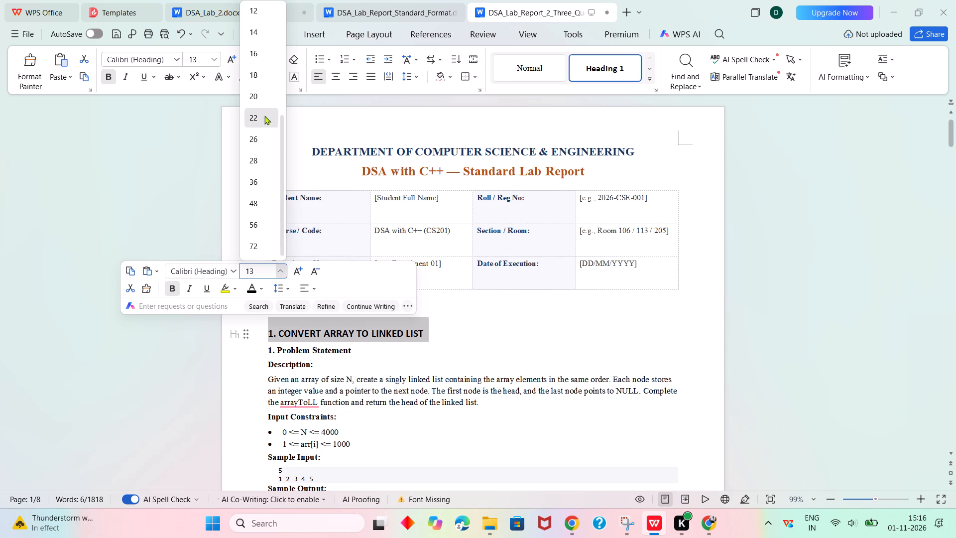
pyautogui.click(255, 56)
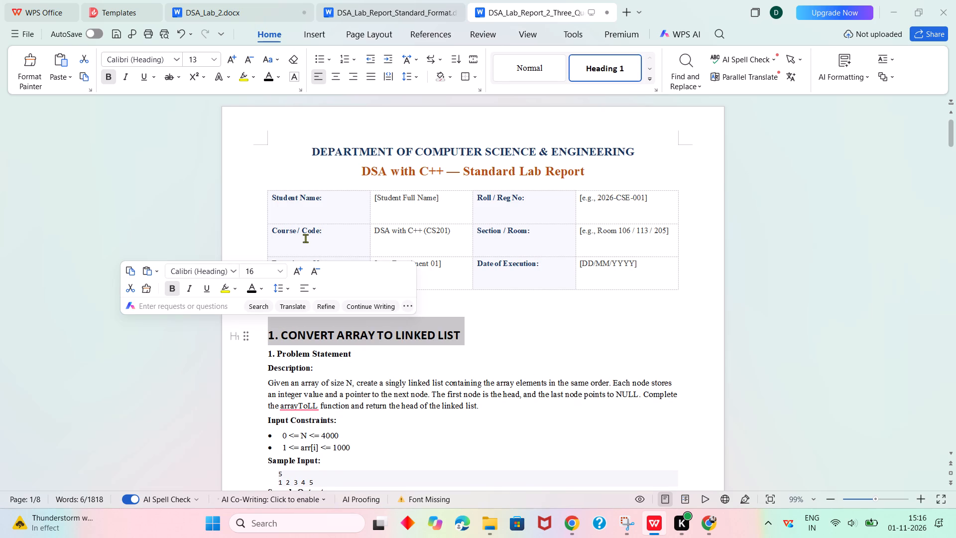
pyautogui.click(362, 355)
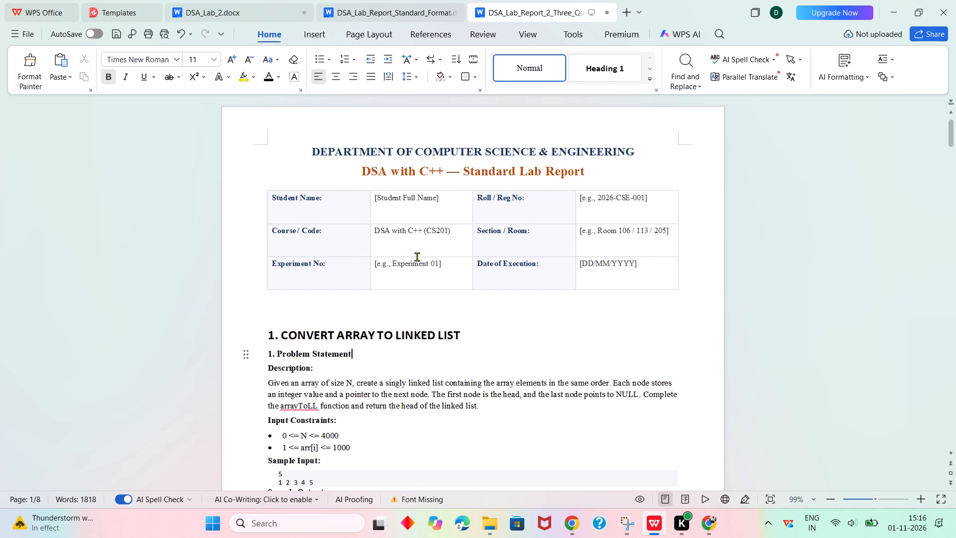
# Reorder the open documents so DSA_Lab_2.docx sits beside the three-question report, and return to that report.
pyautogui.moveTo(261, 5); pyautogui.dragTo(369, 9)
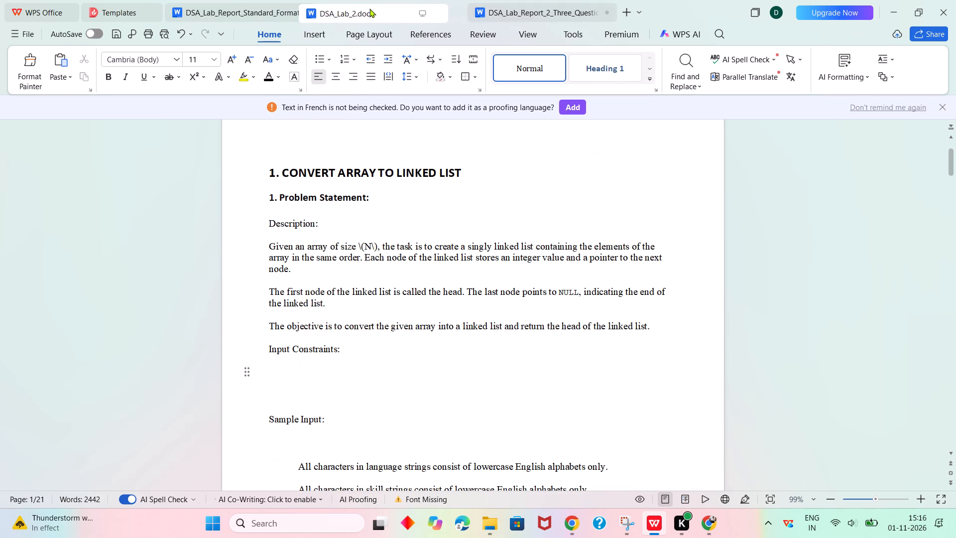
pyautogui.click(538, 10)
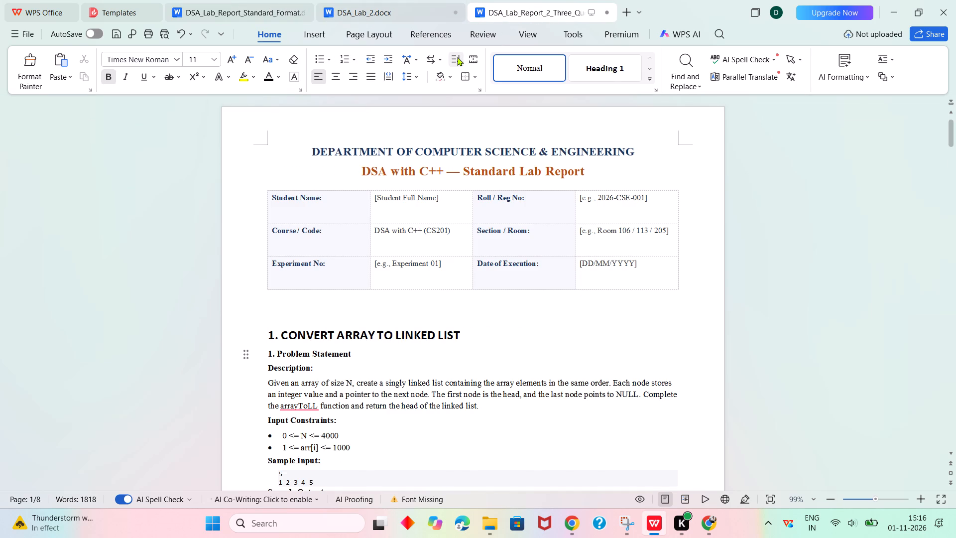
# Switch to DSA_Lab_2.docx and undo its recent edits back to the MATCH CUSTOMERS WITH EXPERTS problem statement.
pyautogui.click(410, 0)
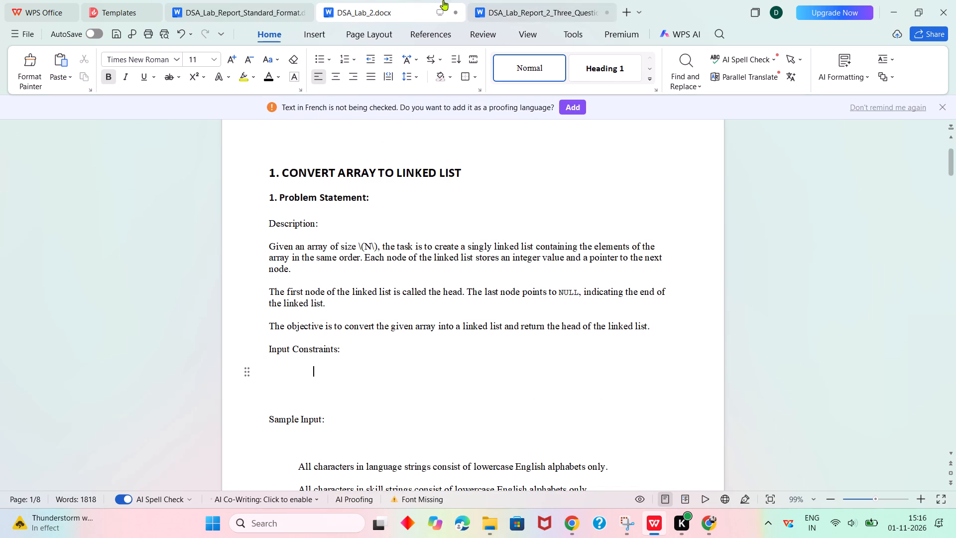
pyautogui.scroll(3, 359, 259)
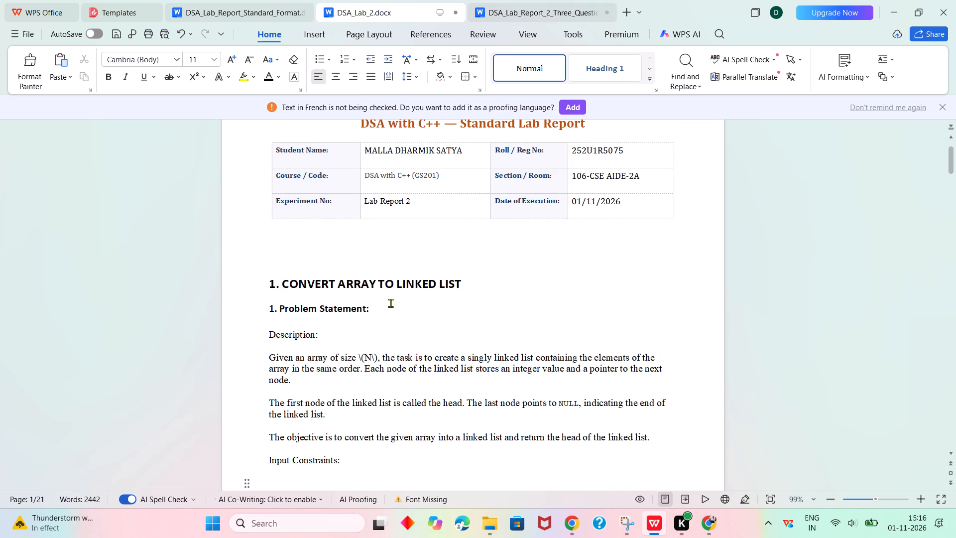
pyautogui.scroll(-10, 390, 303)
pyautogui.scroll(6, 390, 303)
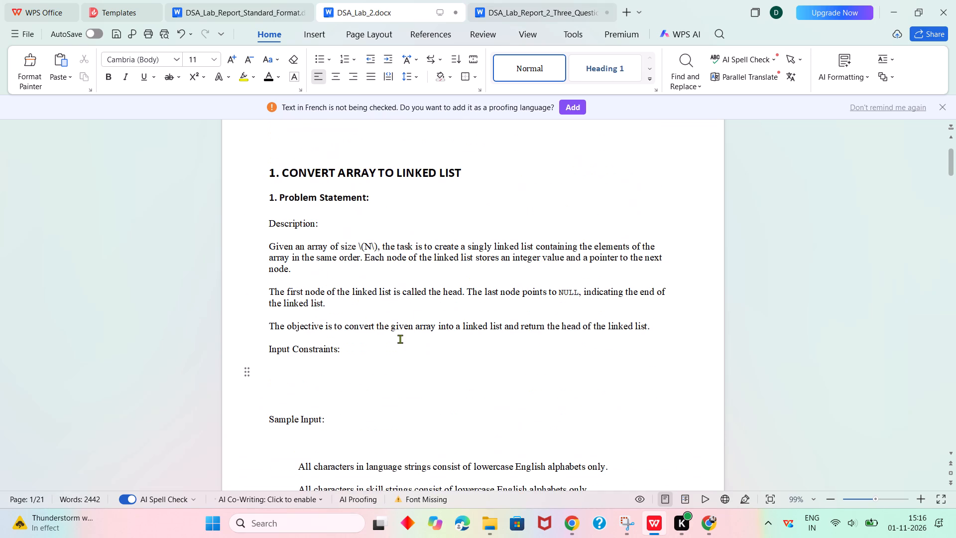
pyautogui.hotkey('ctrl', 'z')
pyautogui.hotkey('ctrl', 'z')
pyautogui.hotkey('ctrl', 'z')
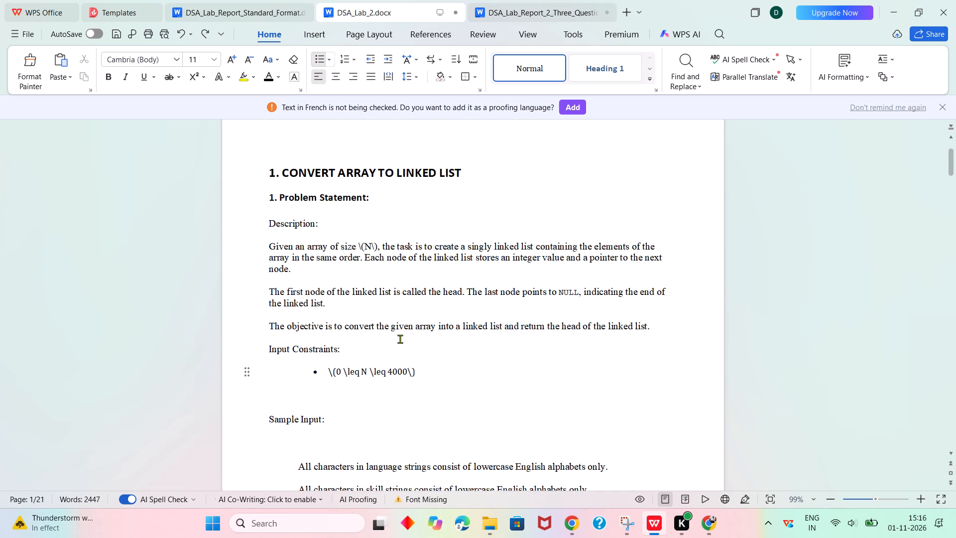
pyautogui.hotkey('ctrl', 'z')
pyautogui.hotkey('ctrl', 'z')
pyautogui.hotkey('ctrl', 'z')
pyautogui.hotkey('ctrl', 'z')
pyautogui.hotkey('ctrl', 'z')
pyautogui.hotkey('ctrl', 'z')
pyautogui.hotkey('ctrl', 'z')
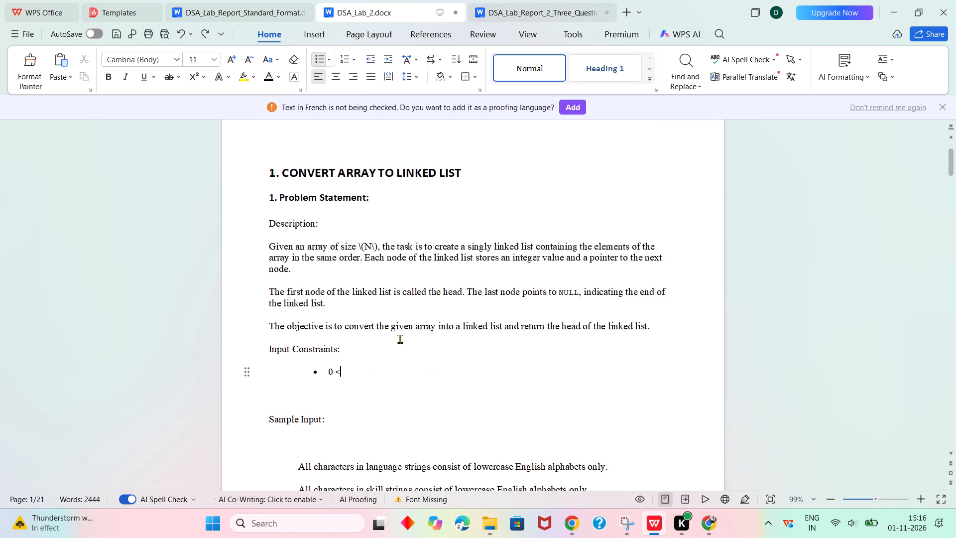
pyautogui.hotkey('ctrl', 'z')
pyautogui.hotkey('ctrl', 'z')
pyautogui.hotkey('ctrl', 'z')
pyautogui.hotkey('ctrl', 'z')
pyautogui.hotkey('ctrl', 'z')
pyautogui.hotkey('ctrl', 'z')
pyautogui.hotkey('ctrl', 'z')
pyautogui.hotkey('ctrl', 'z')
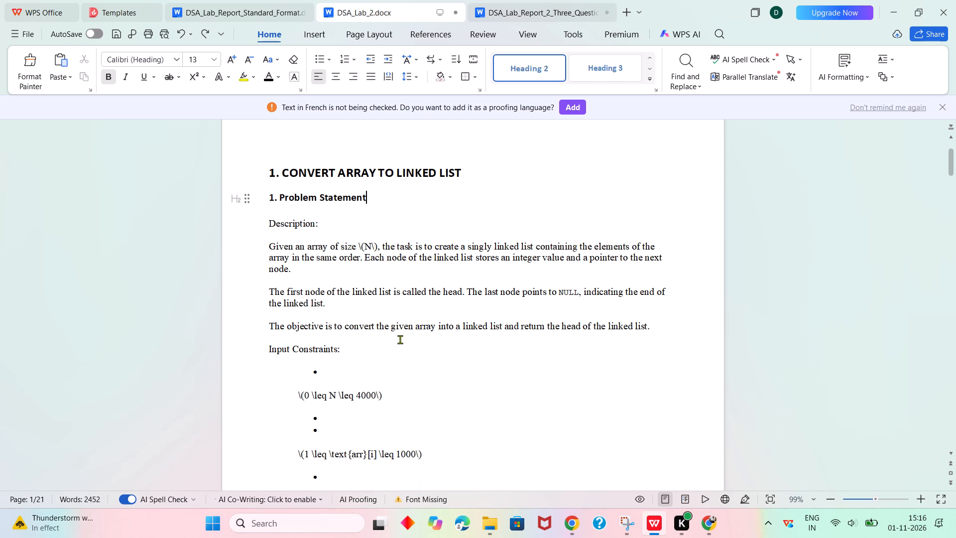
pyautogui.hotkey('ctrl', 'z')
pyautogui.hotkey('ctrl', 'z')
pyautogui.hotkey('ctrl', 'z')
pyautogui.hotkey('ctrl', 'z')
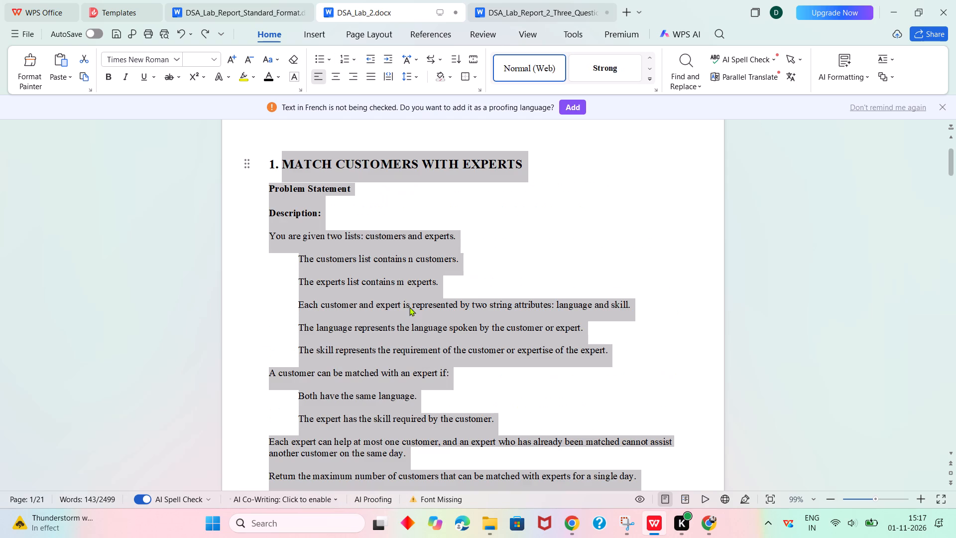
pyautogui.click(475, 234)
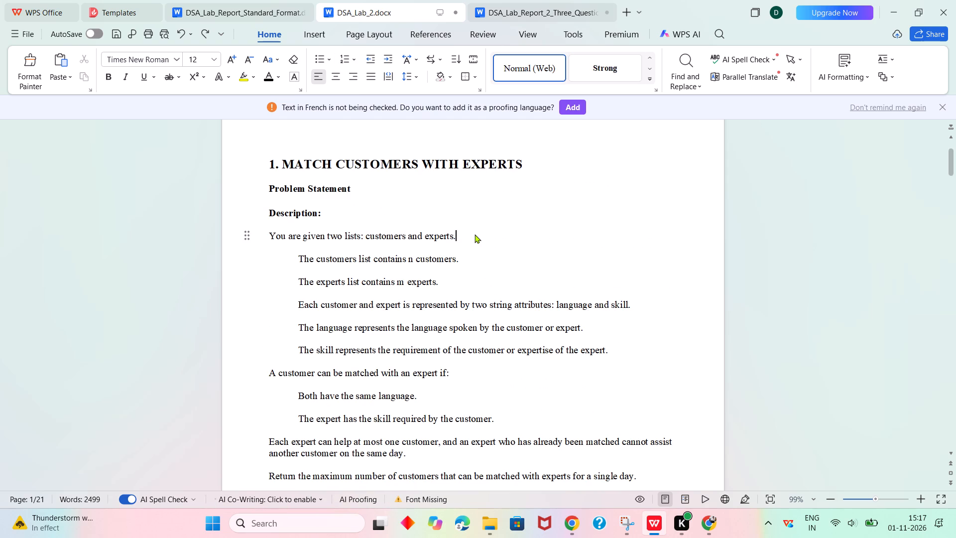
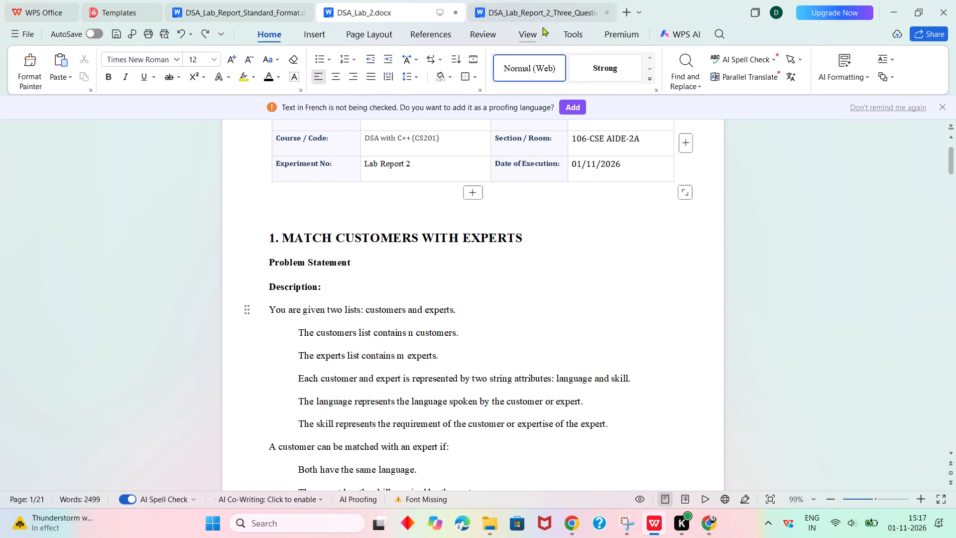
# Compare the question heading with DSA_Lab_2.docx, and set the font size of 1. CONVERT ARRAY TO LINKED LIST to 17.
pyautogui.click(546, 10)
pyautogui.click(452, 3)
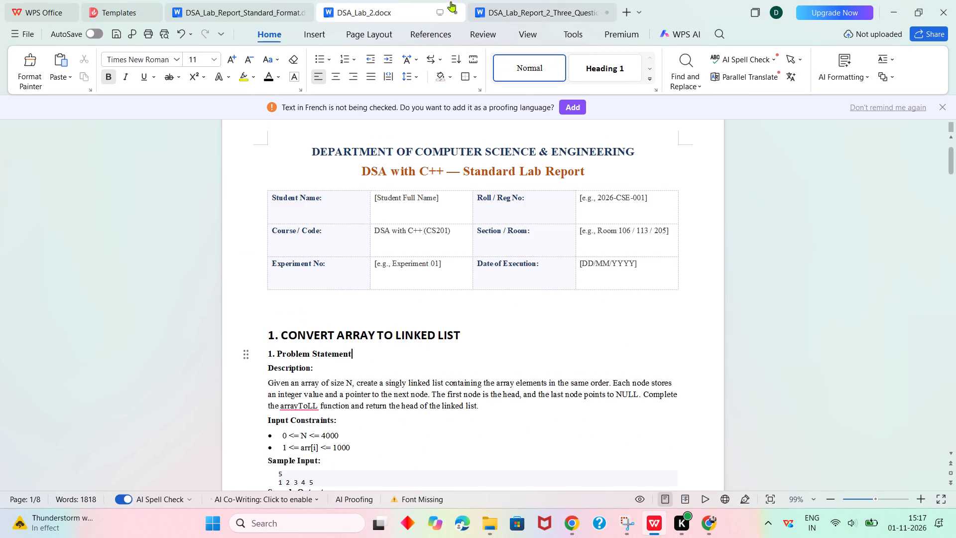
pyautogui.moveTo(533, 237); pyautogui.dragTo(454, 237)
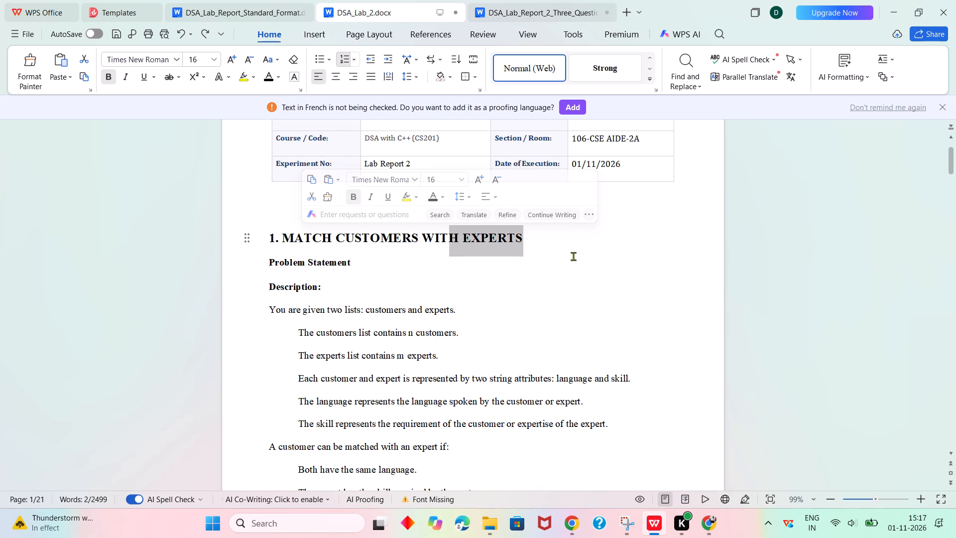
pyautogui.click(573, 256)
pyautogui.click(505, 0)
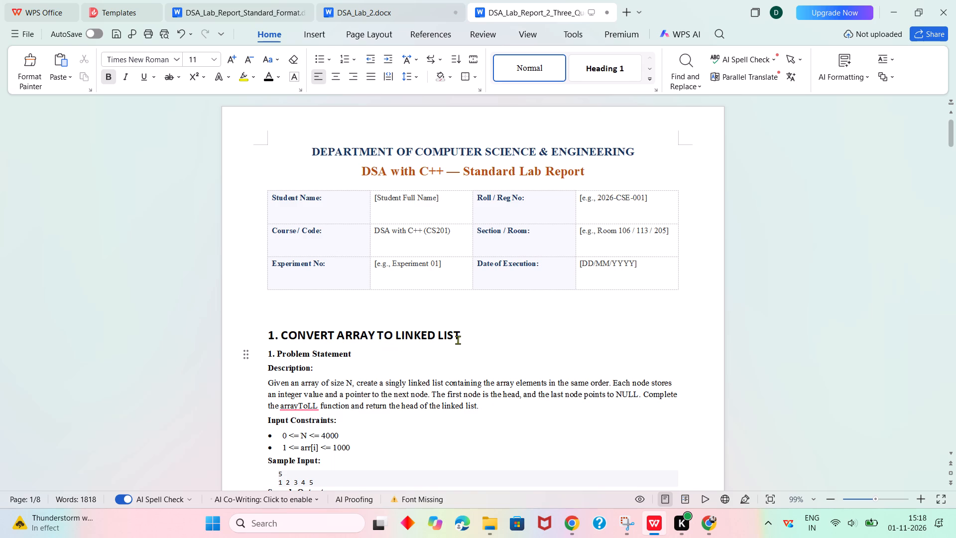
pyautogui.moveTo(466, 333); pyautogui.dragTo(257, 336)
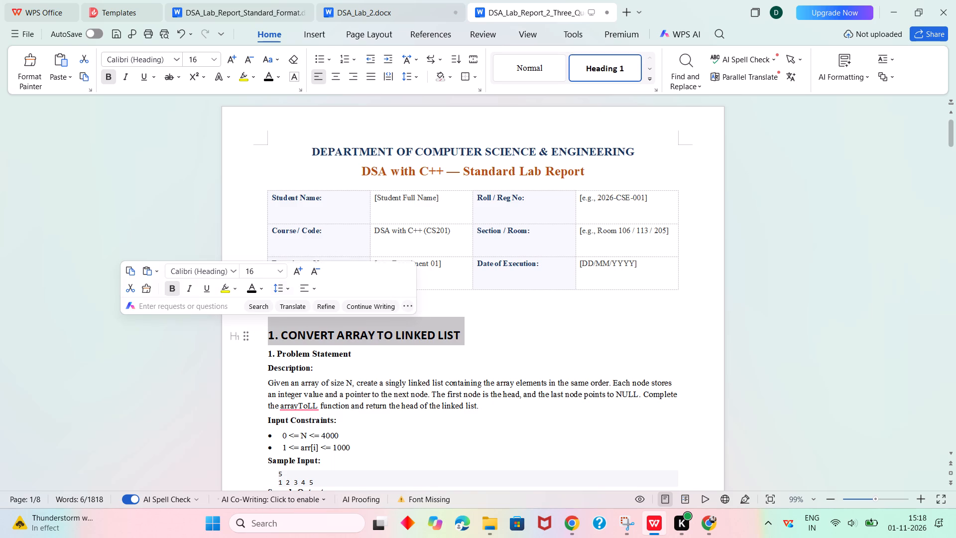
pyautogui.click(266, 270)
pyautogui.write('17')
pyautogui.press('Return')
pyautogui.click(385, 360)
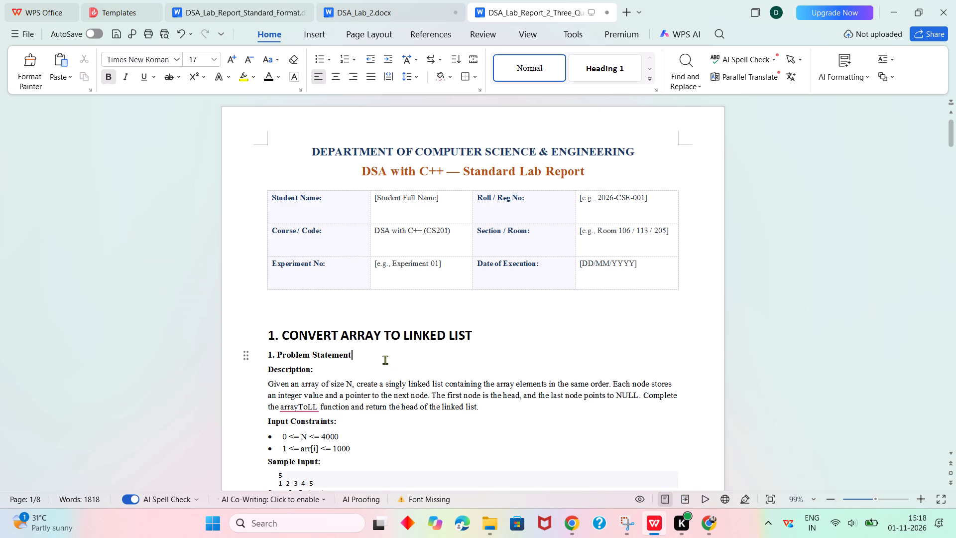
# Set the font size of the 1. Problem Statement heading to 14.
pyautogui.moveTo(367, 354); pyautogui.dragTo(259, 355)
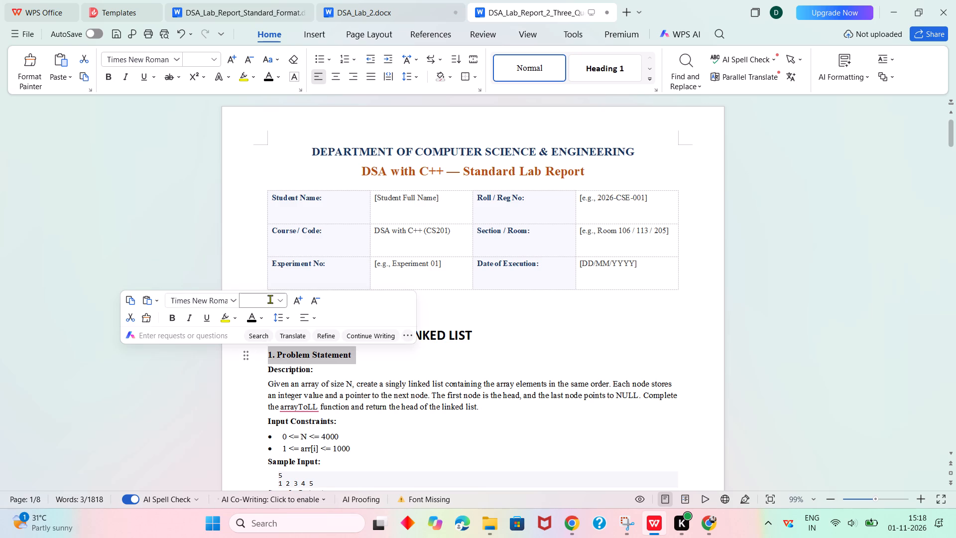
pyautogui.click(275, 302)
pyautogui.click(280, 299)
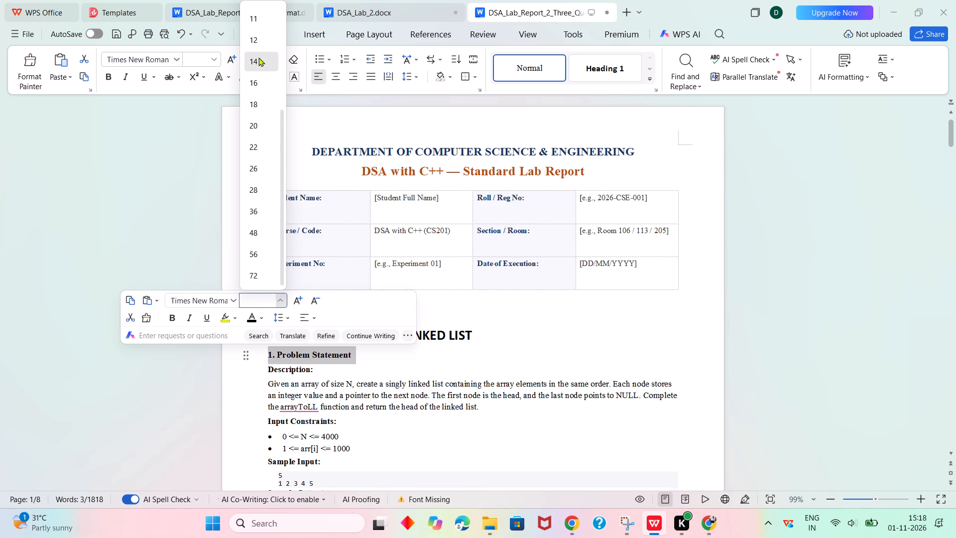
pyautogui.click(258, 57)
pyautogui.click(403, 363)
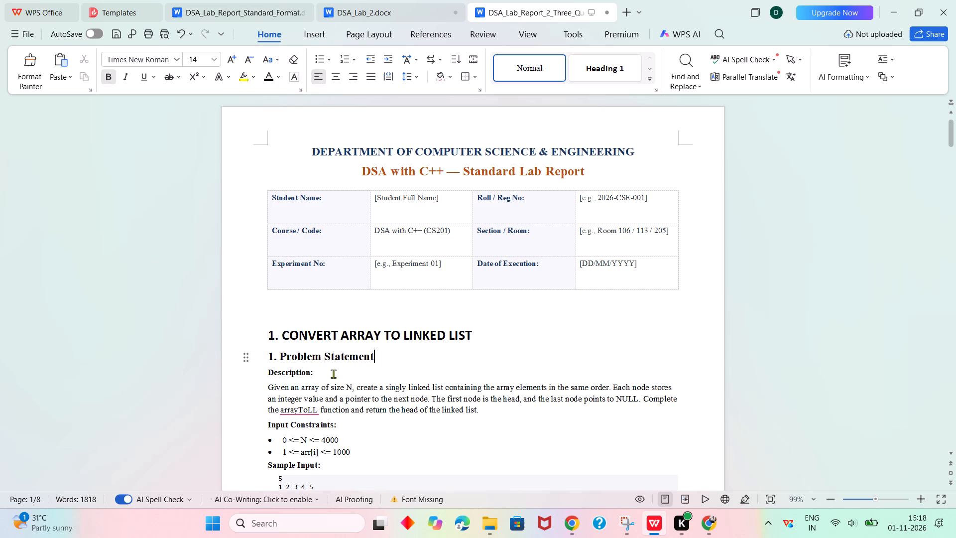
# Set the font size of the Description: heading to 14.
pyautogui.moveTo(323, 377); pyautogui.dragTo(263, 374)
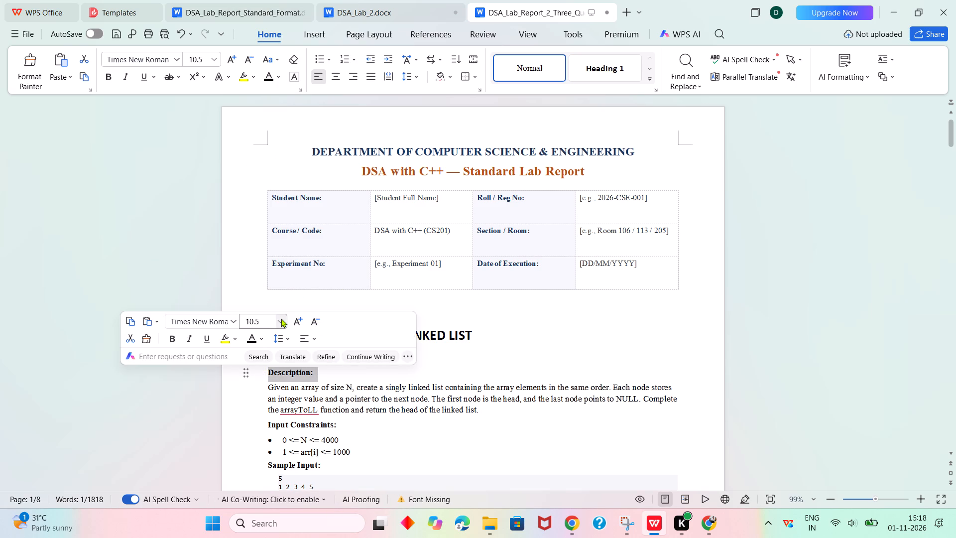
pyautogui.click(281, 319)
pyautogui.click(267, 87)
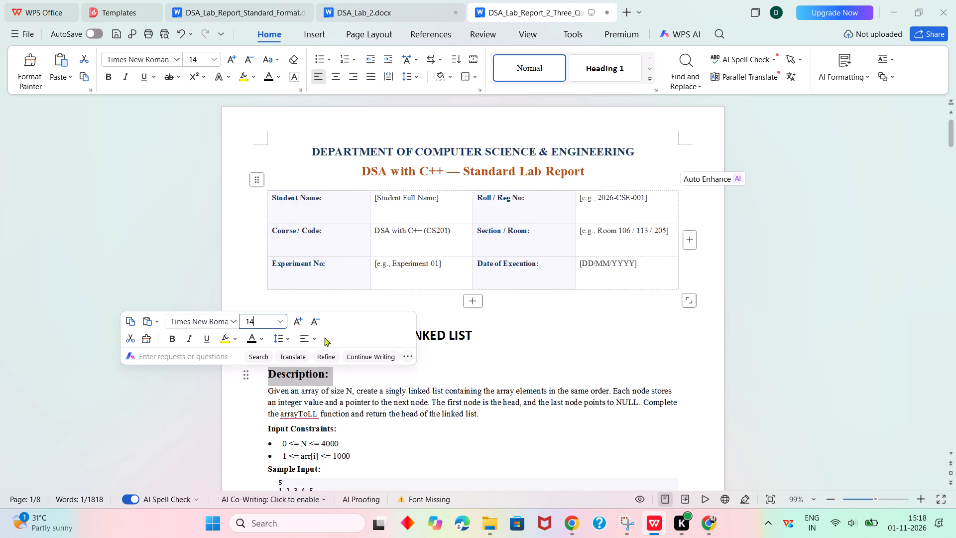
pyautogui.click(354, 378)
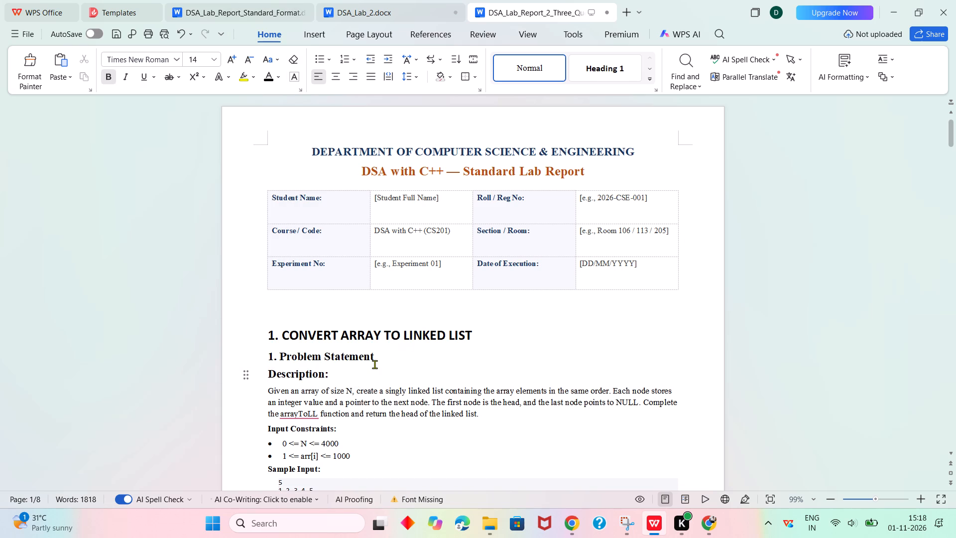
# Check the body text in DSA_Lab_2.docx, and set the paragraph under Description: in the three-question report to font size 12.
pyautogui.click(392, 10)
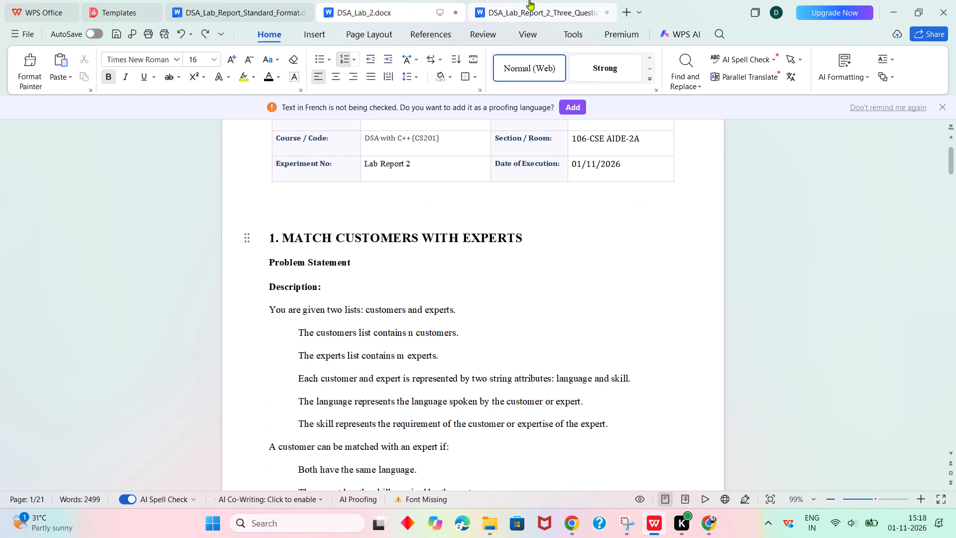
pyautogui.click(571, 0)
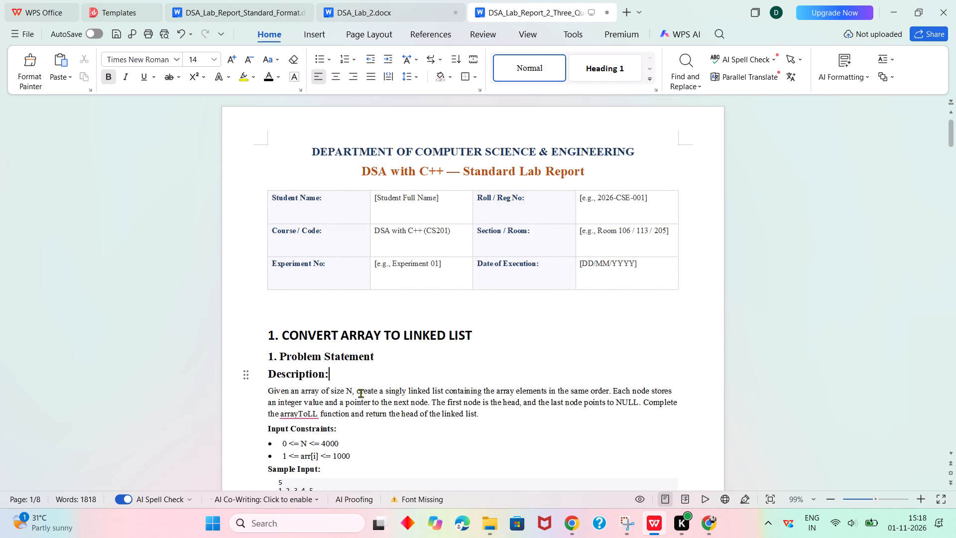
pyautogui.scroll(-2, 360, 393)
pyautogui.moveTo(265, 313); pyautogui.dragTo(514, 336)
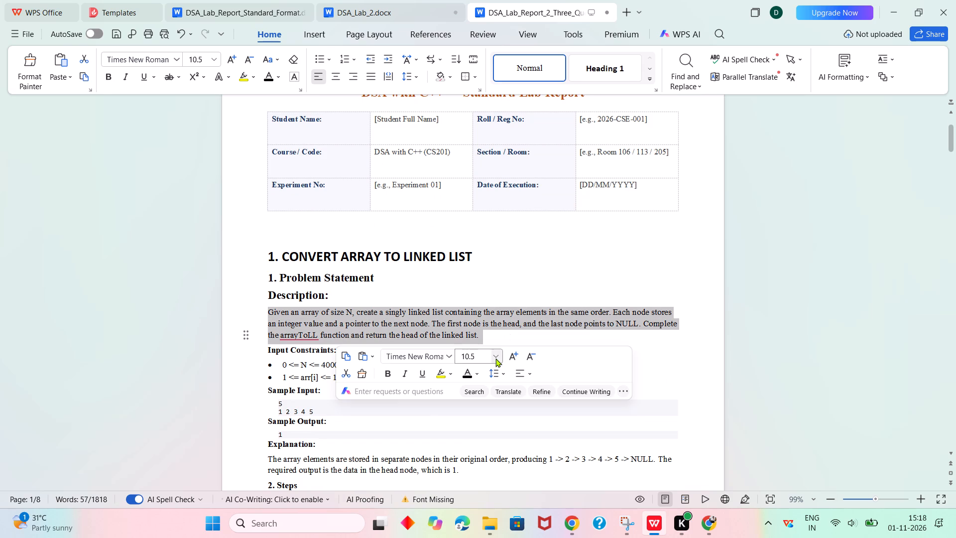
pyautogui.click(495, 358)
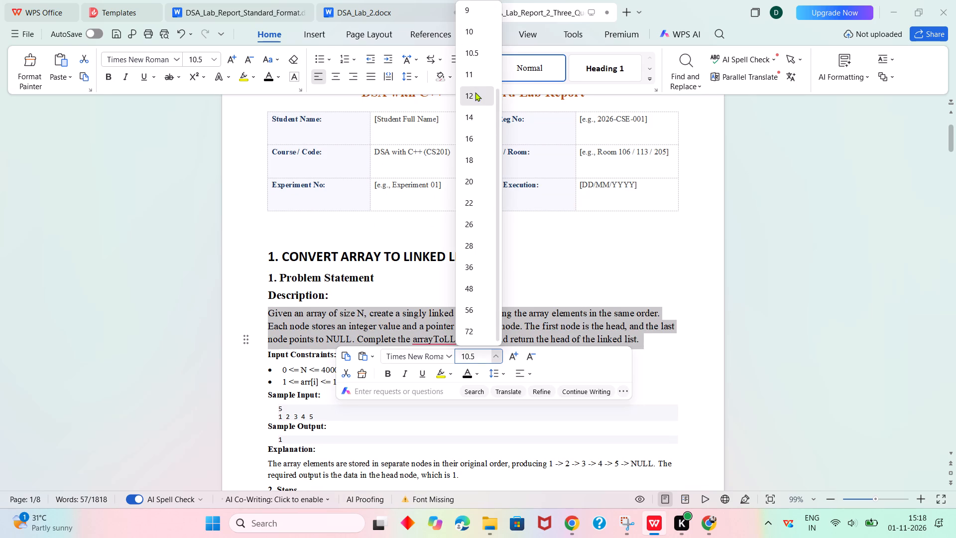
pyautogui.click(475, 92)
pyautogui.click(386, 292)
# Set the font size of the Input Constraints: heading to 12.
pyautogui.scroll(-2, 386, 292)
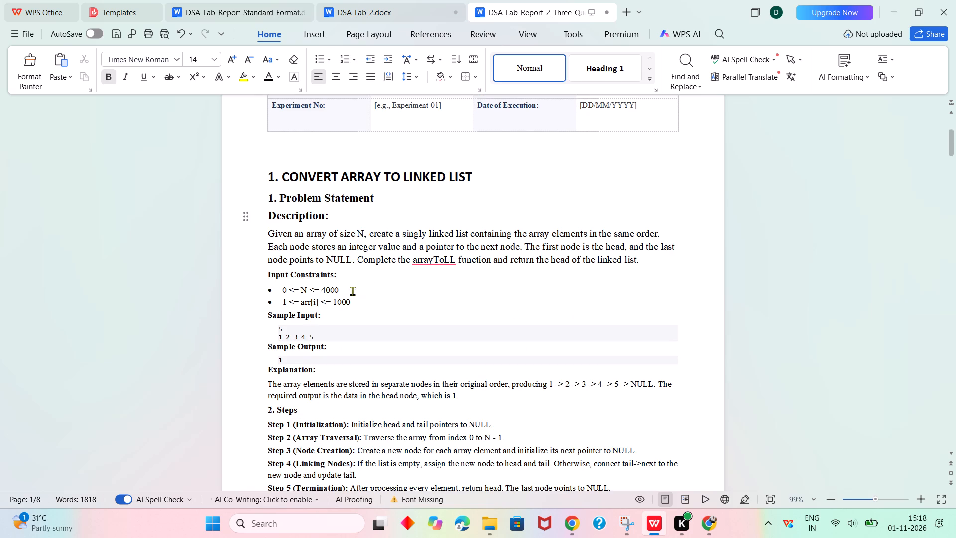
pyautogui.moveTo(262, 275); pyautogui.dragTo(345, 274)
pyautogui.click(351, 225)
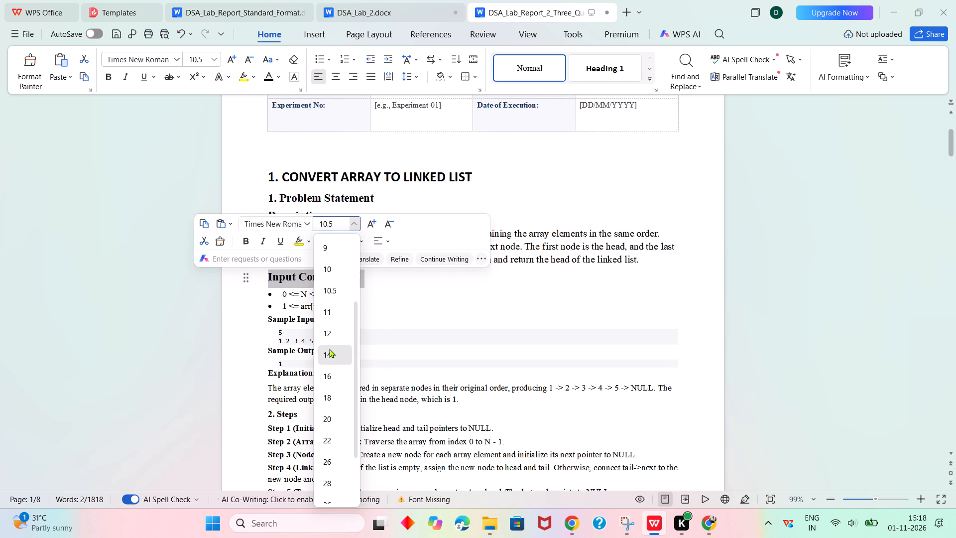
pyautogui.click(329, 337)
pyautogui.click(393, 296)
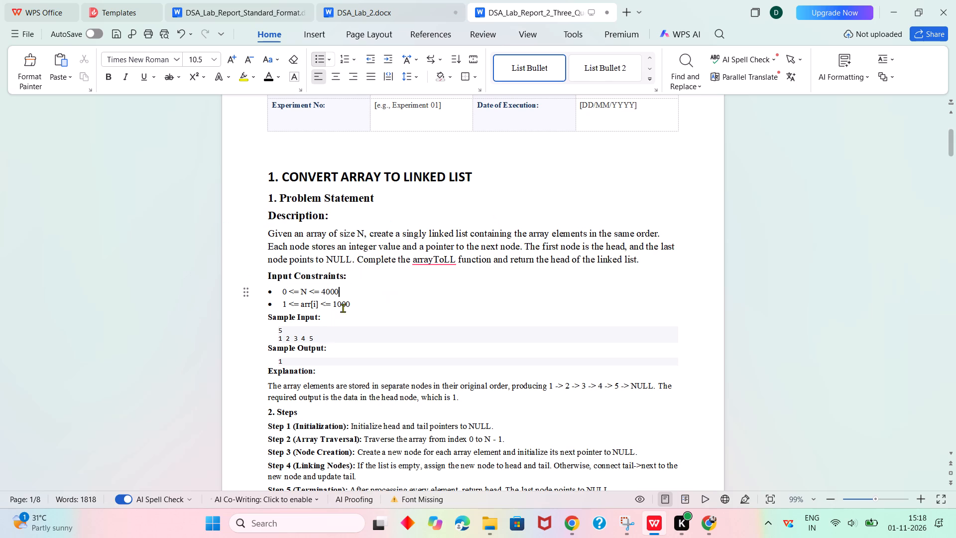
# Remove the bold formatting from the Description: heading.
pyautogui.scroll(-4, 399, 312)
pyautogui.scroll(3, 399, 312)
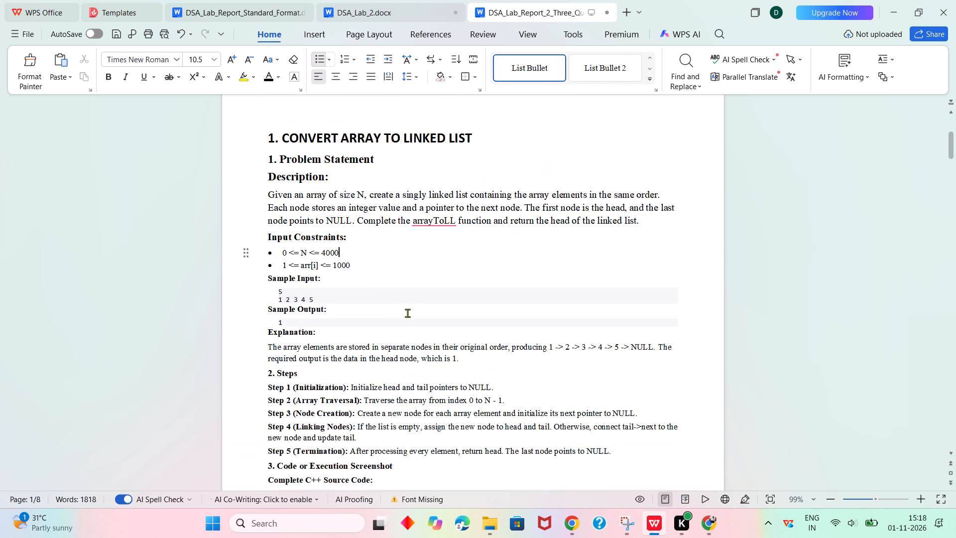
pyautogui.moveTo(333, 176); pyautogui.dragTo(289, 175)
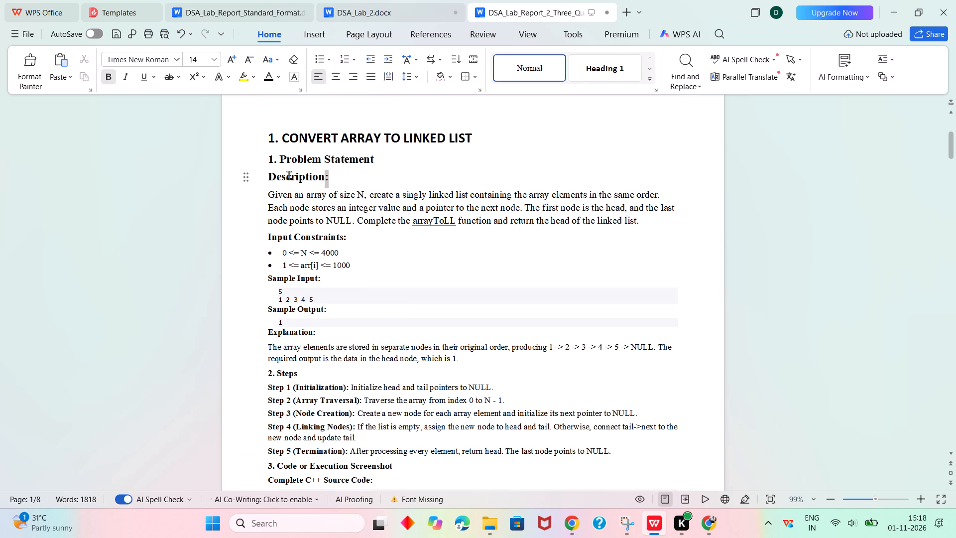
pyautogui.moveTo(289, 175); pyautogui.dragTo(268, 175)
pyautogui.click(174, 138)
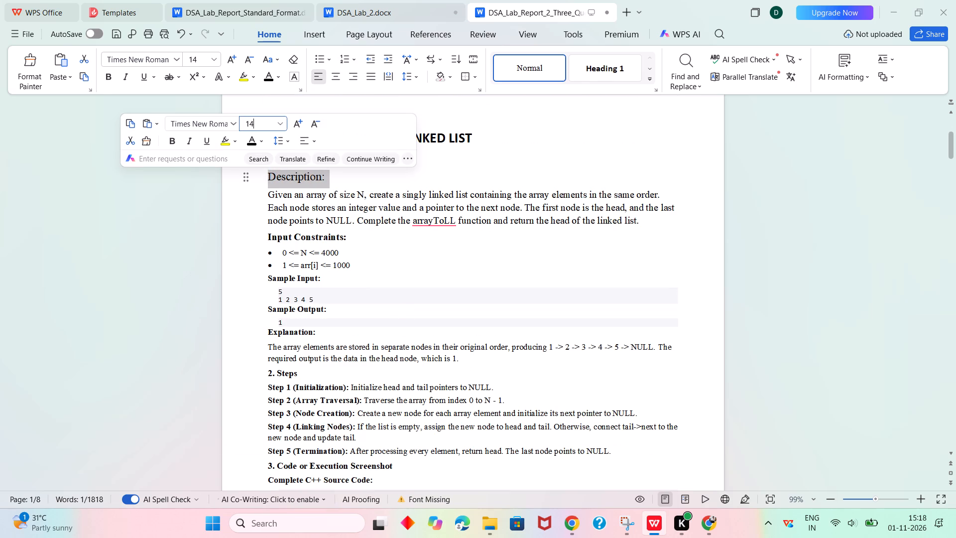
pyautogui.click(248, 230)
pyautogui.click(395, 260)
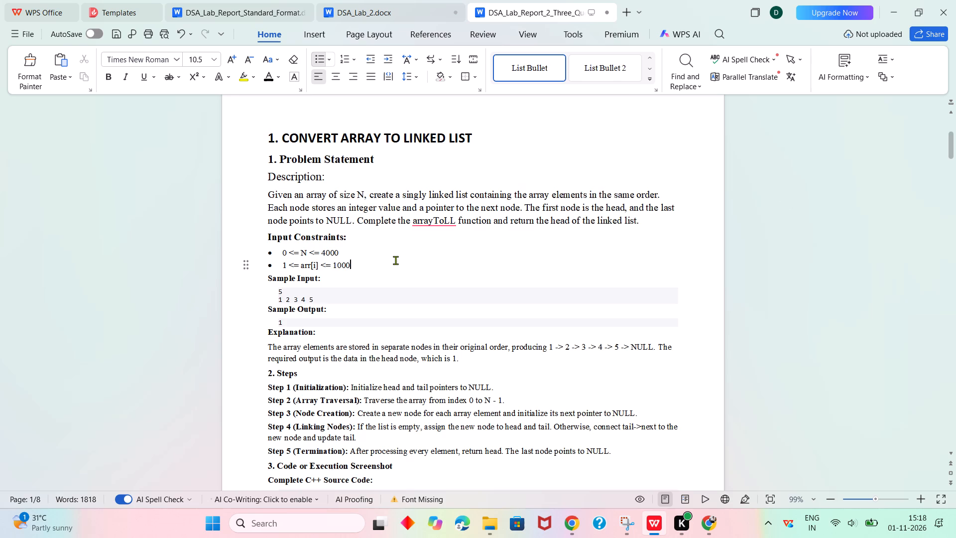
# Insert a blank line after the description paragraph and another below the 1. Problem Statement heading.
pyautogui.scroll(-2, 395, 260)
pyautogui.click(646, 143)
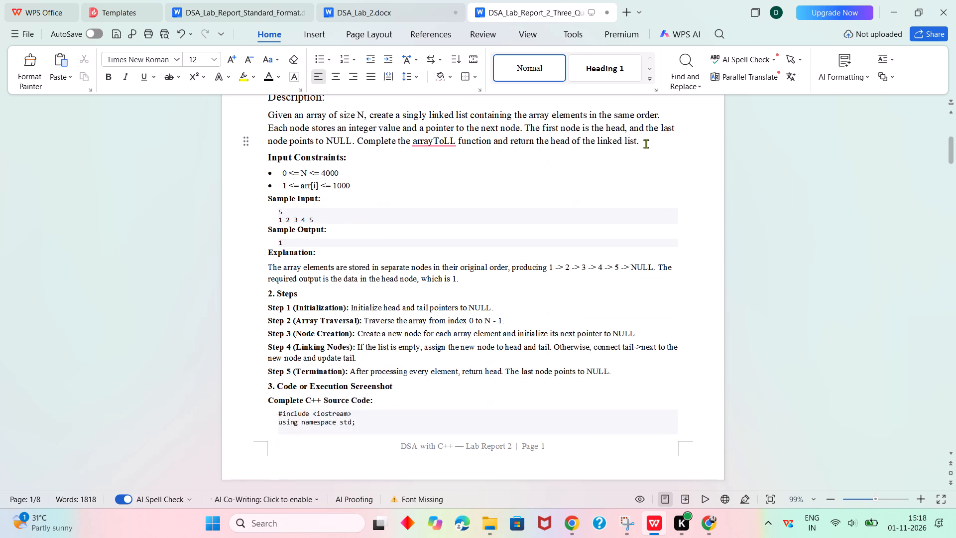
pyautogui.press('Return')
pyautogui.scroll(1, 538, 186)
pyautogui.scroll(2, 339, 196)
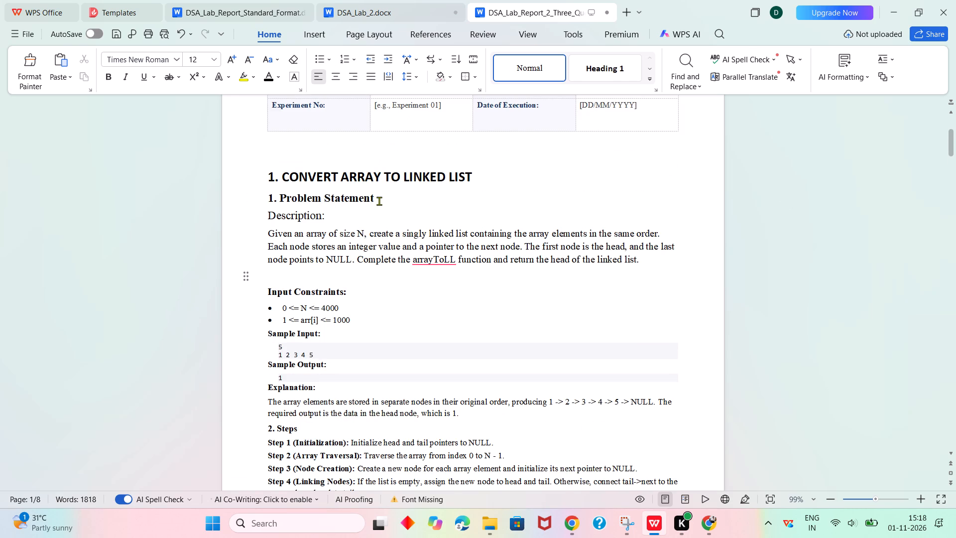
pyautogui.click(379, 201)
pyautogui.press('Return')
# Insert an unbulleted blank line between the last input constraint and the Sample Input: heading.
pyautogui.scroll(-3, 371, 243)
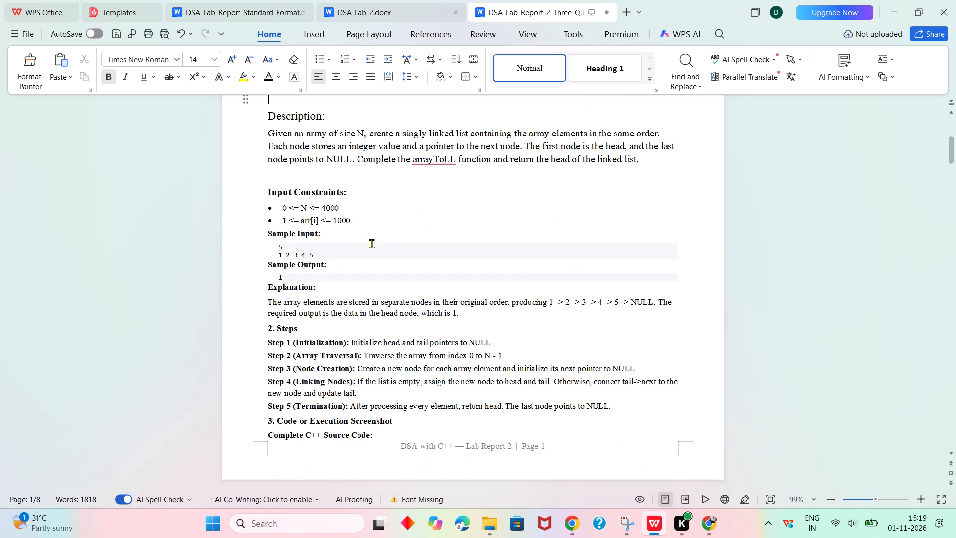
pyautogui.click(374, 217)
pyautogui.press('Return')
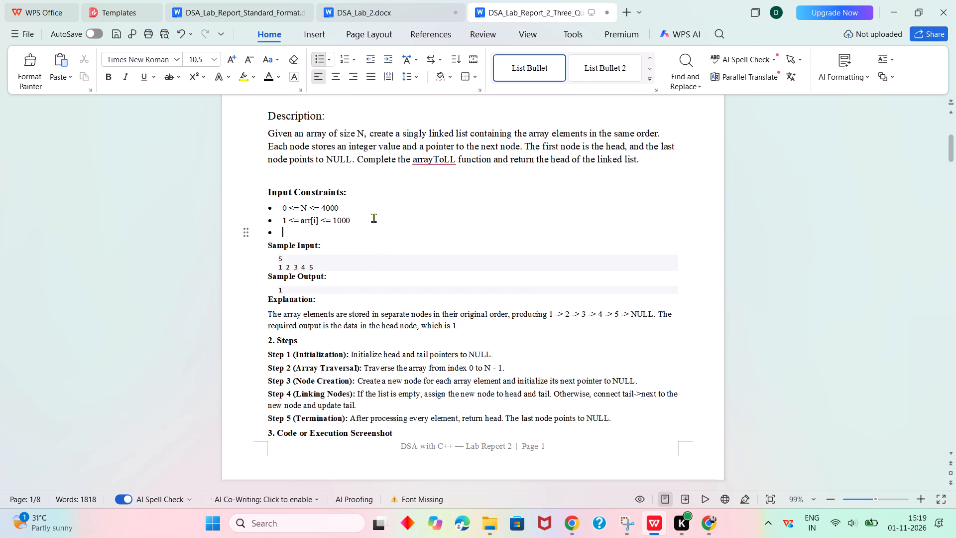
pyautogui.press('BackSpace')
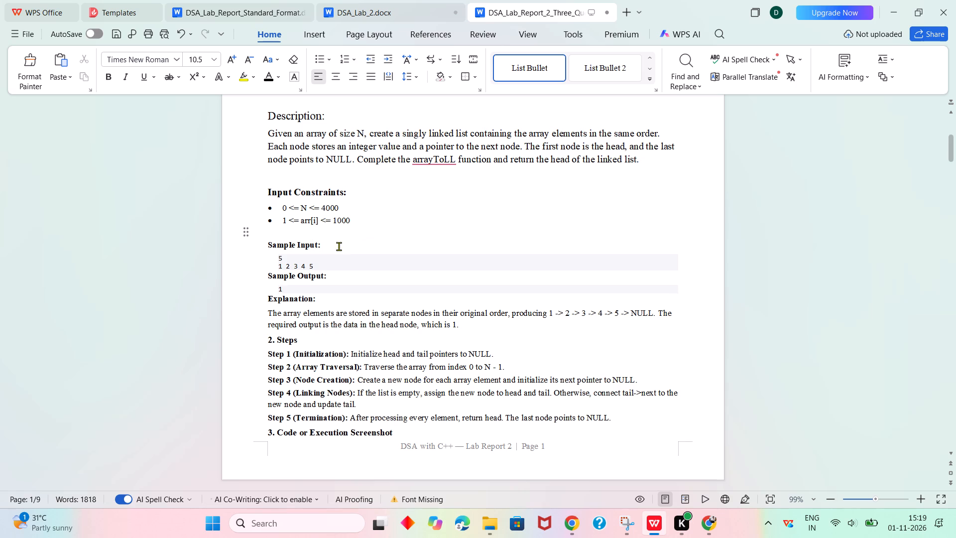
# Check the font size of the Input Constraints: and Input Format: headings in DSA_Lab_2.docx against the report's Input Constraints: heading.
pyautogui.moveTo(354, 193); pyautogui.dragTo(275, 191)
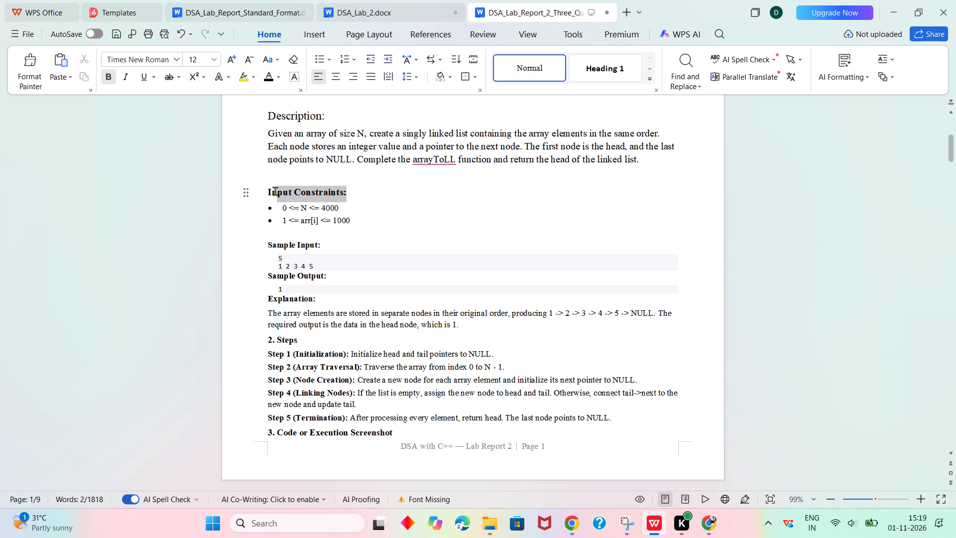
pyautogui.moveTo(275, 191); pyautogui.dragTo(259, 189)
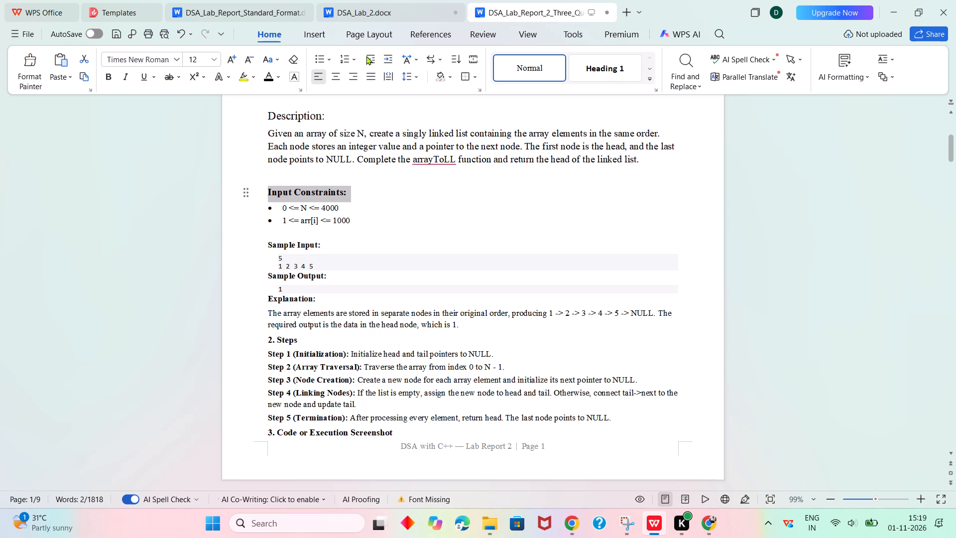
pyautogui.click(365, 6)
pyautogui.scroll(-9, 322, 321)
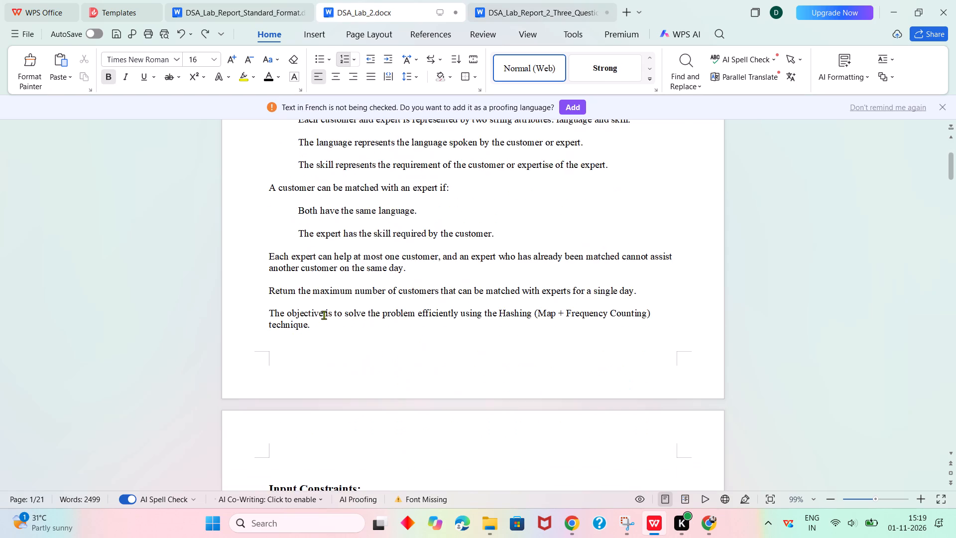
pyautogui.scroll(-2, 324, 315)
pyautogui.scroll(-4, 371, 346)
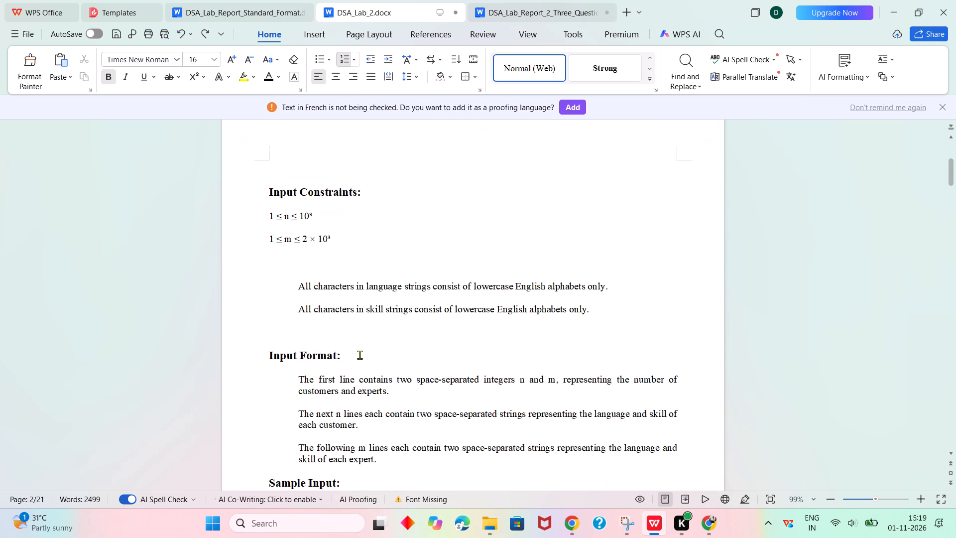
pyautogui.moveTo(354, 356); pyautogui.dragTo(289, 358)
pyautogui.click(363, 363)
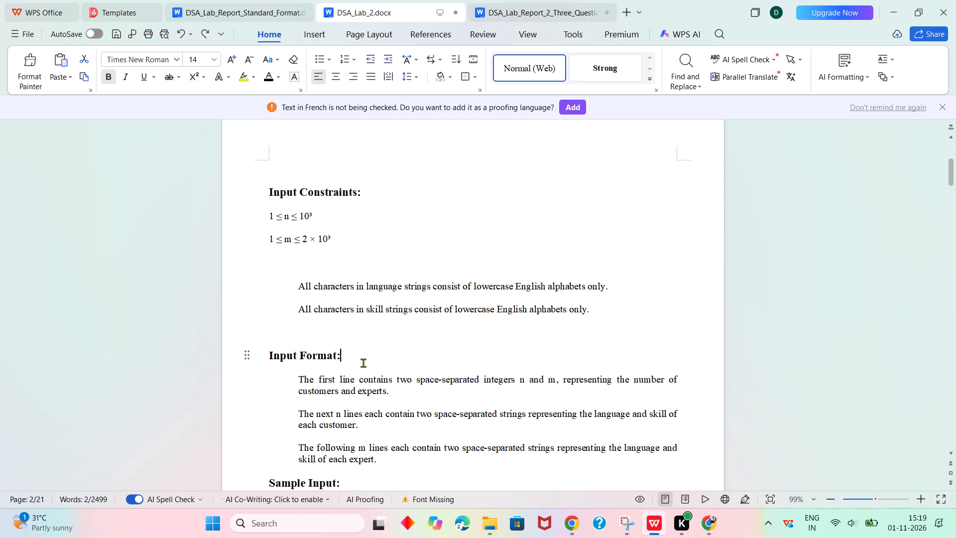
pyautogui.click(531, 9)
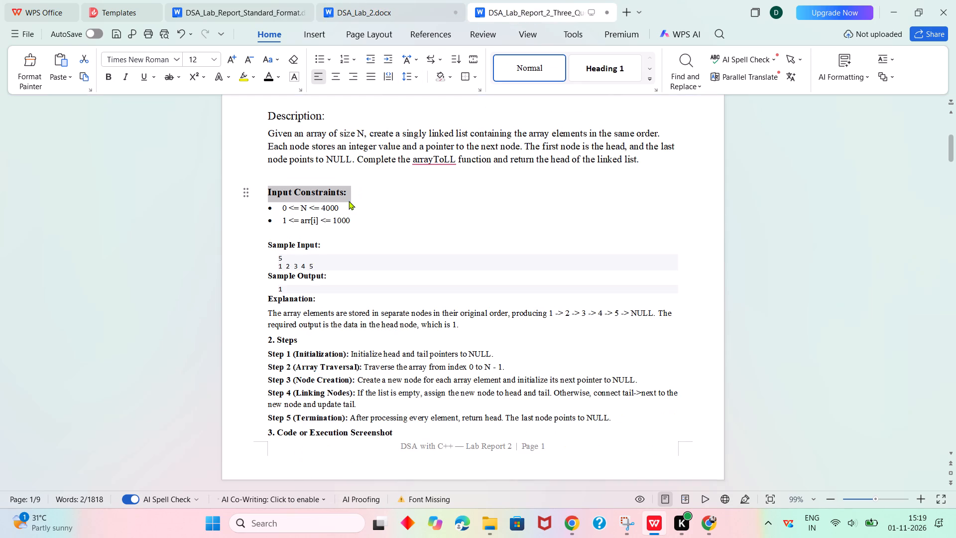
# Set the font size of the Input Constraints: heading to 14.
pyautogui.click(367, 187)
pyautogui.moveTo(360, 194); pyautogui.dragTo(248, 196)
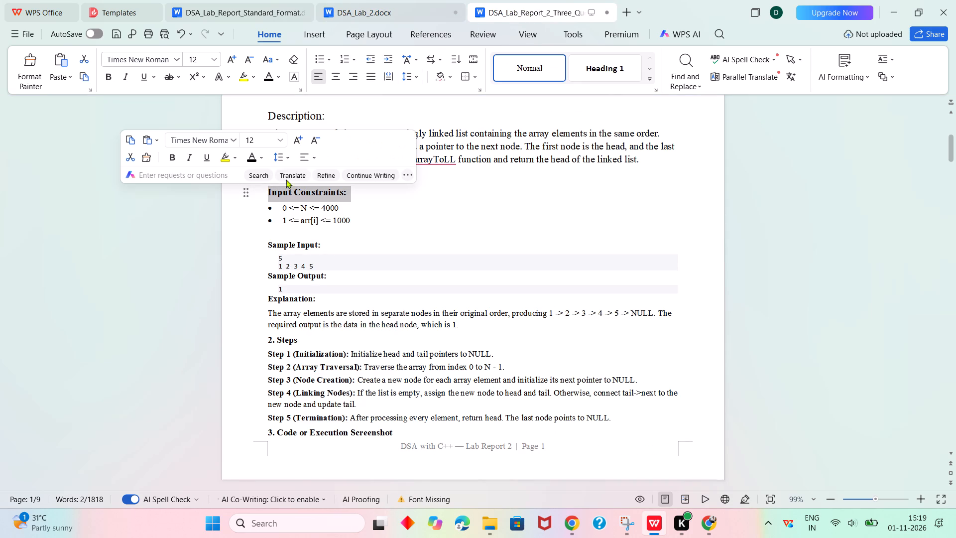
pyautogui.click(282, 138)
pyautogui.click(258, 276)
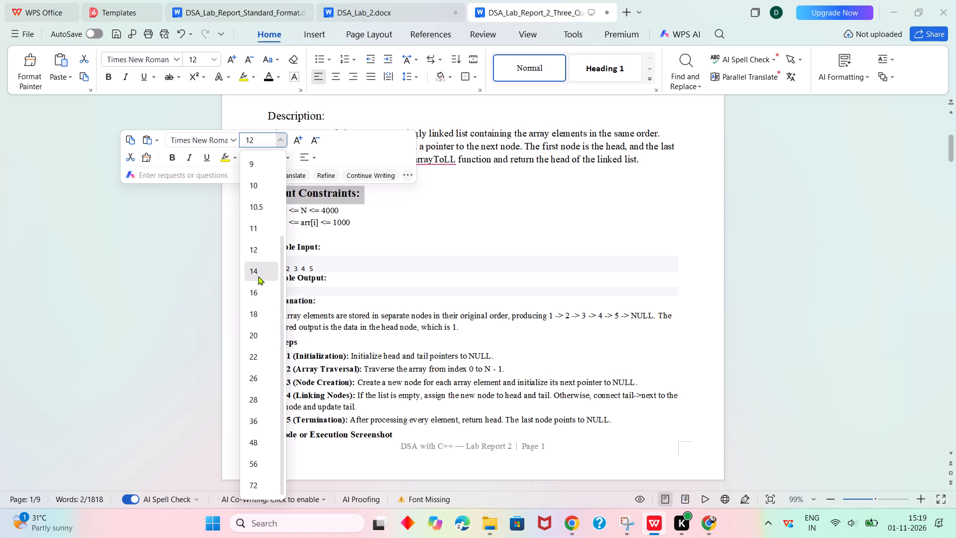
pyautogui.click(384, 235)
# Set the font size of the two bulleted input constraints to 12.
pyautogui.moveTo(357, 227); pyautogui.dragTo(300, 216)
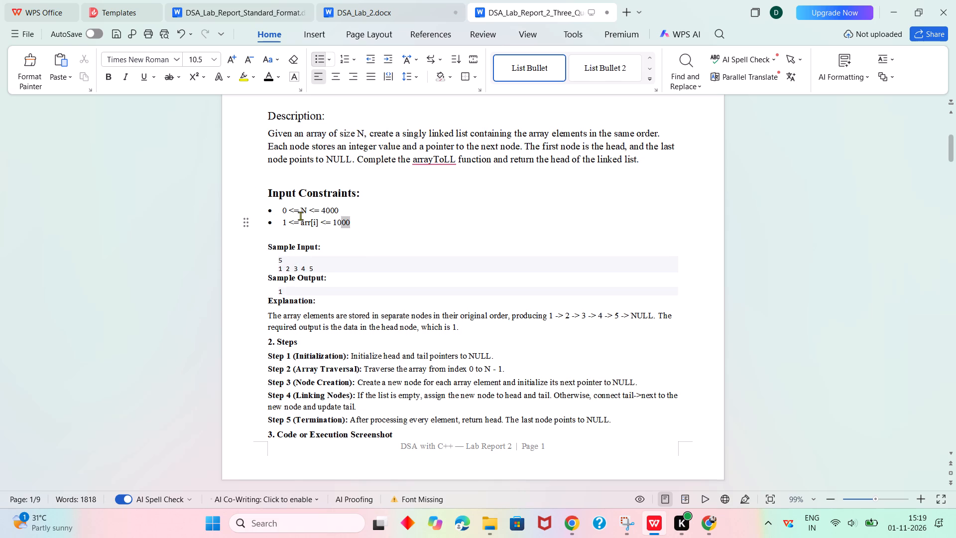
pyautogui.moveTo(300, 216); pyautogui.dragTo(268, 211)
pyautogui.click(293, 160)
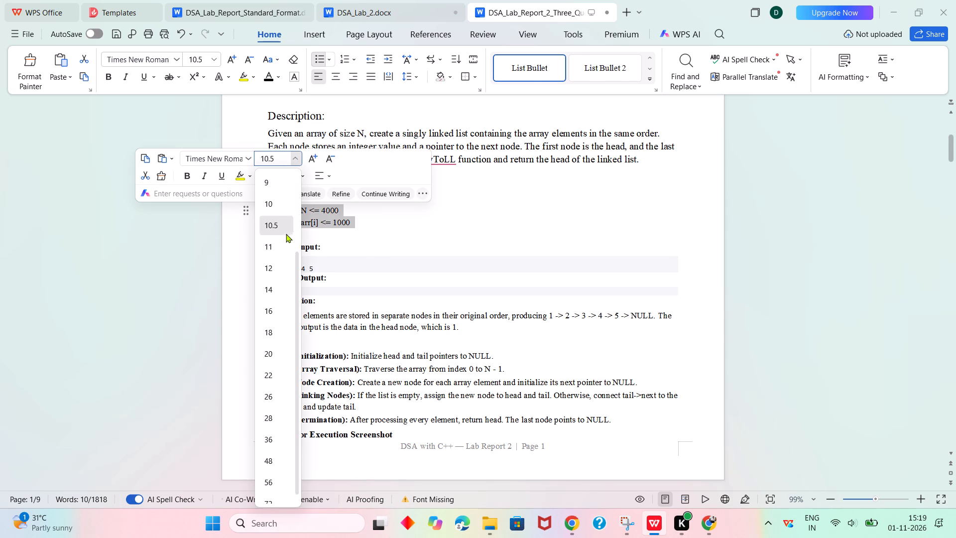
pyautogui.click(279, 265)
pyautogui.click(351, 255)
# Set the font size of the Sample Input:, Sample Output: and Explanation: headings to 14.
pyautogui.moveTo(346, 255); pyautogui.dragTo(321, 252)
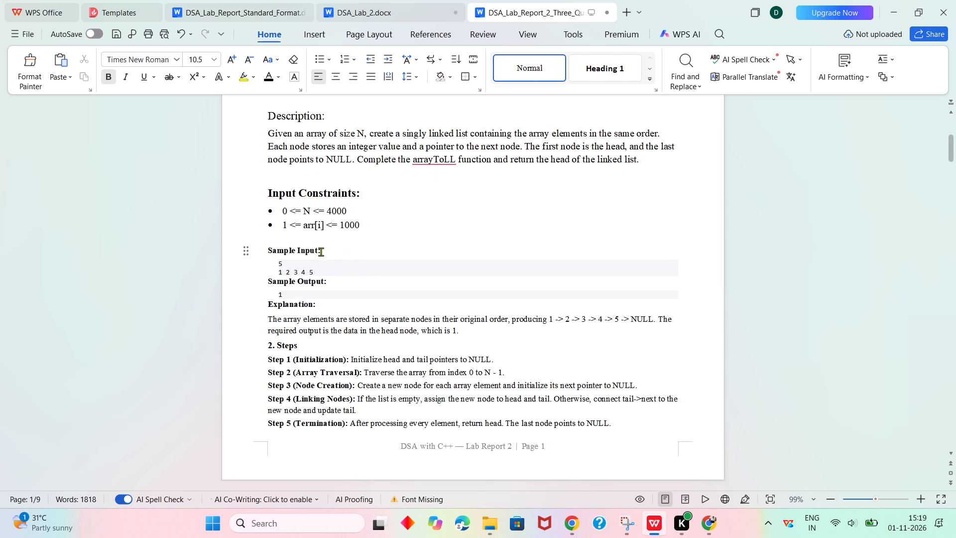
pyautogui.moveTo(321, 252); pyautogui.dragTo(266, 250)
pyautogui.click(283, 202)
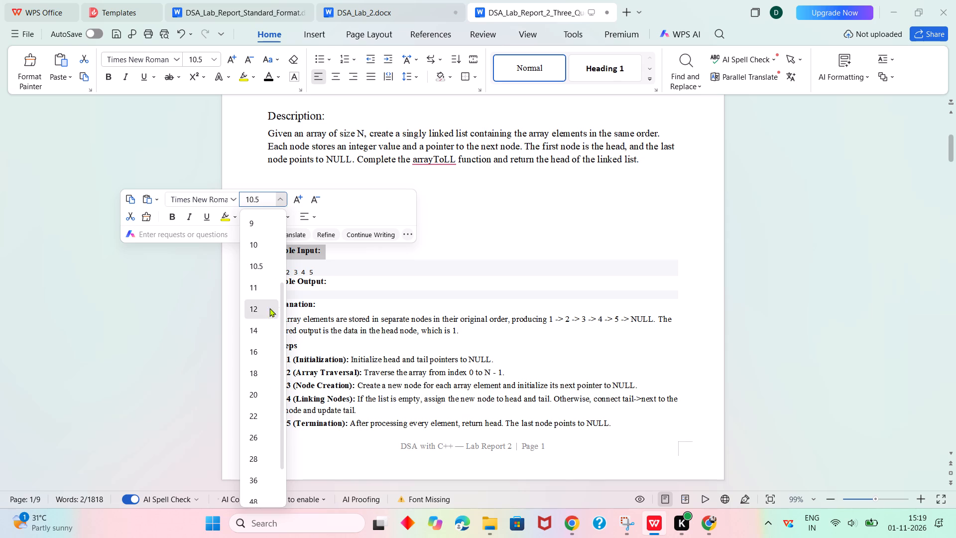
pyautogui.click(263, 321)
pyautogui.click(338, 293)
pyautogui.moveTo(337, 287); pyautogui.dragTo(320, 287)
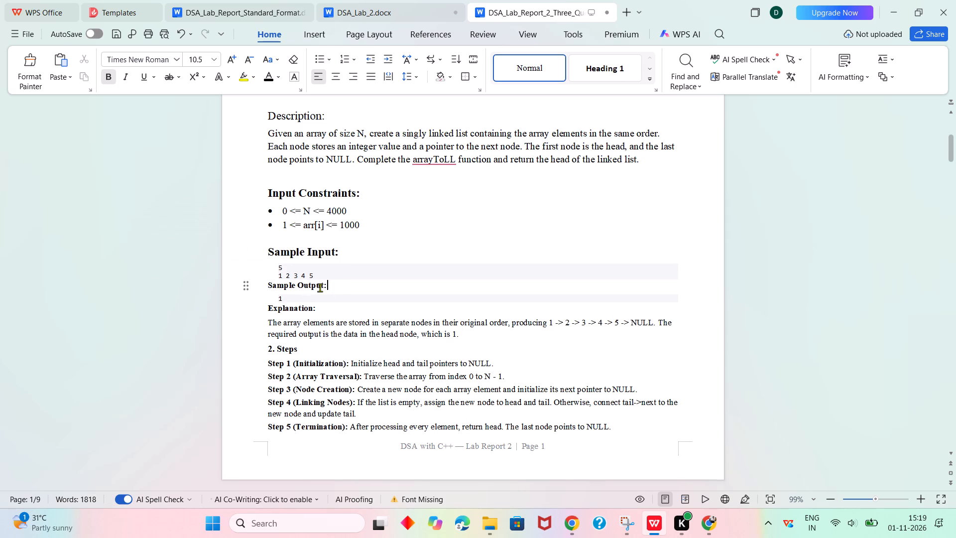
pyautogui.moveTo(320, 287); pyautogui.dragTo(264, 287)
pyautogui.click(284, 232)
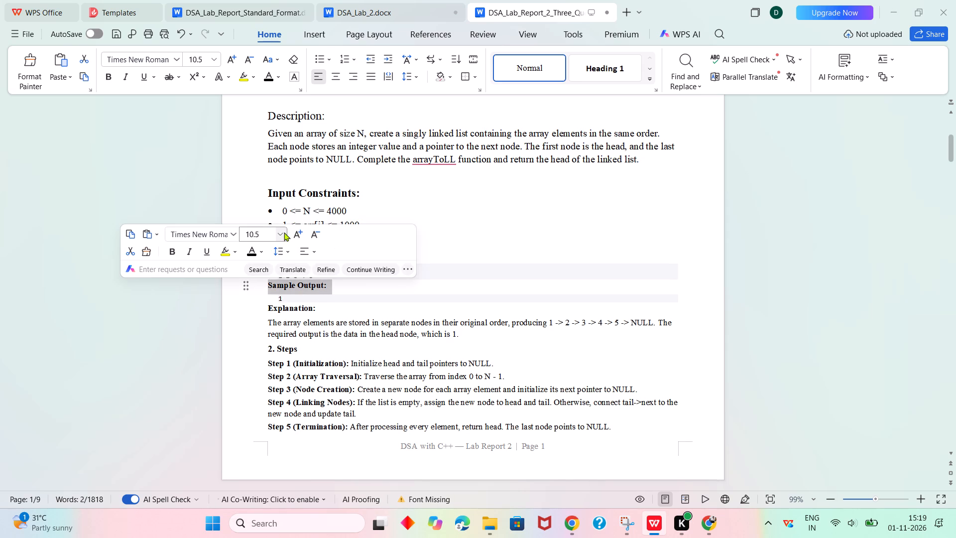
pyautogui.click(262, 361)
pyautogui.click(321, 315)
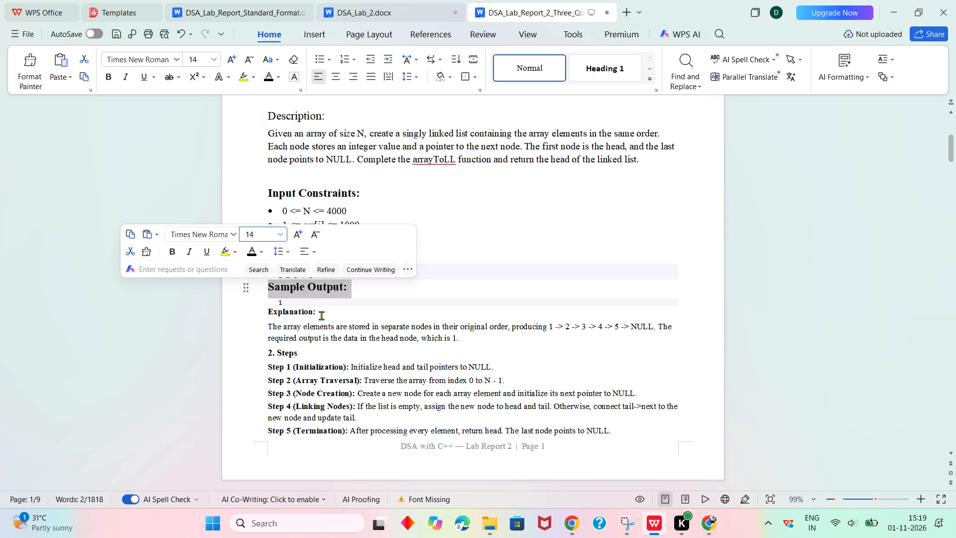
pyautogui.moveTo(321, 315); pyautogui.dragTo(270, 315)
pyautogui.click(282, 262)
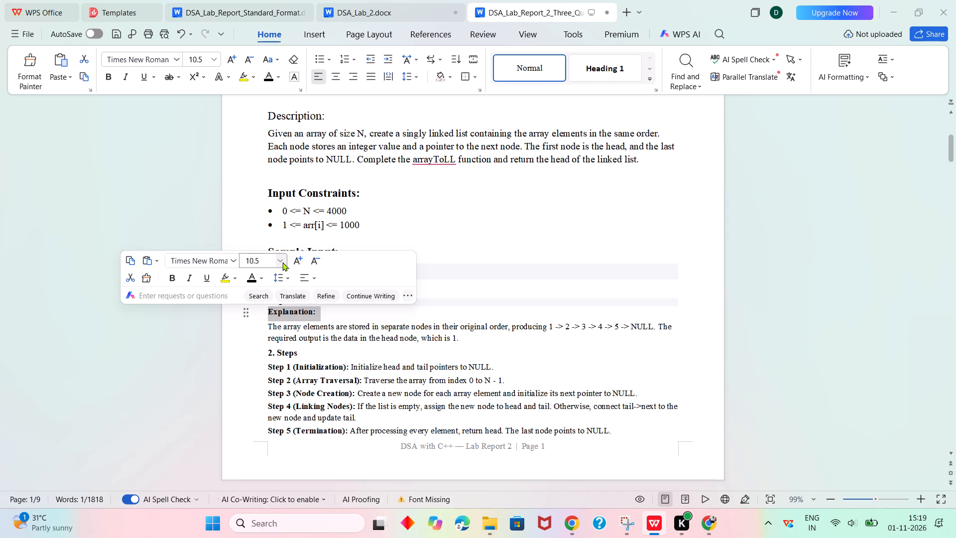
pyautogui.click(259, 109)
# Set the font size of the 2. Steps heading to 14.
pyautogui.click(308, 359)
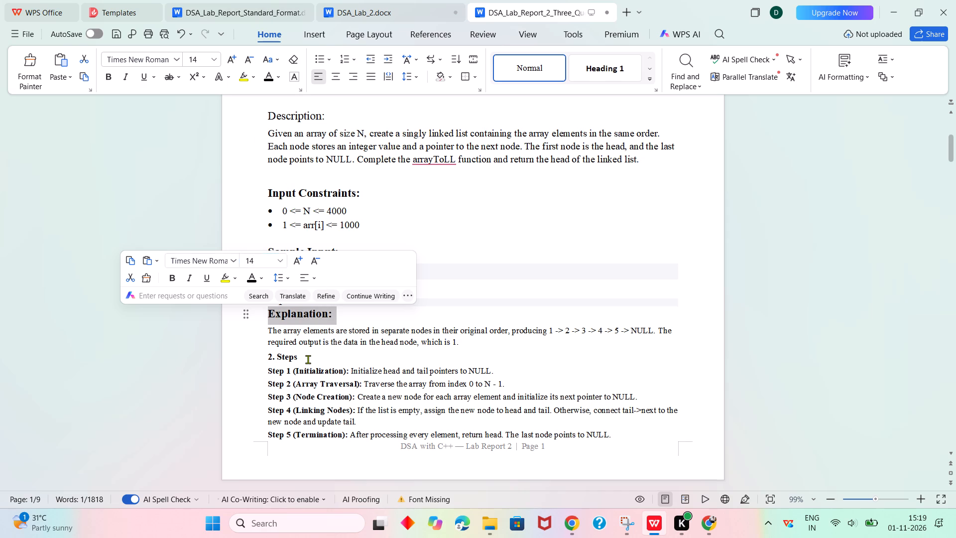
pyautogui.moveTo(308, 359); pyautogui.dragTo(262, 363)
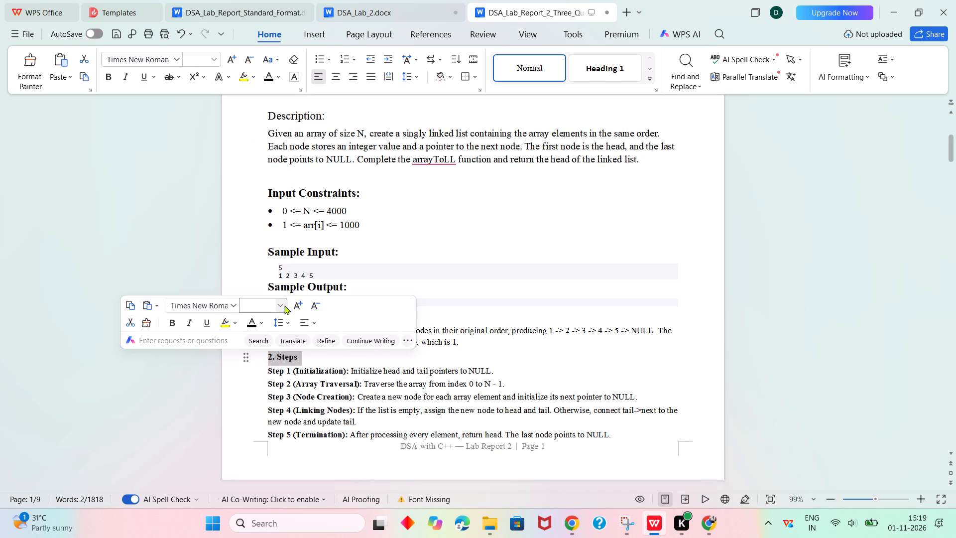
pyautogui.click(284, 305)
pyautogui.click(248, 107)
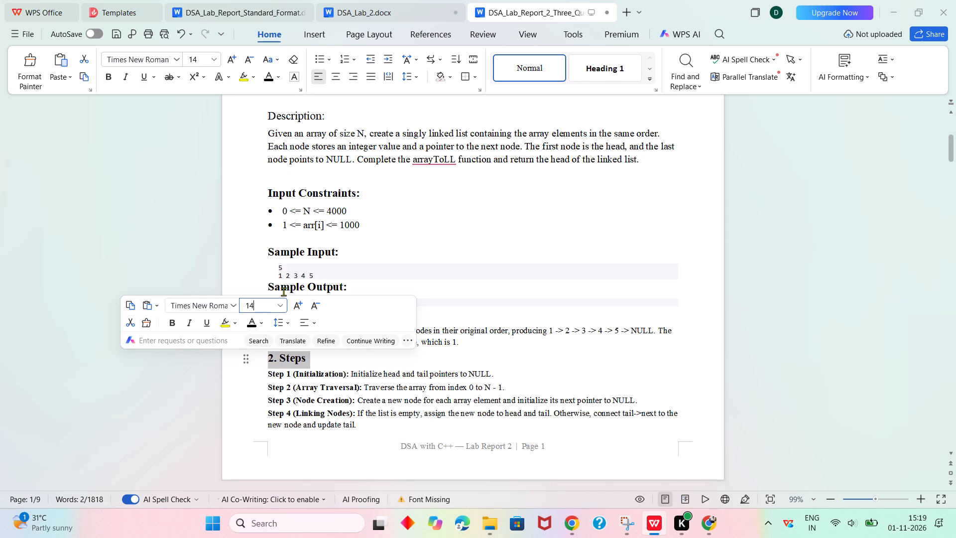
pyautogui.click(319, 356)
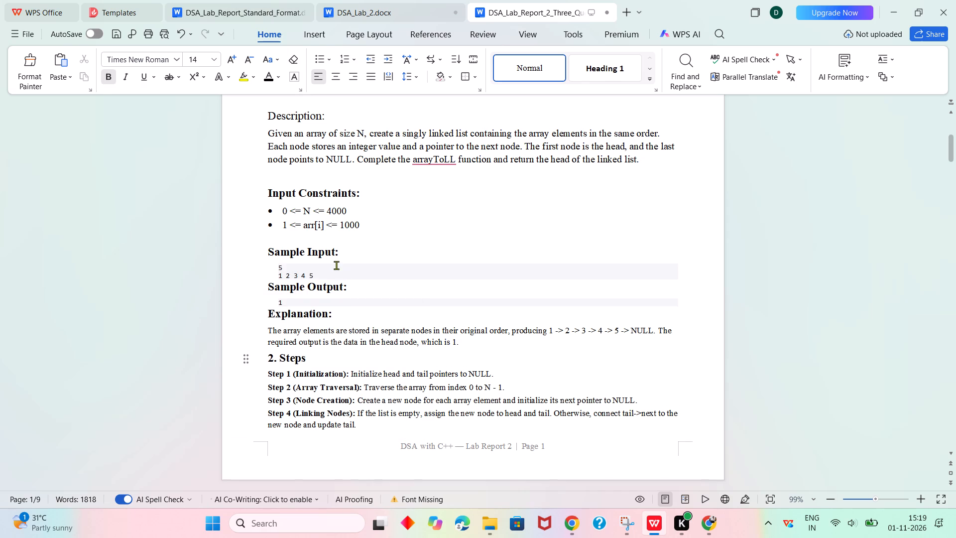
# Set the font size of the two sample input lines to 11 and insert a blank line below them.
pyautogui.moveTo(319, 276); pyautogui.dragTo(272, 266)
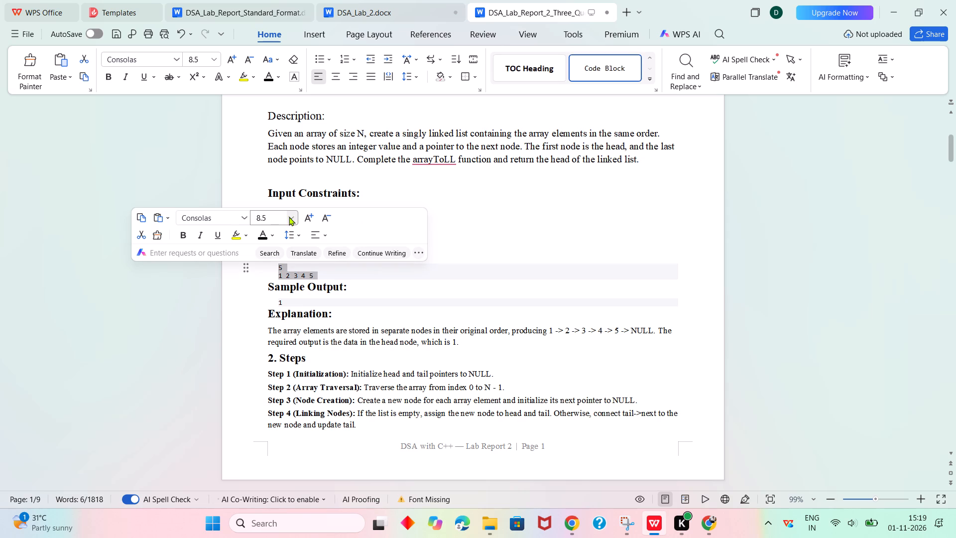
pyautogui.click(289, 217)
pyautogui.click(274, 309)
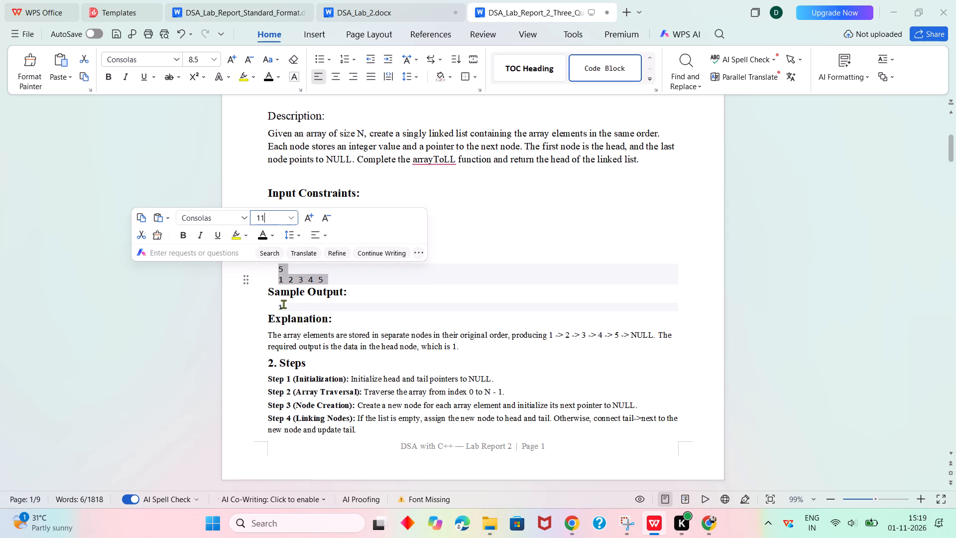
pyautogui.click(350, 280)
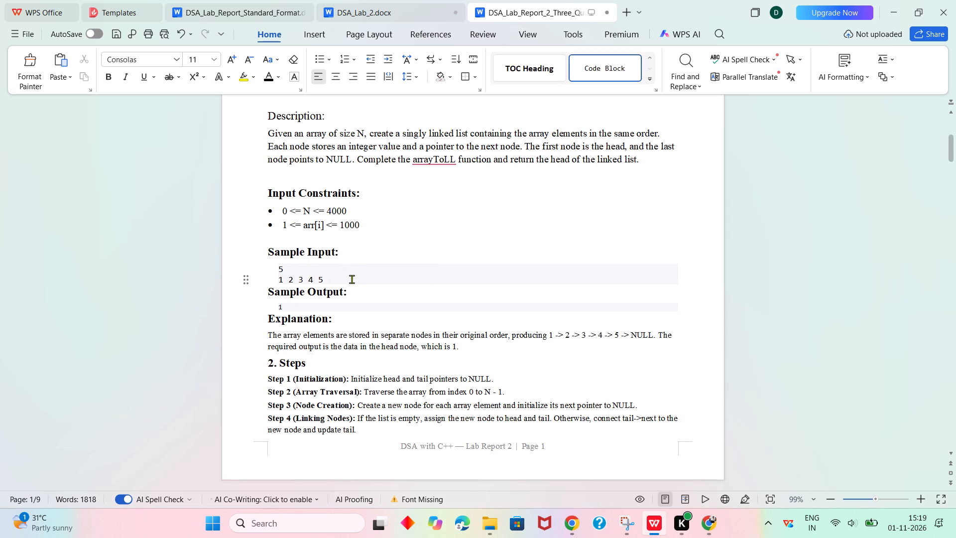
pyautogui.press('Return')
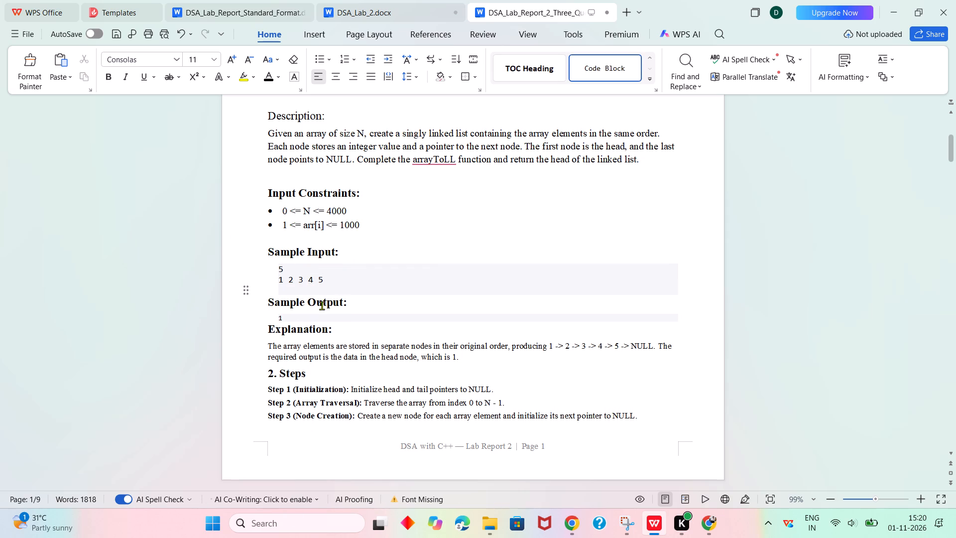
# Set the font size of the sample output value to 11 and insert a blank line above the Explanation: heading.
pyautogui.scroll(-3, 372, 296)
pyautogui.scroll(9, 372, 296)
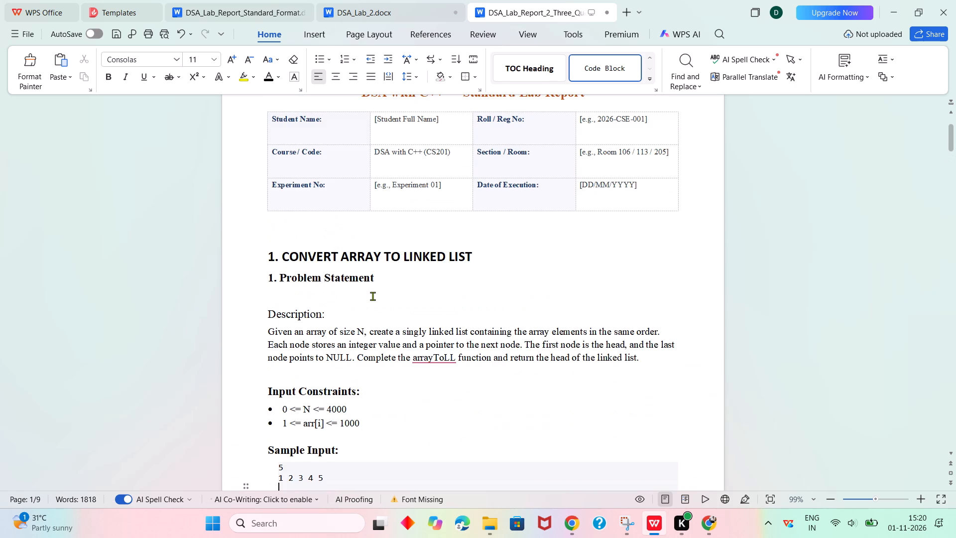
pyautogui.scroll(-6, 372, 296)
pyautogui.moveTo(320, 280); pyautogui.dragTo(281, 281)
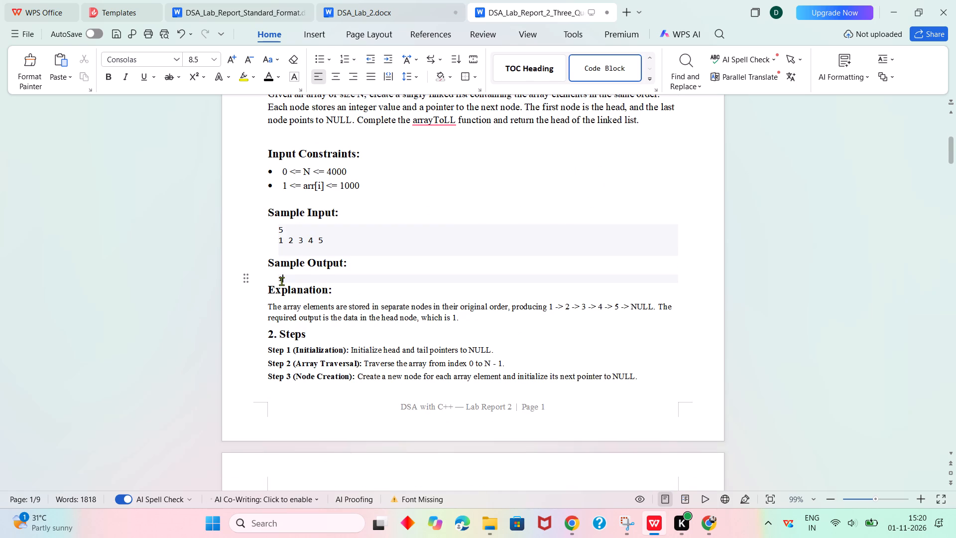
pyautogui.moveTo(281, 281); pyautogui.dragTo(271, 279)
pyautogui.click(292, 224)
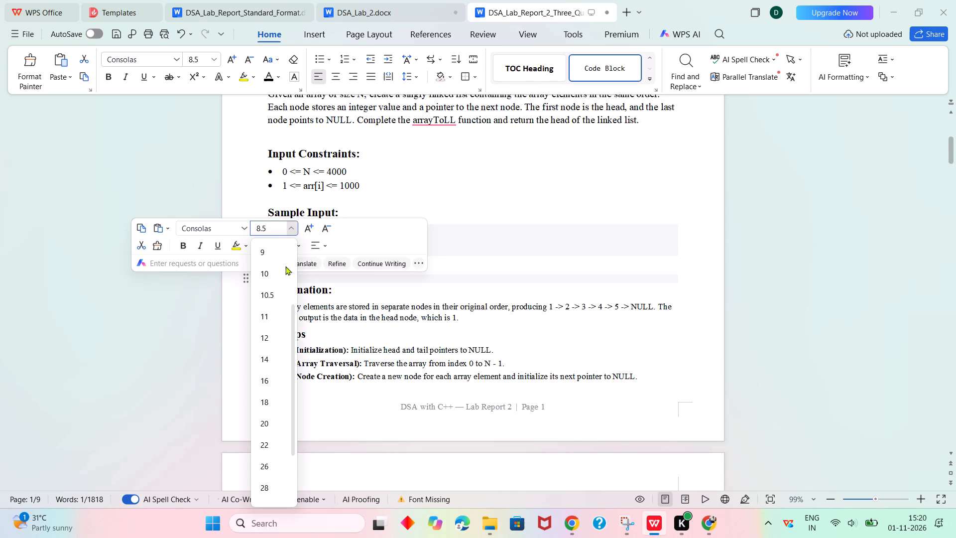
pyautogui.click(280, 321)
pyautogui.click(350, 286)
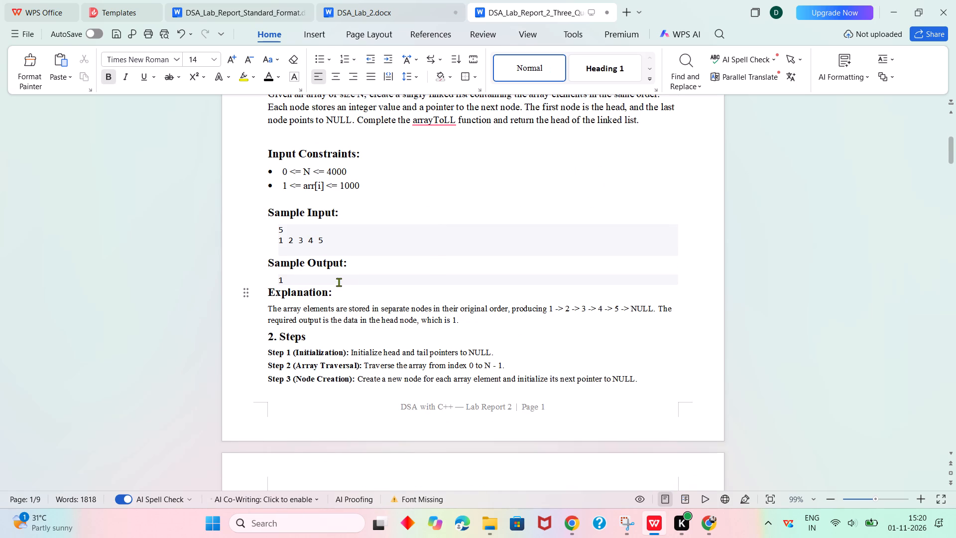
pyautogui.click(263, 291)
pyautogui.press('Return')
# Set the font size of the explanation paragraph to 12 and insert three blank lines below it.
pyautogui.scroll(-1, 317, 290)
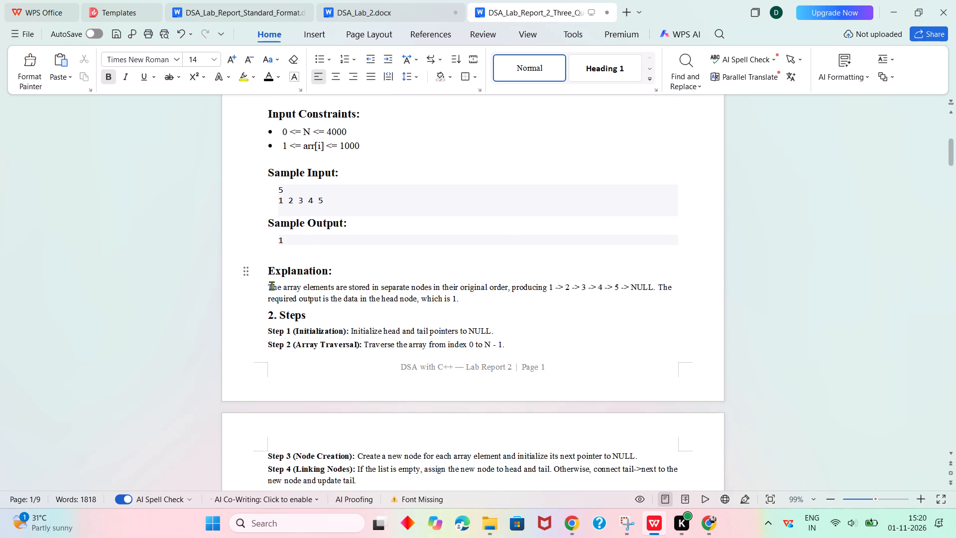
pyautogui.moveTo(265, 285); pyautogui.dragTo(462, 300)
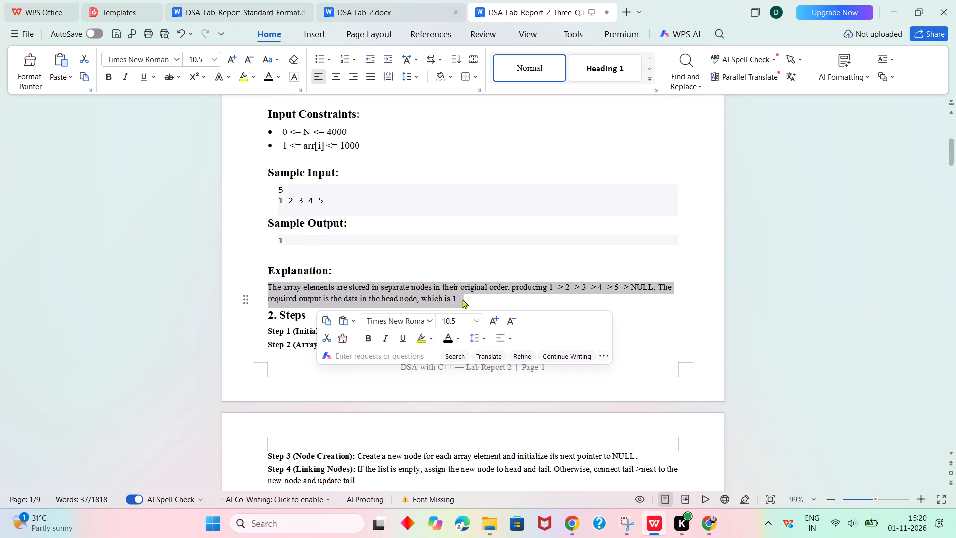
pyautogui.click(475, 320)
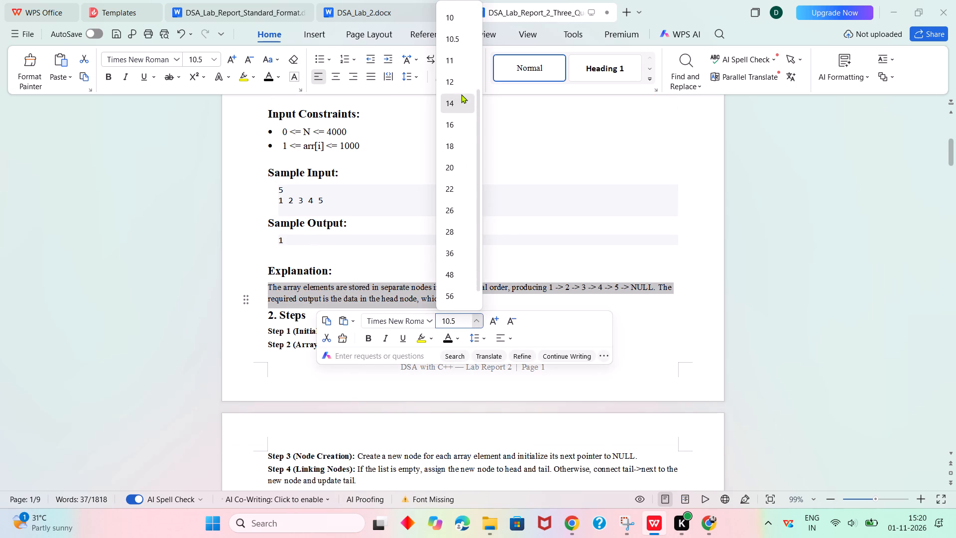
pyautogui.click(461, 88)
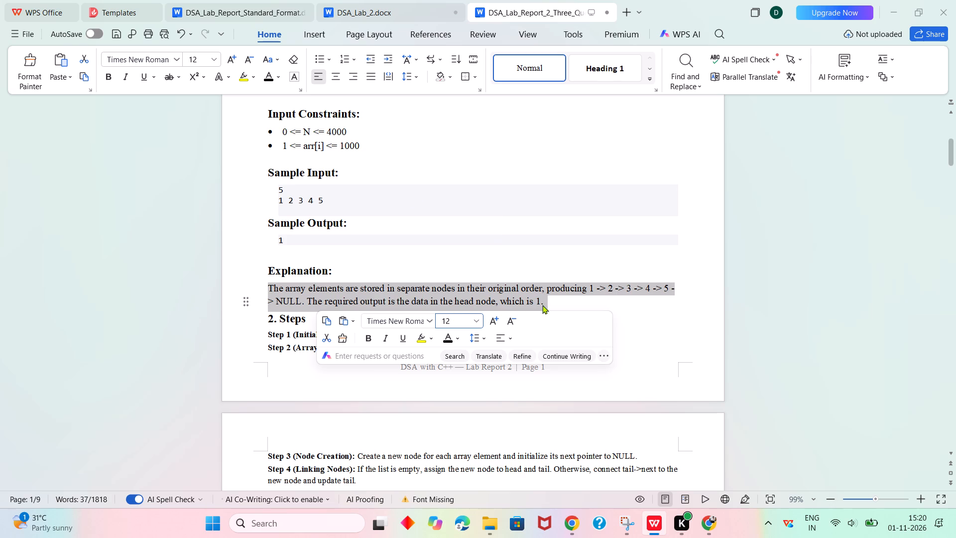
pyautogui.click(550, 300)
pyautogui.press('Return')
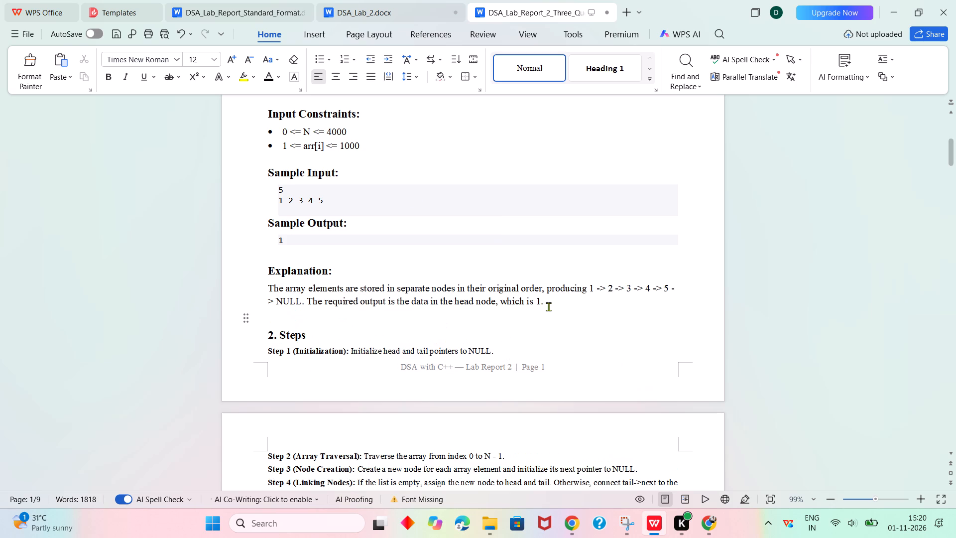
pyautogui.press('Return')
pyautogui.press('Return')
# Set the font size of the 2. Steps heading to 16.
pyautogui.scroll(-2, 378, 462)
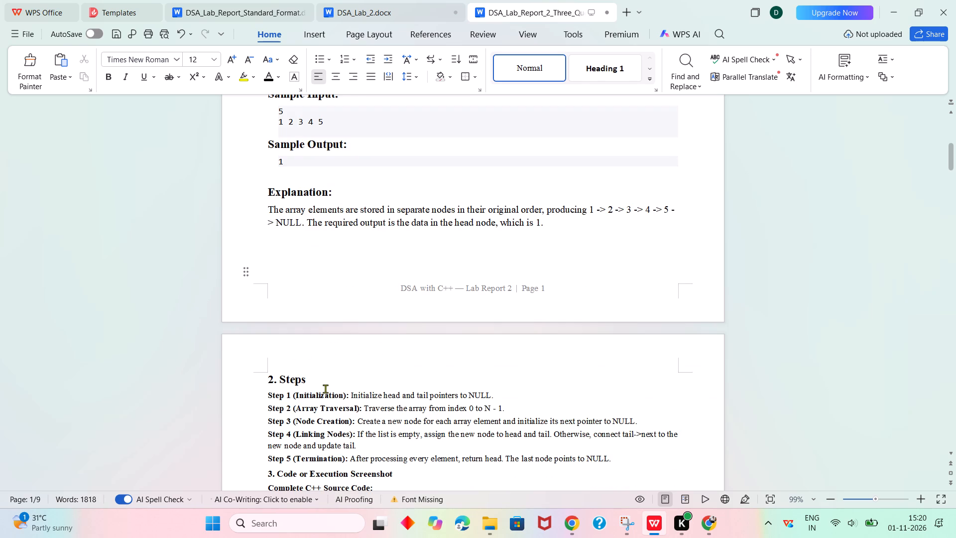
pyautogui.moveTo(311, 381); pyautogui.dragTo(260, 381)
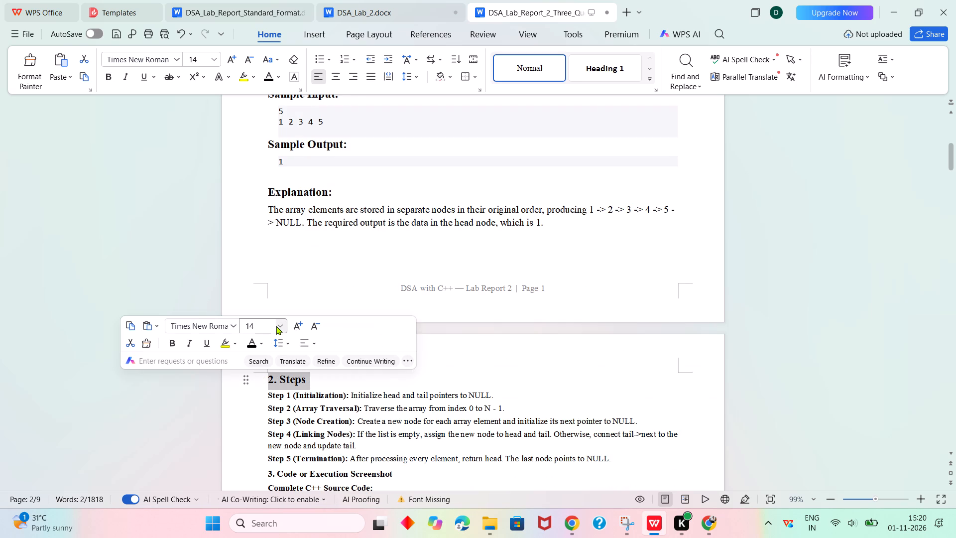
pyautogui.click(276, 325)
pyautogui.click(263, 125)
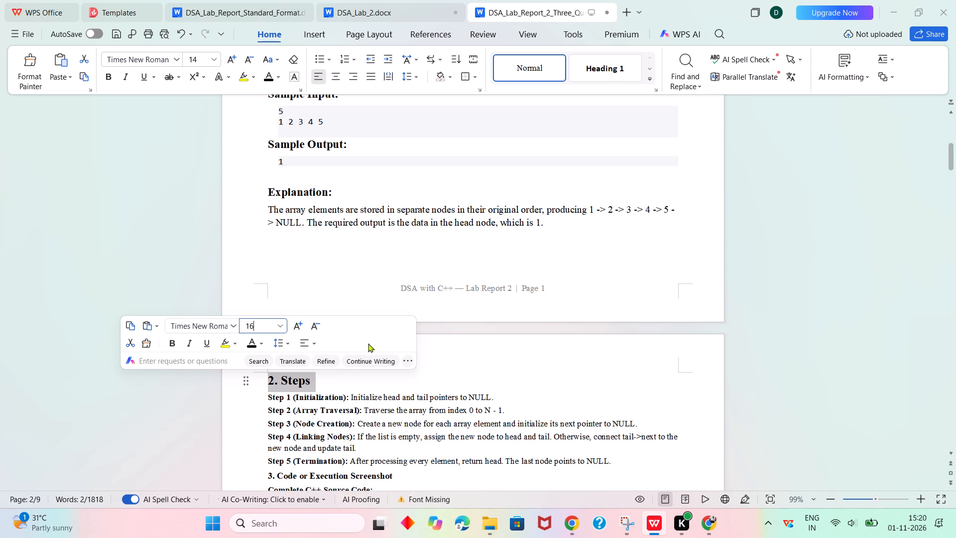
pyautogui.click(342, 389)
# Set the font size of the bold Step 1 (Initialization): label to 12.
pyautogui.scroll(-7, 323, 405)
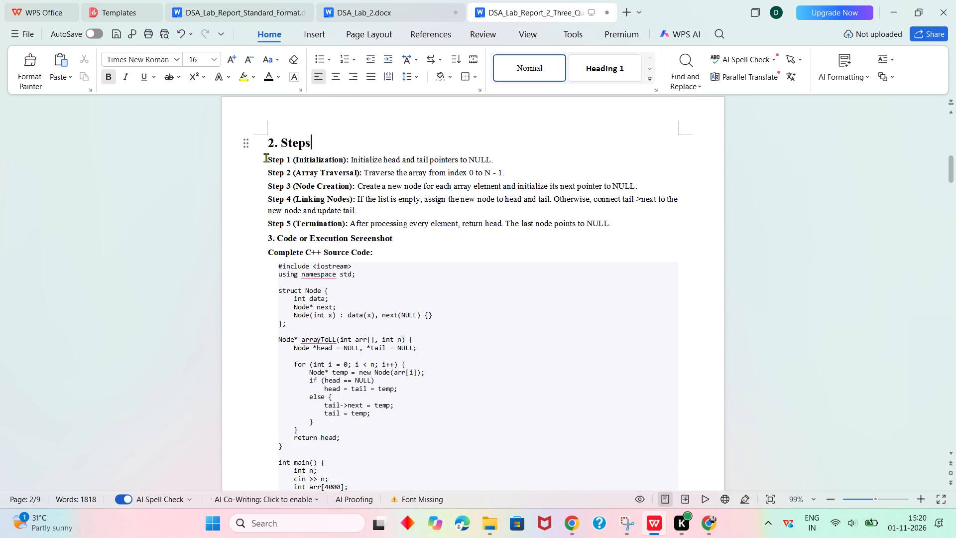
pyautogui.moveTo(266, 157); pyautogui.dragTo(351, 157)
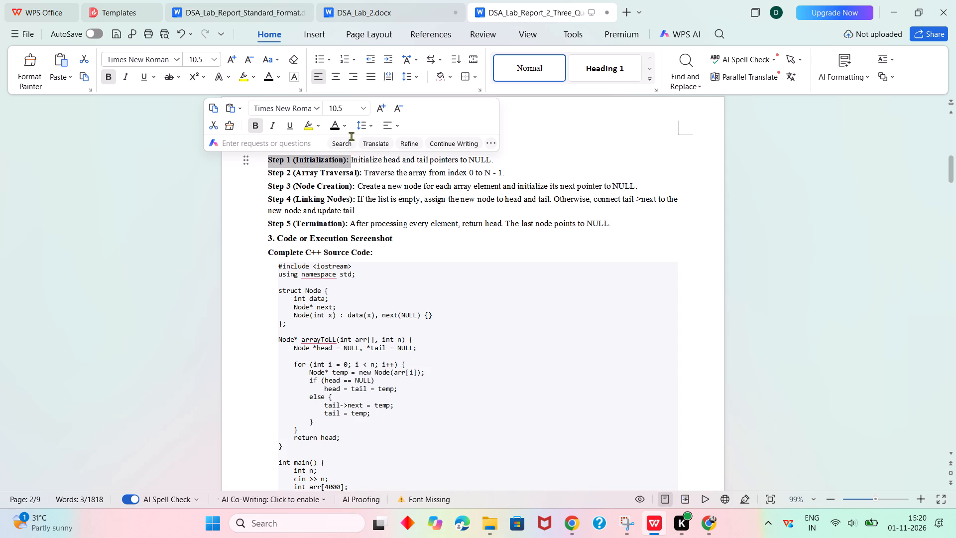
pyautogui.click(368, 109)
pyautogui.click(341, 210)
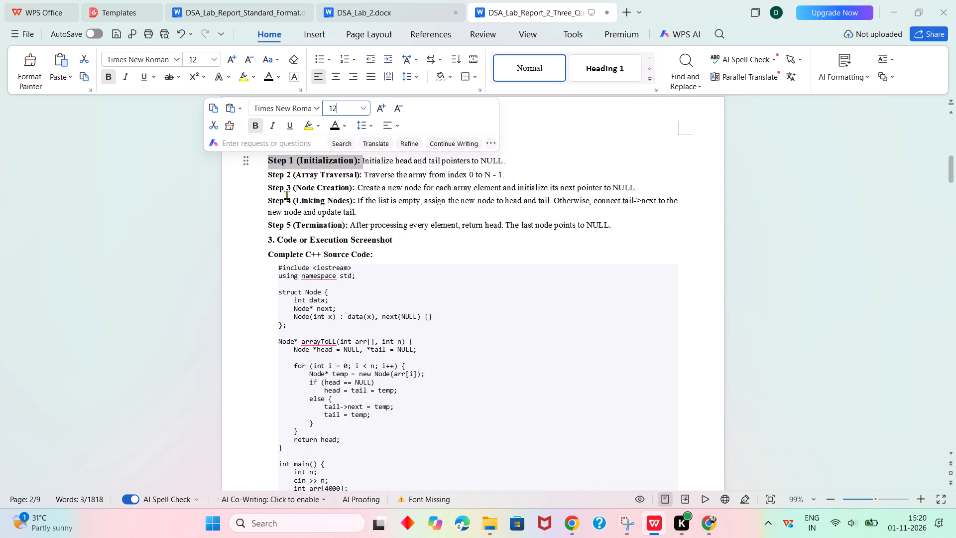
# Set the font size of the bold Step 2, Step 3, Step 4 and Step 5 labels to 12.
pyautogui.moveTo(265, 173); pyautogui.dragTo(362, 177)
pyautogui.click(375, 119)
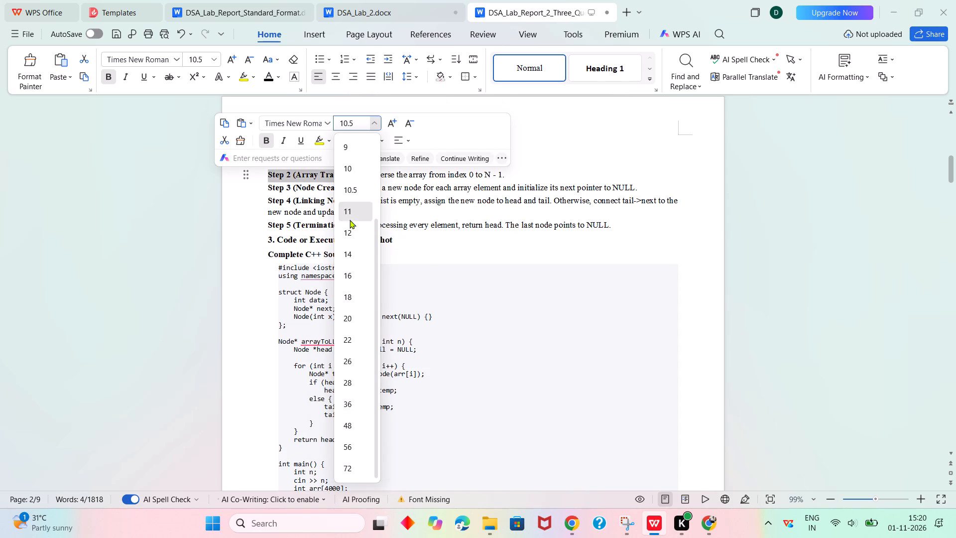
pyautogui.click(350, 231)
pyautogui.moveTo(266, 189); pyautogui.dragTo(268, 189)
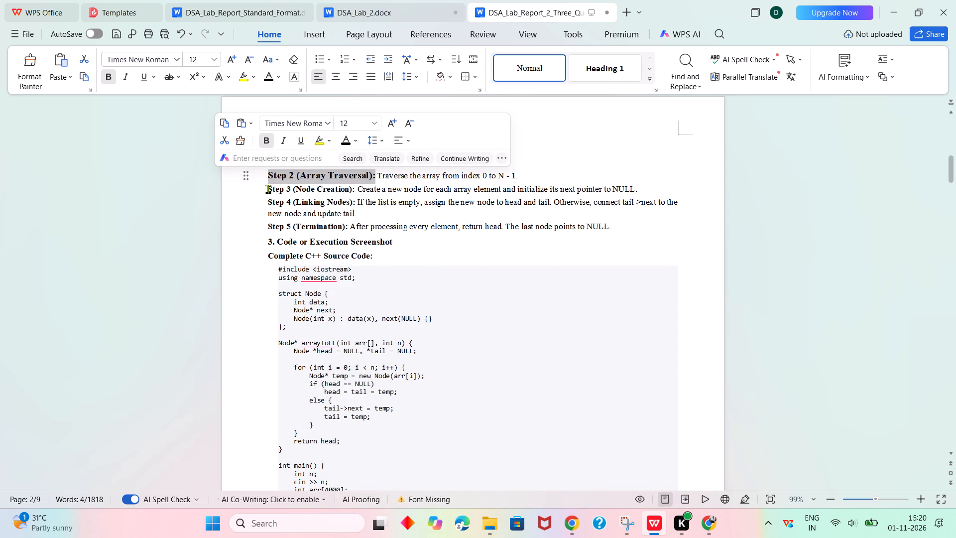
pyautogui.moveTo(268, 189); pyautogui.dragTo(356, 191)
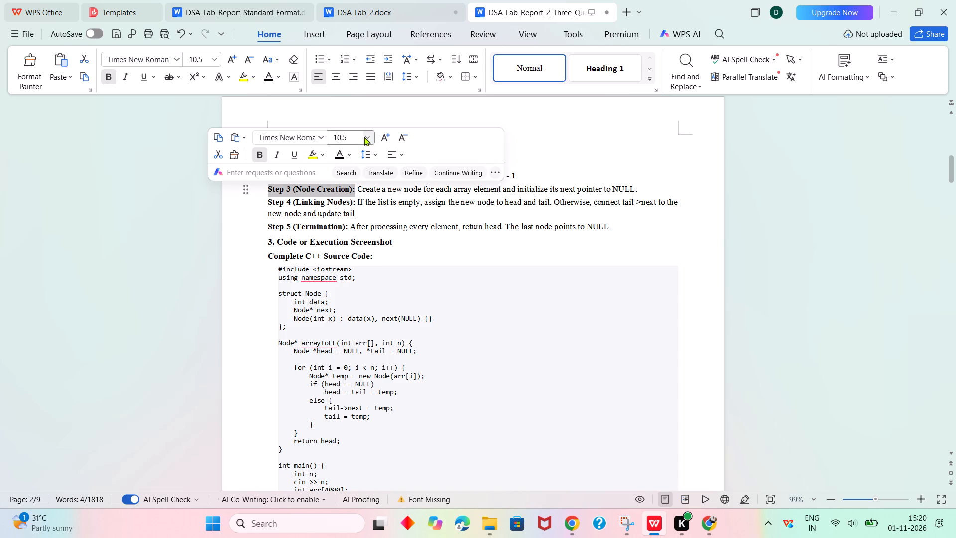
pyautogui.click(364, 136)
pyautogui.click(350, 250)
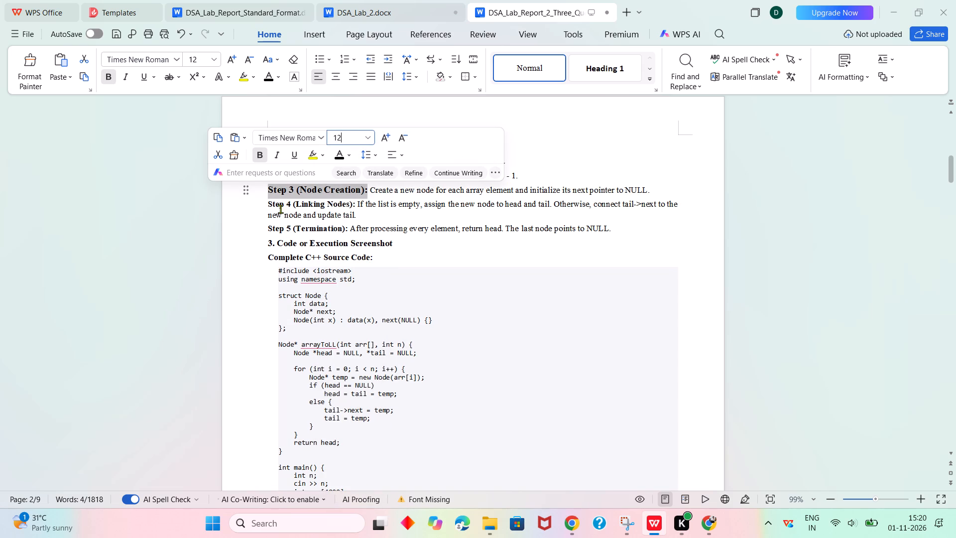
pyautogui.moveTo(267, 203); pyautogui.dragTo(355, 201)
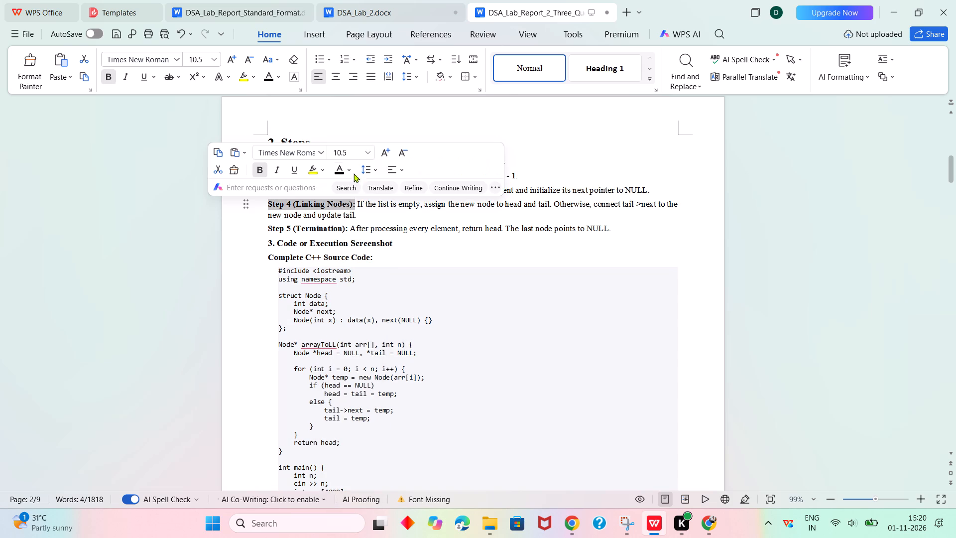
pyautogui.click(367, 156)
pyautogui.click(349, 261)
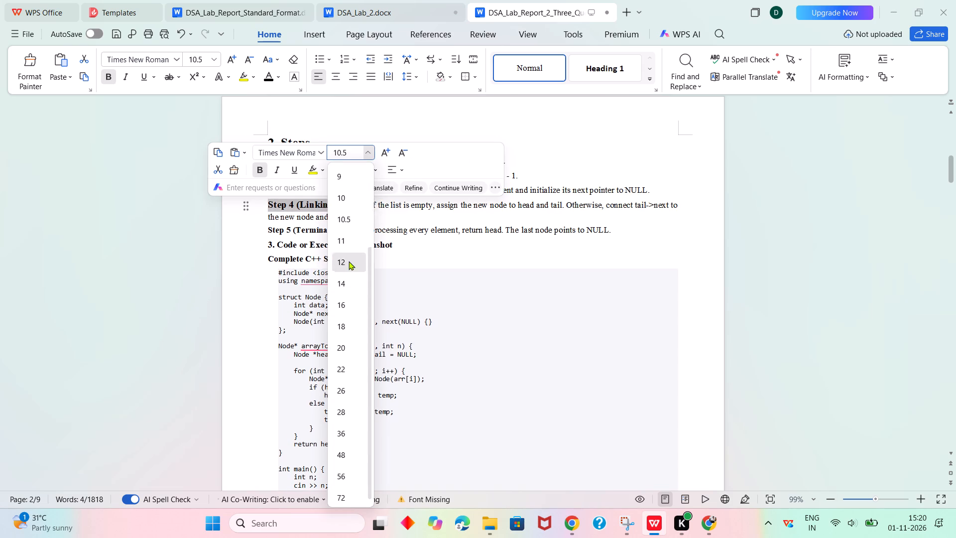
pyautogui.moveTo(268, 233); pyautogui.dragTo(350, 230)
pyautogui.click(365, 181)
pyautogui.click(348, 284)
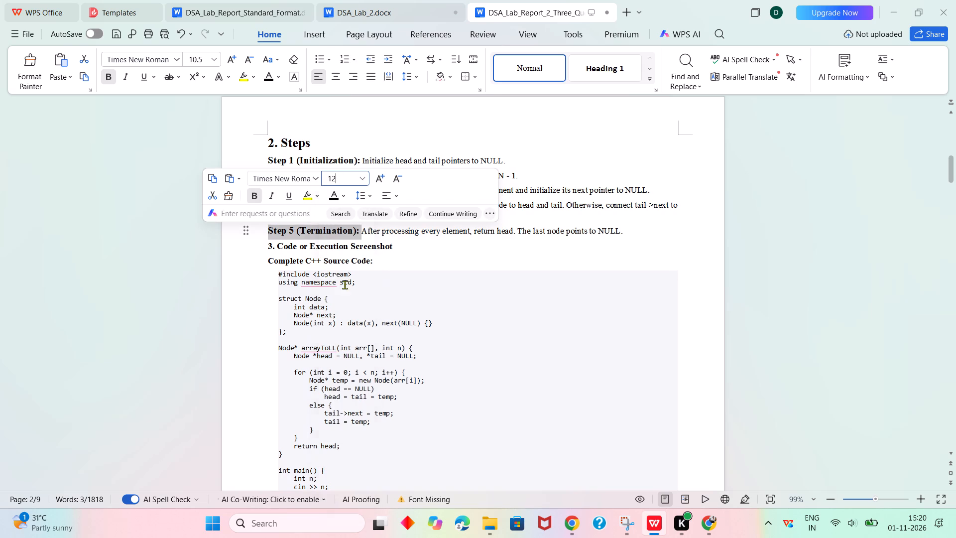
pyautogui.click(419, 248)
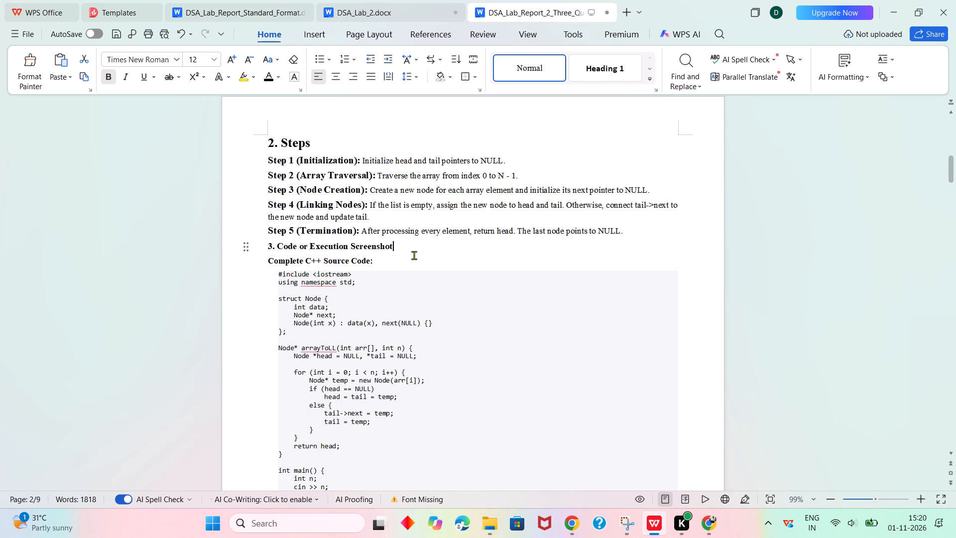
# Set the font size of the description text after the Step 1, Step 2 and Step 3 labels to 12.
pyautogui.moveTo(362, 159); pyautogui.dragTo(472, 155)
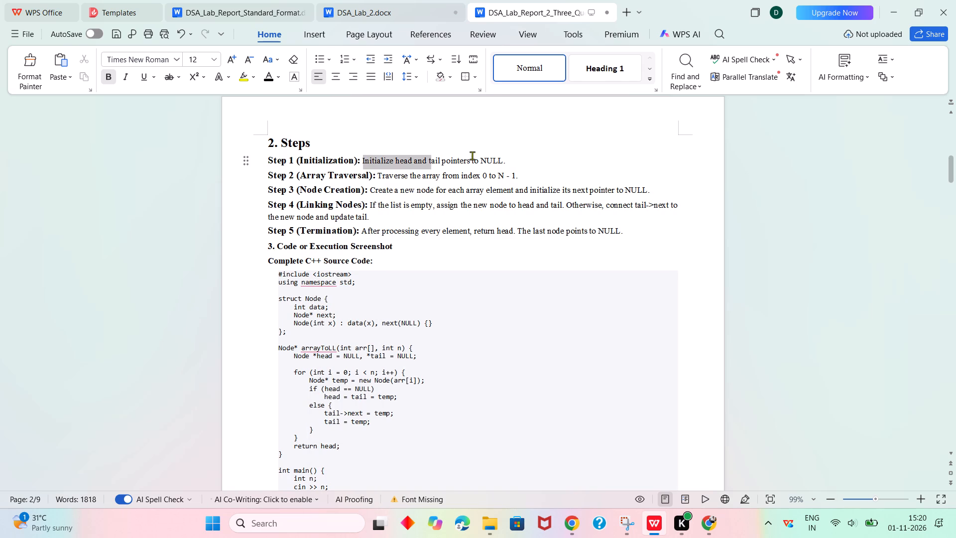
pyautogui.moveTo(472, 155); pyautogui.dragTo(517, 155)
pyautogui.click(522, 110)
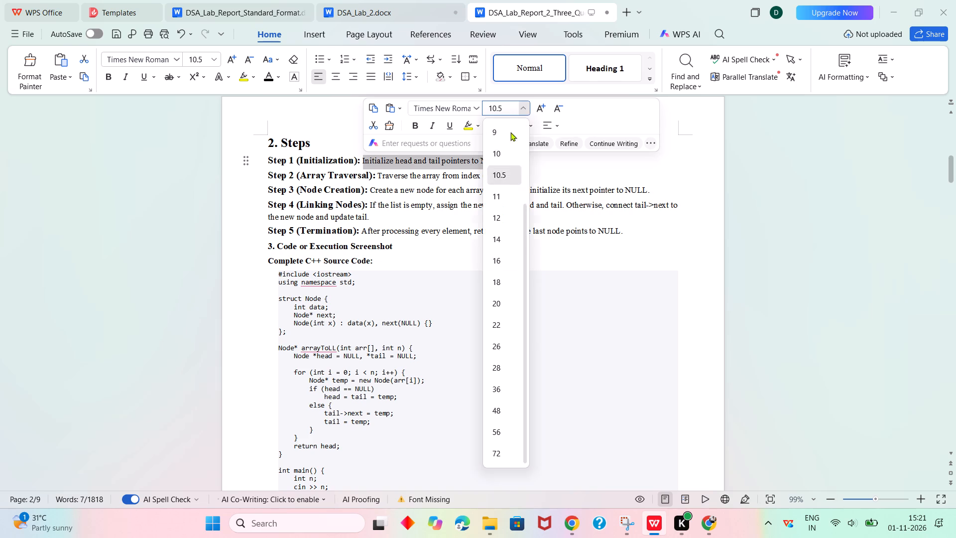
pyautogui.click(501, 213)
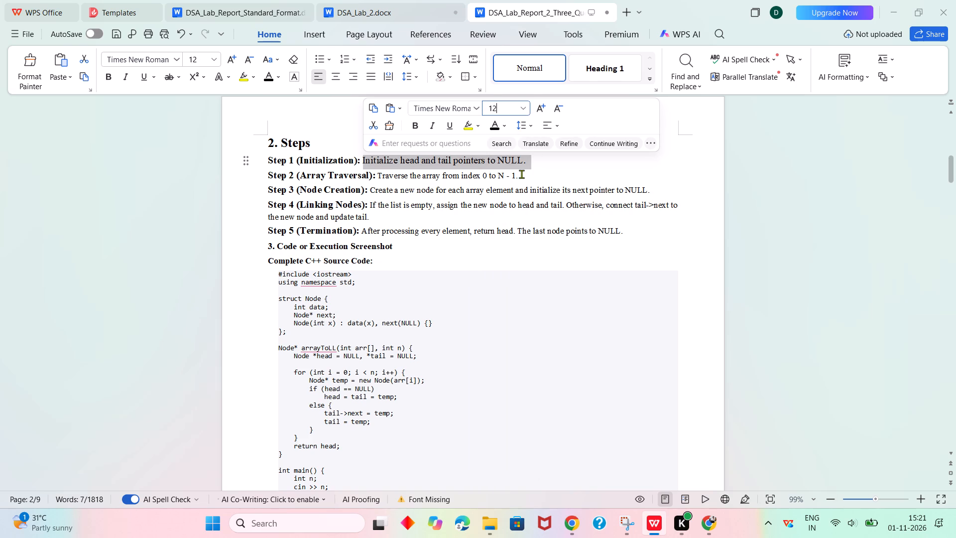
pyautogui.click(521, 174)
pyautogui.moveTo(521, 174); pyautogui.dragTo(379, 173)
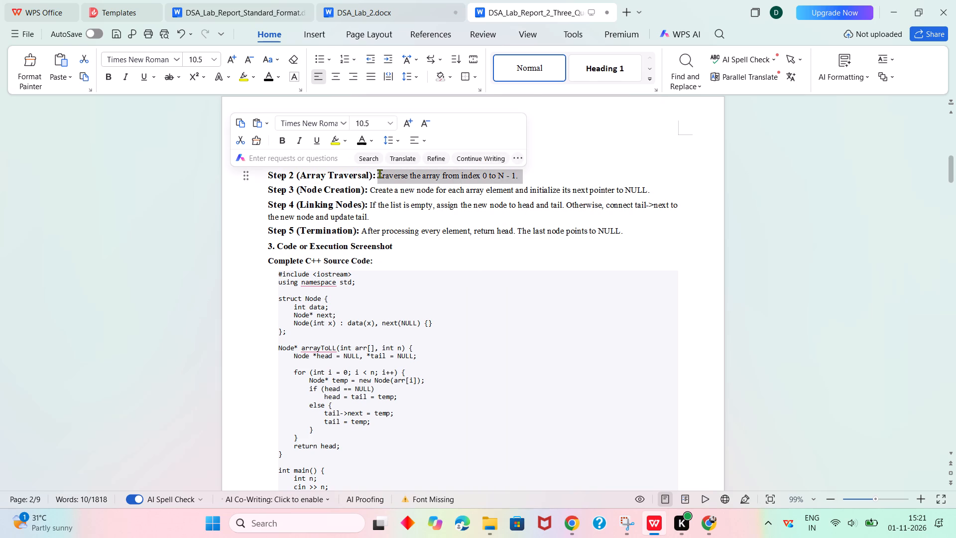
pyautogui.click(387, 126)
pyautogui.click(371, 232)
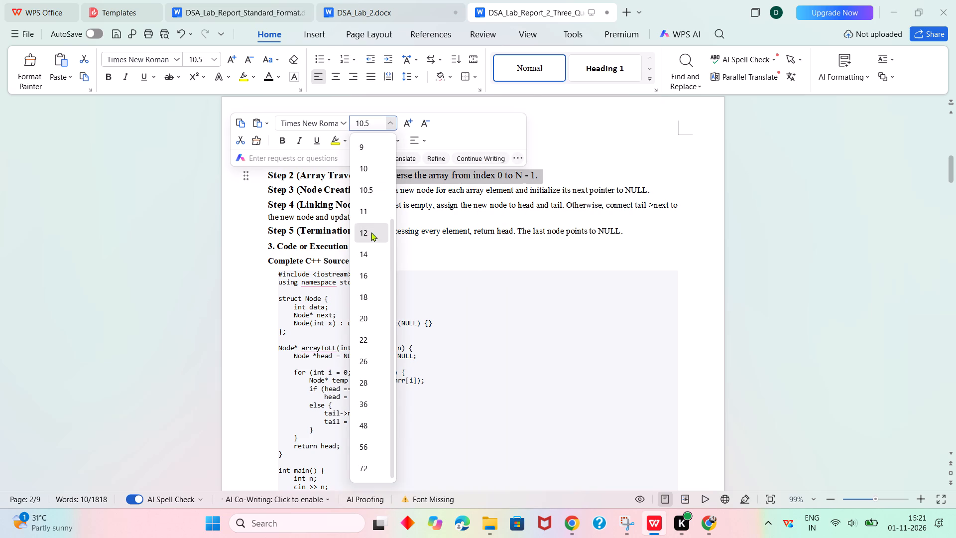
pyautogui.moveTo(651, 189); pyautogui.dragTo(574, 194)
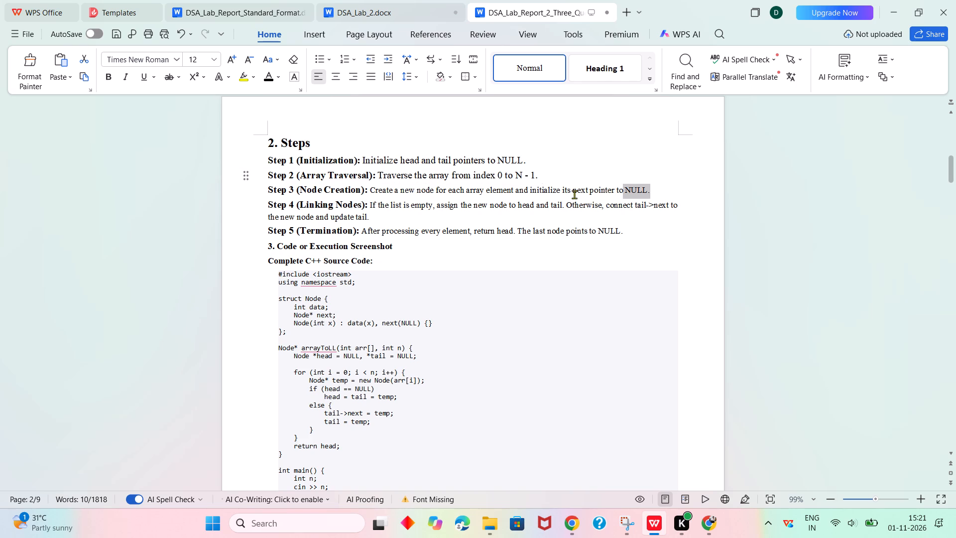
pyautogui.moveTo(574, 194); pyautogui.dragTo(371, 191)
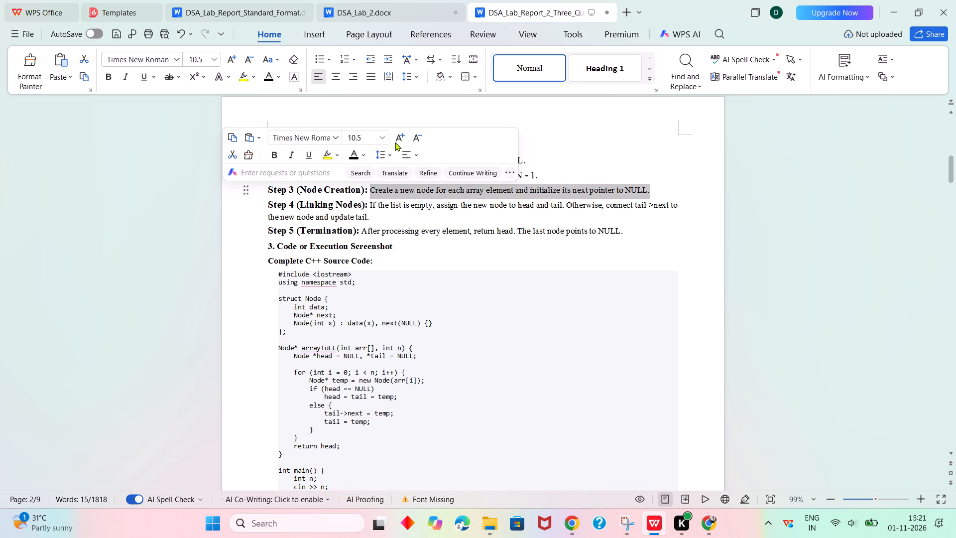
pyautogui.click(380, 138)
pyautogui.click(360, 240)
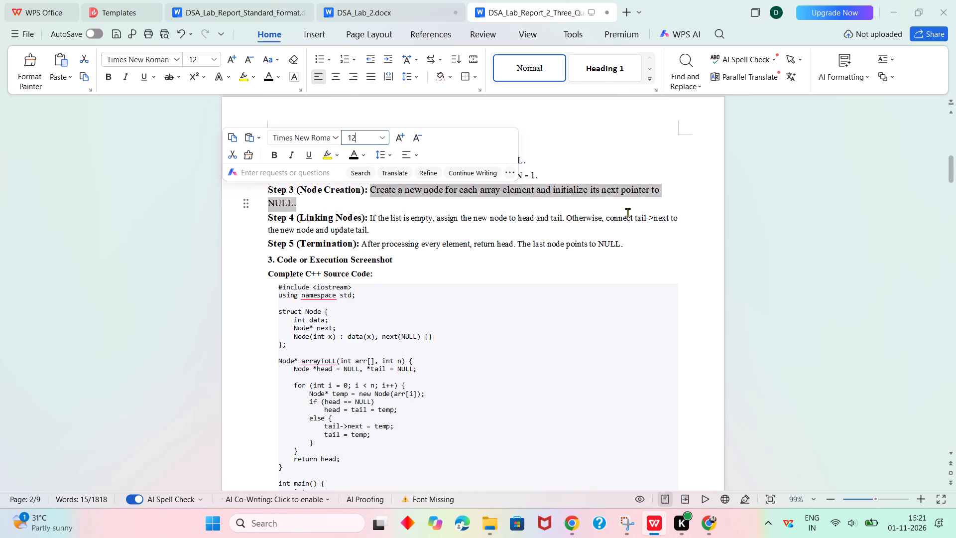
# Set the font size of the description text after the Step 4 and Step 5 labels to 12.
pyautogui.moveTo(371, 231); pyautogui.dragTo(366, 212)
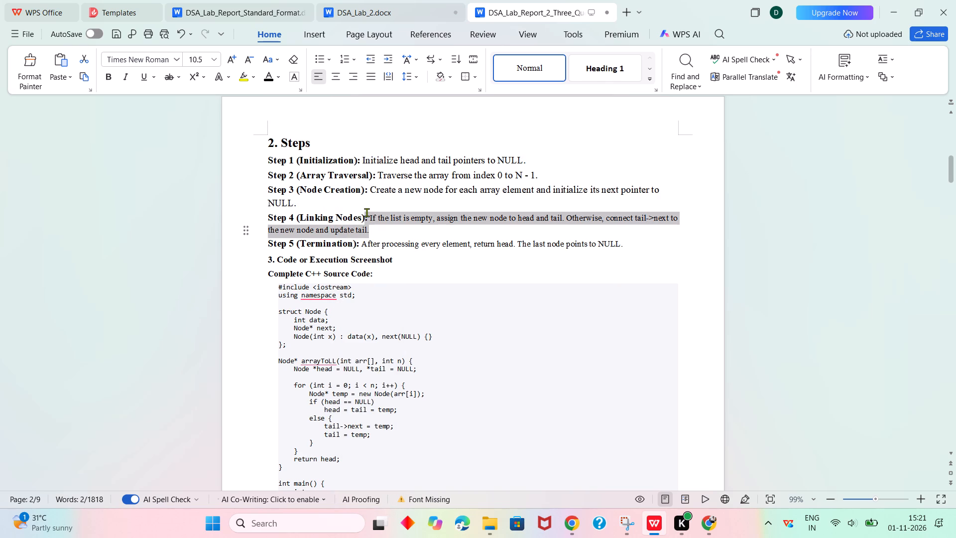
pyautogui.moveTo(366, 212); pyautogui.dragTo(367, 212)
pyautogui.click(384, 165)
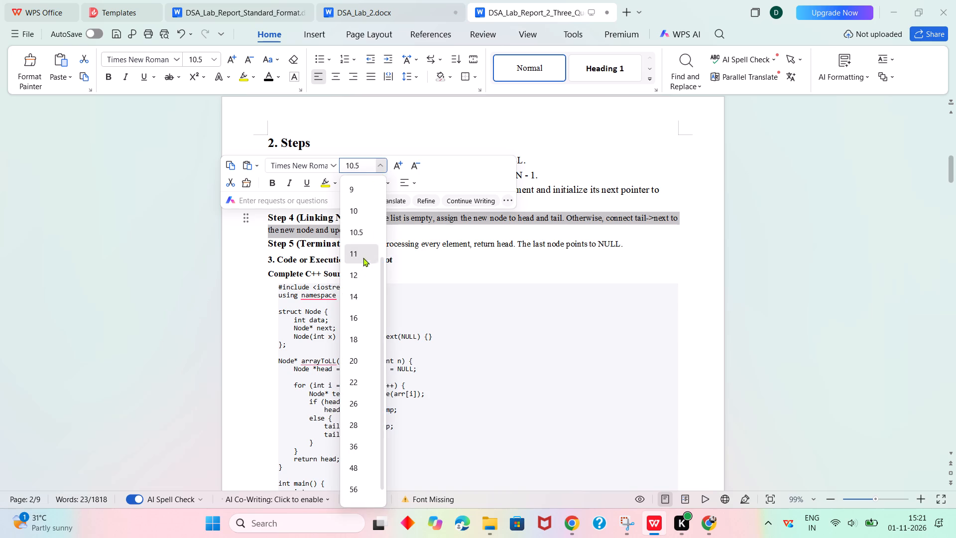
pyautogui.click(361, 268)
pyautogui.click(624, 247)
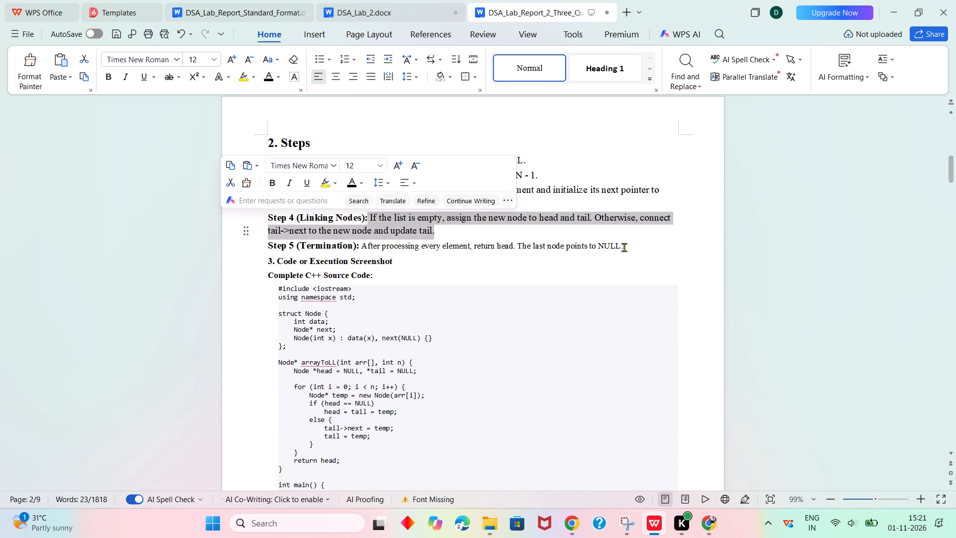
pyautogui.moveTo(624, 247); pyautogui.dragTo(363, 246)
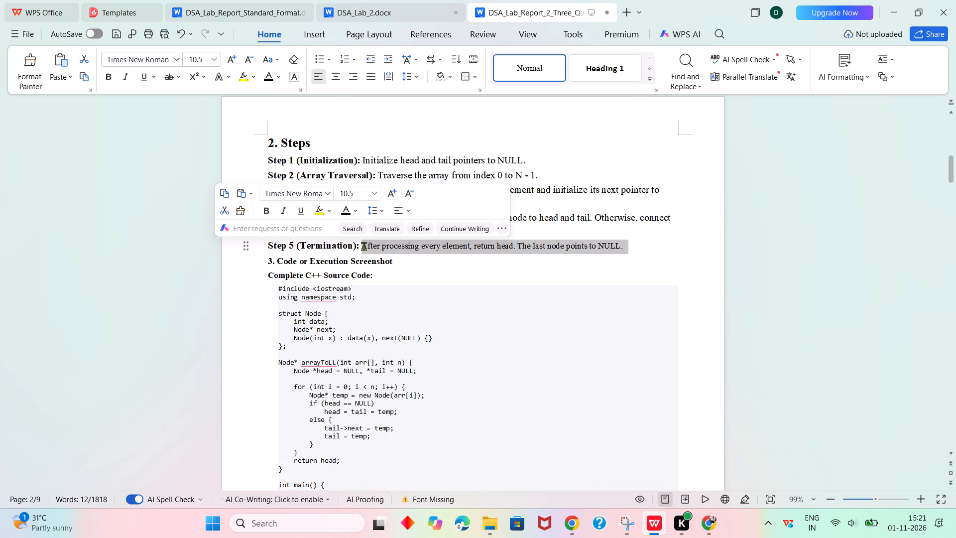
pyautogui.click(374, 190)
pyautogui.click(356, 300)
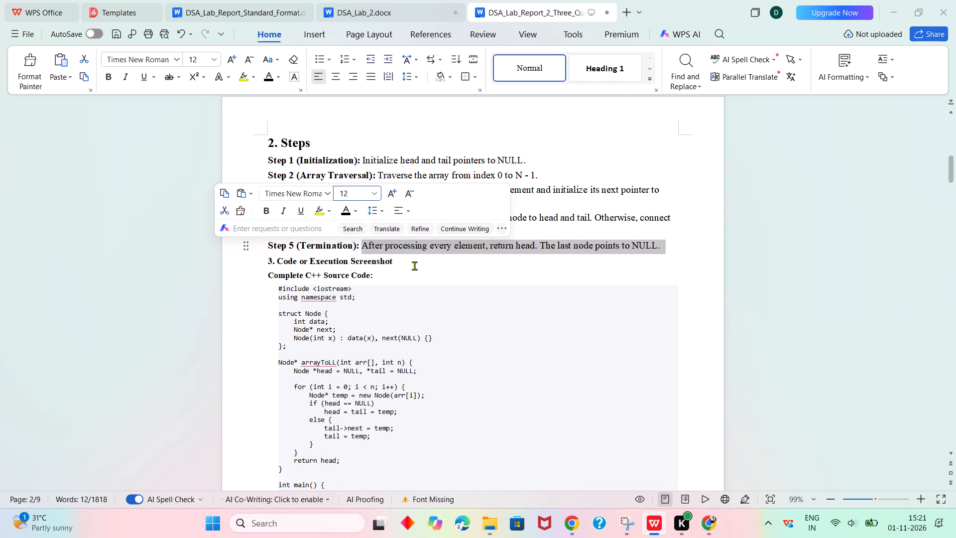
# Insert a blank line between the Step 5 (Termination) description and the 3. Code or Execution Screenshot heading.
pyautogui.click(677, 243)
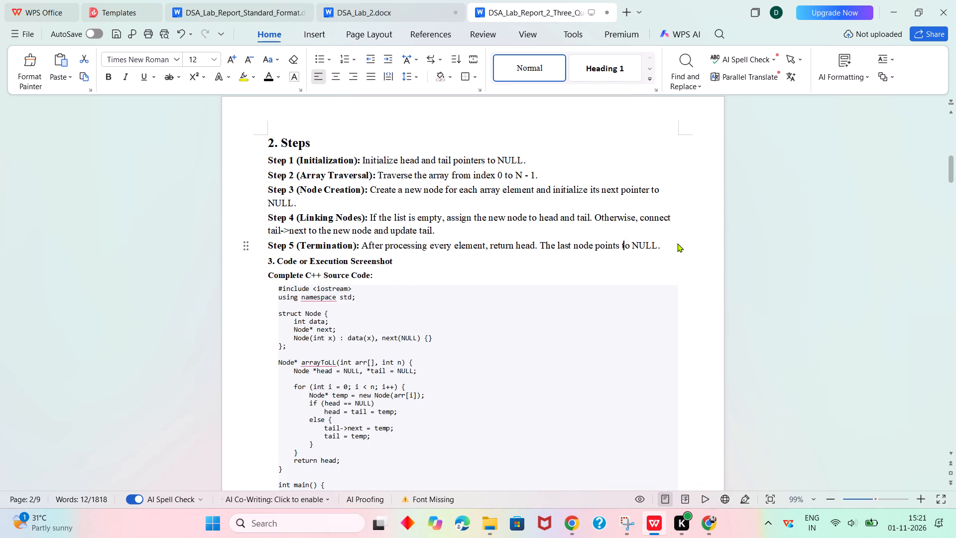
pyautogui.press('Return')
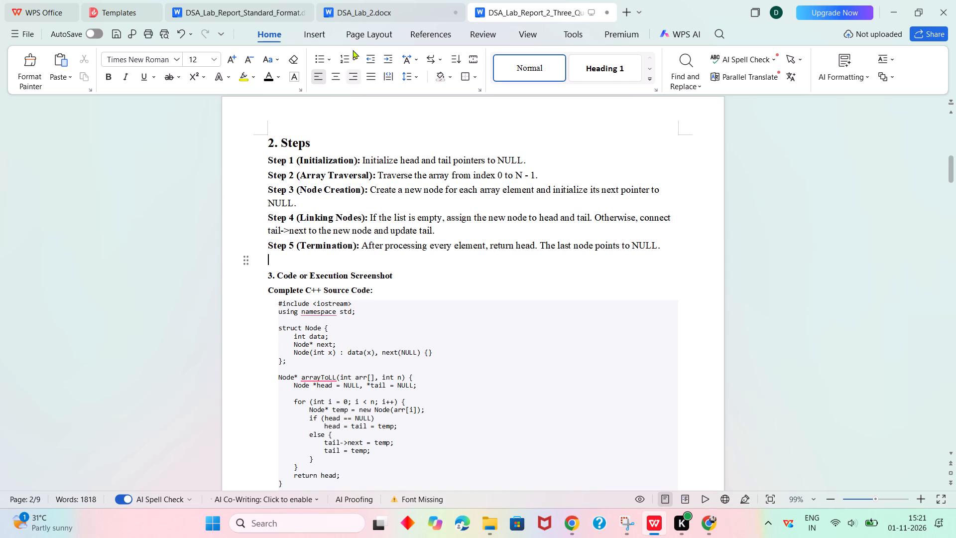
# Check how the 2. Steps section is laid out in DSA_Lab_2.docx, and return to the second lab report.
pyautogui.click(363, 15)
pyautogui.scroll(-3, 373, 263)
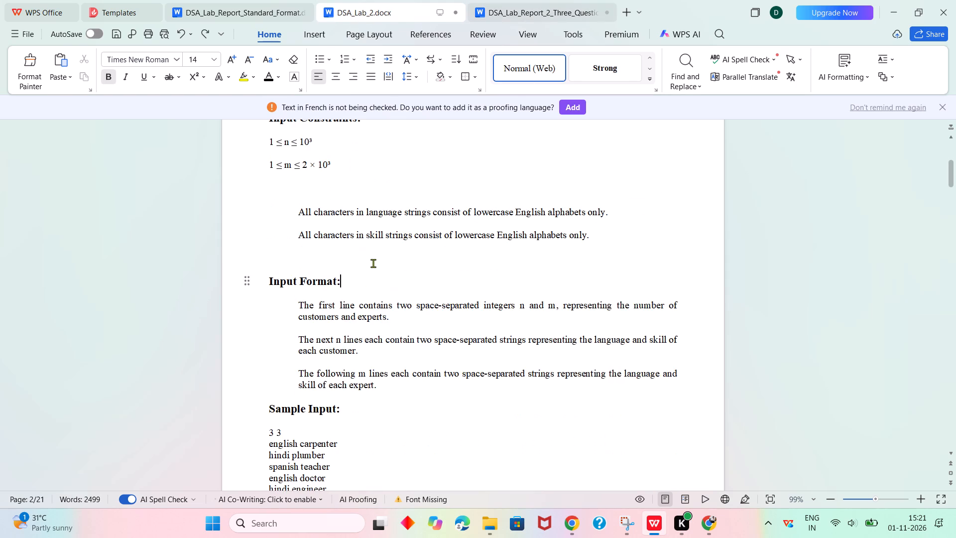
pyautogui.scroll(-17, 373, 263)
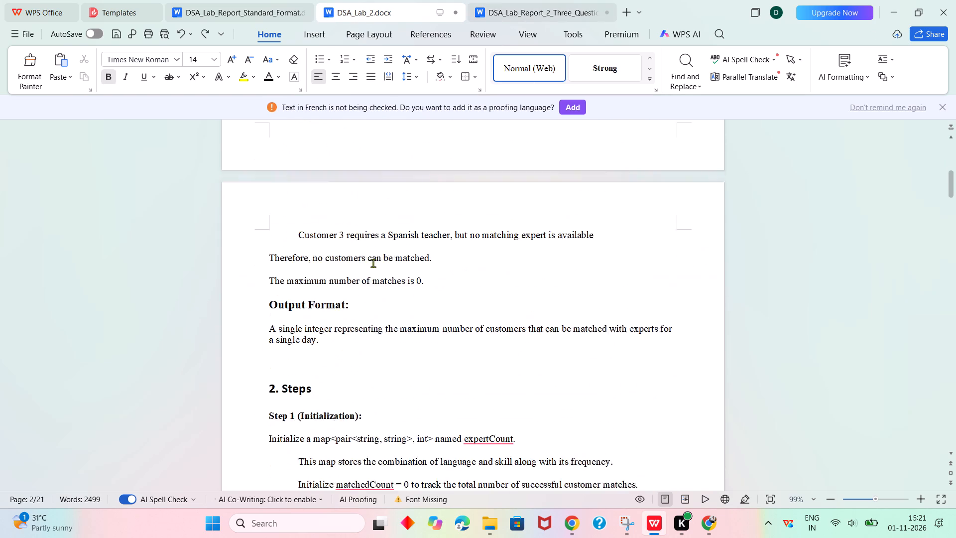
pyautogui.click(538, 8)
# Move the description of each of Steps 1 to 5 onto its own line below its bold label.
pyautogui.click(361, 159)
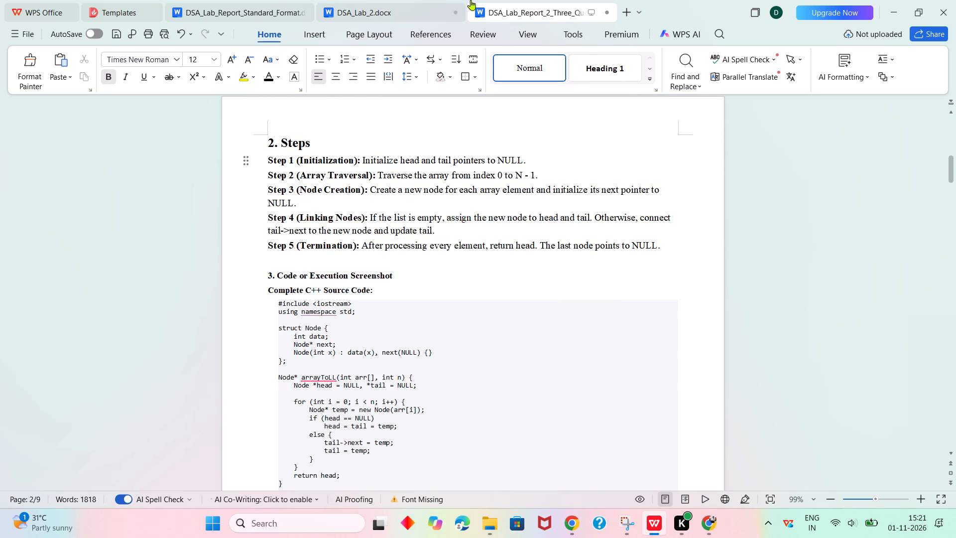
pyautogui.click(400, 0)
pyautogui.click(553, 0)
pyautogui.press('Return')
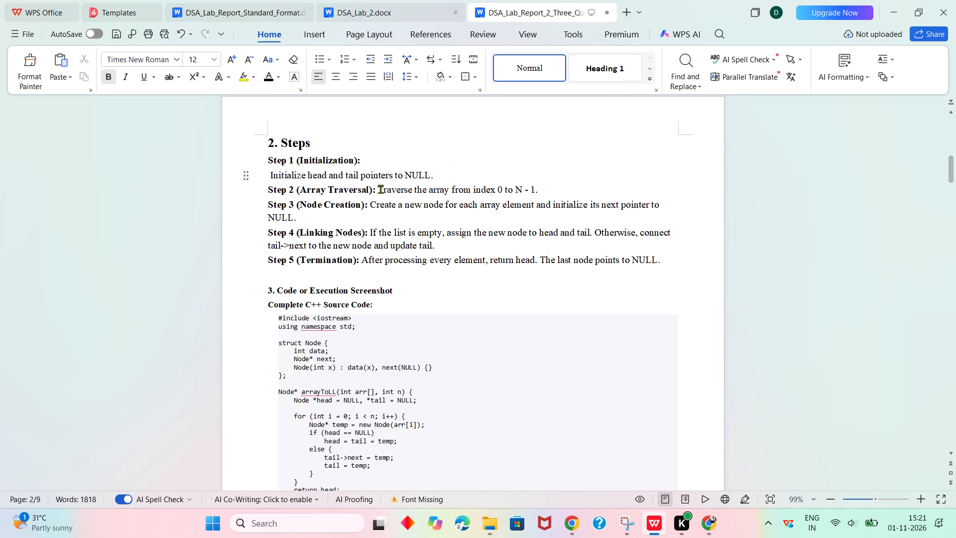
pyautogui.click(378, 194)
pyautogui.press('Return')
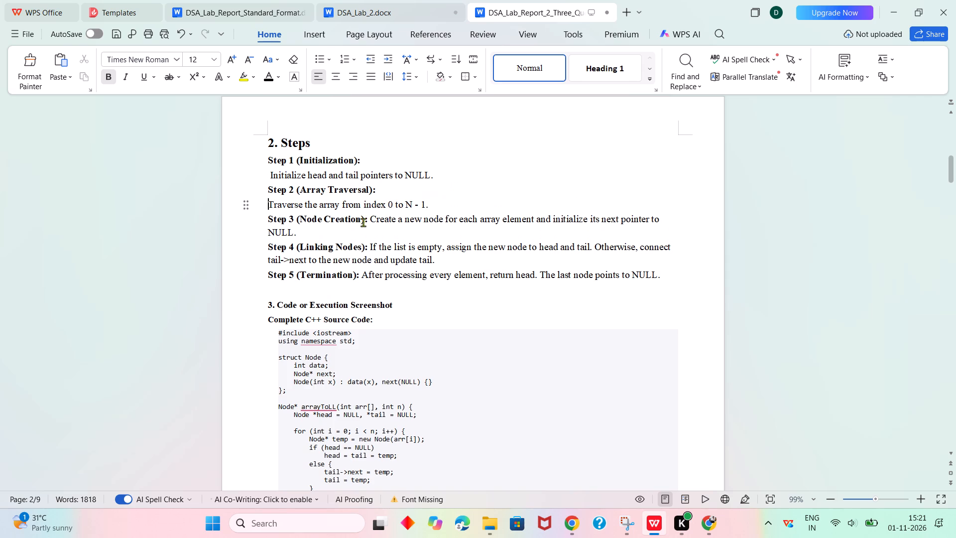
pyautogui.click(370, 219)
pyautogui.press('Return')
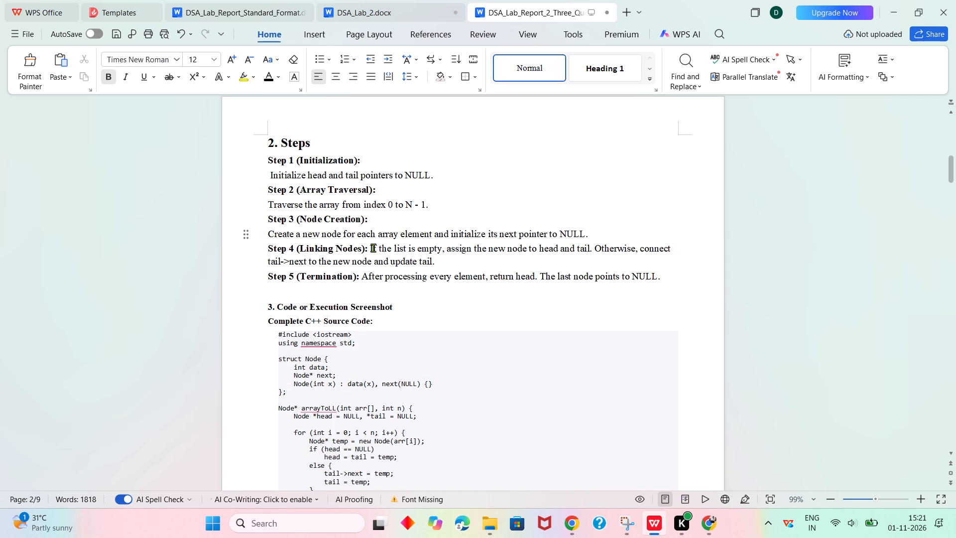
pyautogui.click(370, 249)
pyautogui.press('Return')
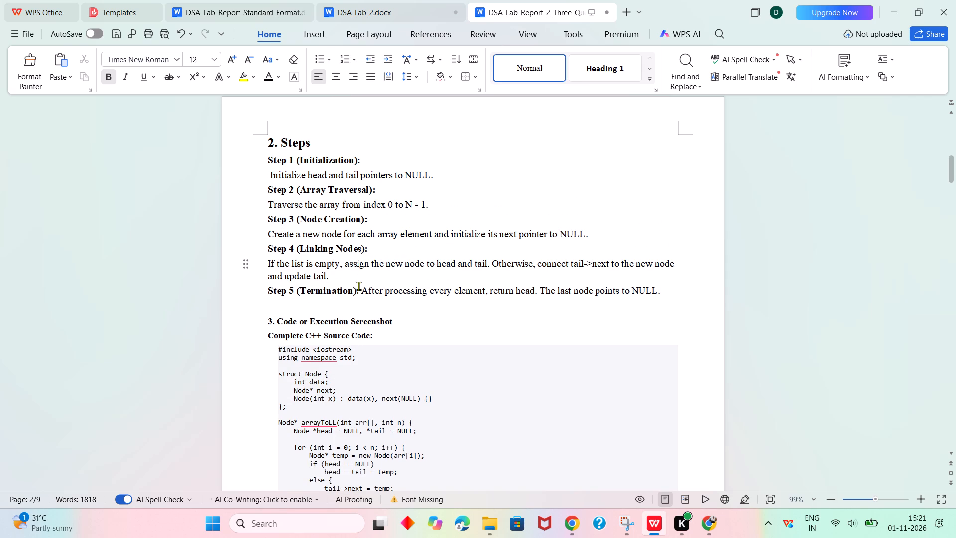
pyautogui.click(361, 290)
pyautogui.press('Return')
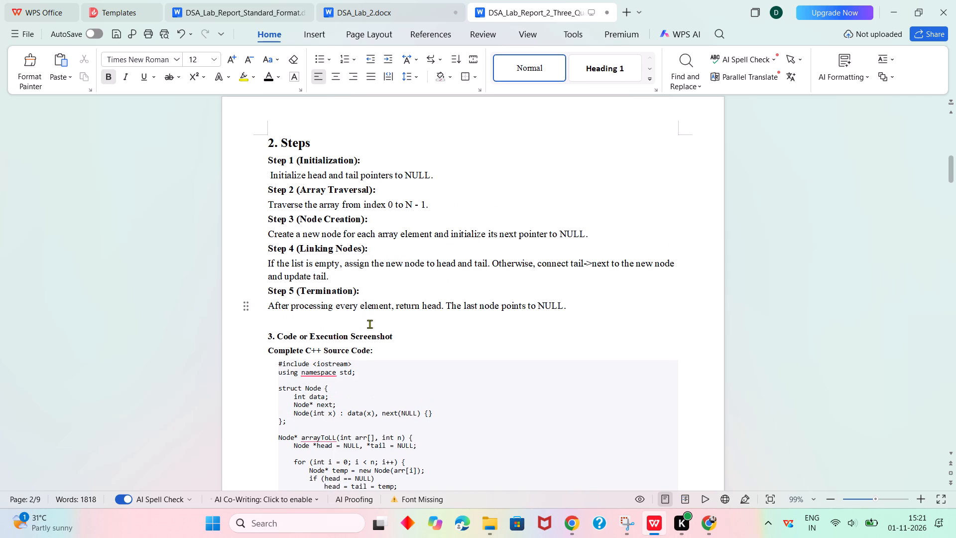
# Set the font size of the 3. Code or Execution Screenshot heading to 16.
pyautogui.moveTo(399, 338); pyautogui.dragTo(293, 342)
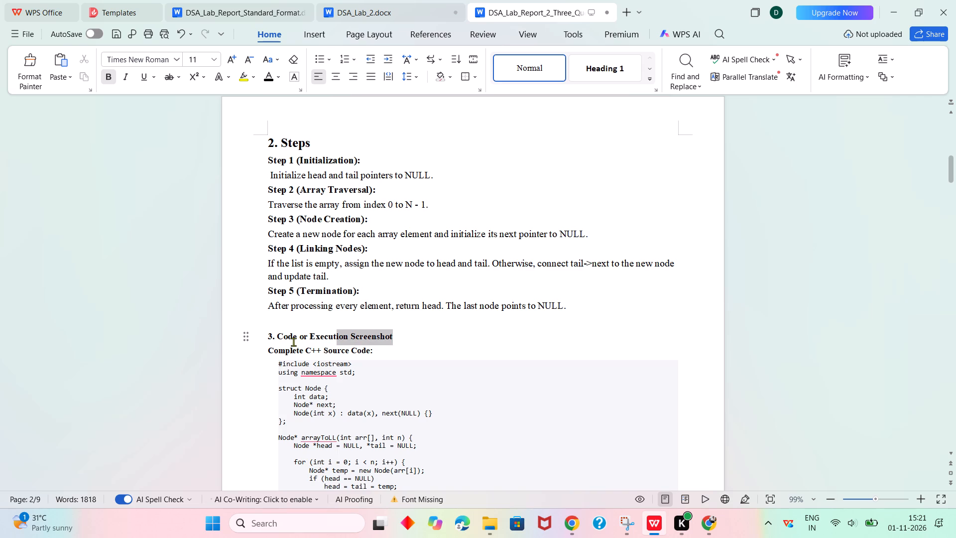
pyautogui.moveTo(293, 342); pyautogui.dragTo(265, 342)
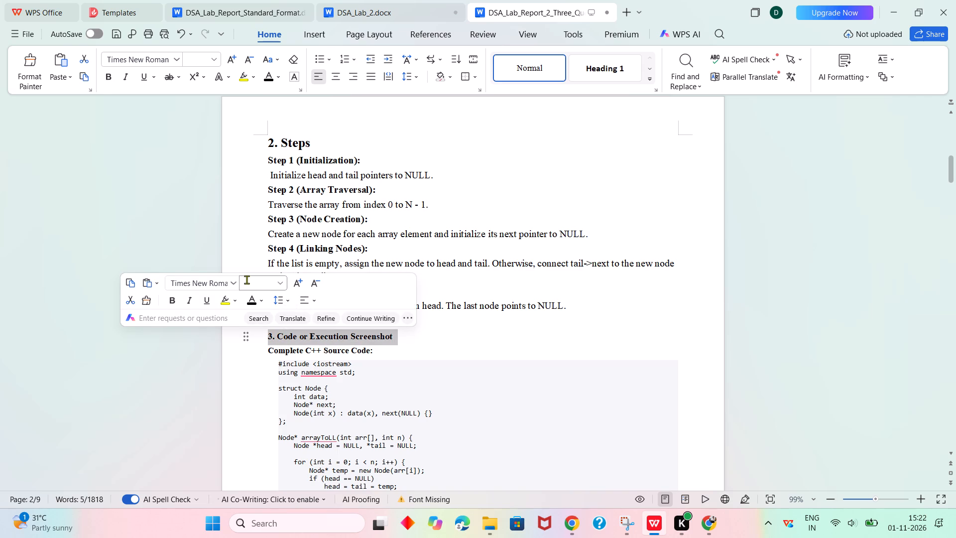
pyautogui.click(282, 287)
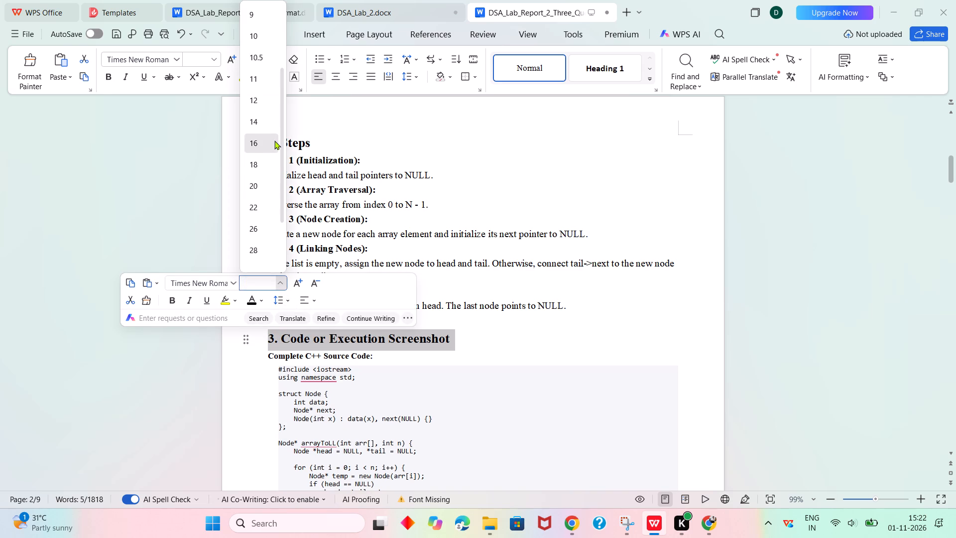
pyautogui.click(274, 140)
# Set the font size of the Complete C++ Source Code: label to 12.
pyautogui.click(376, 359)
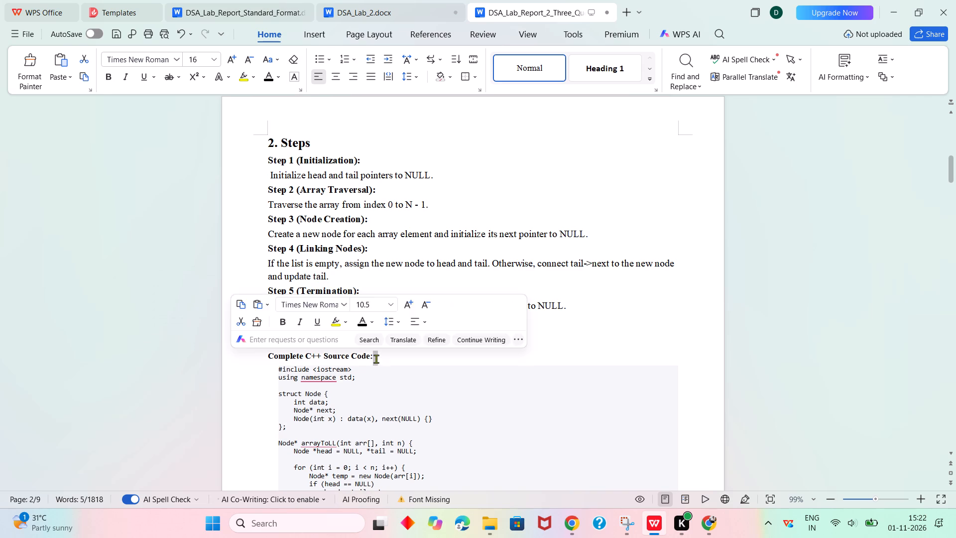
pyautogui.moveTo(376, 359); pyautogui.dragTo(261, 359)
pyautogui.click(284, 305)
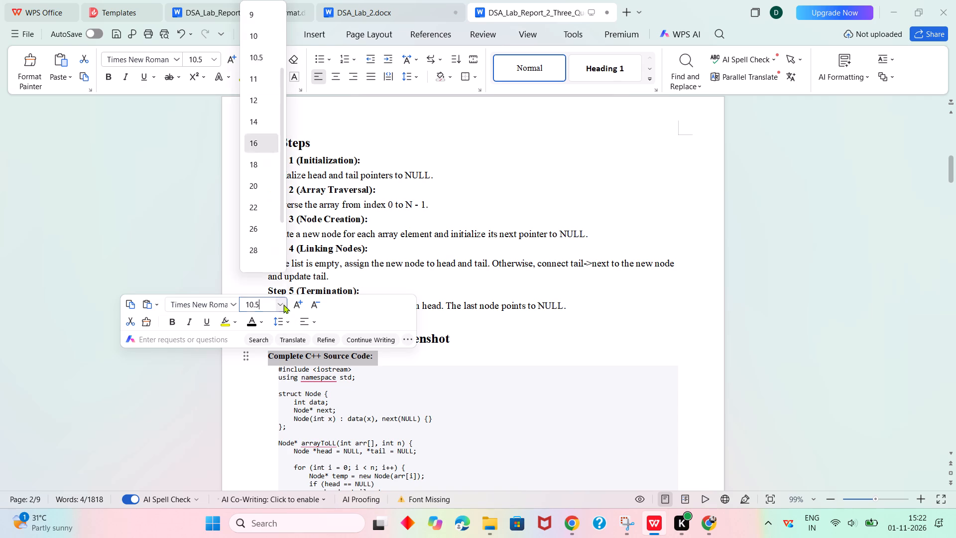
pyautogui.click(247, 93)
pyautogui.click(407, 357)
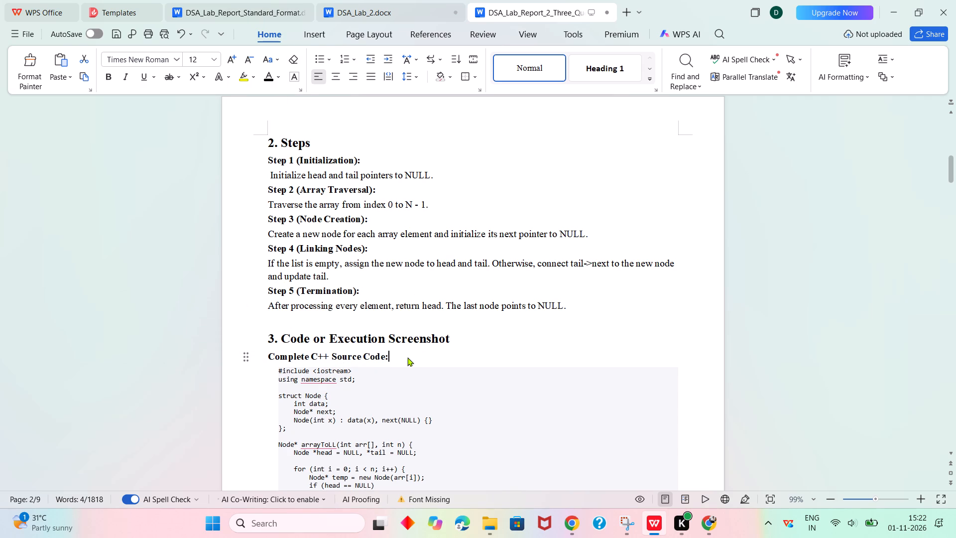
# Delete the whole C++ code listing under Complete C++ Source Code: and leave an empty line below that label.
pyautogui.scroll(-6, 417, 393)
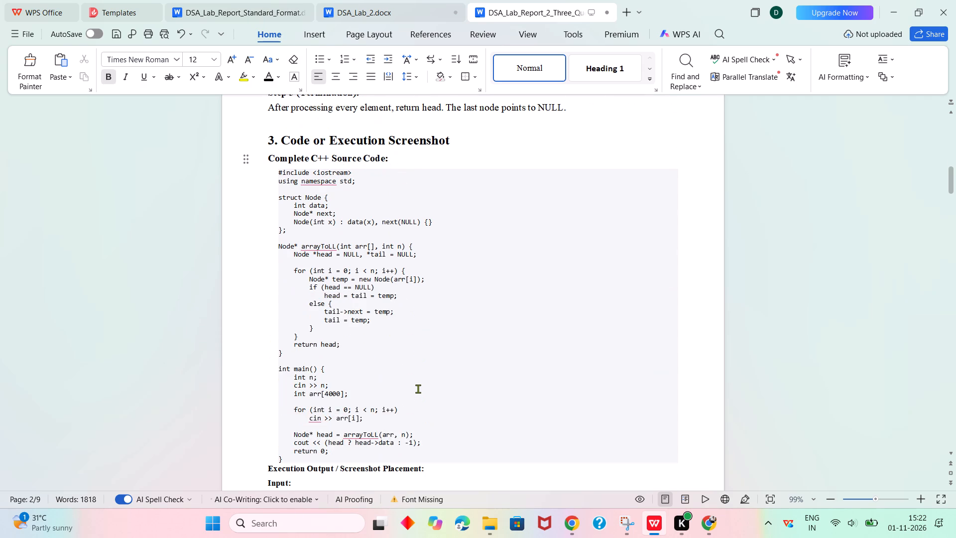
pyautogui.moveTo(275, 173); pyautogui.dragTo(437, 446)
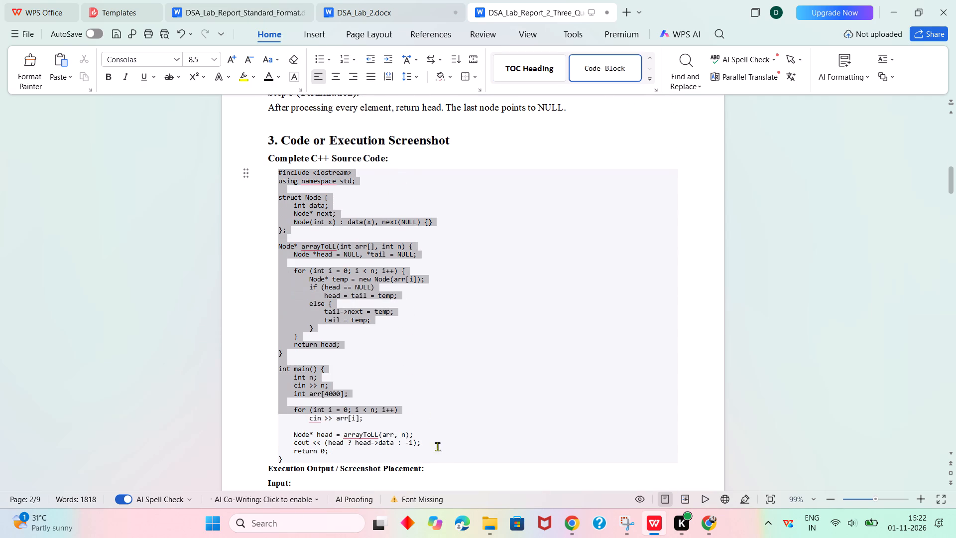
pyautogui.moveTo(437, 446); pyautogui.dragTo(432, 449)
pyautogui.press('BackSpace')
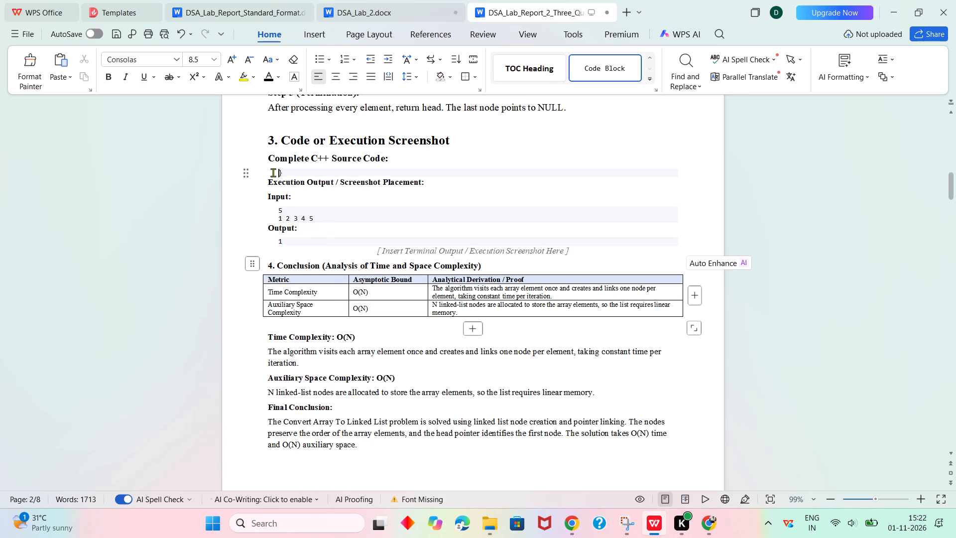
pyautogui.moveTo(272, 172); pyautogui.dragTo(298, 174)
pyautogui.press('BackSpace')
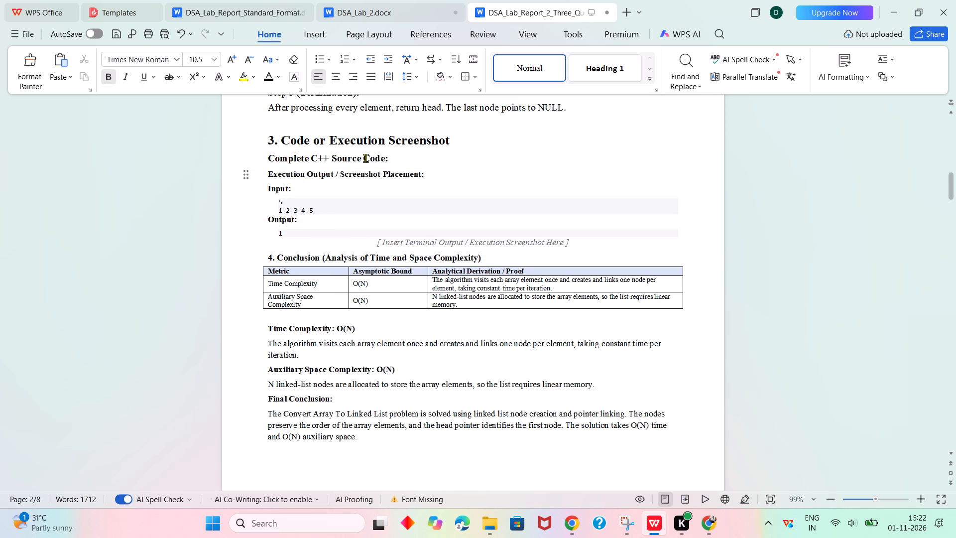
pyautogui.click(407, 158)
pyautogui.press('Return')
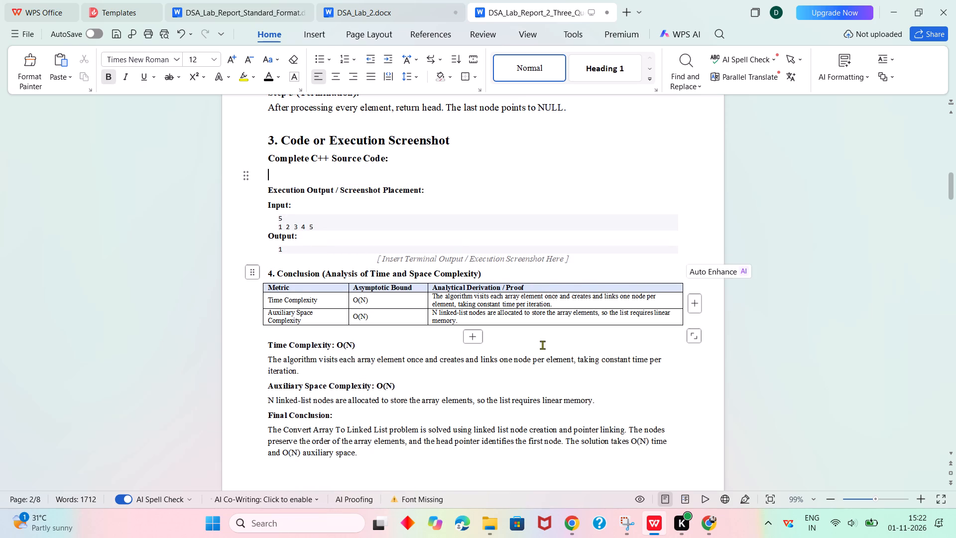
# Switch to Chrome, enlarge the coding site's page and open the Convert Array To Linked List question from Module II's first Coding Practice.
pyautogui.click(710, 524)
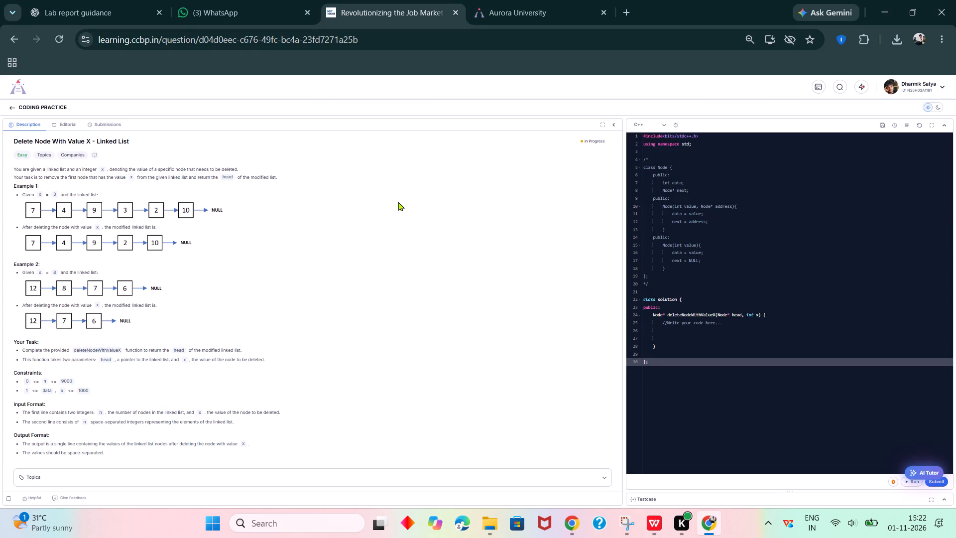
pyautogui.hotkey('ctrl', '+')
pyautogui.hotkey('ctrl', '+')
pyautogui.hotkey('ctrl', '+')
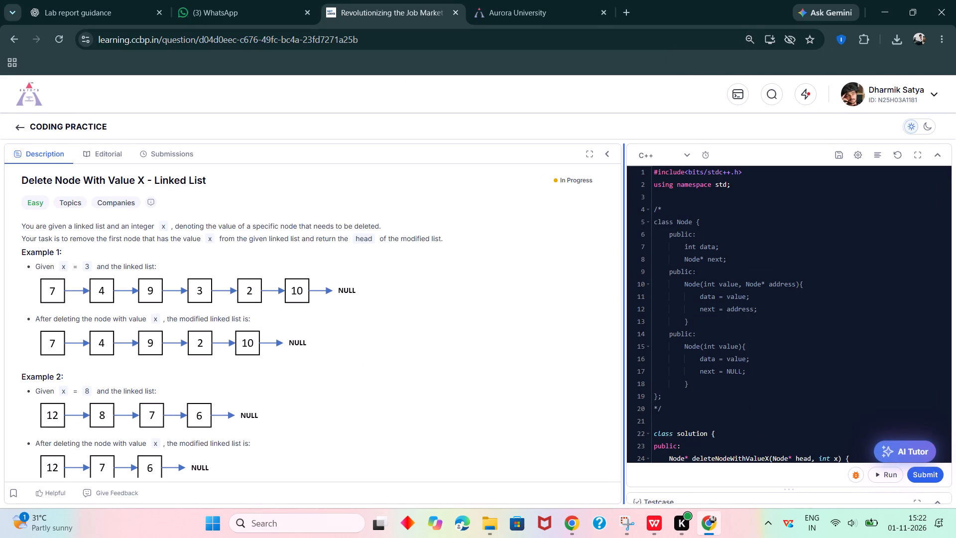
pyautogui.moveTo(622, 281); pyautogui.dragTo(261, 277)
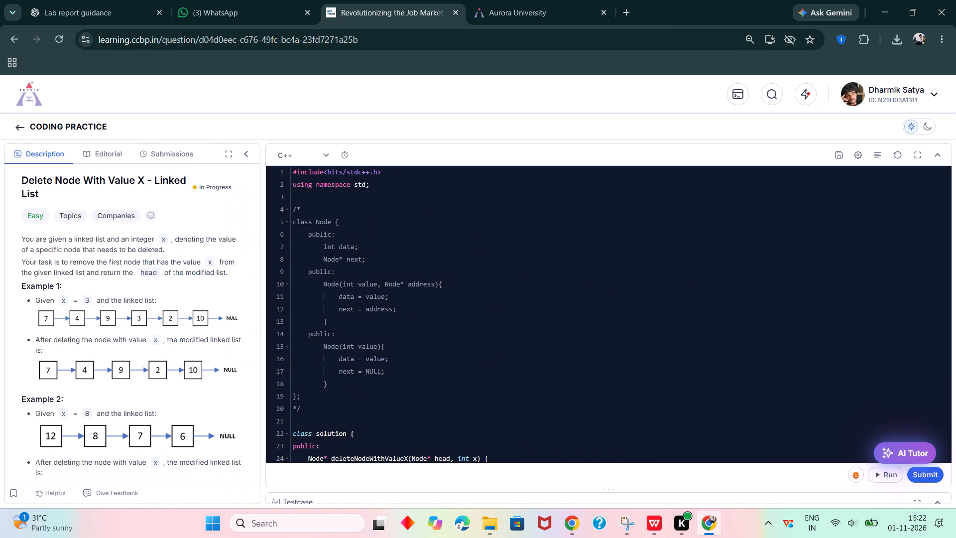
pyautogui.click(14, 128)
pyautogui.click(21, 128)
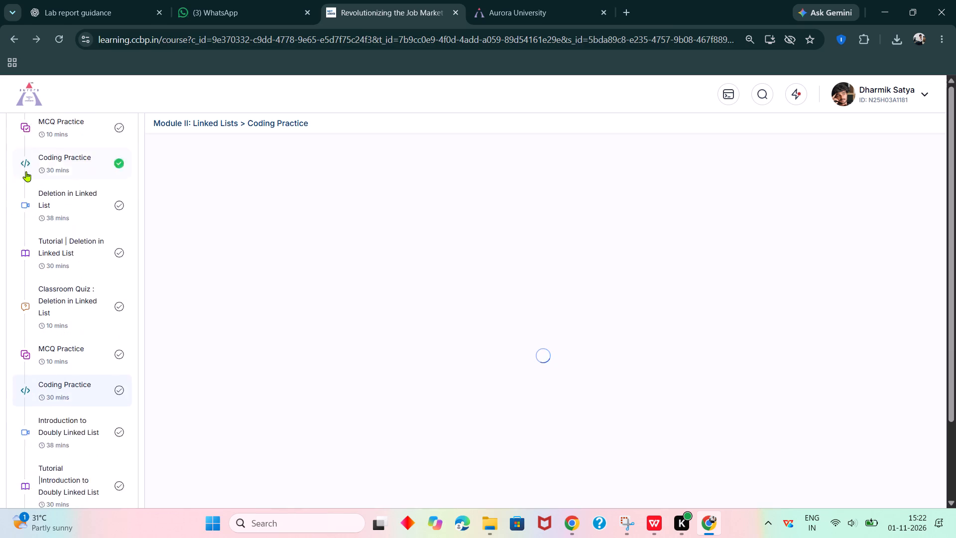
pyautogui.scroll(6, 52, 224)
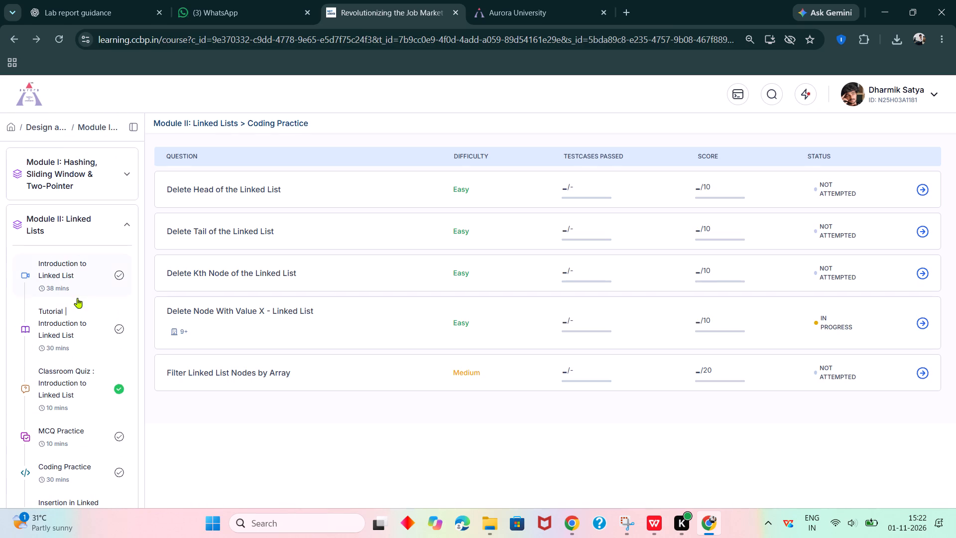
pyautogui.click(96, 462)
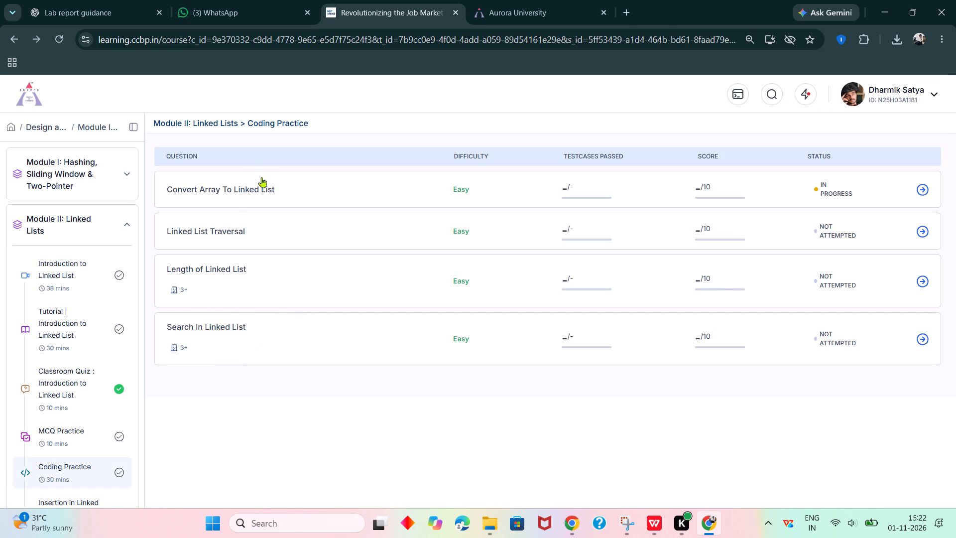
pyautogui.click(275, 194)
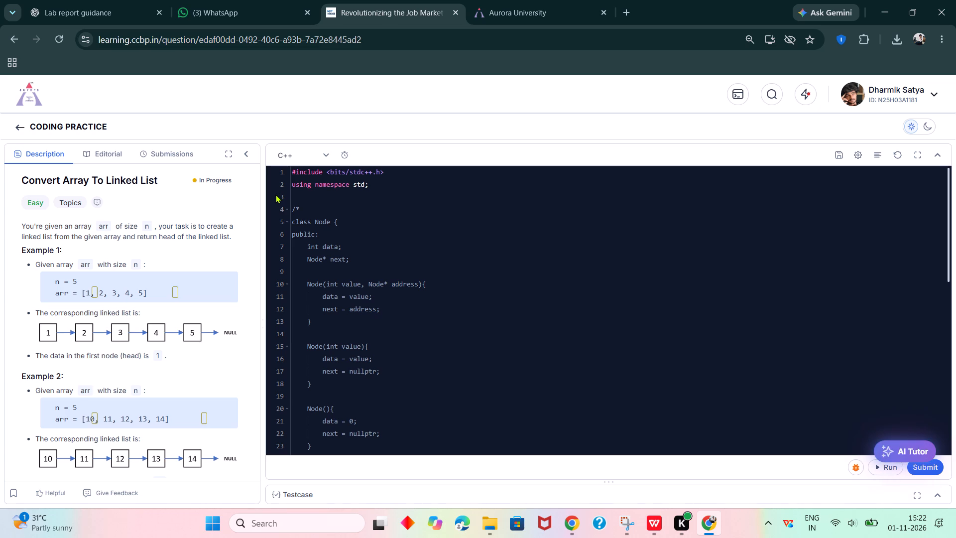
# Run the C++ solution for Convert Array To Linked List and submit it.
pyautogui.scroll(-8, 414, 300)
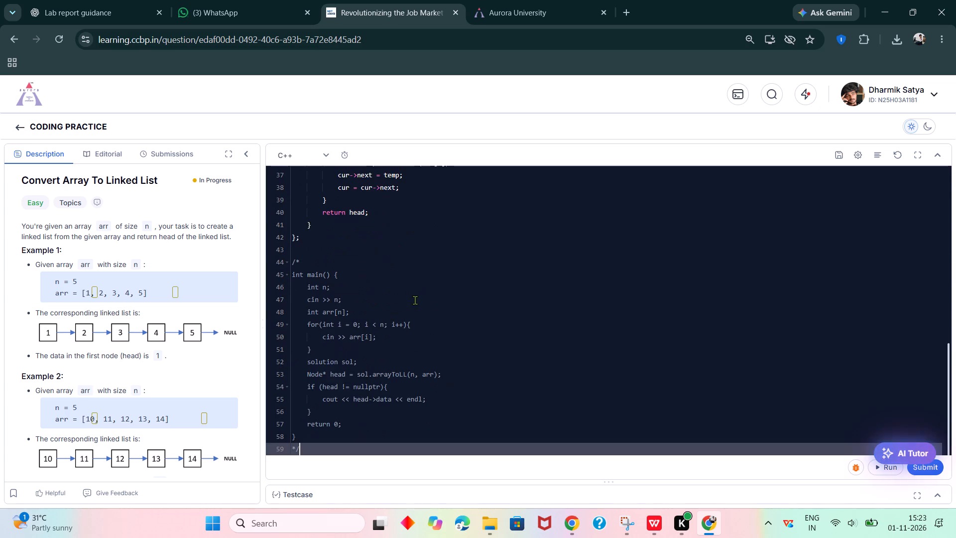
pyautogui.scroll(4, 415, 300)
pyautogui.click(886, 471)
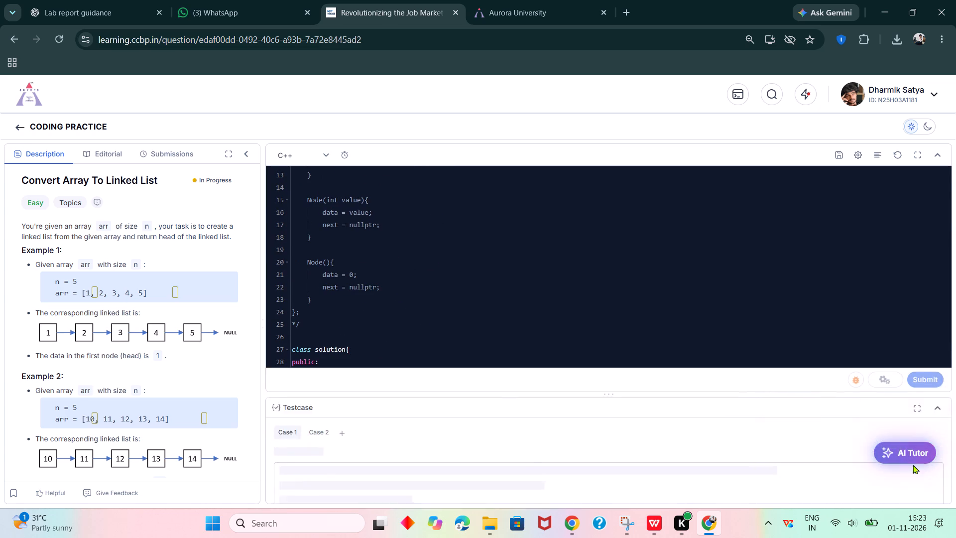
pyautogui.click(929, 346)
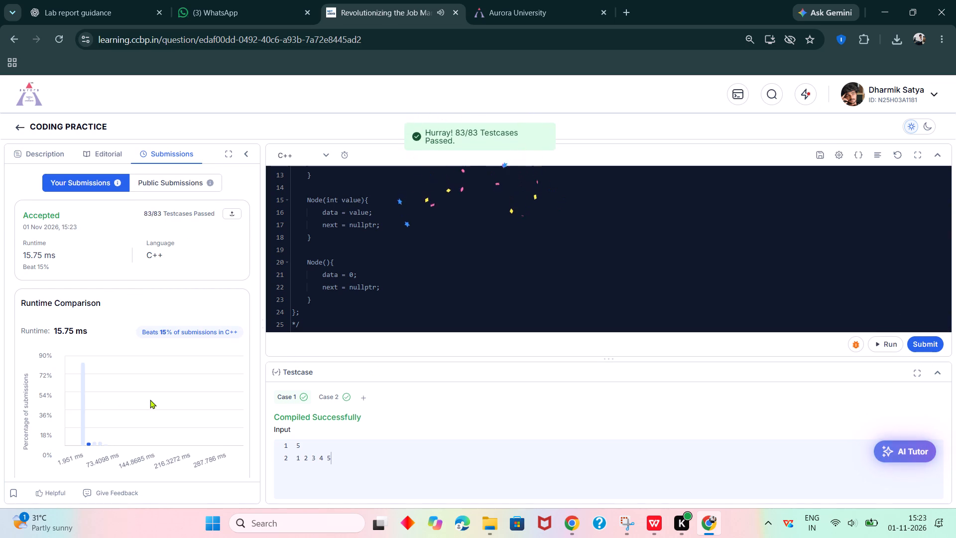
# Arrange the question description beside the start of the code, and snip and copy the whole coding page area with Snipping Tool.
pyautogui.click(46, 155)
pyautogui.moveTo(515, 359); pyautogui.dragTo(525, 443)
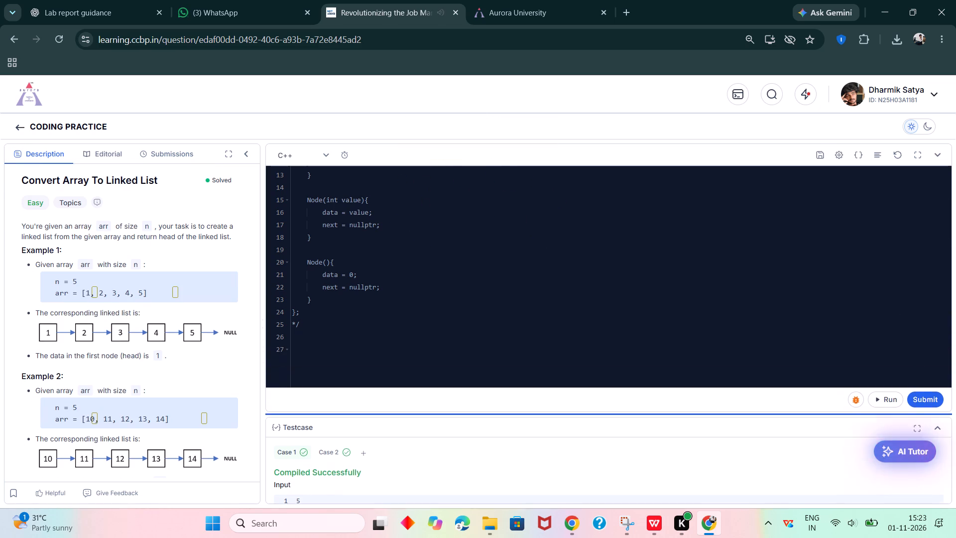
pyautogui.moveTo(525, 443); pyautogui.dragTo(527, 476)
pyautogui.scroll(12, 488, 289)
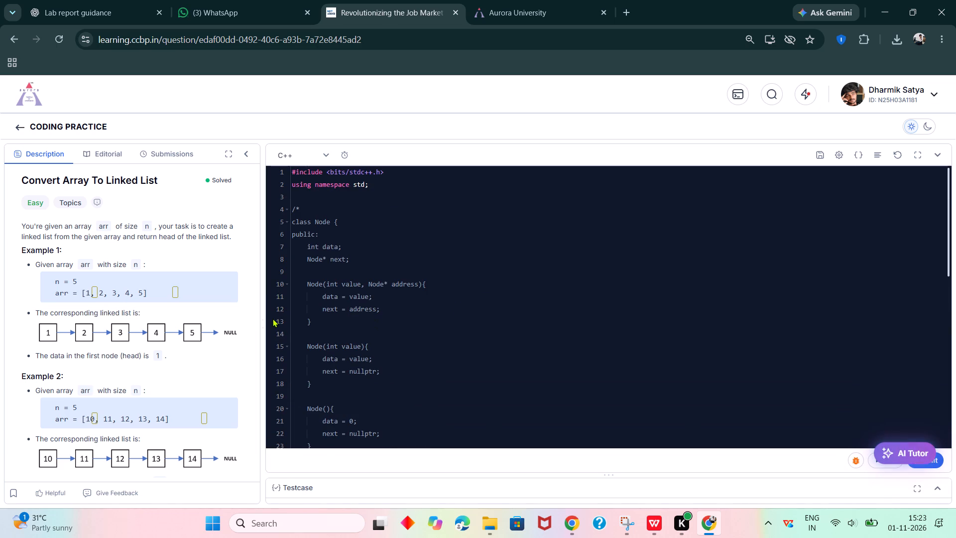
pyautogui.moveTo(262, 321); pyautogui.dragTo(366, 322)
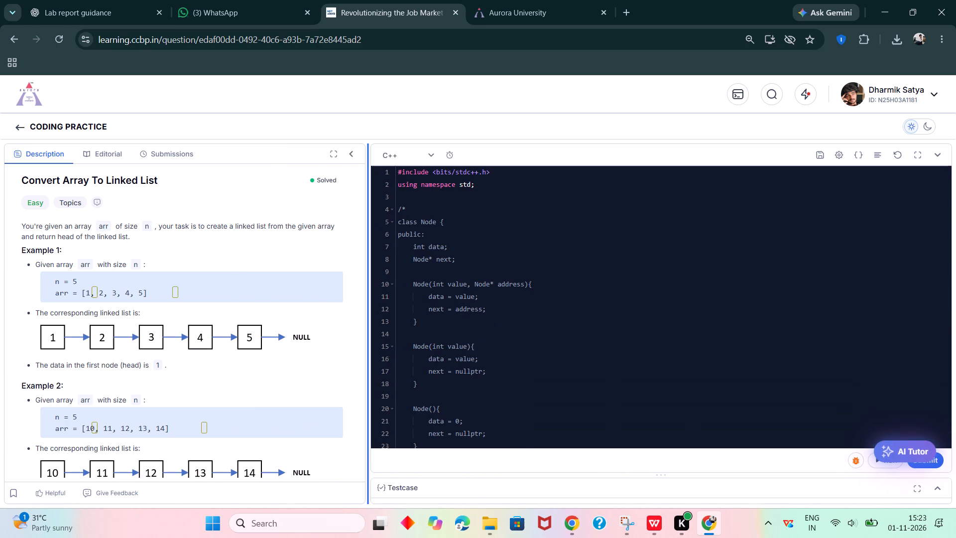
pyautogui.moveTo(366, 322); pyautogui.dragTo(310, 323)
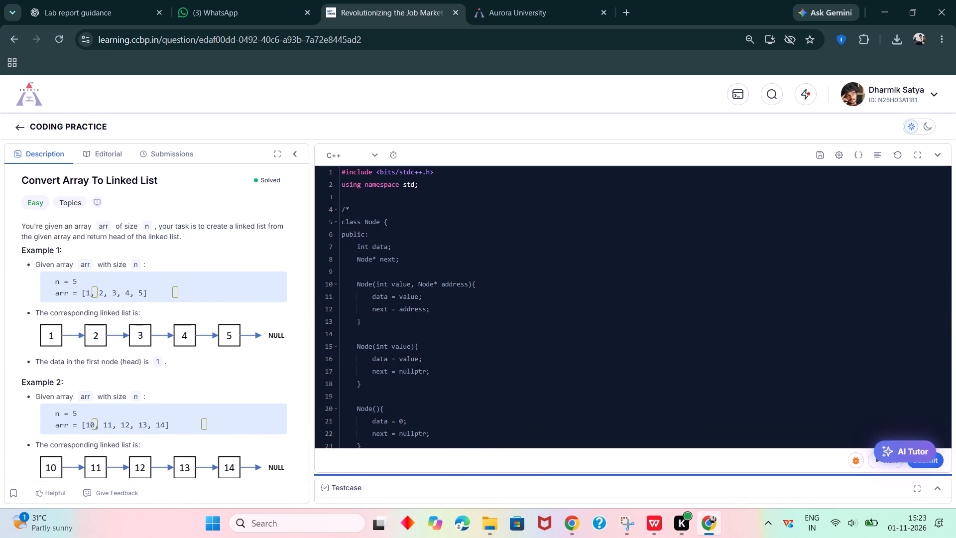
pyautogui.click(621, 527)
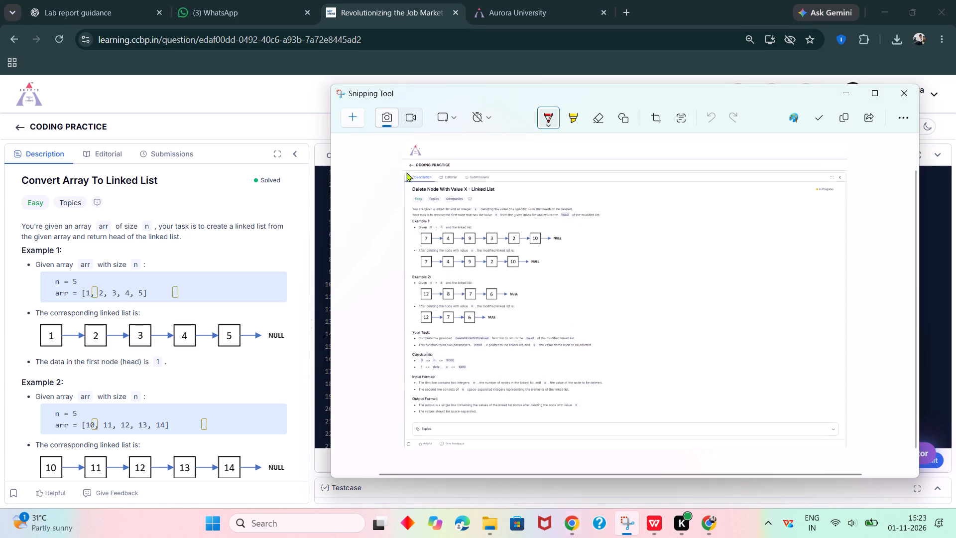
pyautogui.click(358, 120)
pyautogui.moveTo(0, 73); pyautogui.dragTo(955, 506)
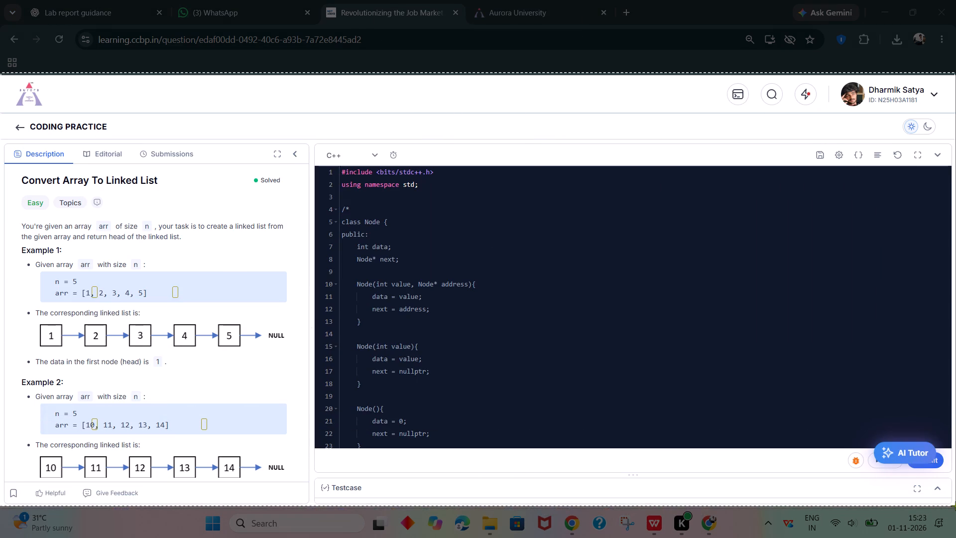
pyautogui.moveTo(955, 506); pyautogui.dragTo(955, 506)
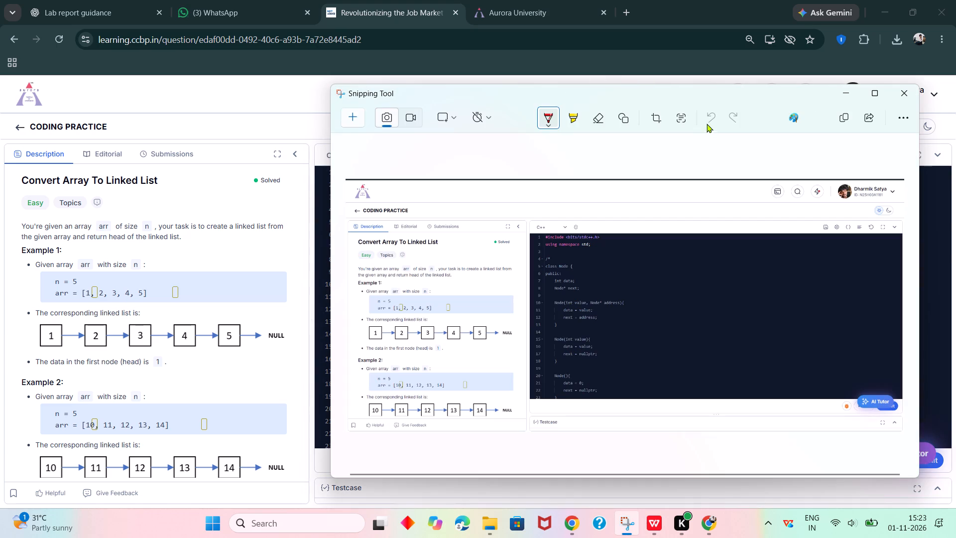
pyautogui.click(845, 117)
pyautogui.click(850, 95)
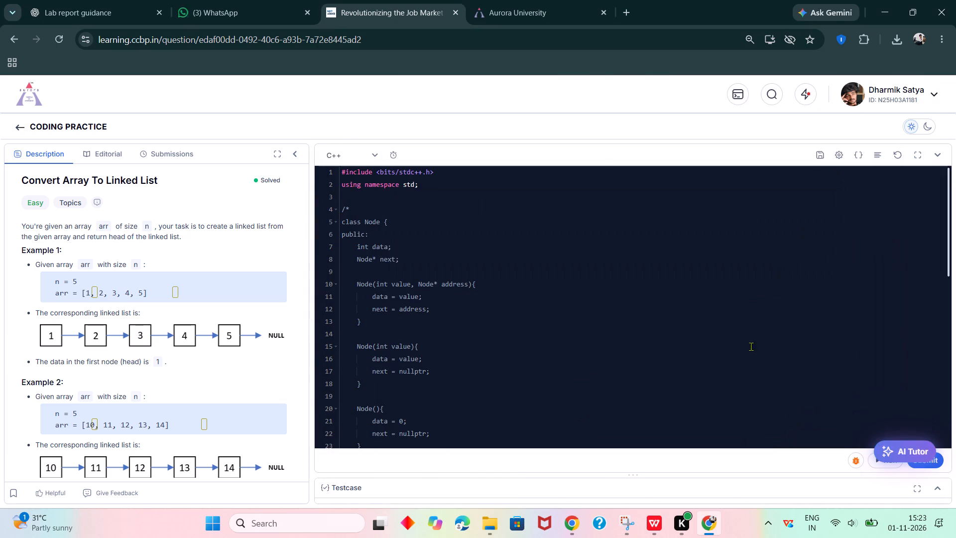
# Switch to the second lab report in WPS Office, paste the screenshot below Complete C++ Source Code: and add two new lines after it.
pyautogui.click(656, 526)
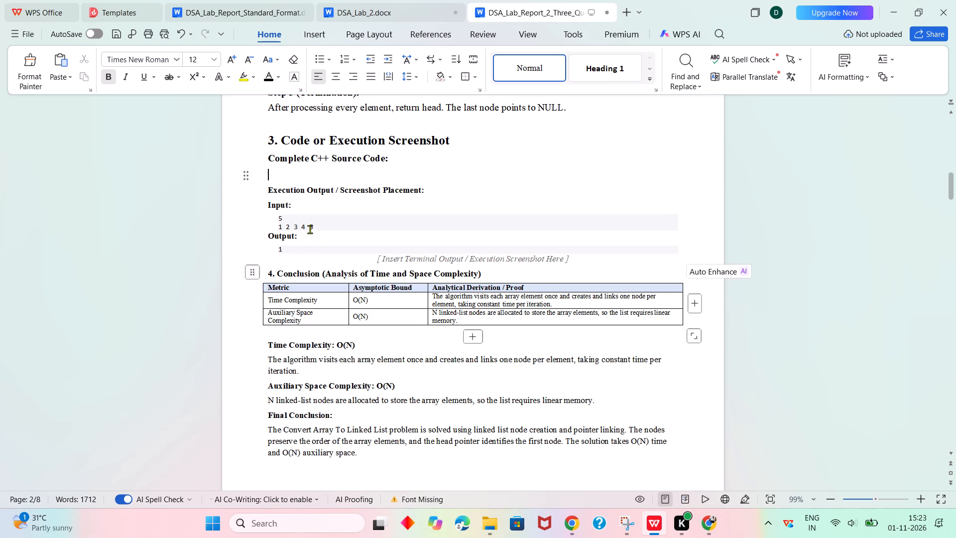
pyautogui.hotkey('ctrl', 'v')
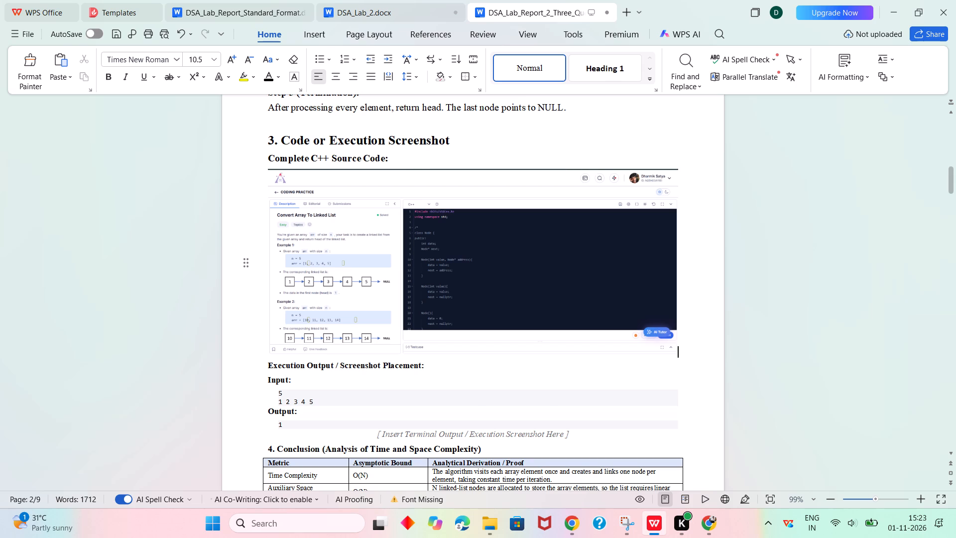
pyautogui.press('Return')
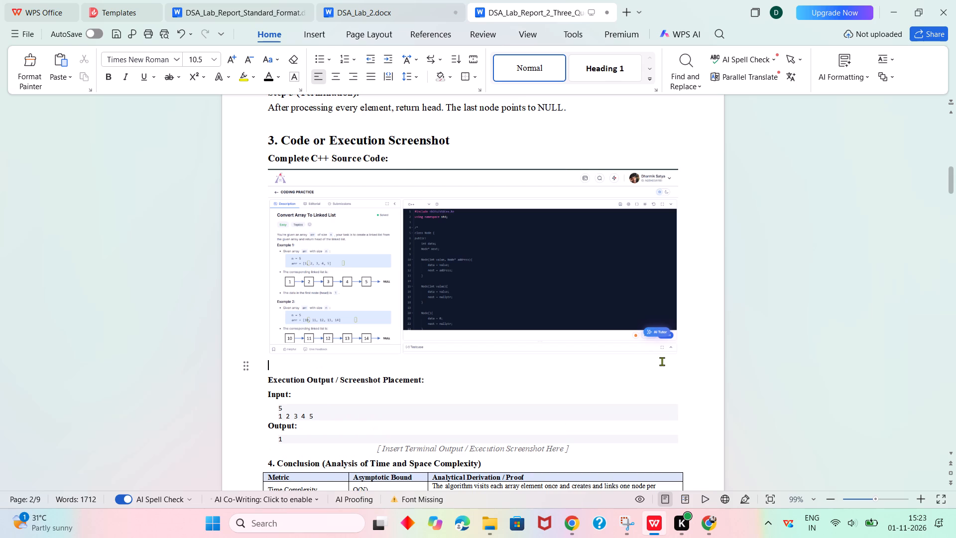
pyautogui.press('Return')
# Switch to Chrome, bring the solution class with the arrayToLL function into view, and snip and copy the whole coding page area.
pyautogui.hotkey('alt', 'Tab')
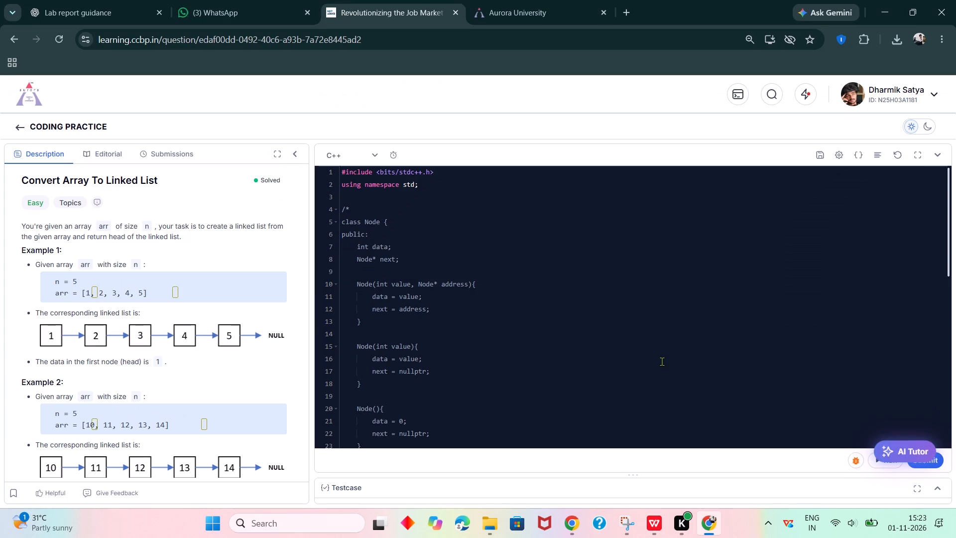
pyautogui.scroll(-4, 513, 258)
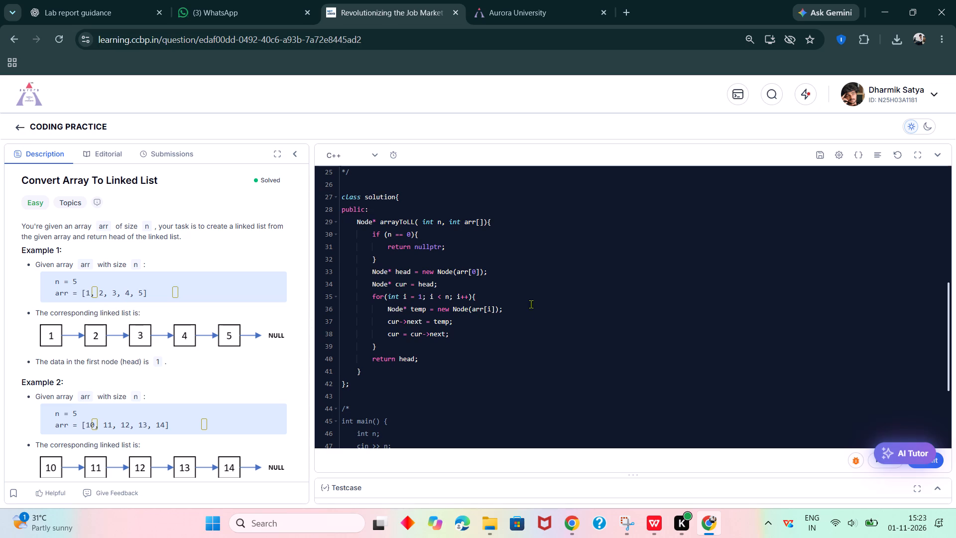
pyautogui.click(627, 521)
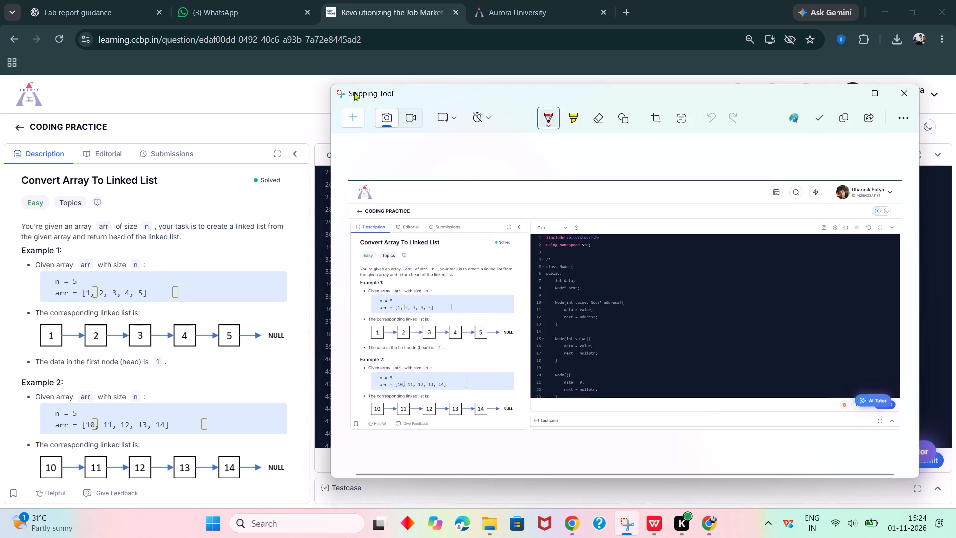
pyautogui.click(351, 123)
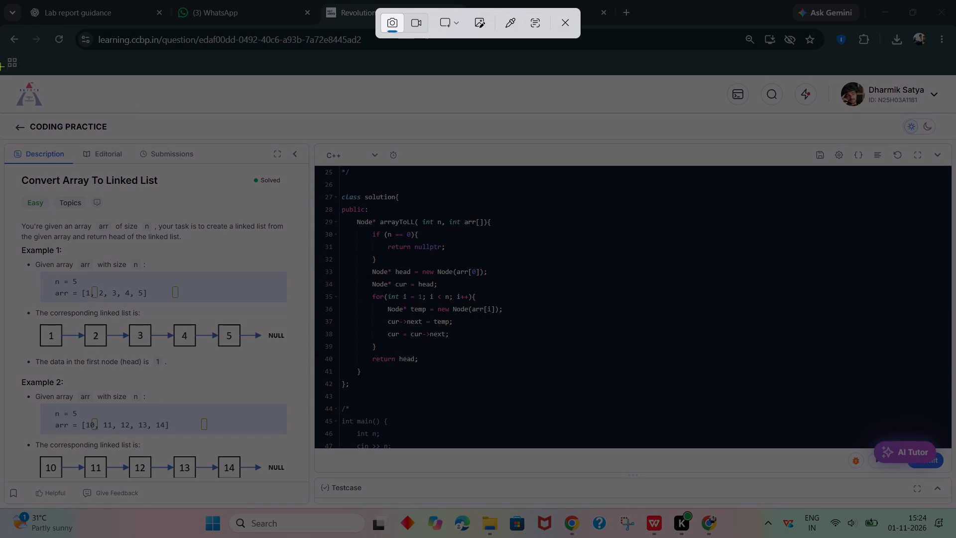
pyautogui.moveTo(0, 73); pyautogui.dragTo(955, 505)
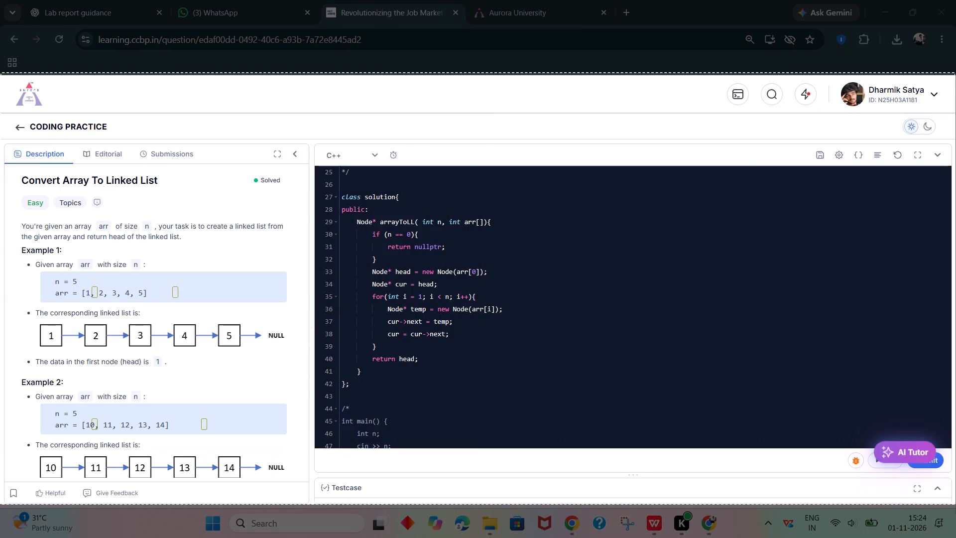
pyautogui.moveTo(955, 505); pyautogui.dragTo(955, 506)
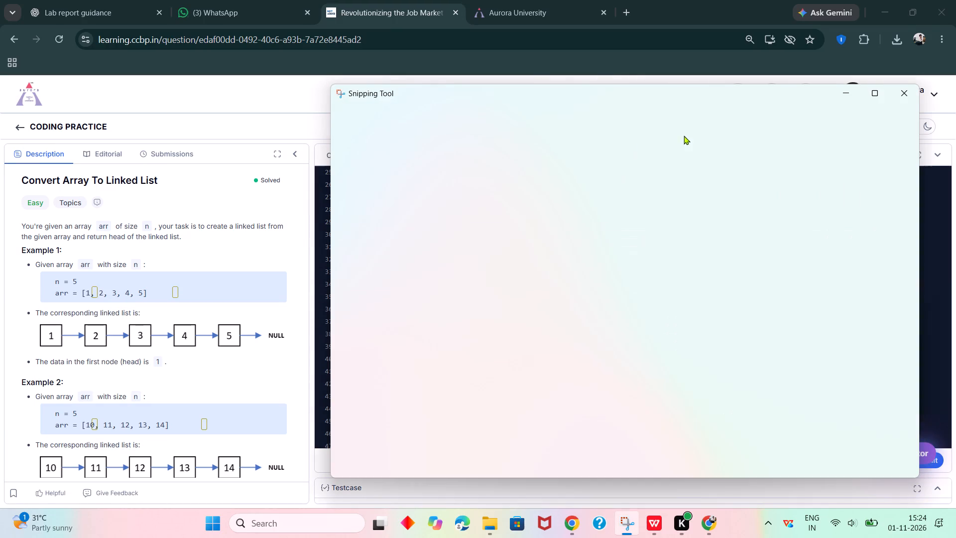
pyautogui.click(850, 119)
pyautogui.click(851, 97)
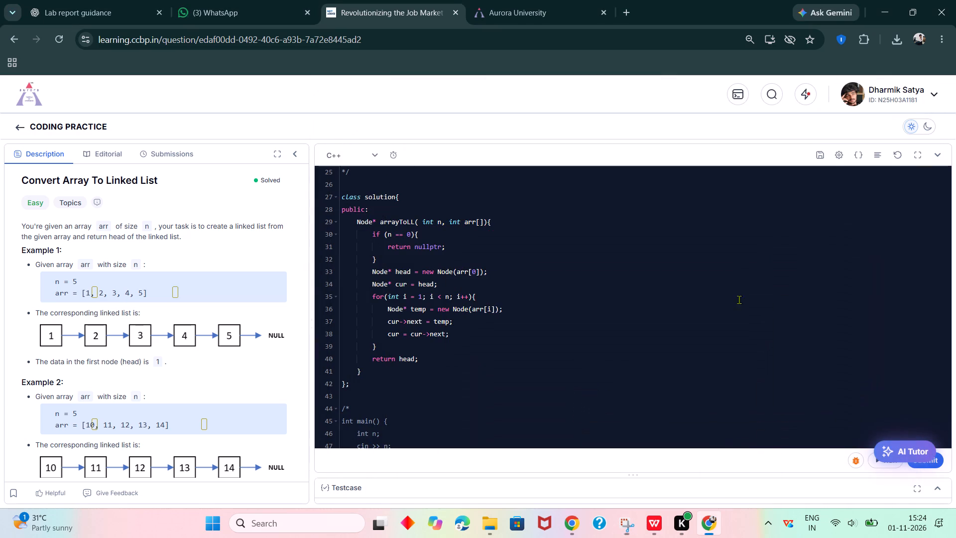
# Switch to the second lab report in WPS Office and paste the solution class screenshot below the first code screenshot.
pyautogui.hotkey('alt', 'Tab')
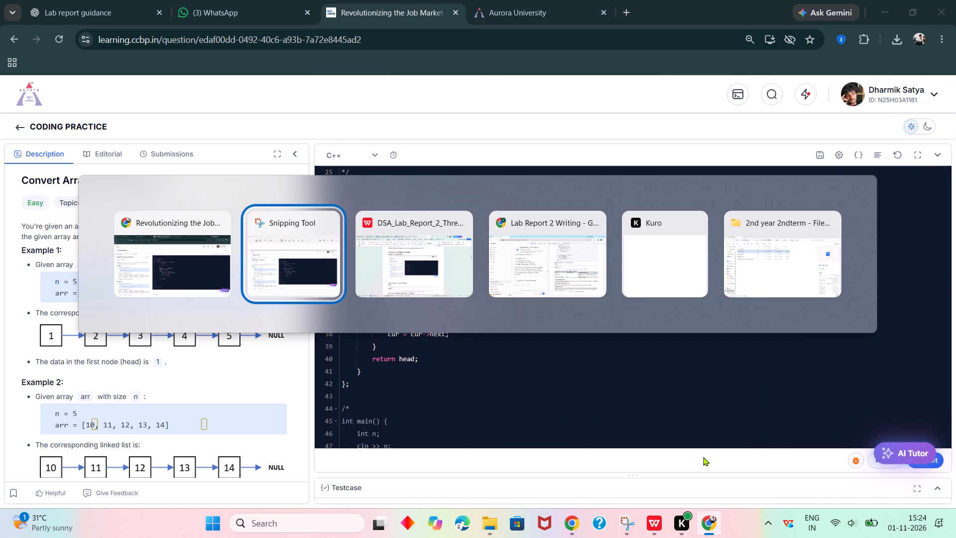
pyautogui.hotkey('alt', 'Tab')
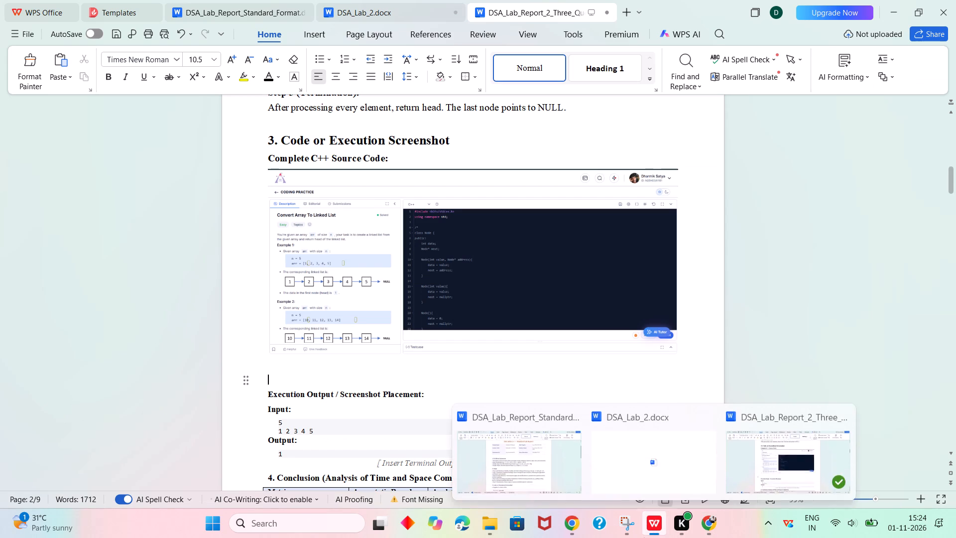
pyautogui.hotkey('ctrl', 'v')
pyautogui.scroll(4, 520, 402)
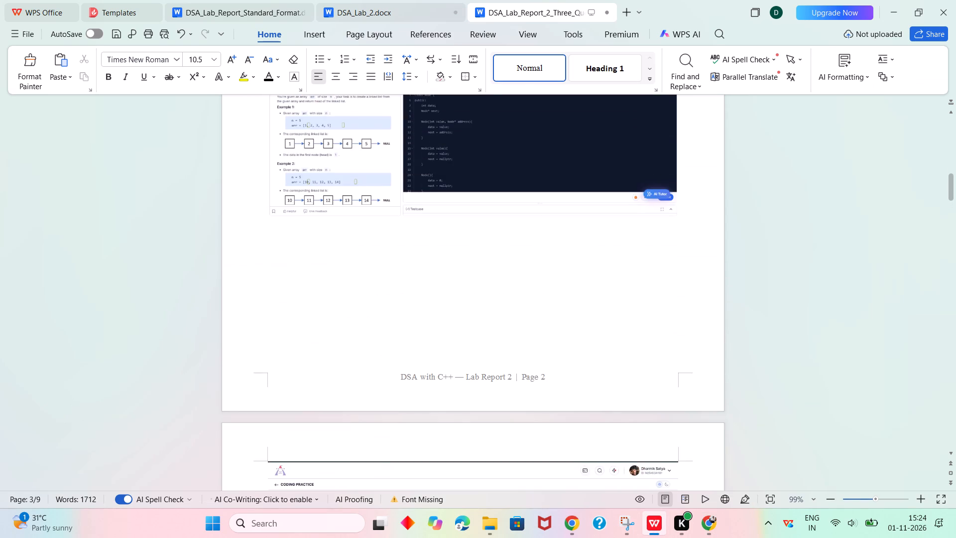
pyautogui.scroll(6, 511, 404)
pyautogui.scroll(-12, 511, 404)
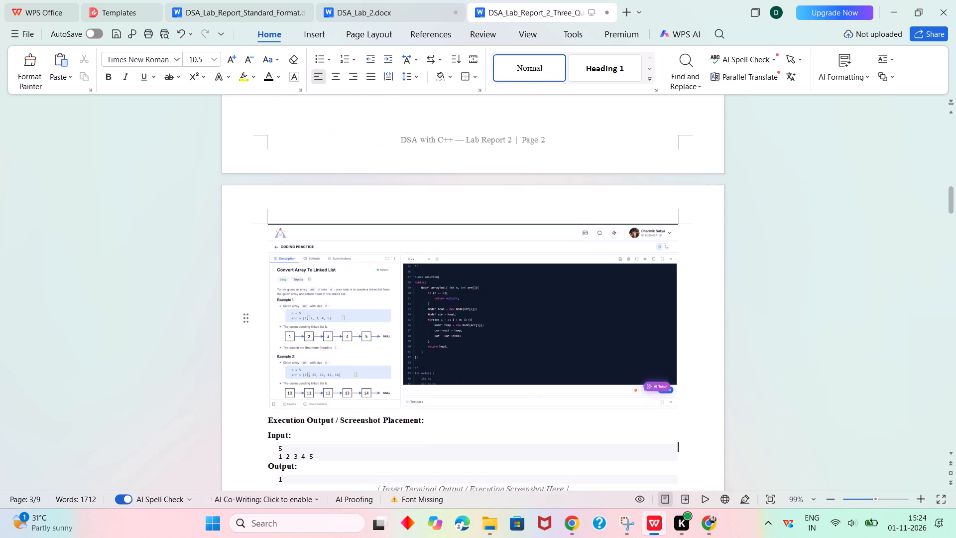
# Set the Execution Output / Screenshot Placement: heading to font size 12 and add a new line below it.
pyautogui.scroll(-2, 511, 404)
pyautogui.moveTo(429, 344); pyautogui.dragTo(422, 342)
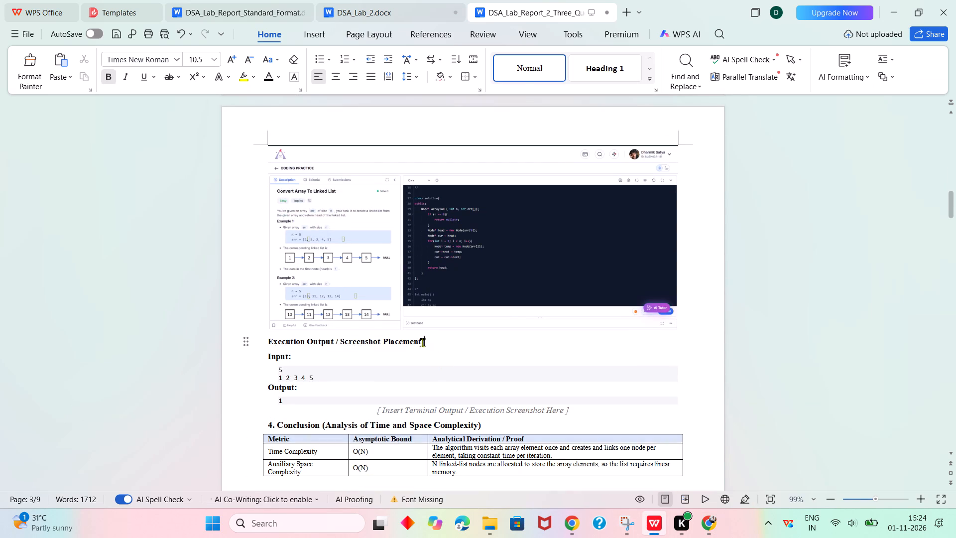
pyautogui.moveTo(422, 342); pyautogui.dragTo(261, 342)
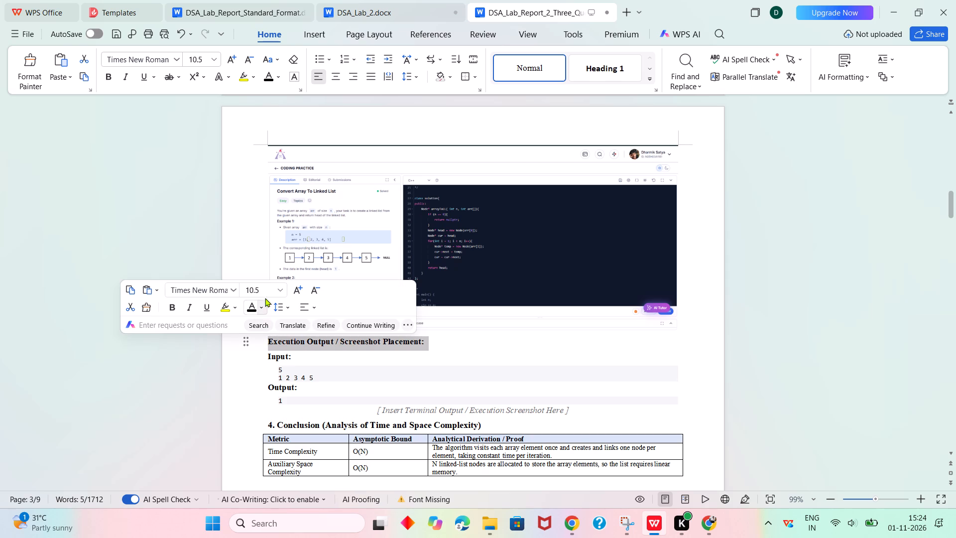
pyautogui.click(278, 292)
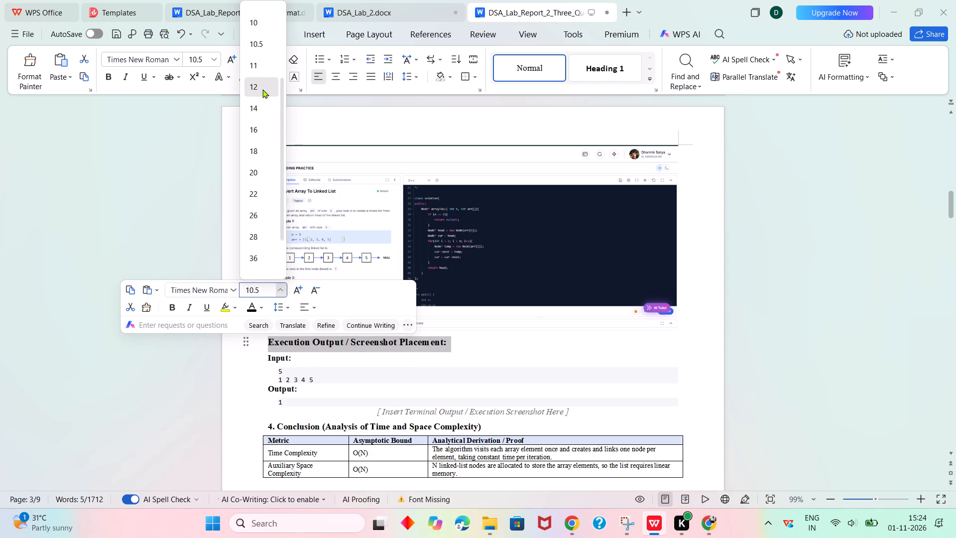
pyautogui.click(262, 89)
pyautogui.click(467, 338)
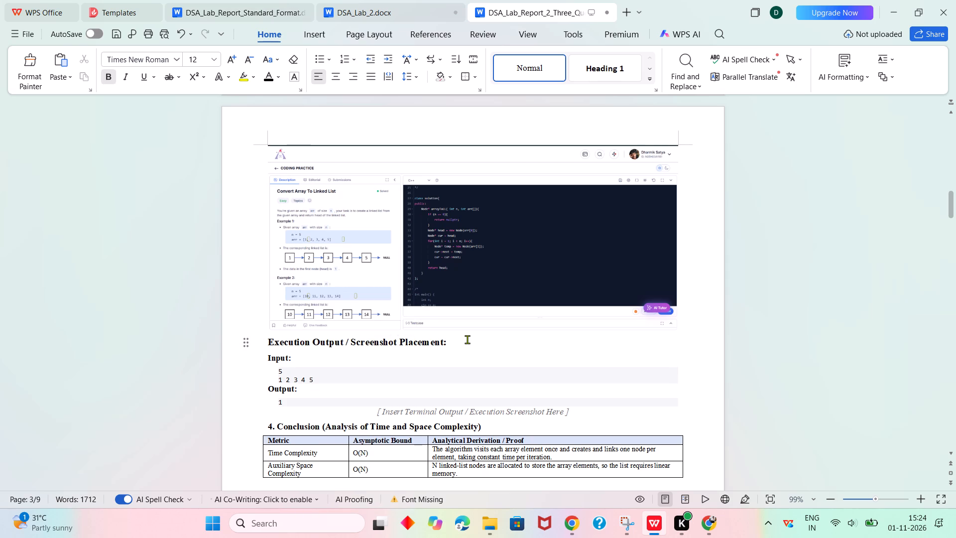
pyautogui.press('Return')
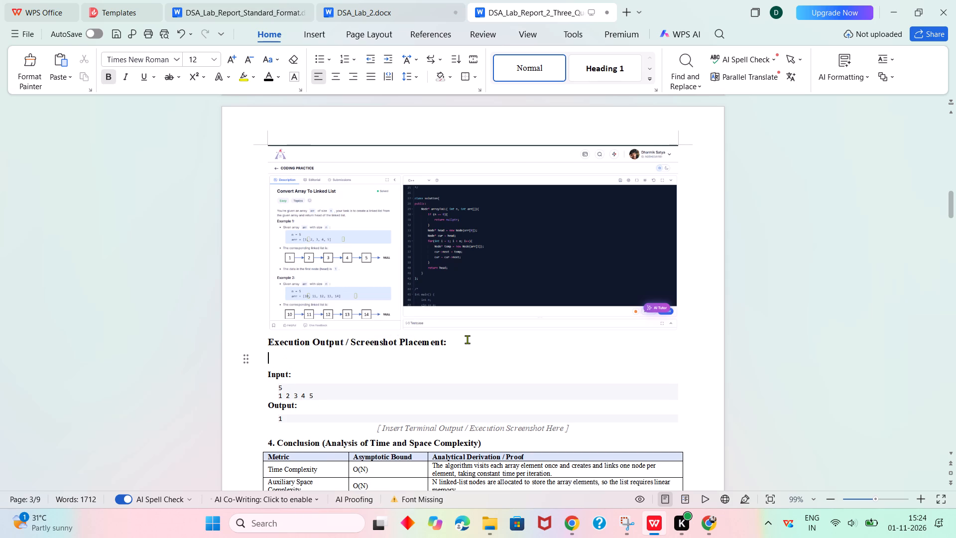
# Switch to Chrome, enlarge the Testcase area to show the Case 1 input and output, and snip and copy the coding page area.
pyautogui.hotkey('alt', 'Tab')
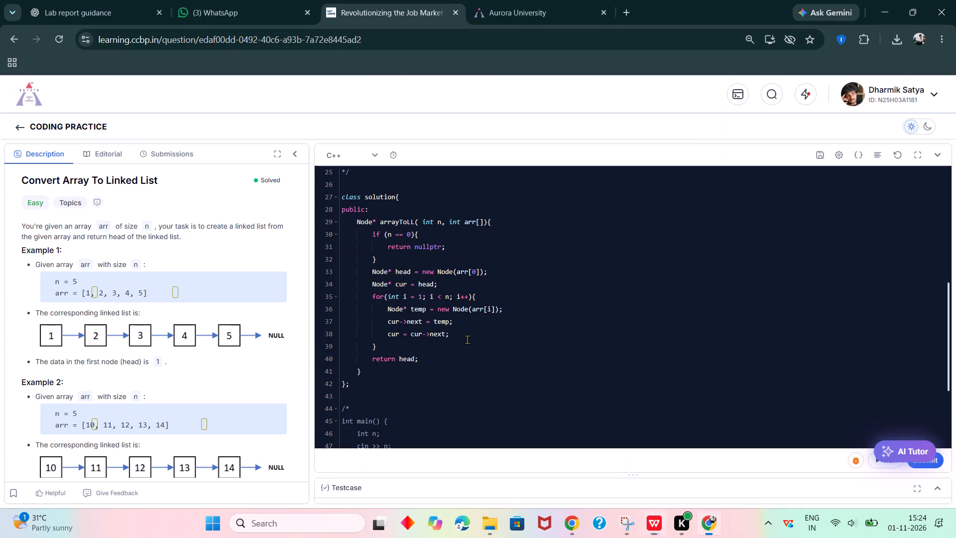
pyautogui.moveTo(536, 475); pyautogui.dragTo(536, 473)
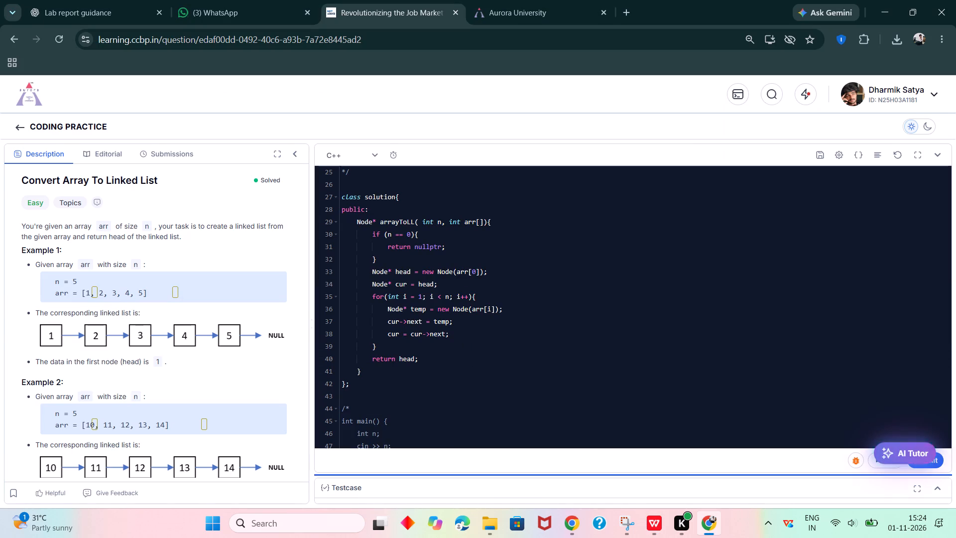
pyautogui.moveTo(536, 473); pyautogui.dragTo(528, 260)
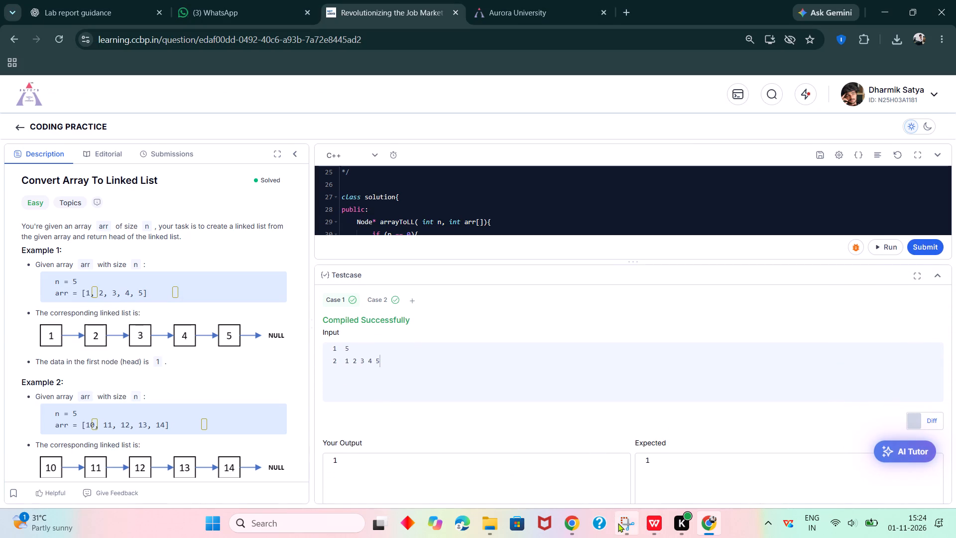
pyautogui.click(622, 523)
pyautogui.click(354, 119)
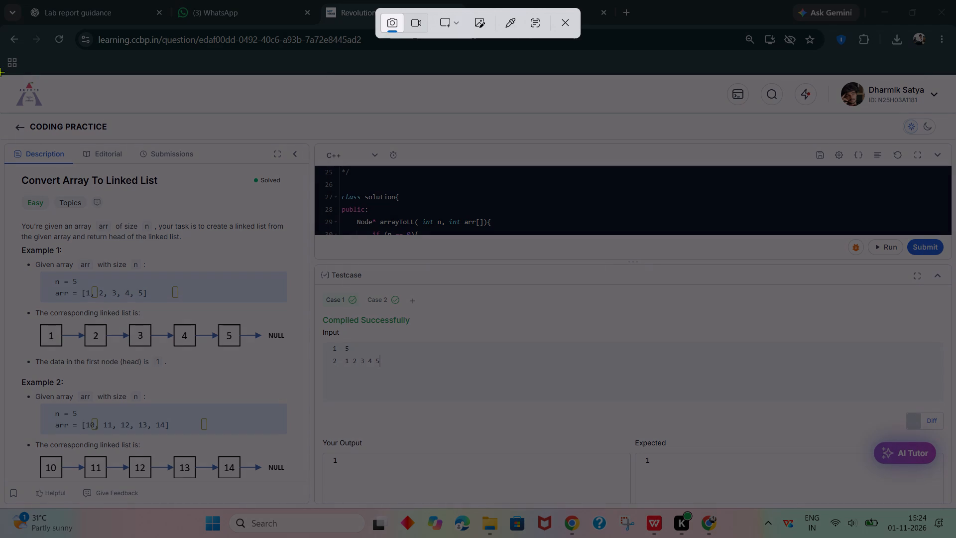
pyautogui.moveTo(0, 74); pyautogui.dragTo(955, 514)
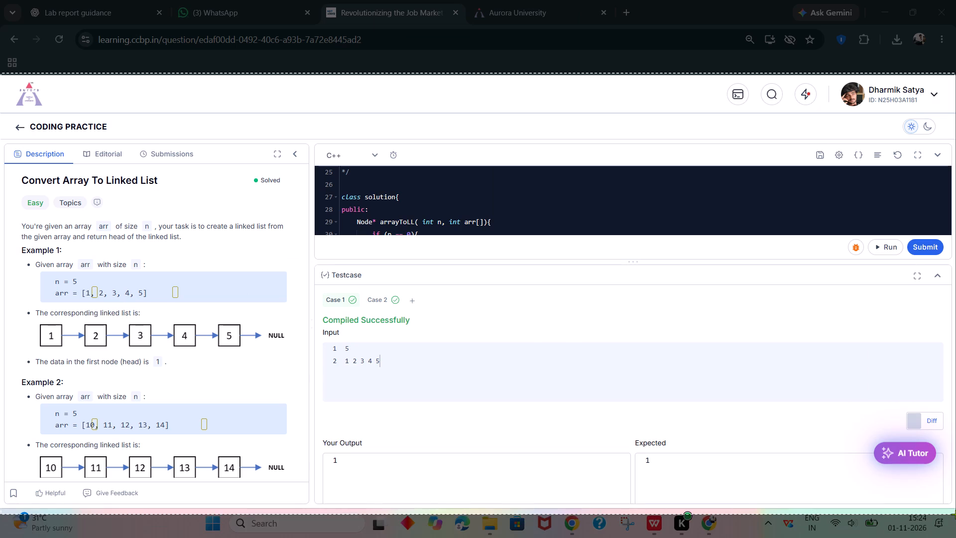
pyautogui.moveTo(955, 514); pyautogui.dragTo(955, 506)
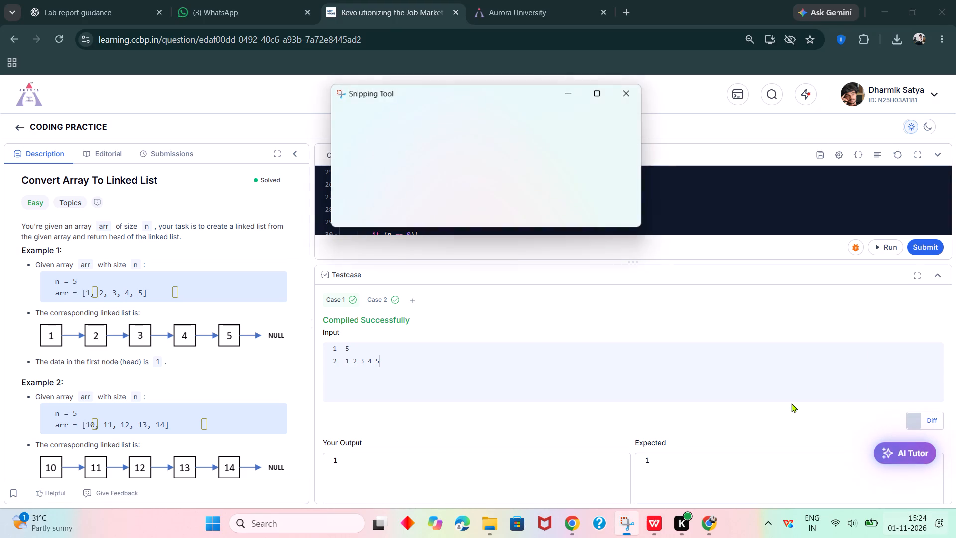
pyautogui.click(842, 122)
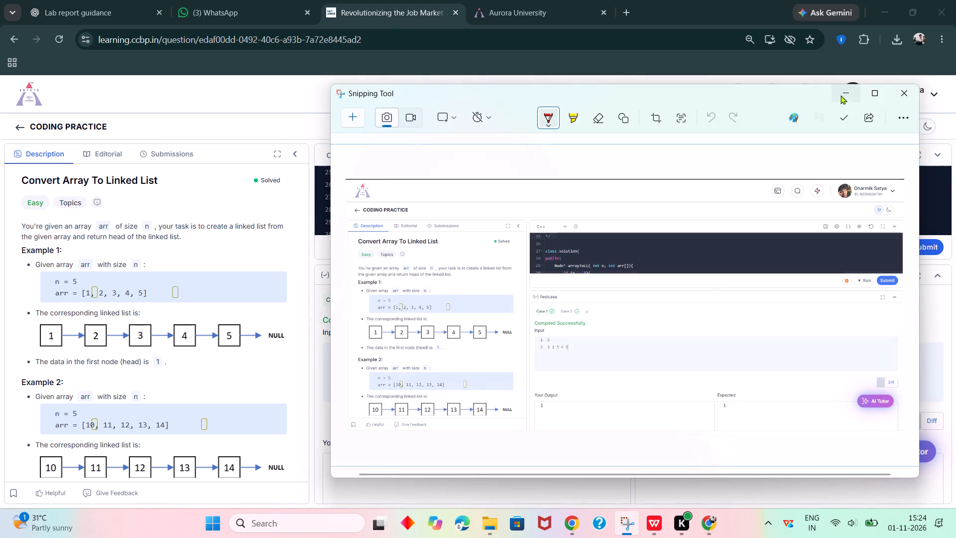
pyautogui.click(840, 95)
# Switch to the lab report in WPS Office and paste the test case screenshot below the Execution Output / Screenshot Placement: heading.
pyautogui.click(654, 509)
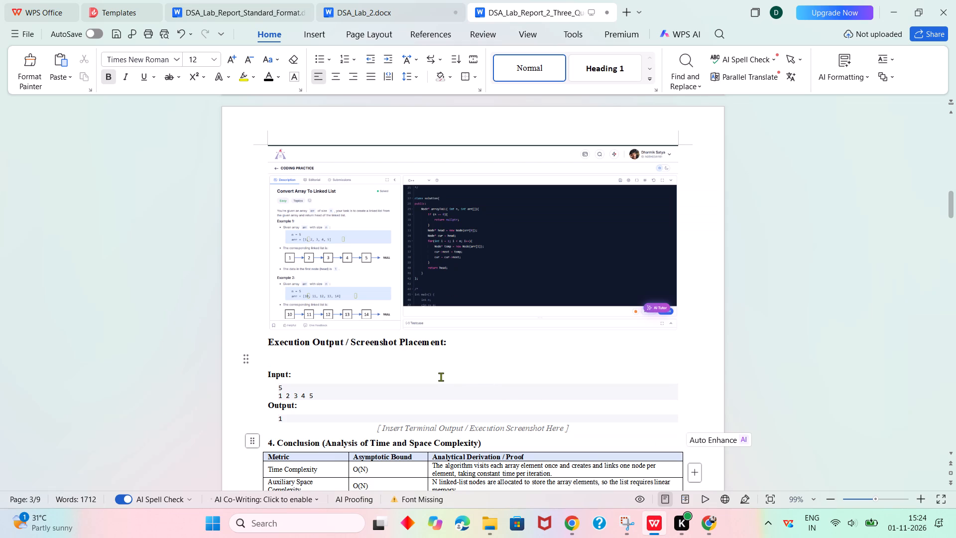
pyautogui.hotkey('ctrl', 'v')
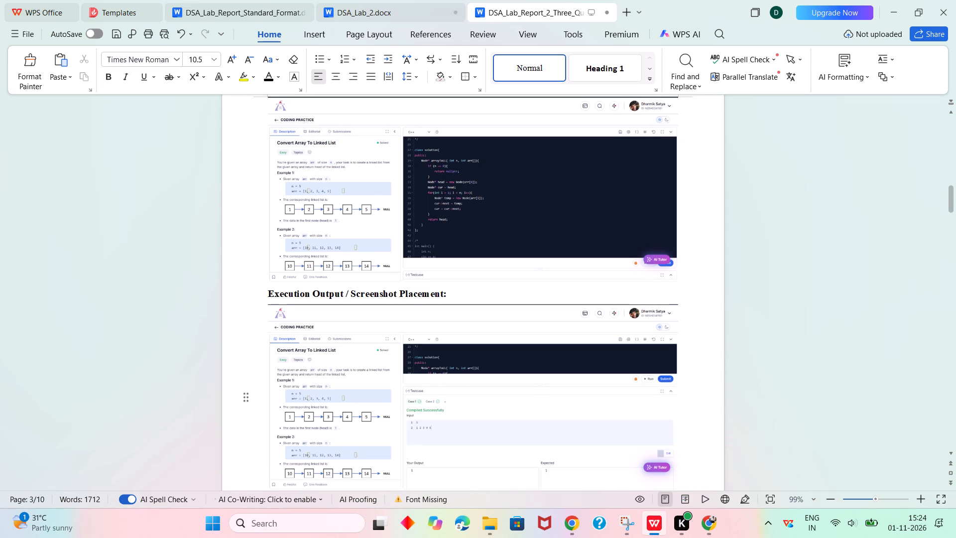
# Add a blank line above Input: and set the Input: and Output: labels to font size 12.
pyautogui.scroll(-2, 432, 377)
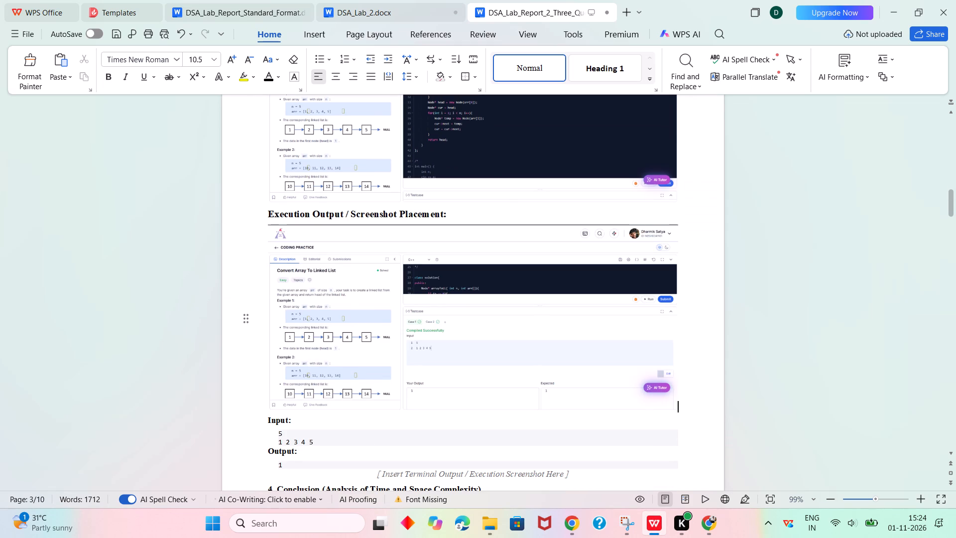
pyautogui.scroll(-2, 439, 319)
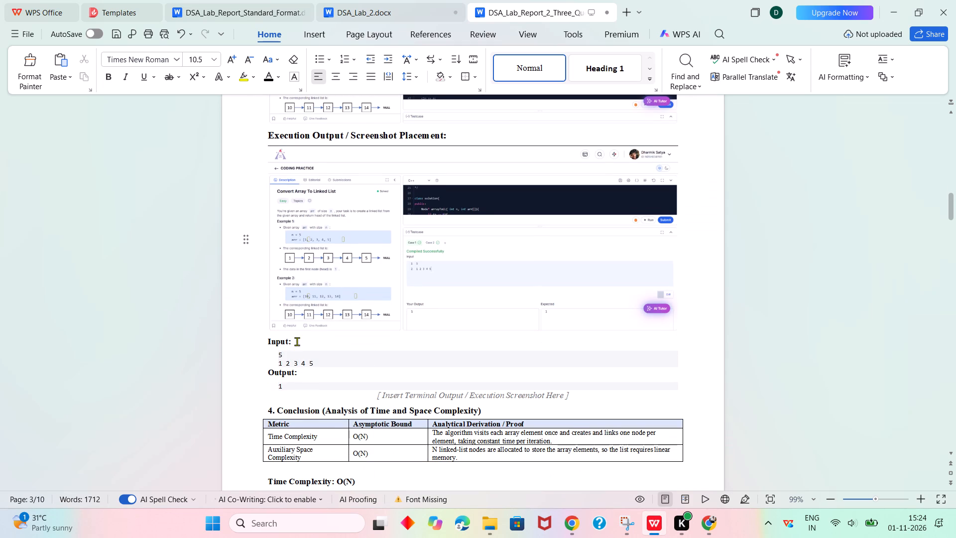
pyautogui.click(265, 343)
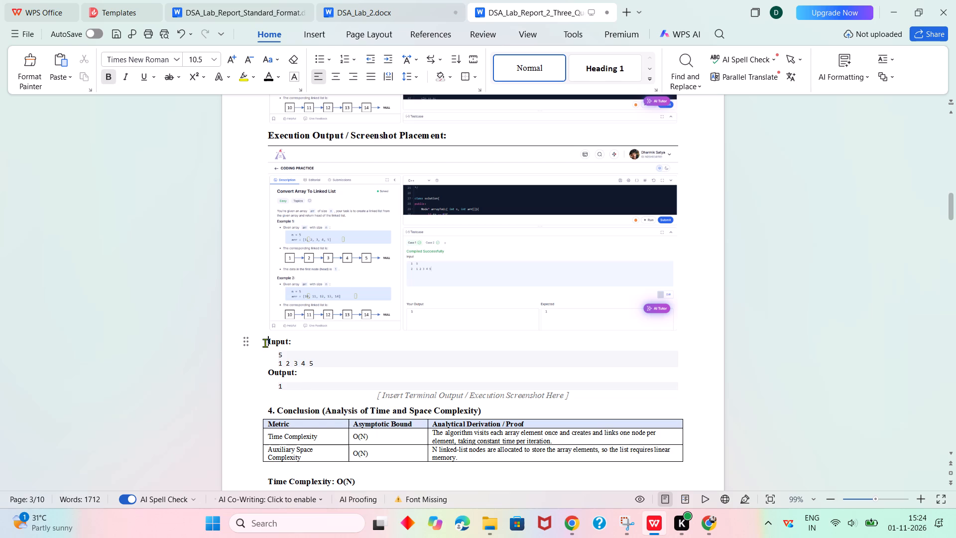
pyautogui.press('Return')
pyautogui.moveTo(296, 356); pyautogui.dragTo(268, 356)
pyautogui.click(278, 307)
pyautogui.click(247, 88)
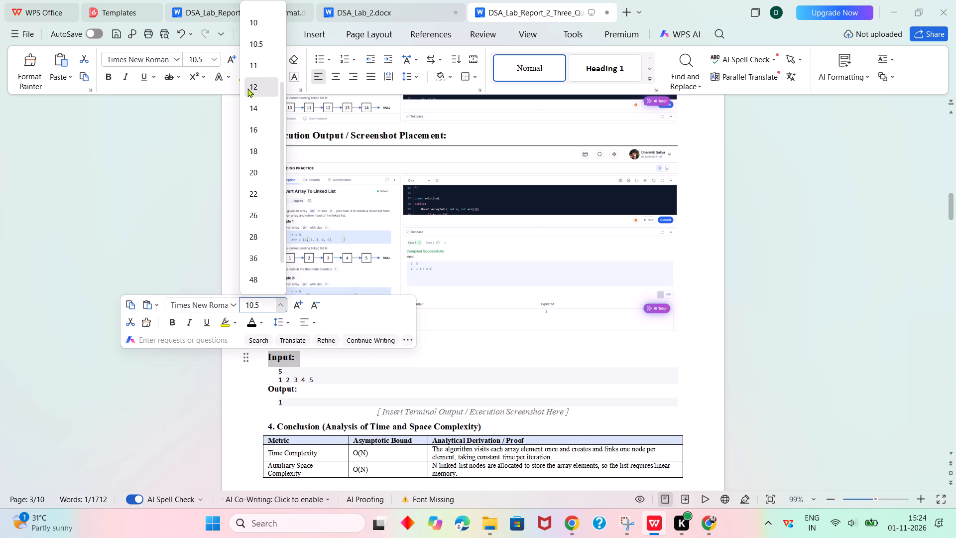
pyautogui.moveTo(302, 392); pyautogui.dragTo(260, 389)
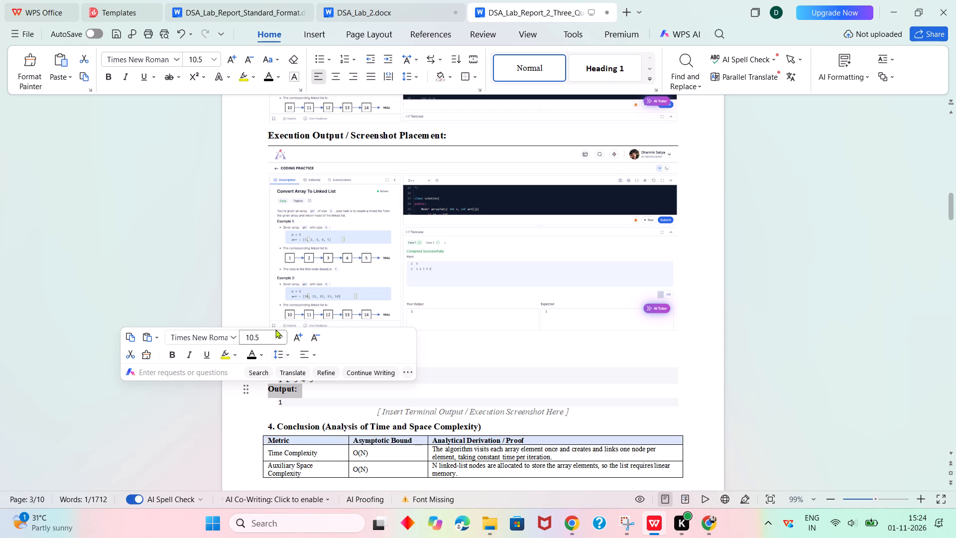
pyautogui.click(277, 338)
pyautogui.click(262, 84)
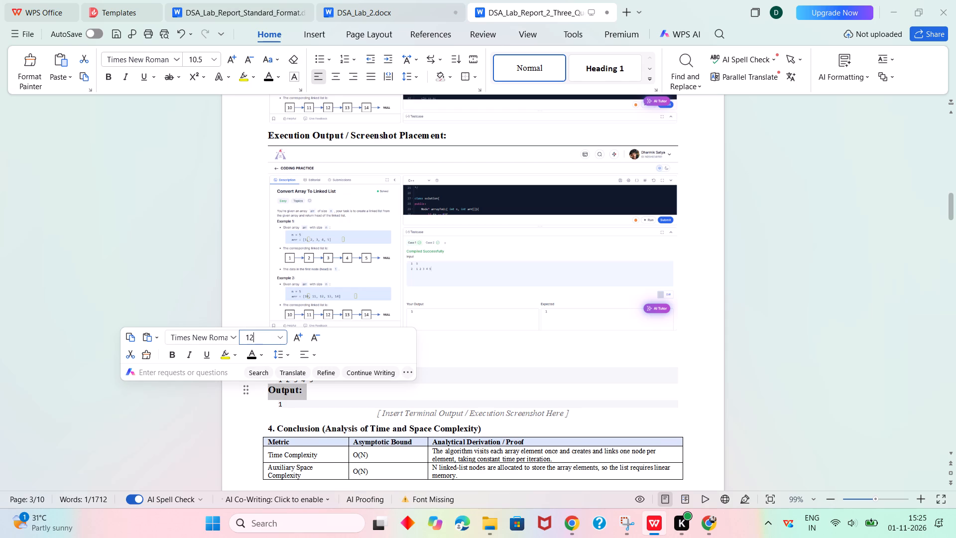
pyautogui.click(325, 390)
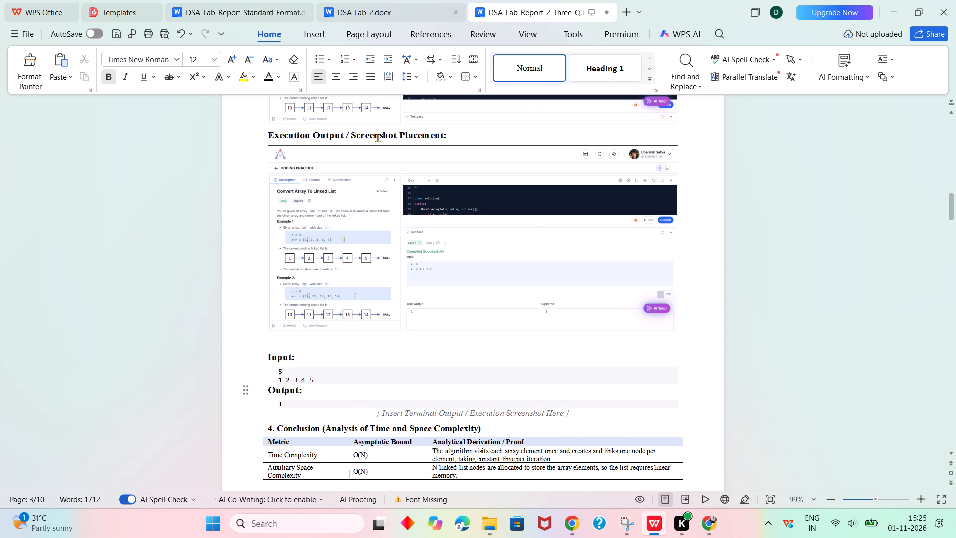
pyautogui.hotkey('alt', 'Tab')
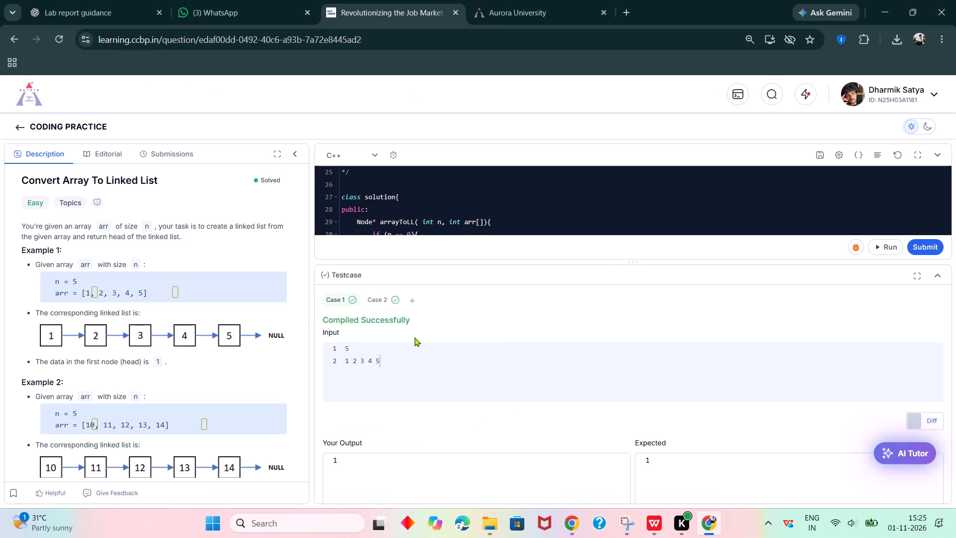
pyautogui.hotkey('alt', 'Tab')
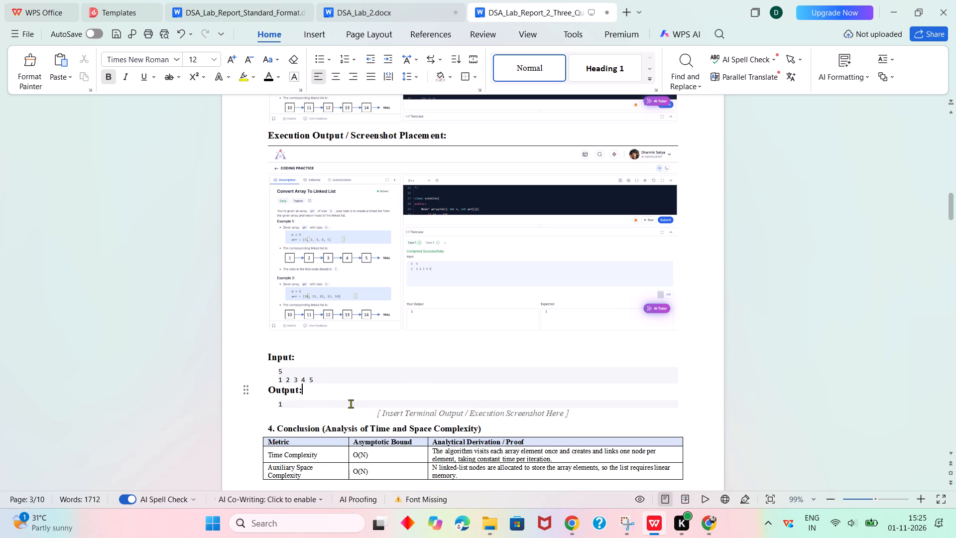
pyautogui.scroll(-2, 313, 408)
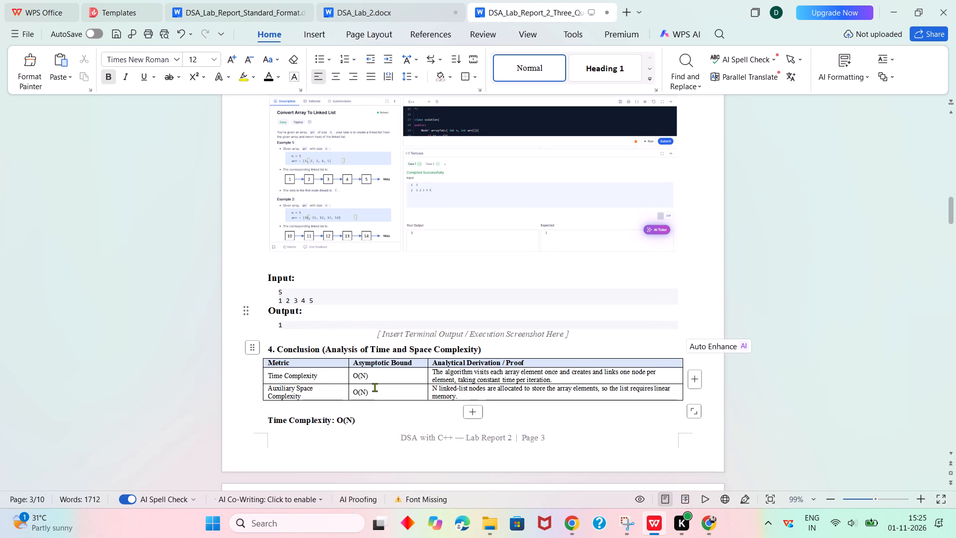
# Delete the "[ Insert Terminal Output / Execution Screenshot Here ]" placeholder line below the Output: block.
pyautogui.moveTo(578, 335); pyautogui.dragTo(374, 335)
pyautogui.press('BackSpace')
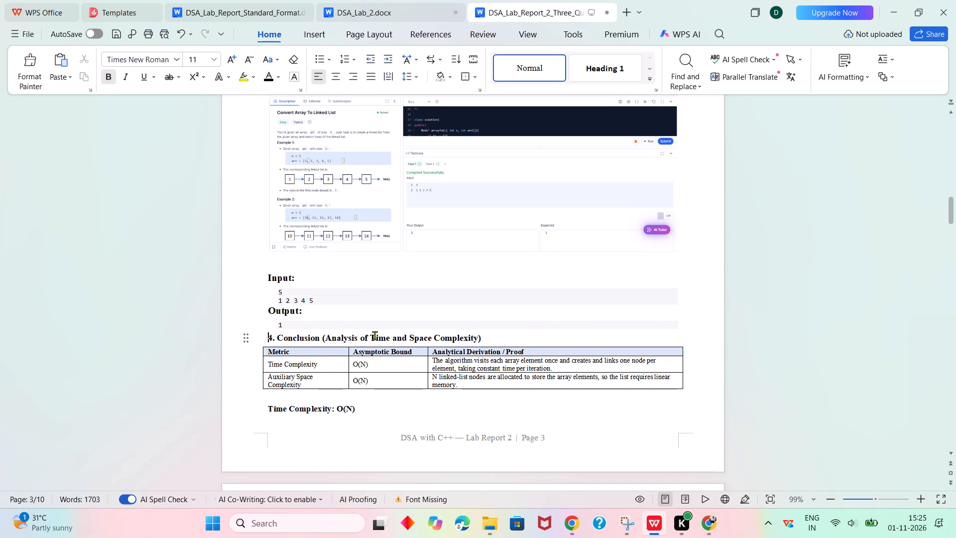
# Set the "4. Conclusion (Analysis of Time and Space Complexity)" heading to font size 16.
pyautogui.moveTo(487, 341); pyautogui.dragTo(378, 337)
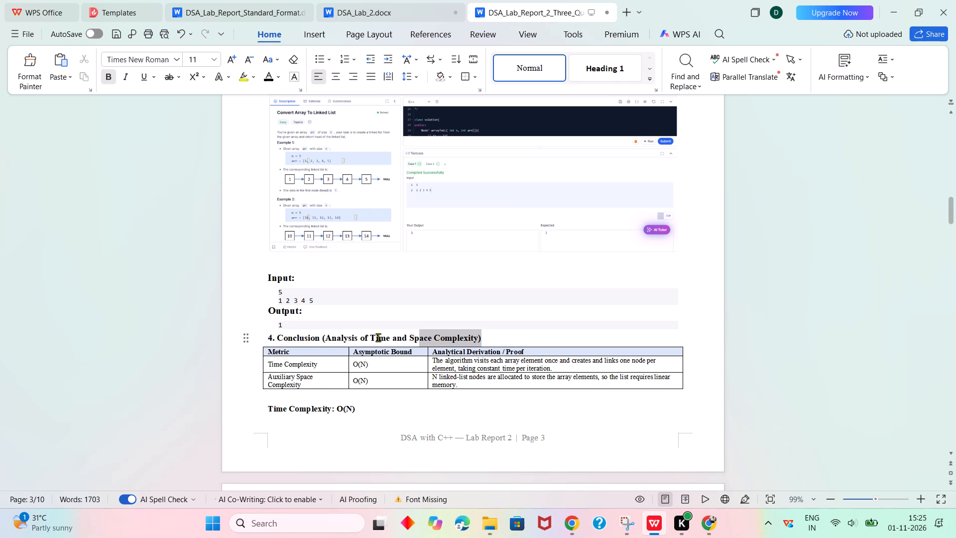
pyautogui.moveTo(378, 337); pyautogui.dragTo(261, 339)
pyautogui.click(282, 280)
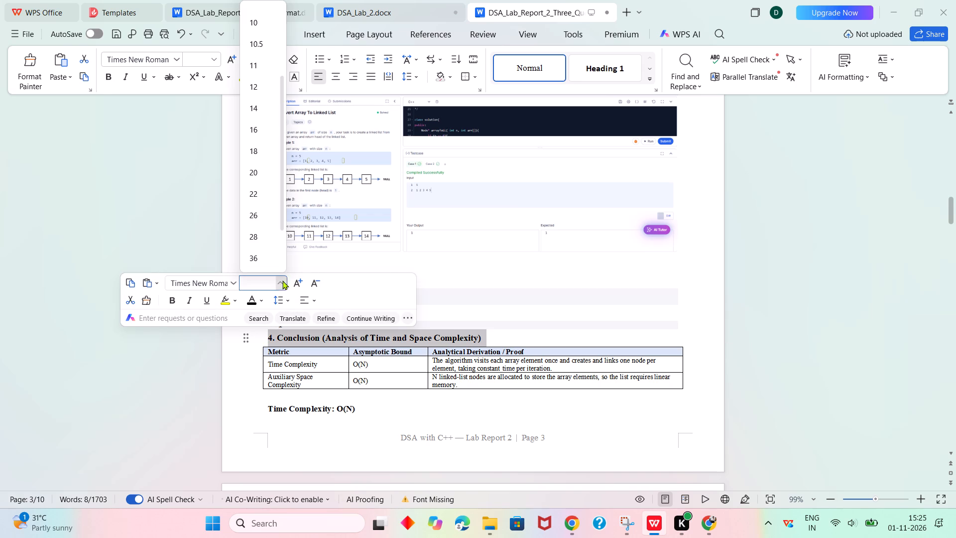
pyautogui.click(278, 118)
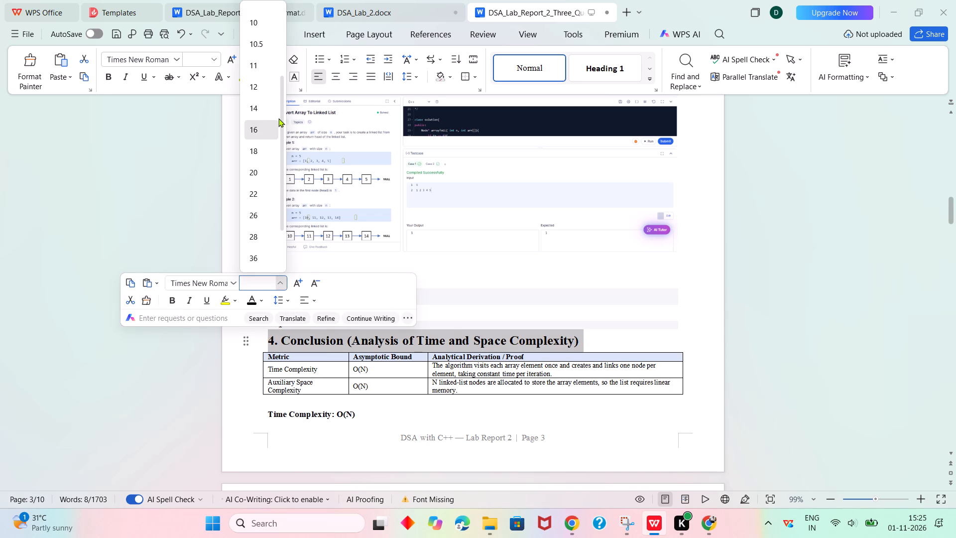
pyautogui.click(266, 126)
pyautogui.click(600, 341)
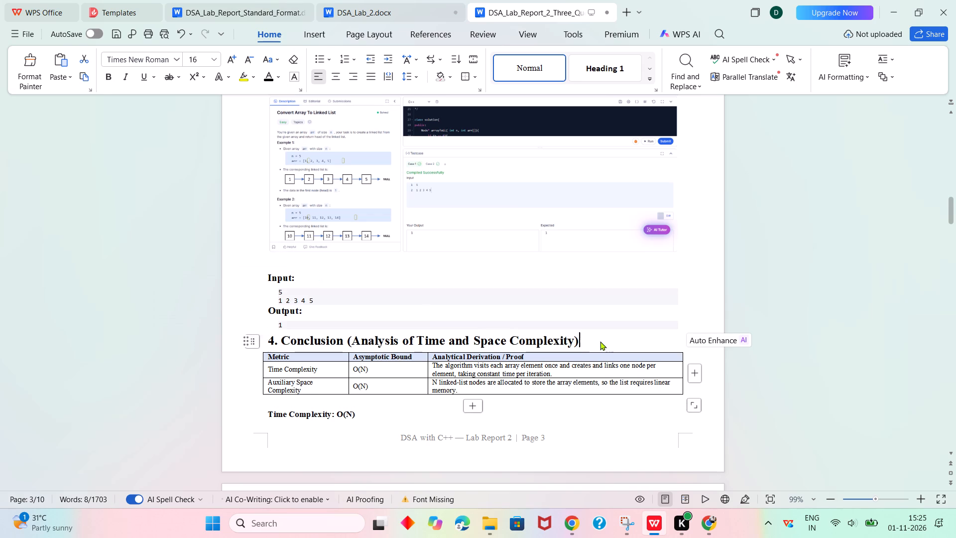
# Insert five blank lines above the 4. Conclusion heading so that it starts on the following page.
pyautogui.click(267, 342)
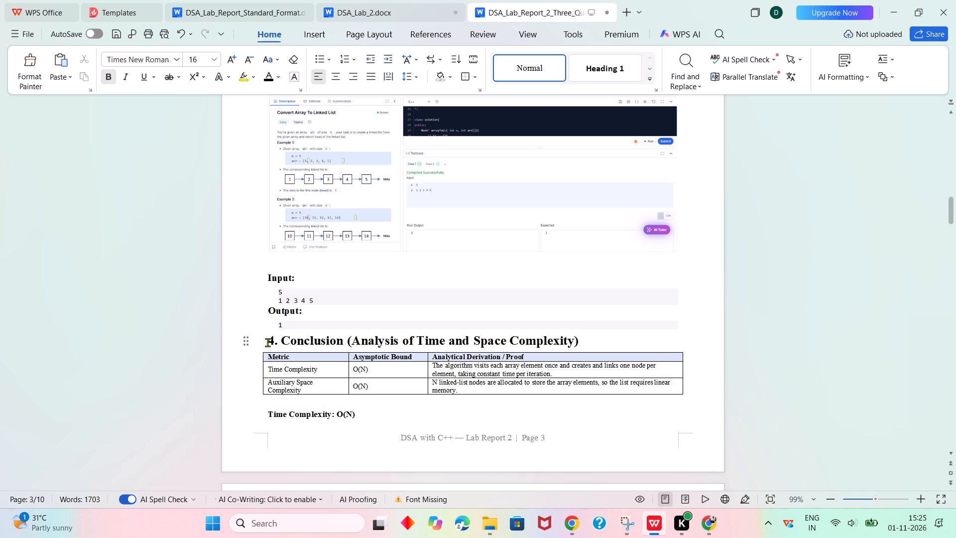
pyautogui.press('Return')
pyautogui.press('Return')
pyautogui.press('Return')
pyautogui.press('Return')
pyautogui.press('Return')
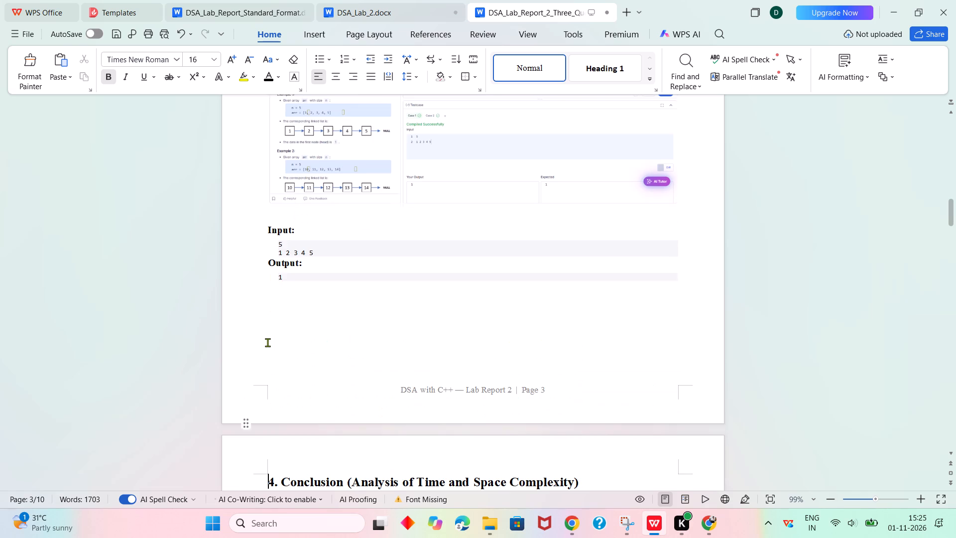
# Stretch the complexity table under the 4. Conclusion heading vertically to make its rows taller, keeping its width.
pyautogui.scroll(-4, 317, 359)
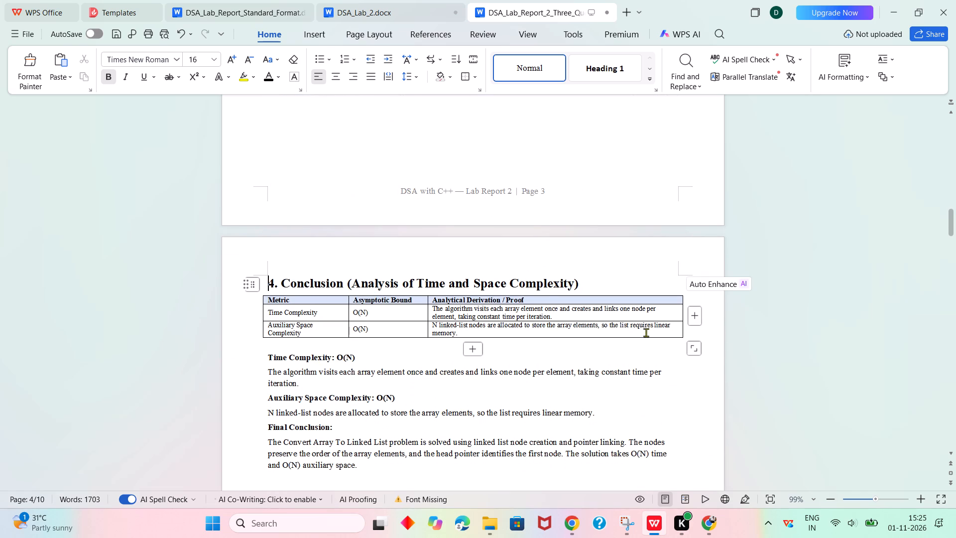
pyautogui.moveTo(691, 348); pyautogui.dragTo(692, 401)
pyautogui.click(676, 424)
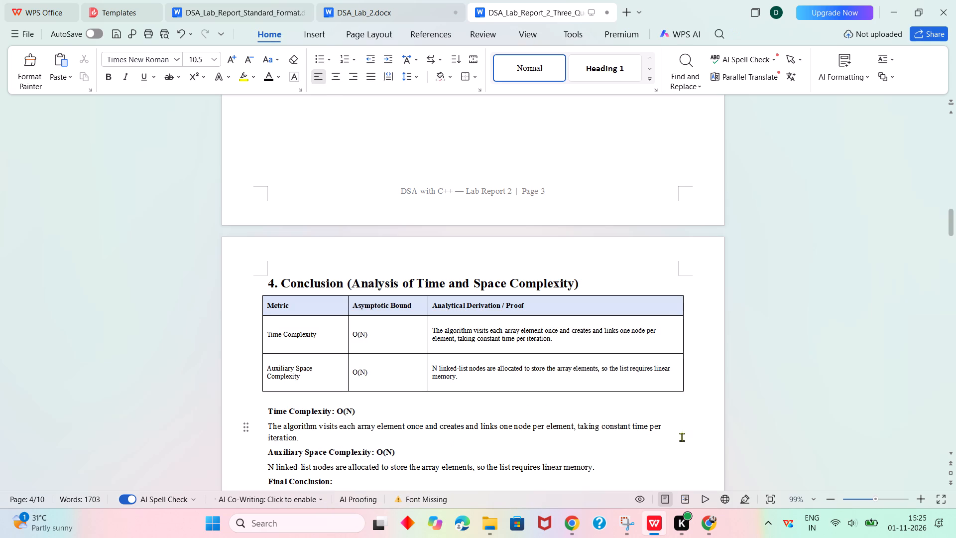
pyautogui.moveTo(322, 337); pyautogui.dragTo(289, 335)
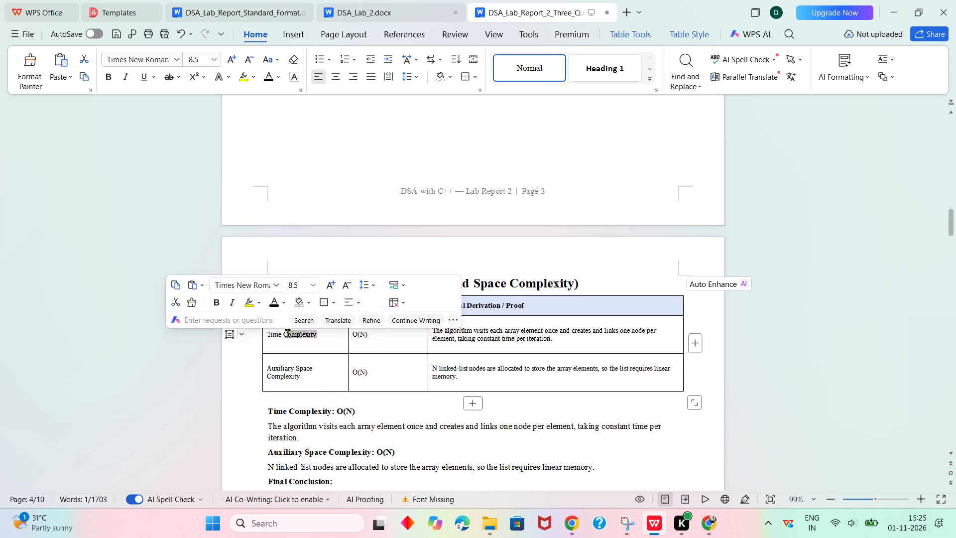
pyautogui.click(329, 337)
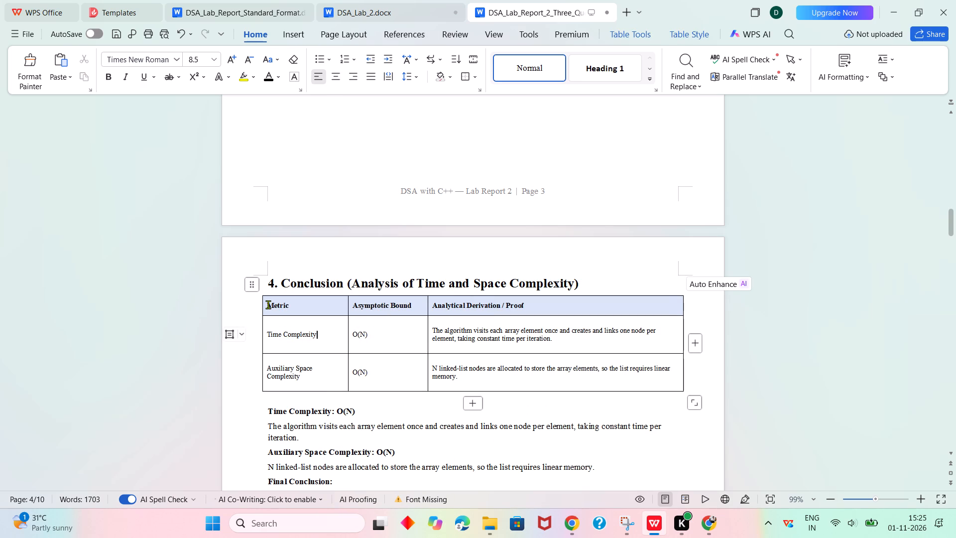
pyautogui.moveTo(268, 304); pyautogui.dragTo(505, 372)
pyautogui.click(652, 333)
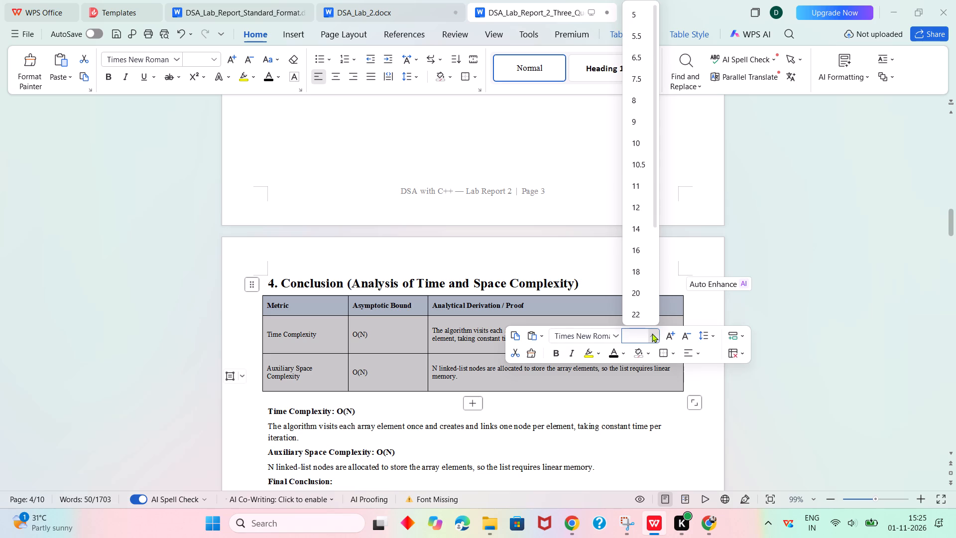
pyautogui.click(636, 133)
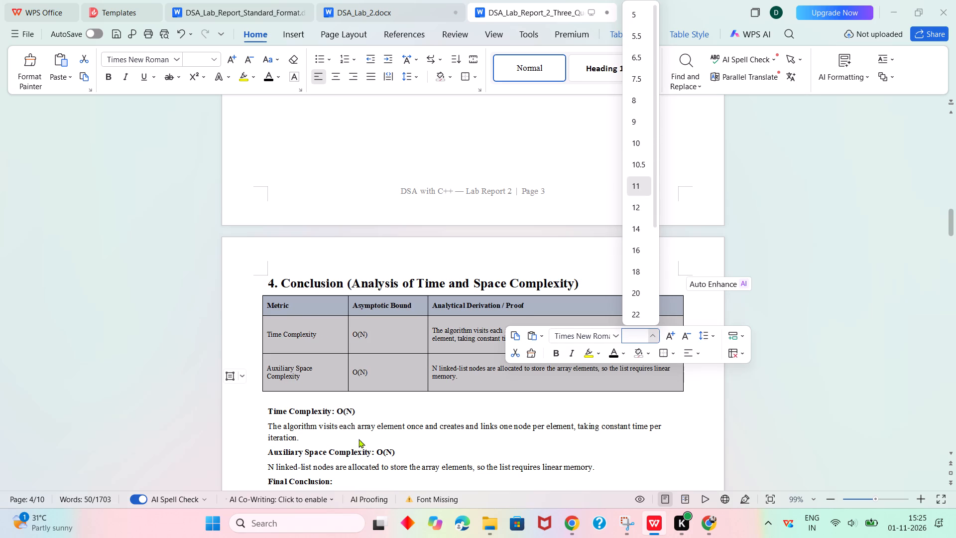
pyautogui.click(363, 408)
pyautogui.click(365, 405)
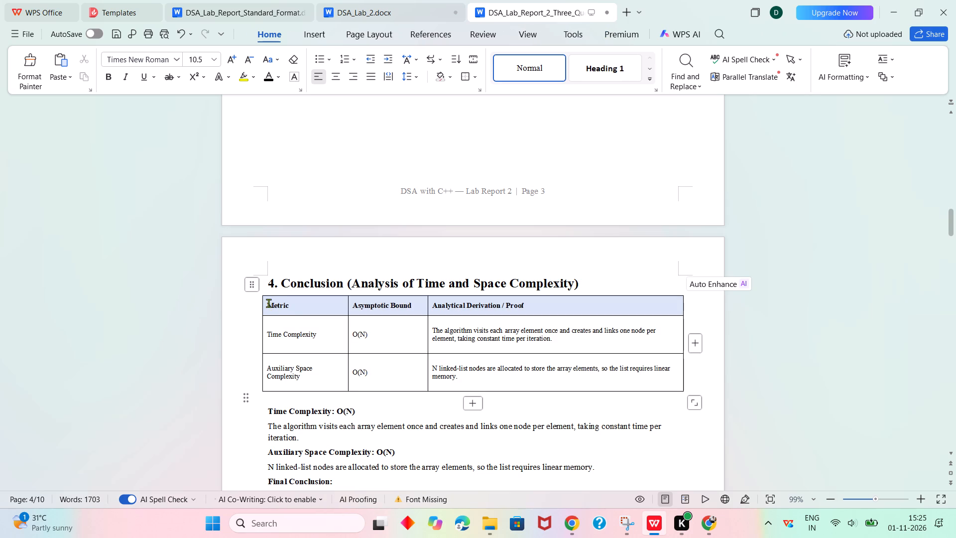
# Set all text in the complexity table under the 4. Conclusion heading to font size 10.
pyautogui.moveTo(268, 303); pyautogui.dragTo(462, 367)
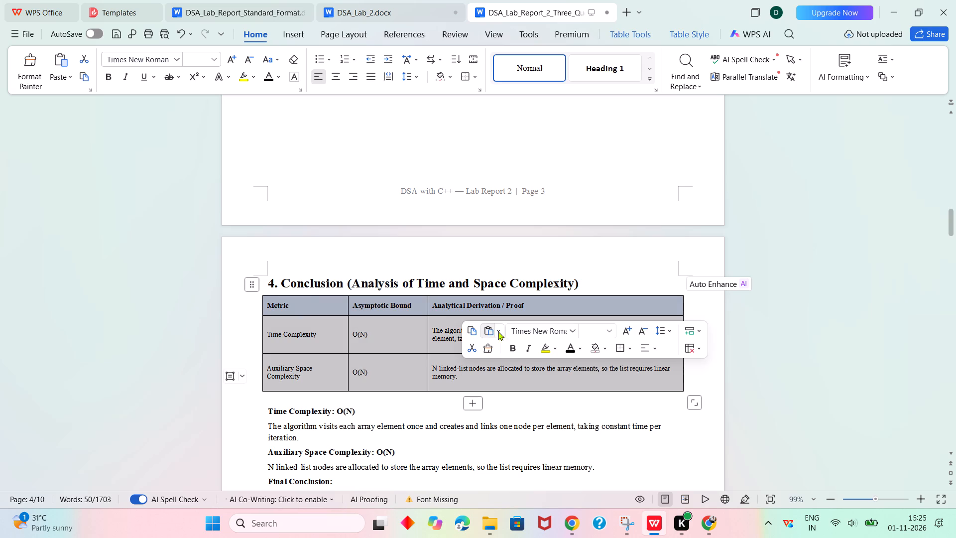
pyautogui.click(605, 333)
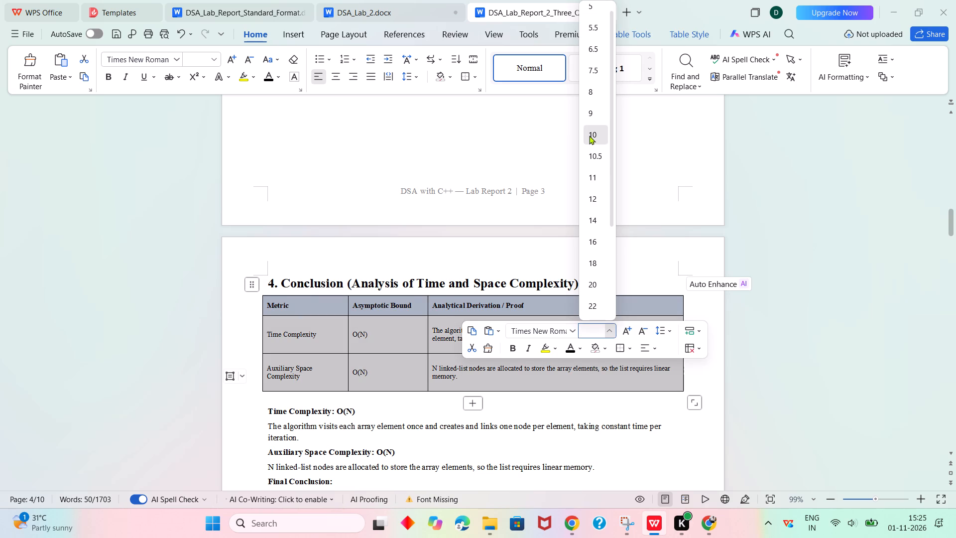
pyautogui.click(589, 135)
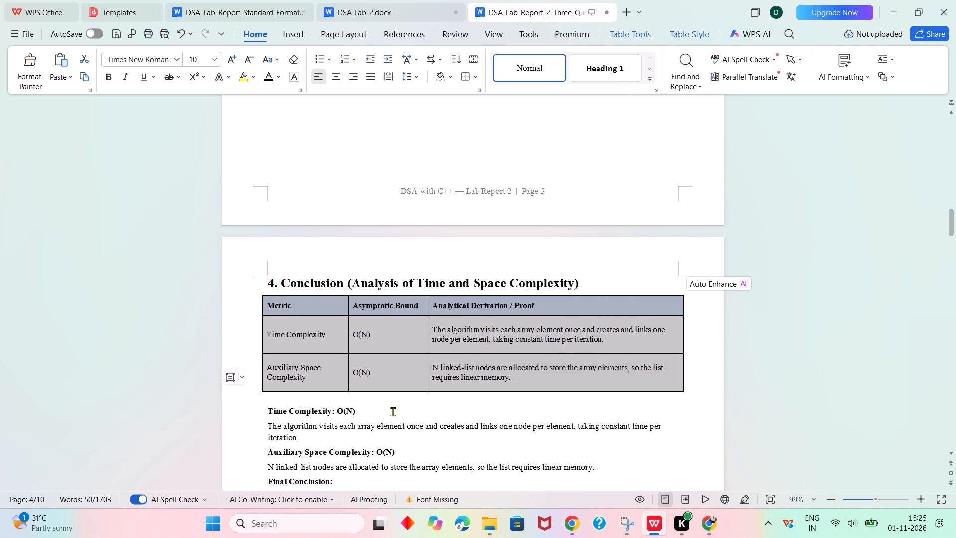
pyautogui.click(380, 414)
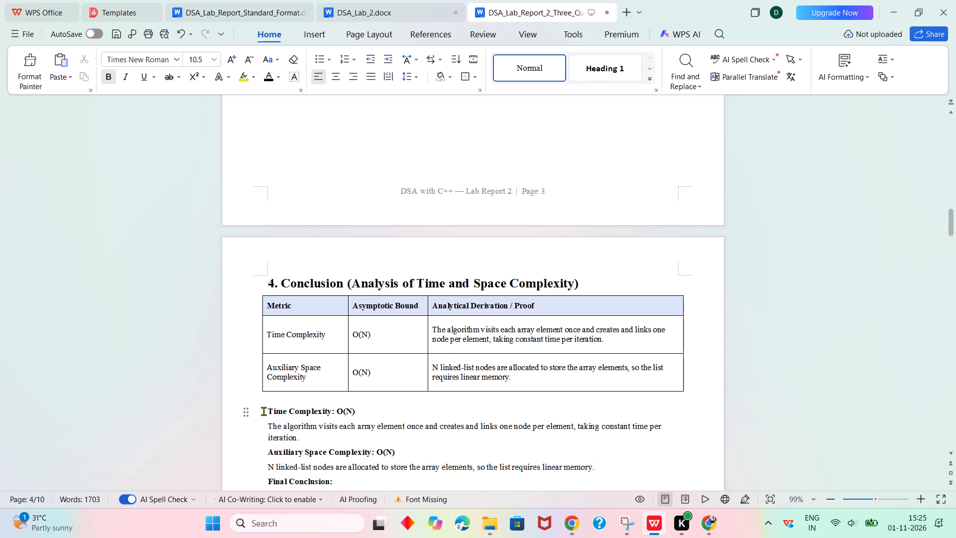
# Set the "Time Complexity: O(N)" subheading and the explanation paragraph below it to font size 12.
pyautogui.moveTo(264, 411); pyautogui.dragTo(357, 415)
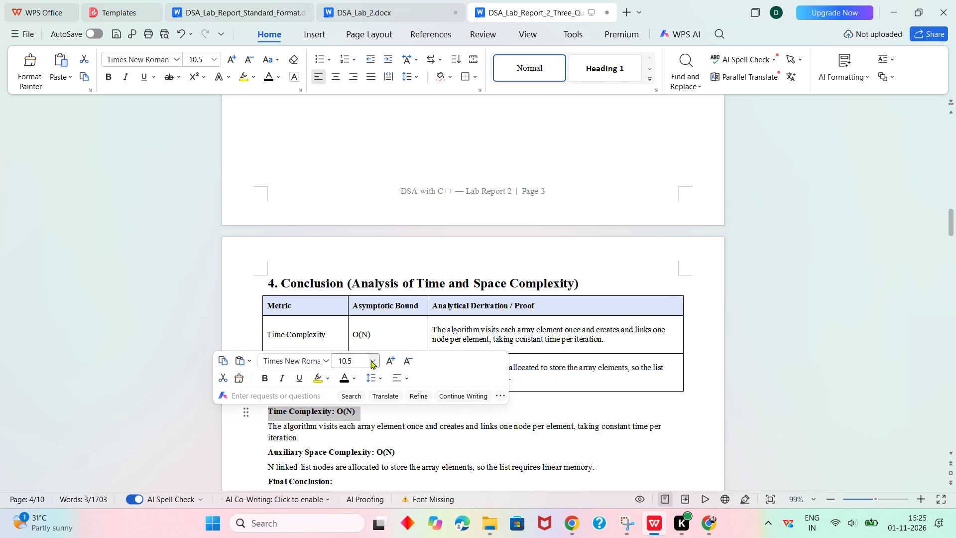
pyautogui.click(373, 360)
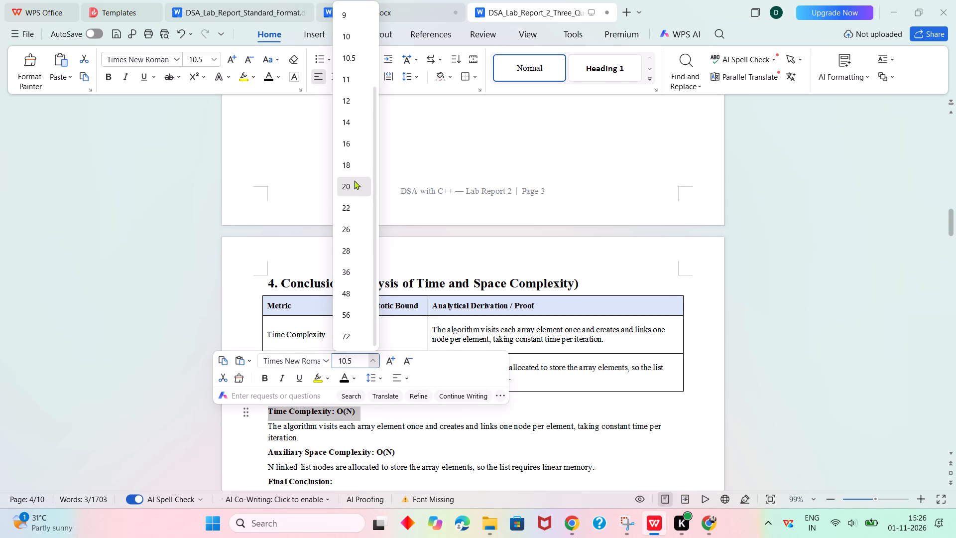
pyautogui.click(346, 107)
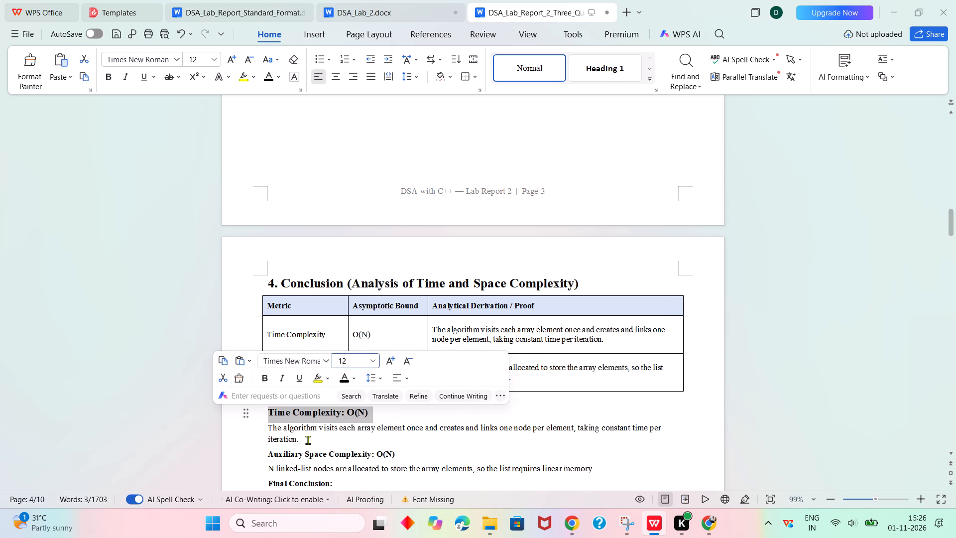
pyautogui.click(308, 440)
pyautogui.moveTo(308, 440); pyautogui.dragTo(272, 427)
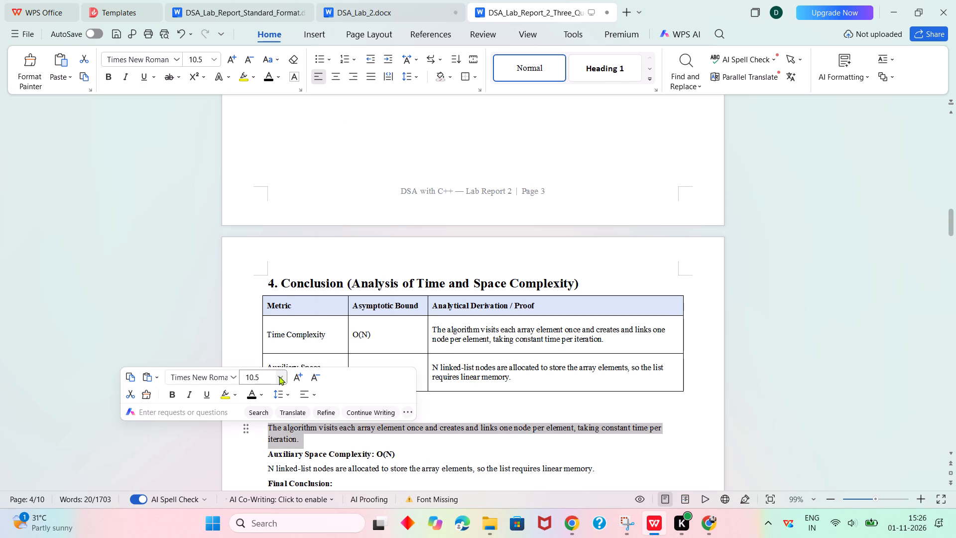
pyautogui.click(279, 377)
pyautogui.click(264, 124)
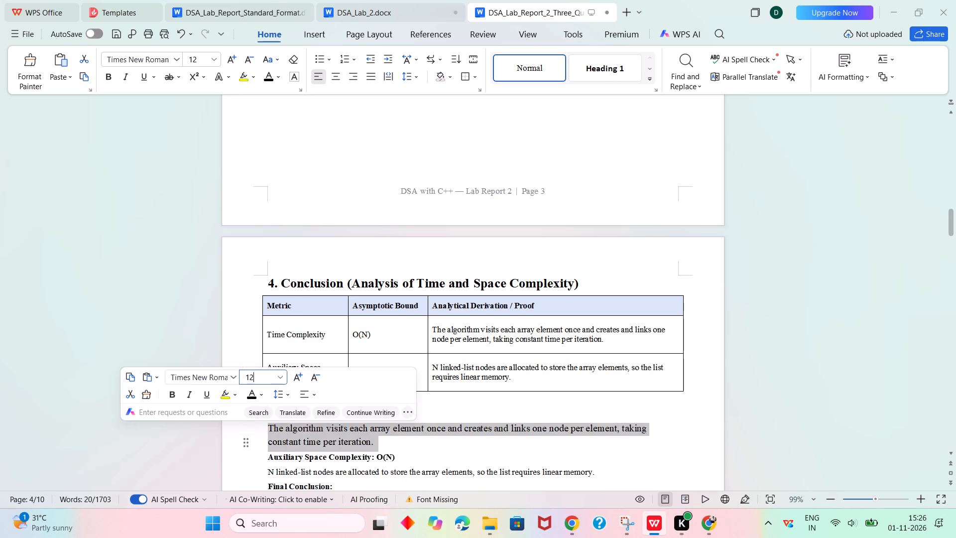
pyautogui.click(397, 444)
# Set the "Auxiliary Space Complexity: O(N)" subheading and the explanation sentence below it to font size 12.
pyautogui.scroll(-3, 396, 450)
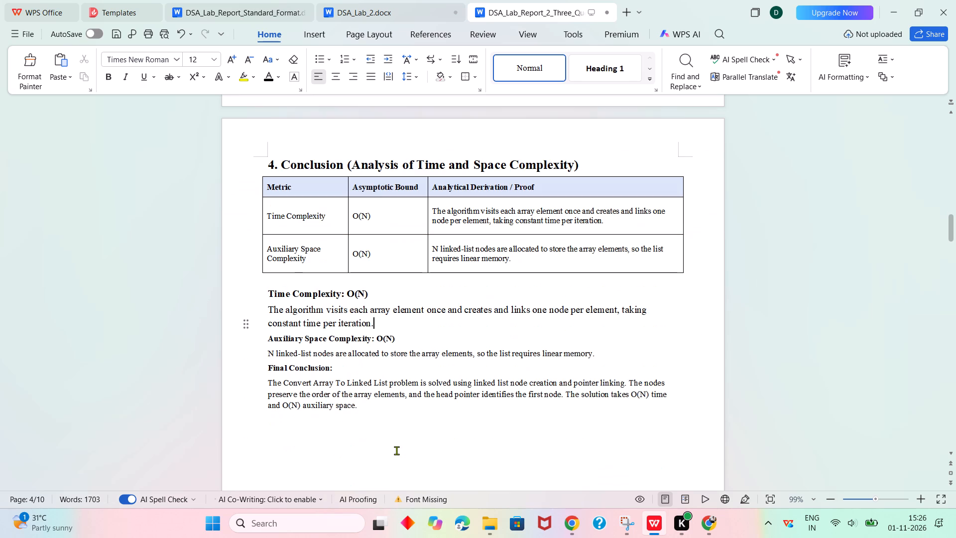
pyautogui.moveTo(405, 340); pyautogui.dragTo(251, 334)
pyautogui.click(277, 286)
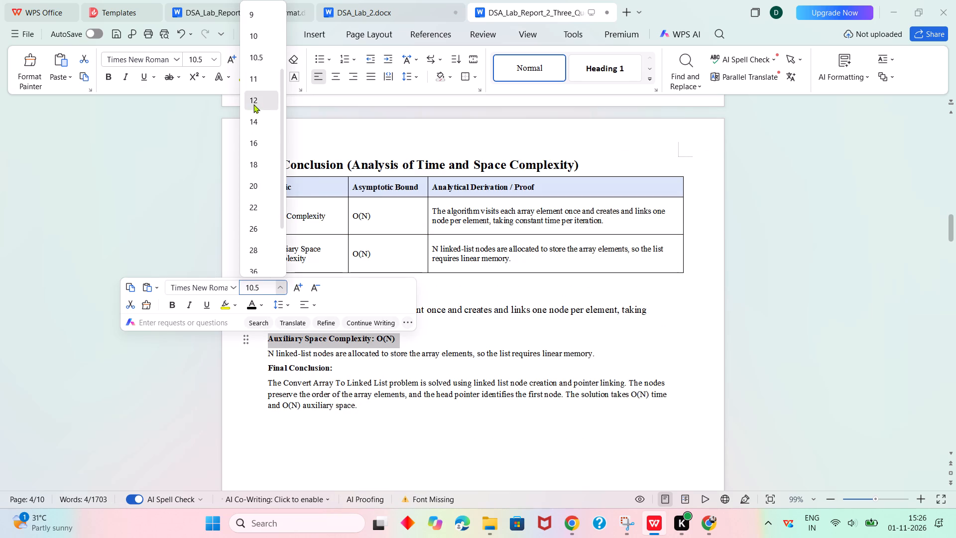
pyautogui.click(253, 104)
pyautogui.doubleClick(599, 356)
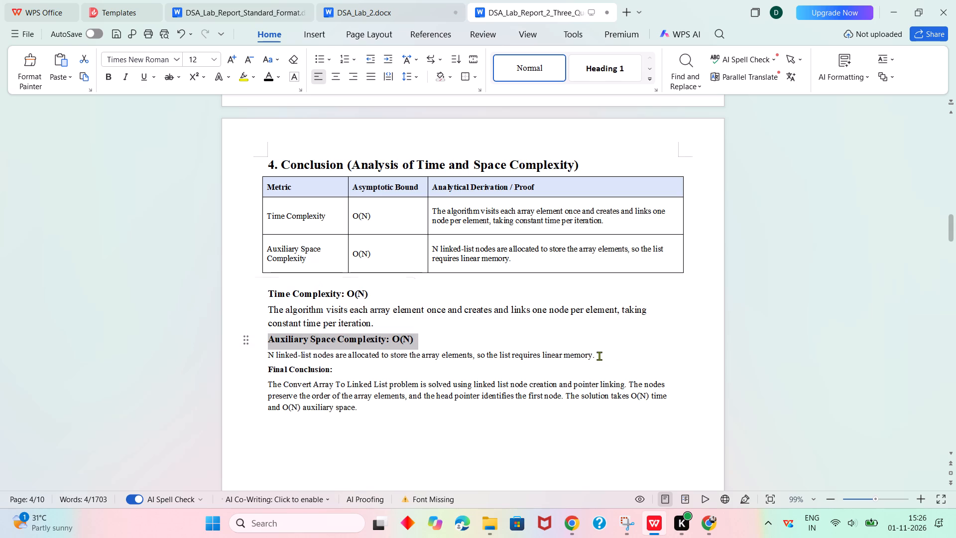
pyautogui.moveTo(599, 356); pyautogui.dragTo(381, 362)
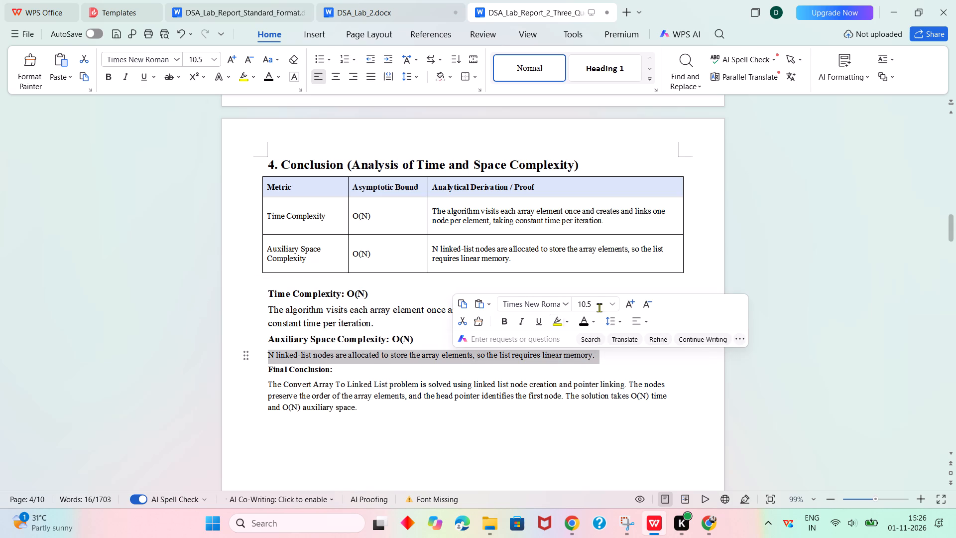
pyautogui.click(613, 301)
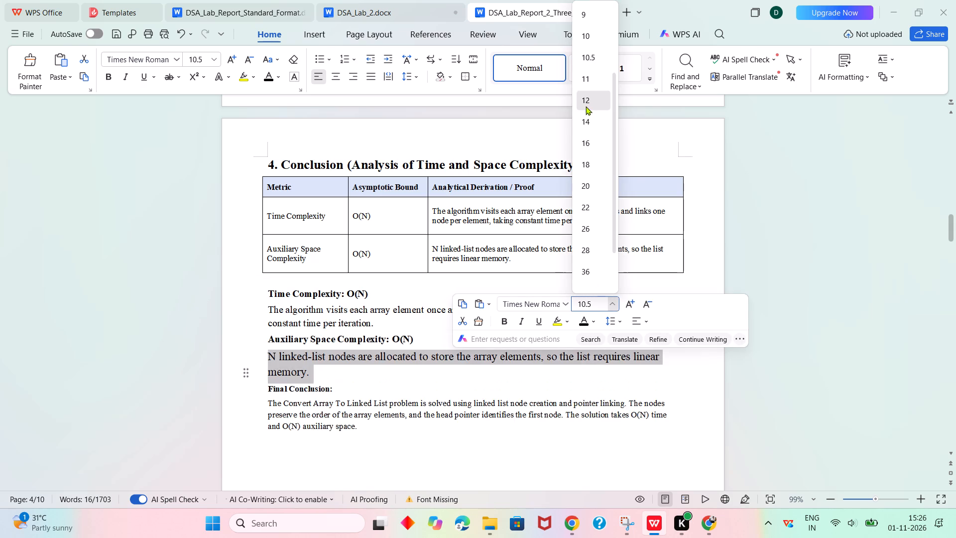
pyautogui.click(586, 104)
# Set the "Final Conclusion:" subheading and the paragraph below it to font size 12.
pyautogui.moveTo(345, 372); pyautogui.dragTo(273, 375)
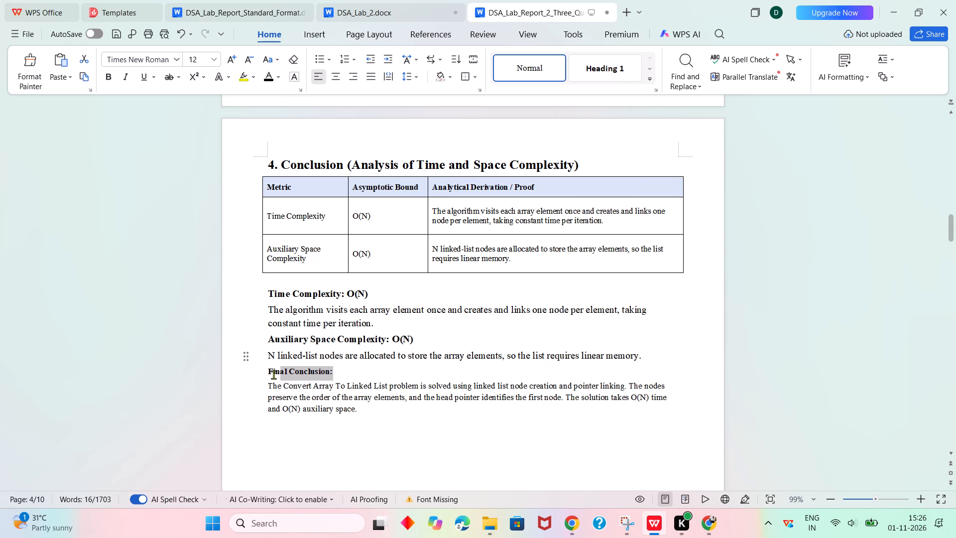
pyautogui.moveTo(273, 375); pyautogui.dragTo(267, 375)
pyautogui.click(283, 319)
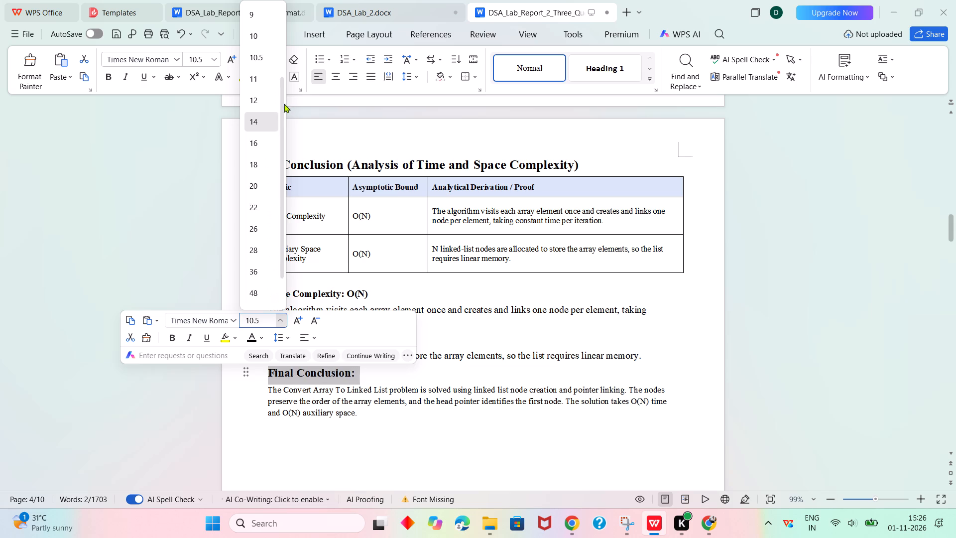
pyautogui.click(260, 98)
pyautogui.click(363, 414)
pyautogui.moveTo(363, 414); pyautogui.dragTo(324, 405)
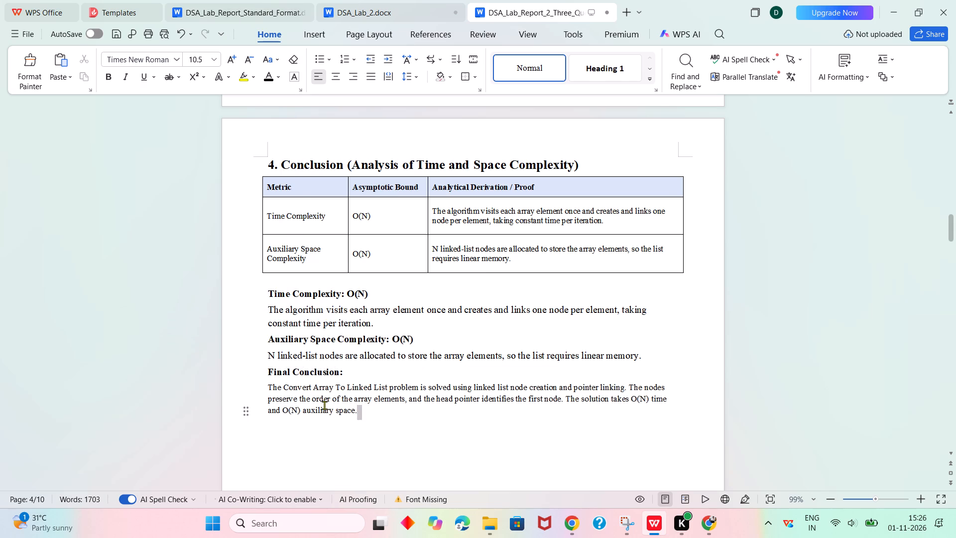
pyautogui.moveTo(324, 405); pyautogui.dragTo(276, 384)
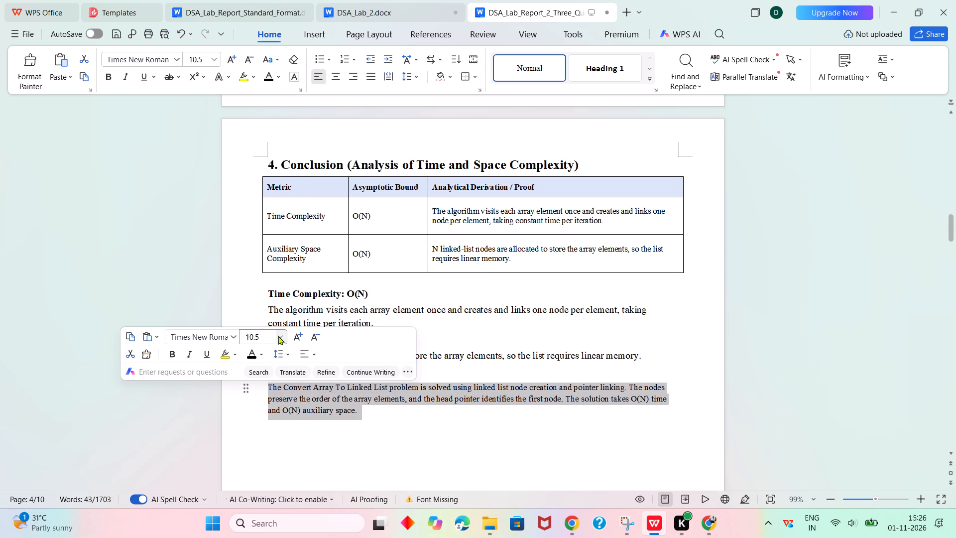
pyautogui.click(278, 336)
pyautogui.click(268, 104)
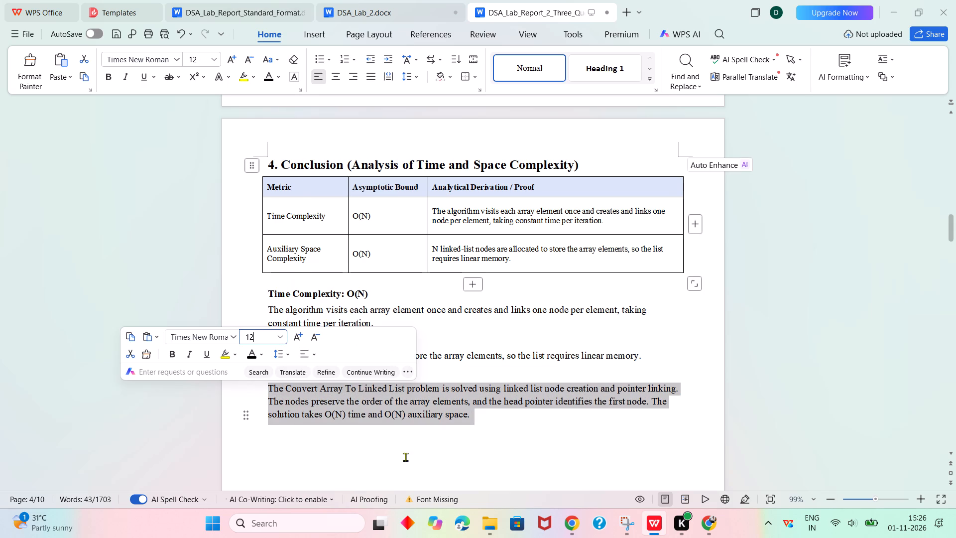
pyautogui.click(501, 433)
# Delete the department header, report title, student details table and blank line above the "2. INSERTION AT KTH POSITION – LINKED LIST" heading.
pyautogui.scroll(-9, 500, 431)
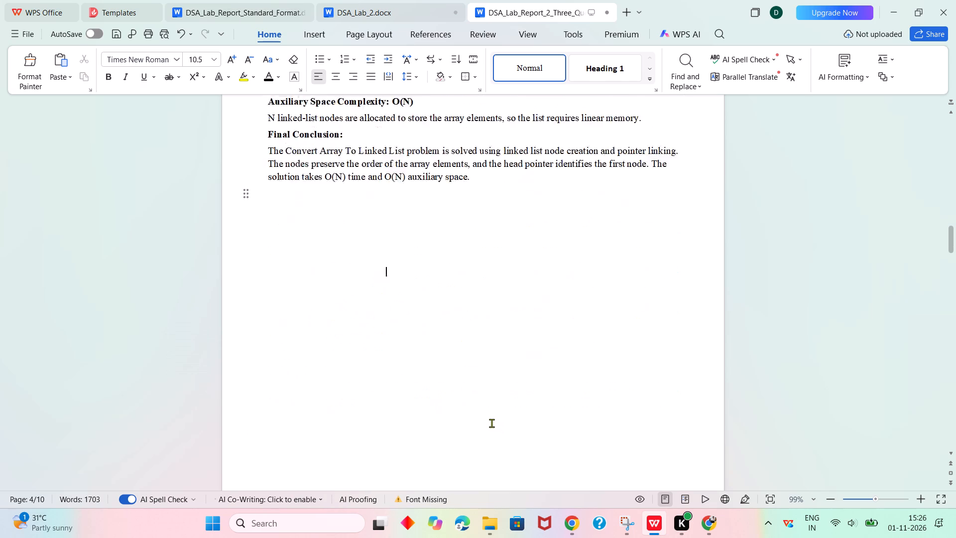
pyautogui.scroll(-9, 491, 423)
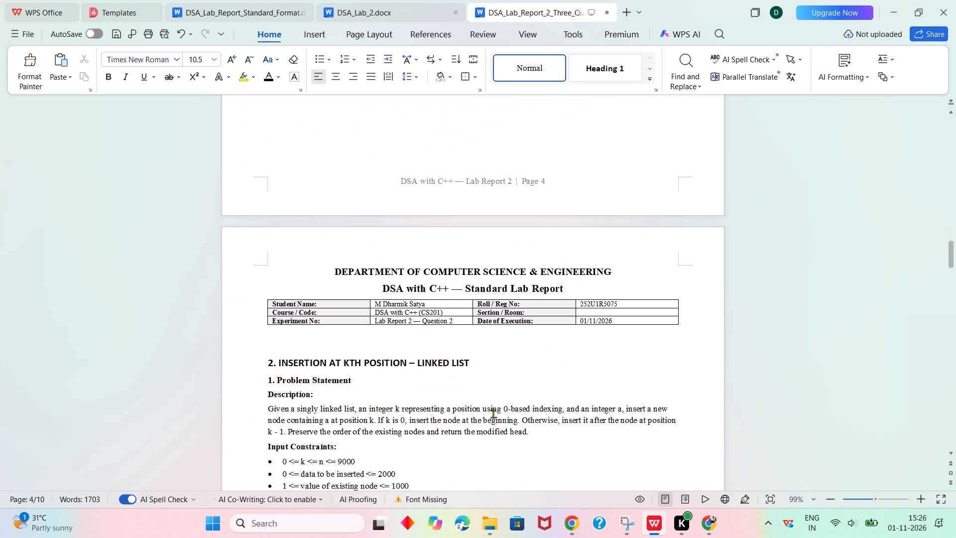
pyautogui.moveTo(686, 325); pyautogui.dragTo(430, 297)
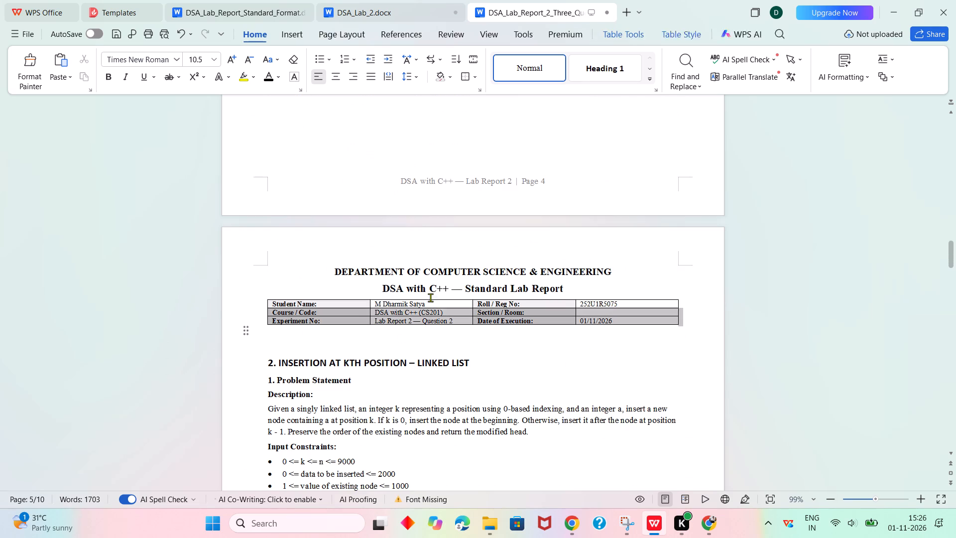
pyautogui.moveTo(430, 297); pyautogui.dragTo(309, 276)
pyautogui.press('BackSpace')
pyautogui.click(270, 287)
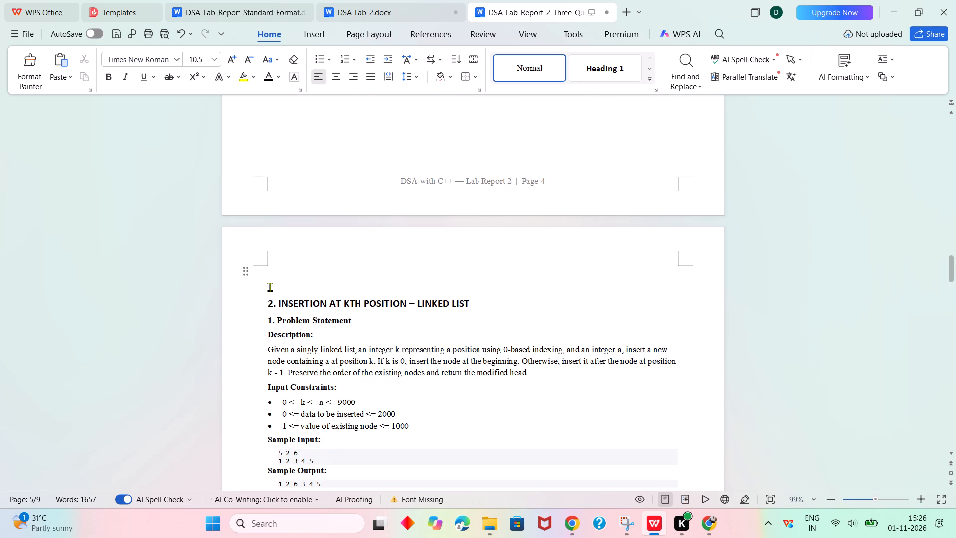
pyautogui.press('BackSpace')
# Format the "2. INSERTION AT KTH POSITION – LINKED LIST" heading in Times New Roman at font size 16.
pyautogui.moveTo(486, 271); pyautogui.dragTo(249, 270)
pyautogui.click(284, 224)
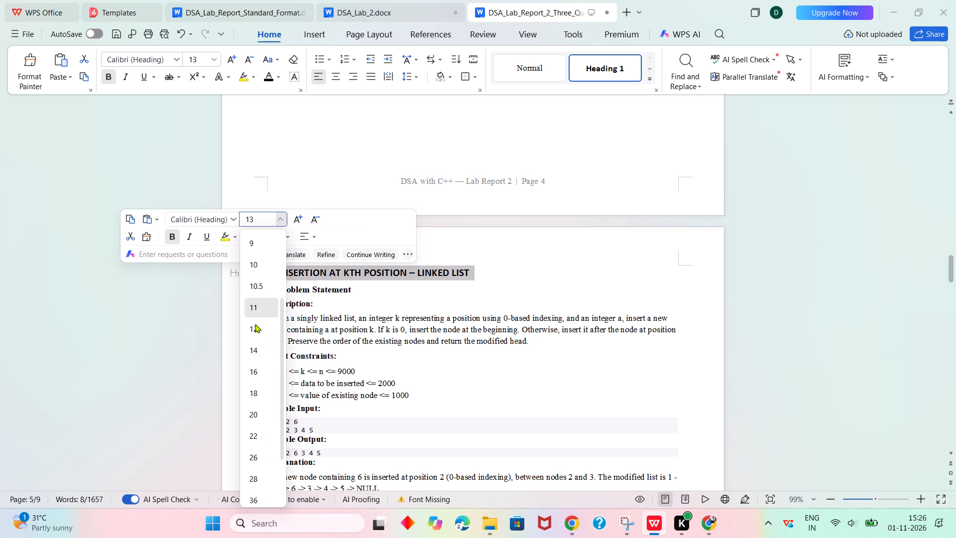
pyautogui.click(261, 371)
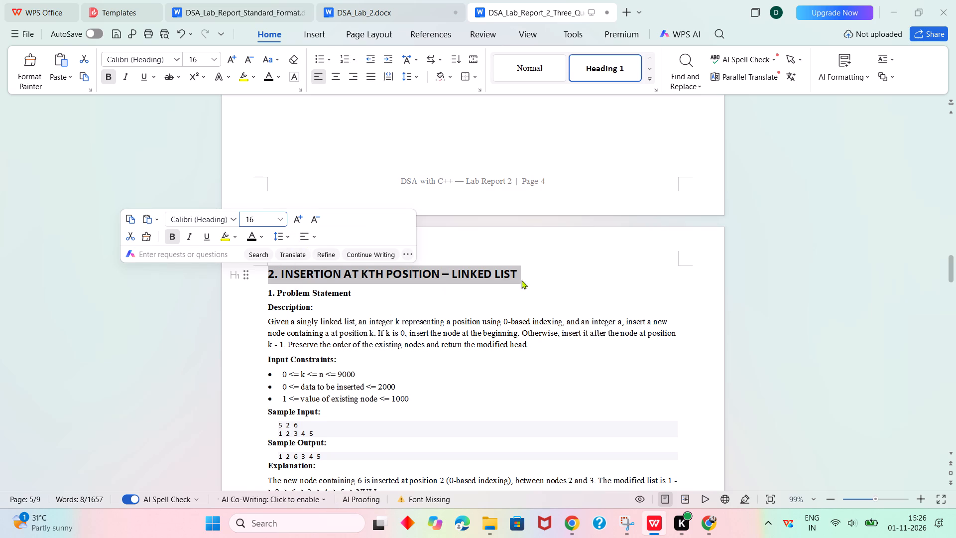
pyautogui.click(235, 219)
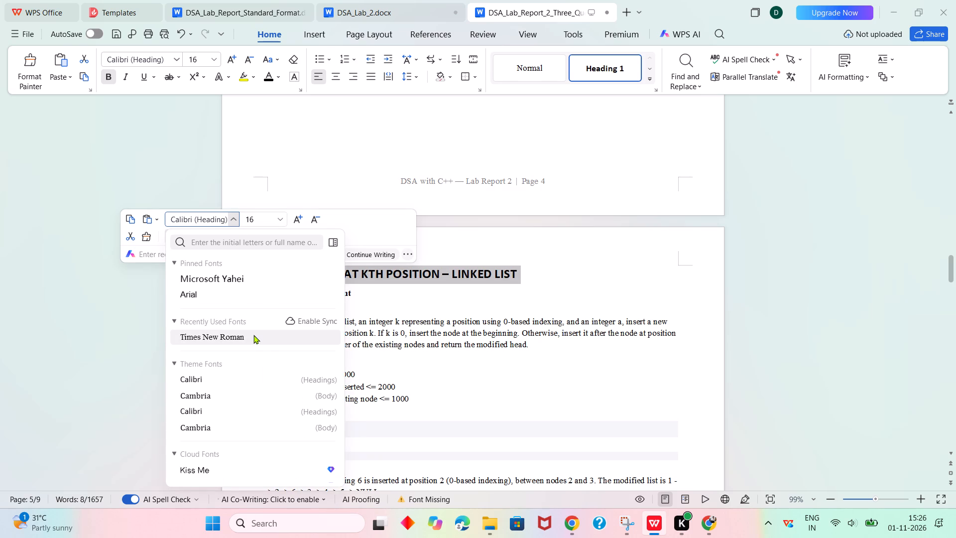
pyautogui.click(253, 335)
pyautogui.click(373, 294)
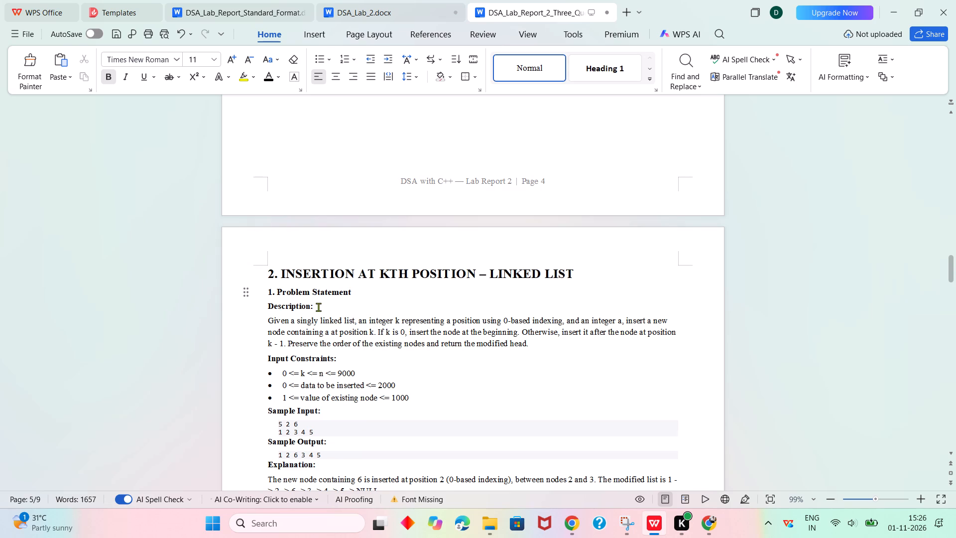
# Set the question 2 "1. Problem Statement" and "Description:" subheadings to font size 14, and remove bold from "Description:".
pyautogui.moveTo(318, 307); pyautogui.dragTo(261, 290)
pyautogui.click(278, 235)
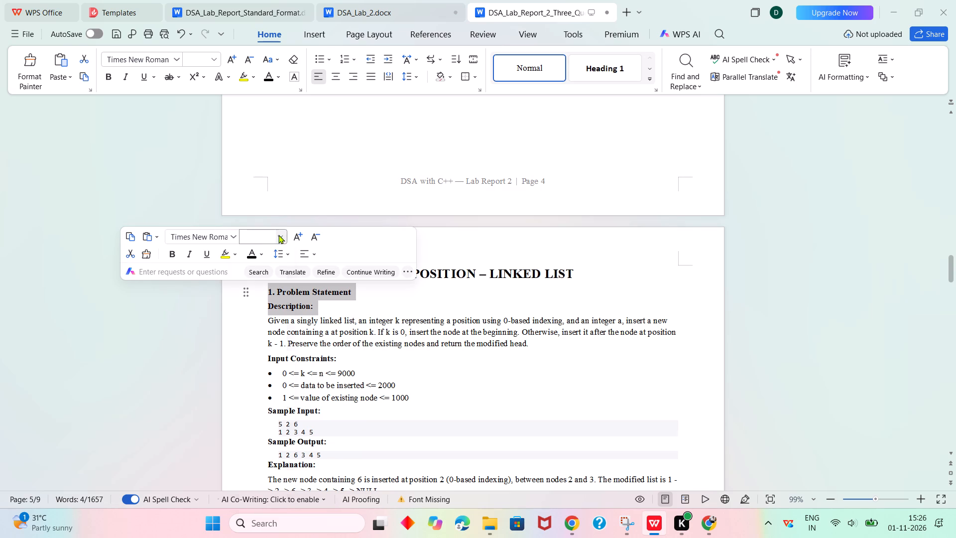
pyautogui.click(259, 369)
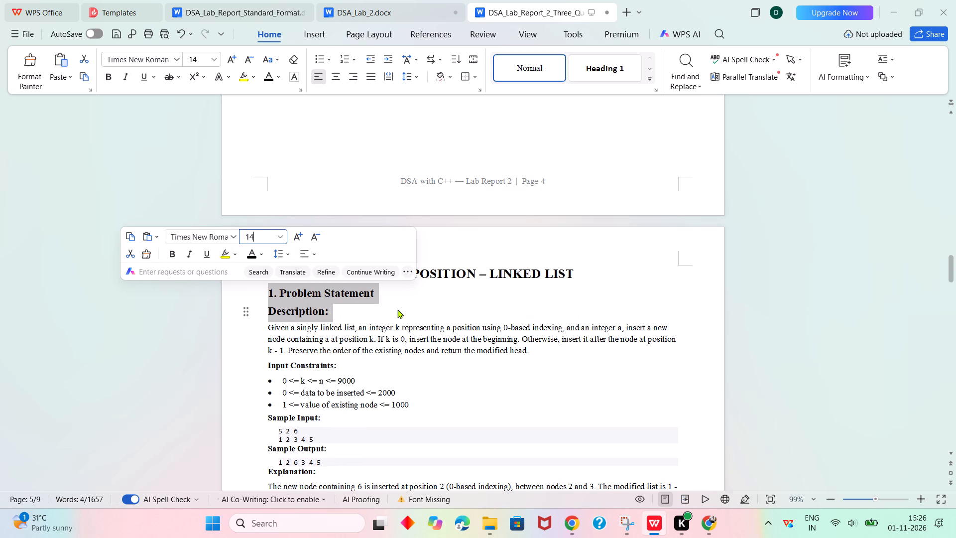
pyautogui.click(344, 311)
pyautogui.moveTo(344, 311); pyautogui.dragTo(257, 308)
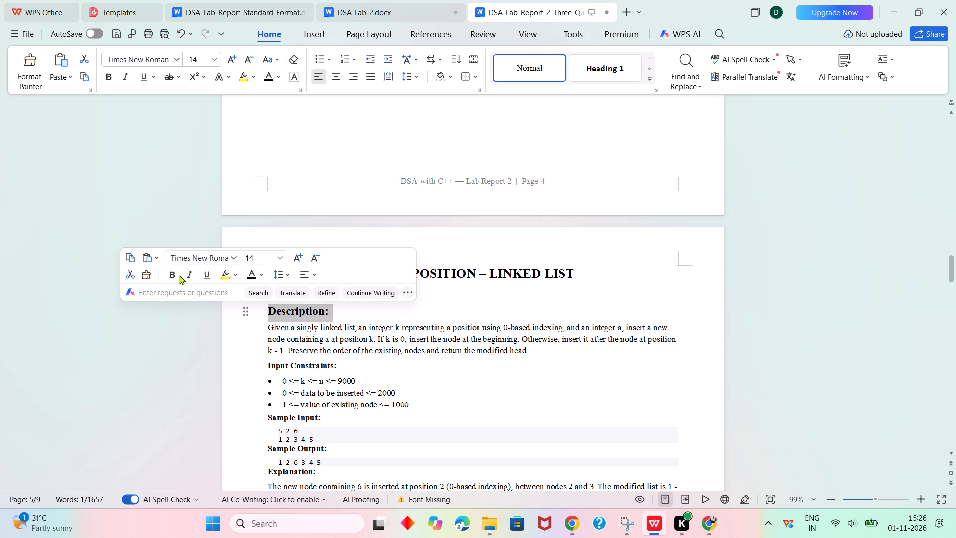
pyautogui.click(178, 275)
pyautogui.click(336, 309)
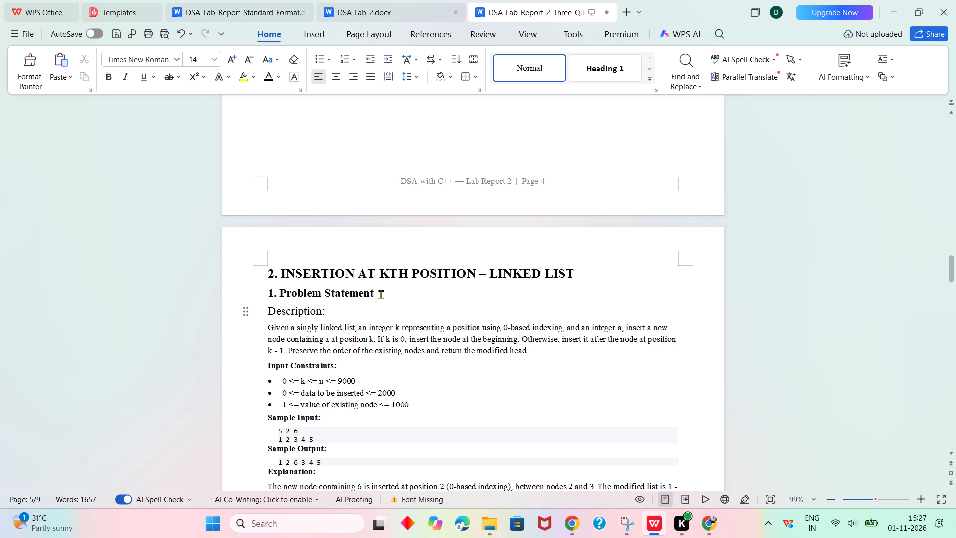
# Insert an unnumbered blank line between the question 2 title and the "1. Problem Statement" subheading.
pyautogui.click(381, 294)
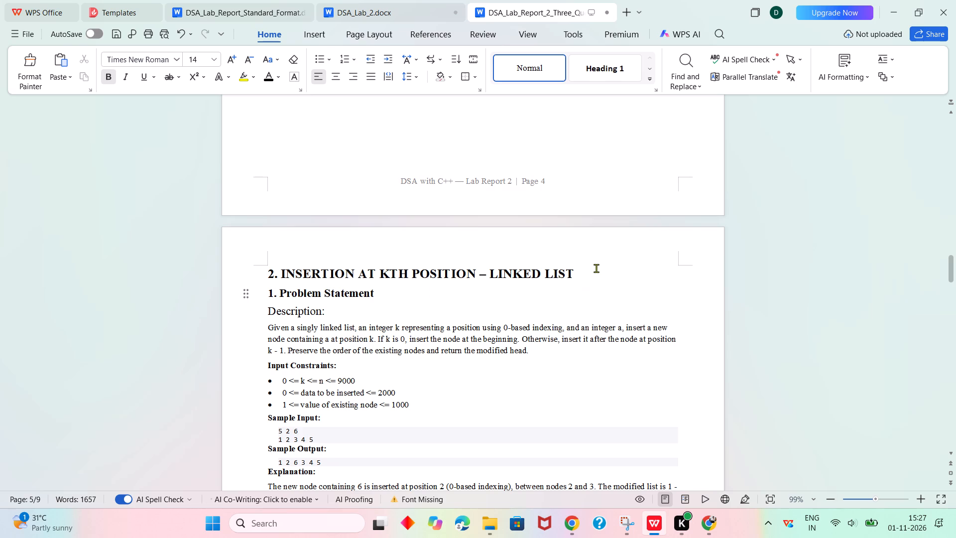
pyautogui.click(596, 268)
pyautogui.press('Return')
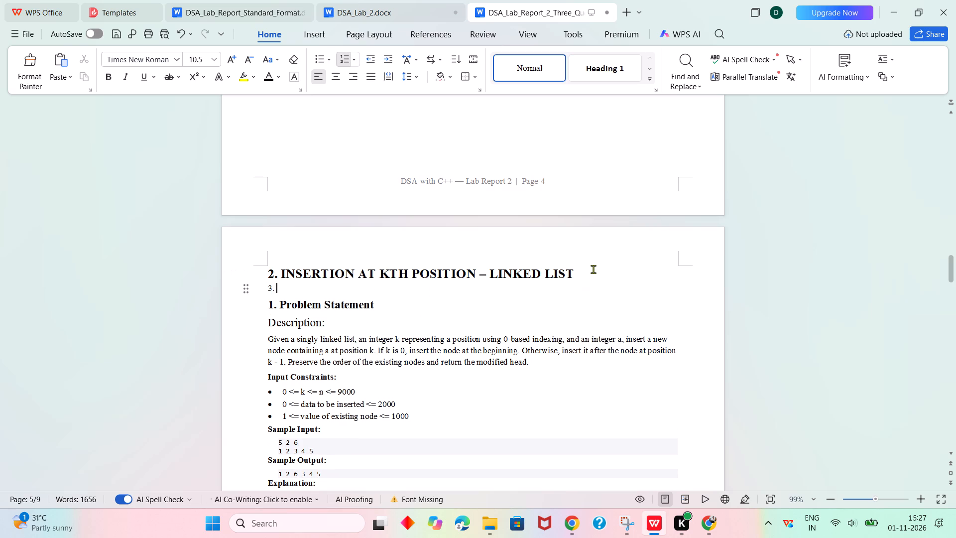
pyautogui.press('BackSpace')
# Set the question 2 problem description paragraph to font size 12.
pyautogui.moveTo(266, 336); pyautogui.dragTo(551, 360)
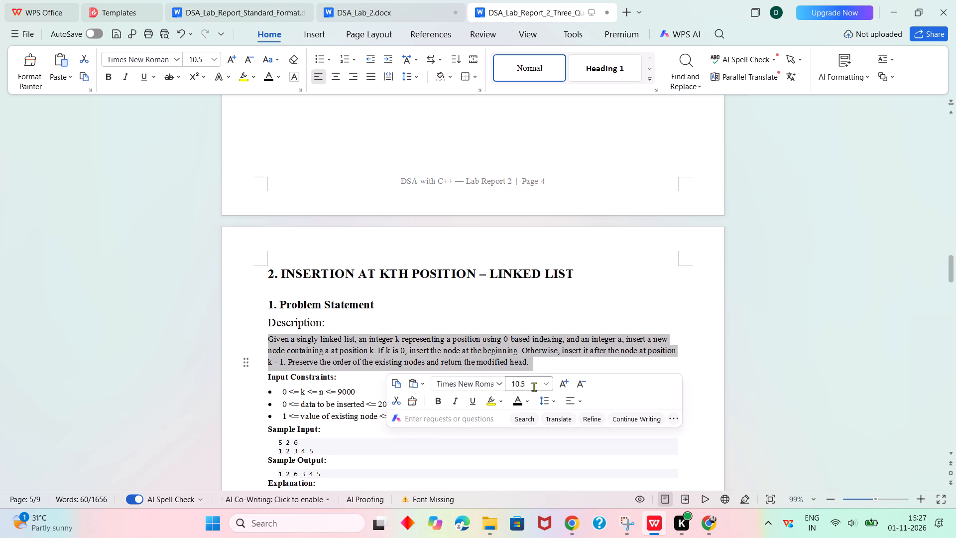
pyautogui.click(544, 385)
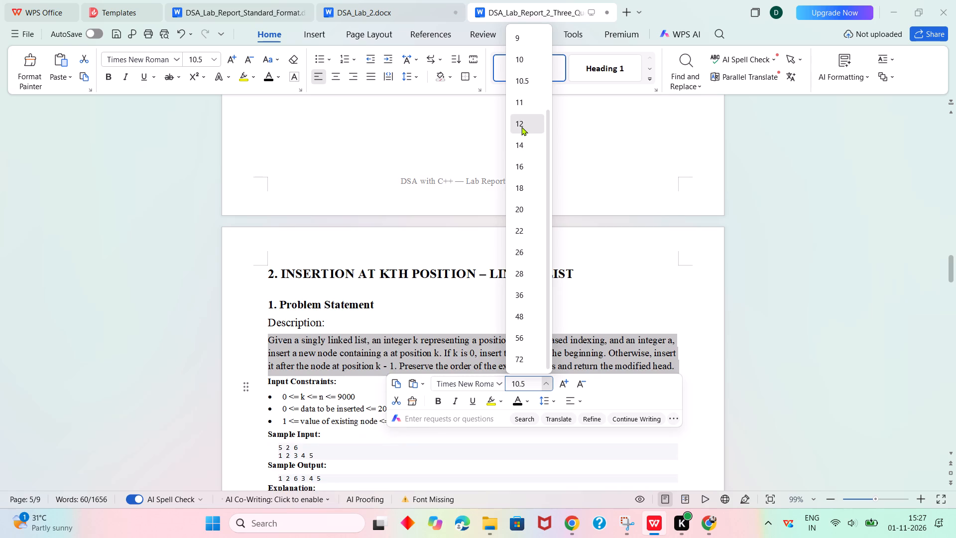
pyautogui.click(521, 127)
pyautogui.click(699, 363)
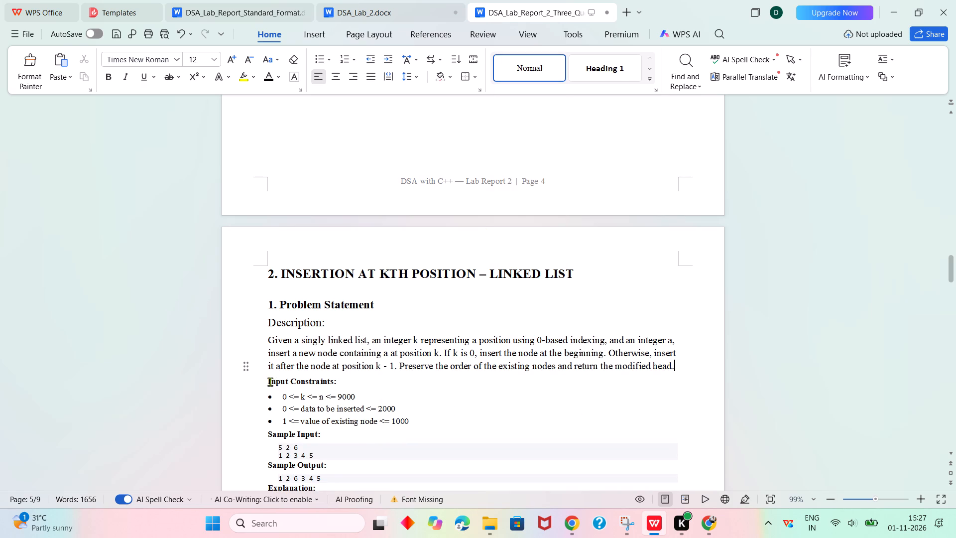
# Set the question 2 "Input Constraints:" label and the three constraint bullets below it to font size 12.
pyautogui.moveTo(266, 382); pyautogui.dragTo(350, 386)
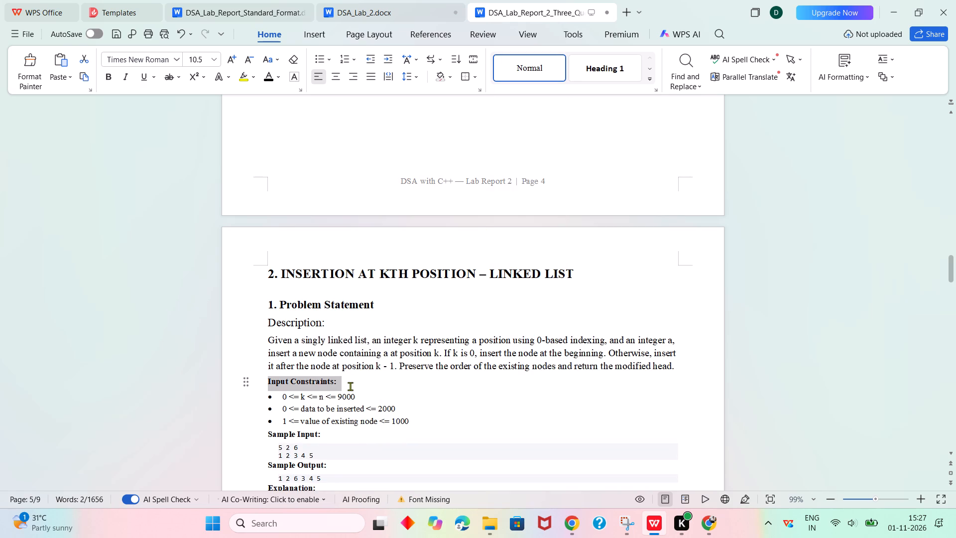
pyautogui.moveTo(350, 386); pyautogui.dragTo(347, 386)
pyautogui.click(342, 331)
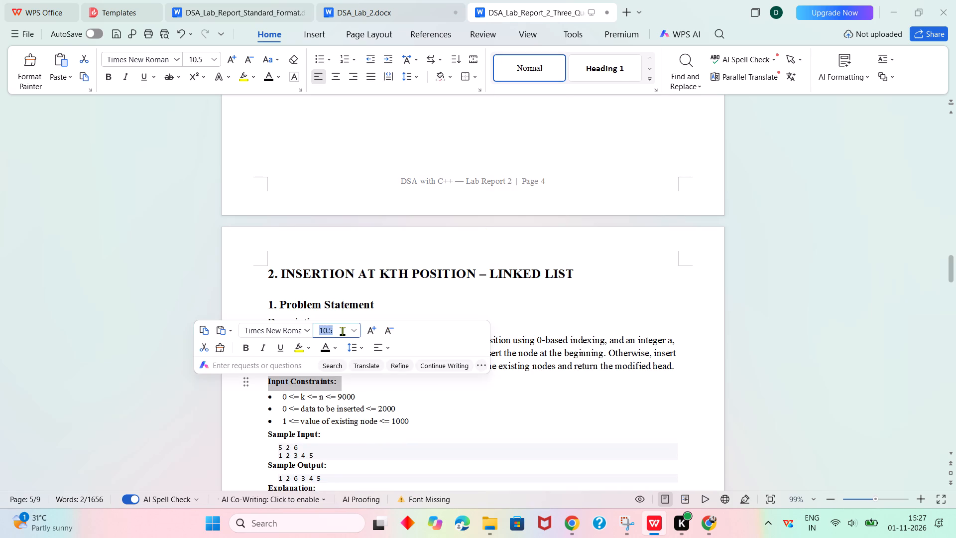
pyautogui.write('12')
pyautogui.press('Return')
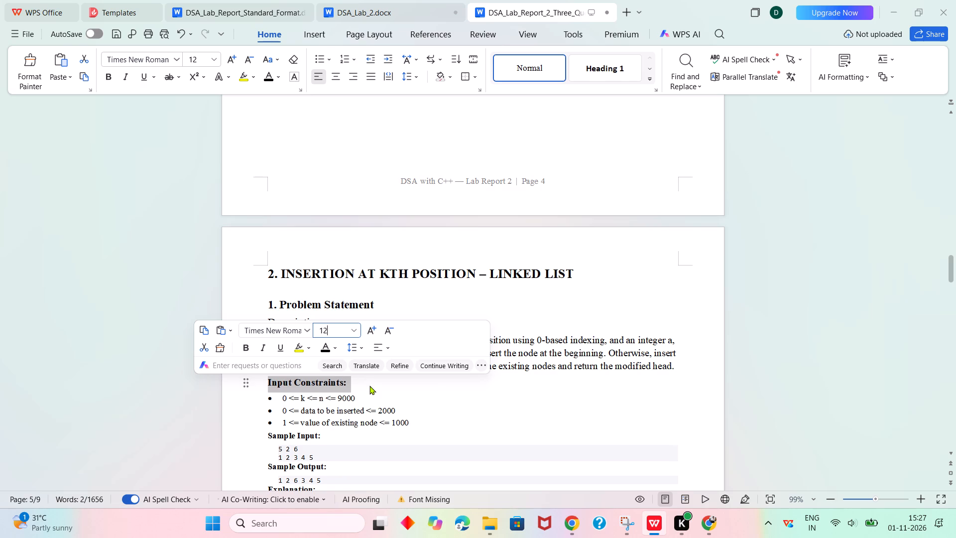
pyautogui.click(369, 386)
pyautogui.moveTo(417, 426); pyautogui.dragTo(278, 397)
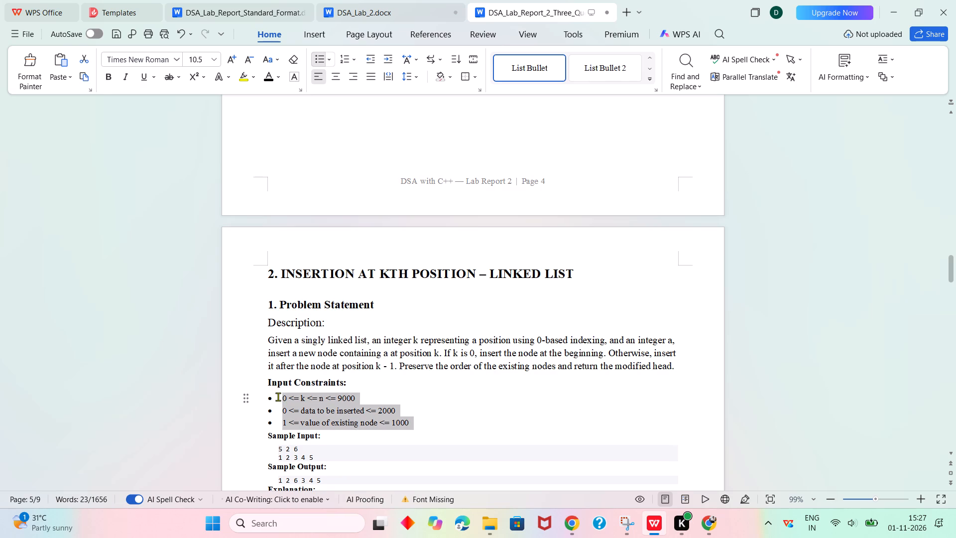
pyautogui.moveTo(278, 397); pyautogui.dragTo(277, 397)
pyautogui.click(292, 349)
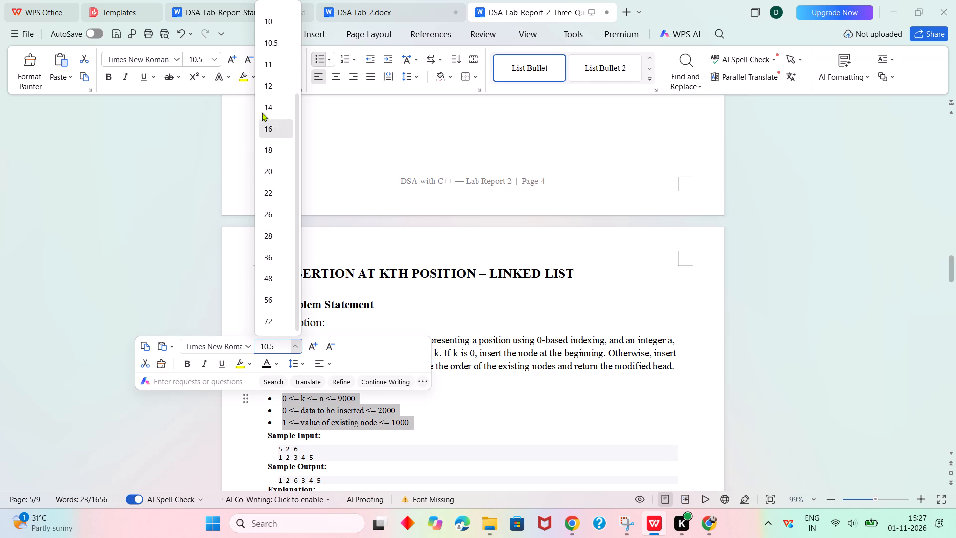
pyautogui.click(277, 90)
pyautogui.click(467, 426)
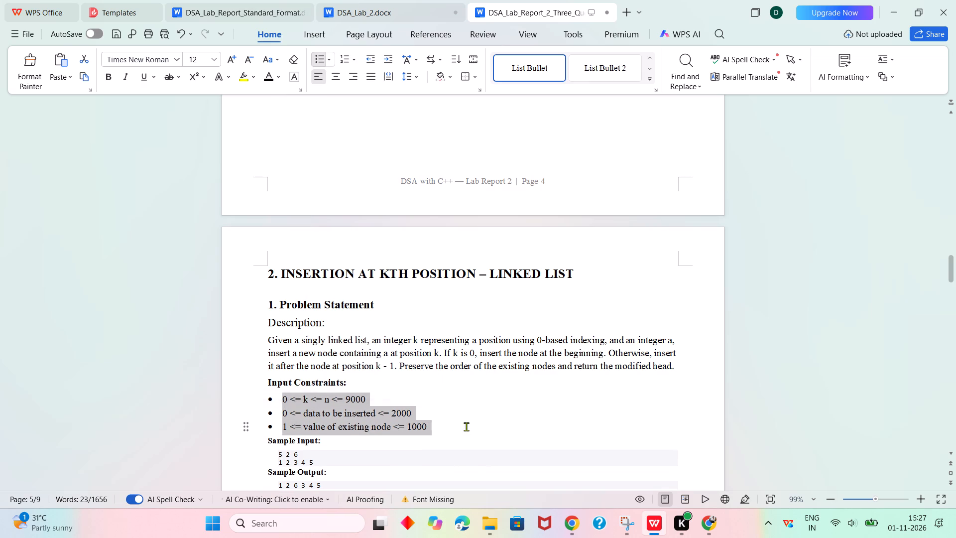
# Set the question 2 "Sample Input:" and "Sample Output:" labels to font size 12.
pyautogui.scroll(-1, 464, 426)
pyautogui.moveTo(327, 400); pyautogui.dragTo(264, 405)
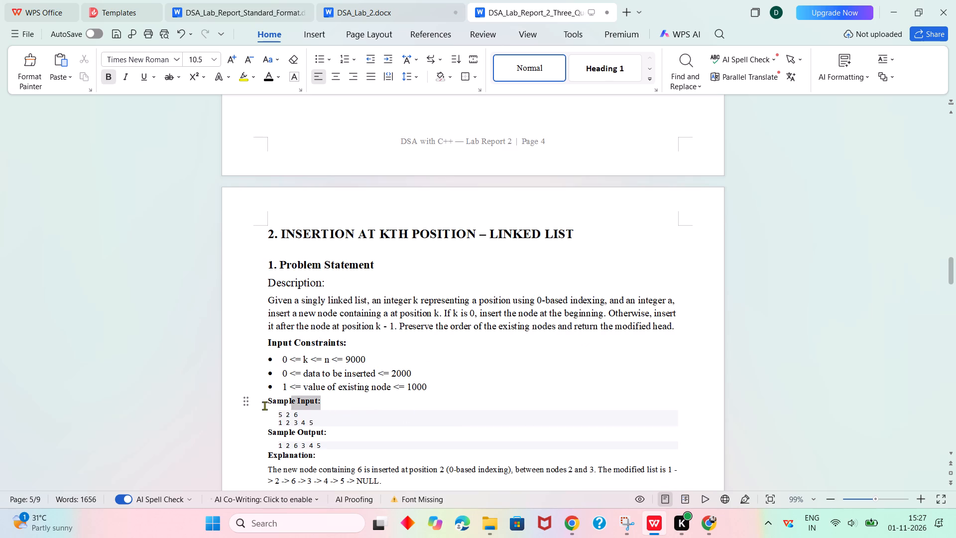
pyautogui.moveTo(264, 405); pyautogui.dragTo(248, 405)
pyautogui.click(278, 354)
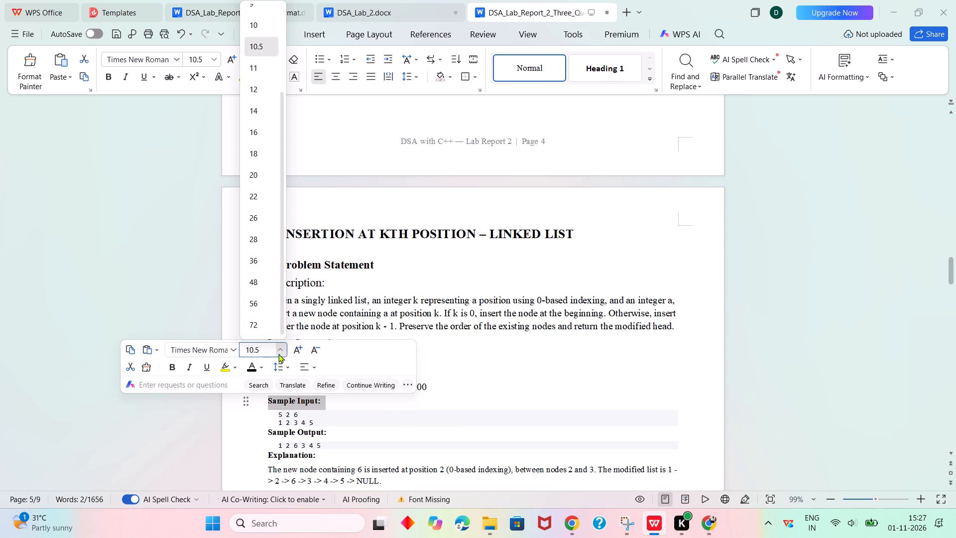
pyautogui.click(265, 88)
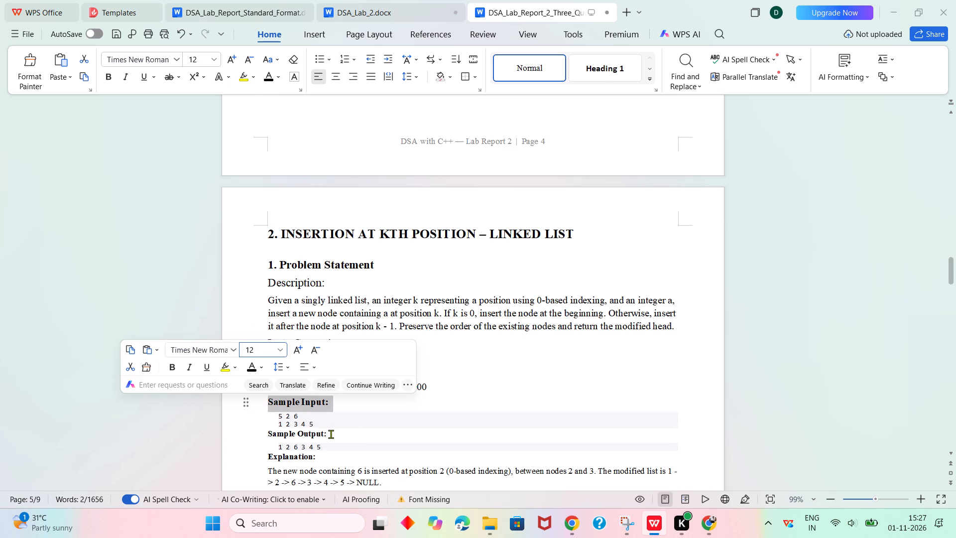
pyautogui.click(331, 434)
pyautogui.moveTo(331, 434); pyautogui.dragTo(265, 430)
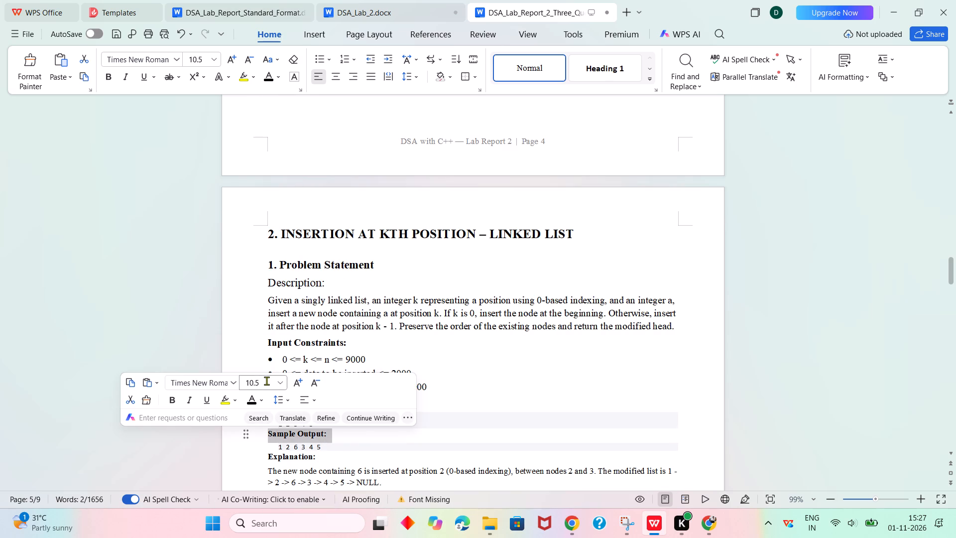
pyautogui.click(277, 387)
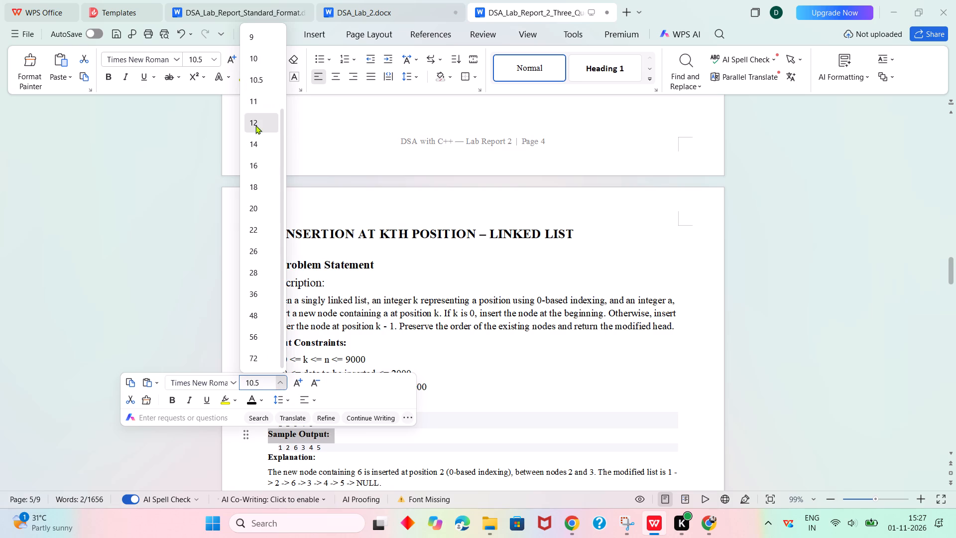
pyautogui.click(255, 125)
pyautogui.click(354, 434)
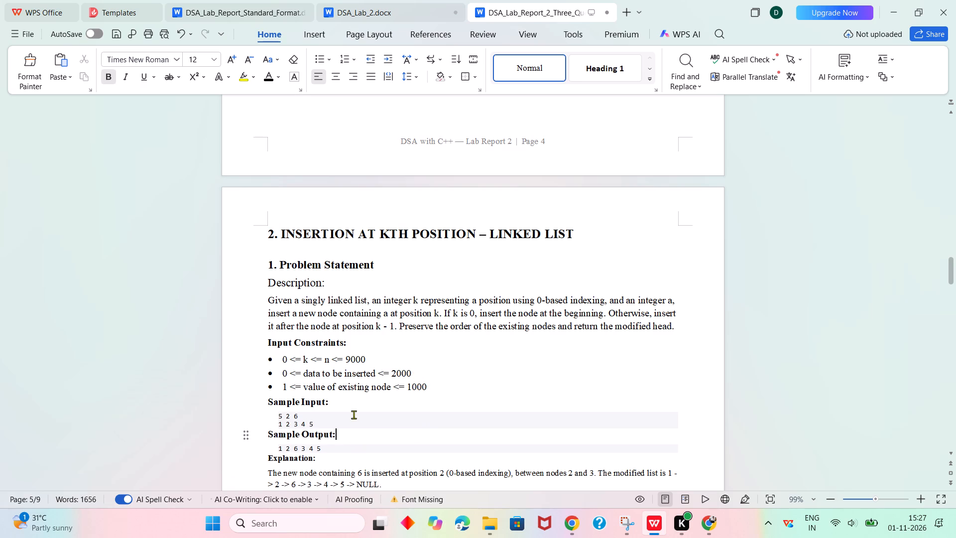
# Set the sample input and sample output values in the question 2 code blocks to font size 11.
pyautogui.moveTo(316, 425); pyautogui.dragTo(277, 418)
pyautogui.click(288, 368)
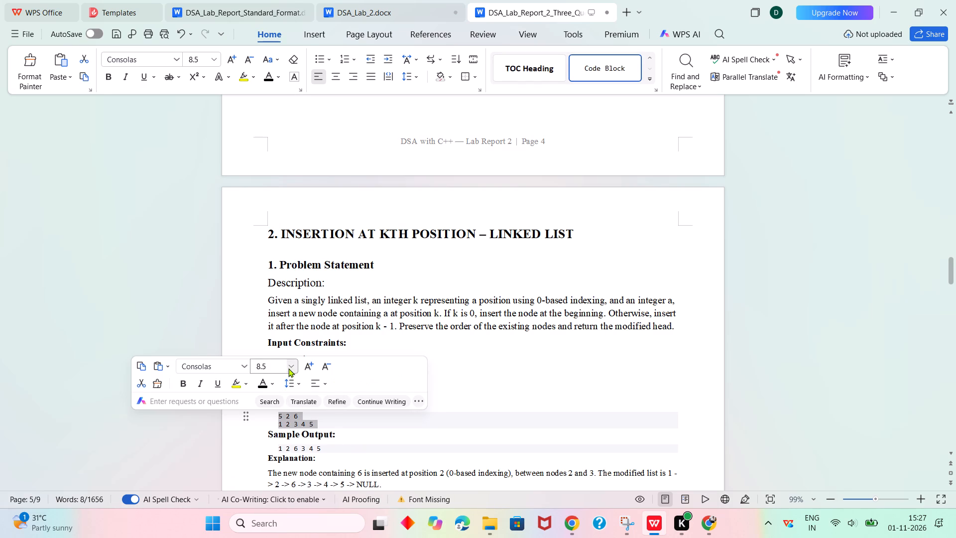
pyautogui.click(260, 84)
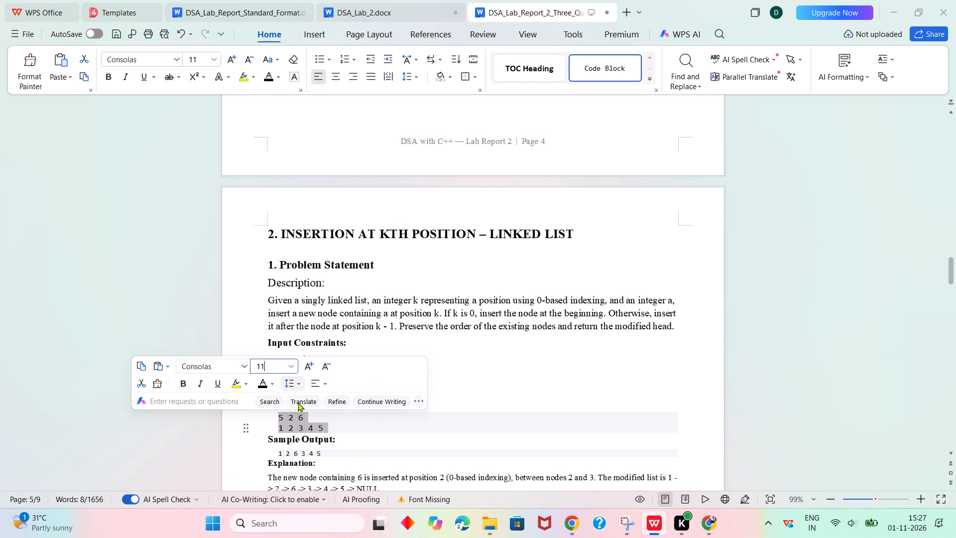
pyautogui.moveTo(332, 453); pyautogui.dragTo(267, 452)
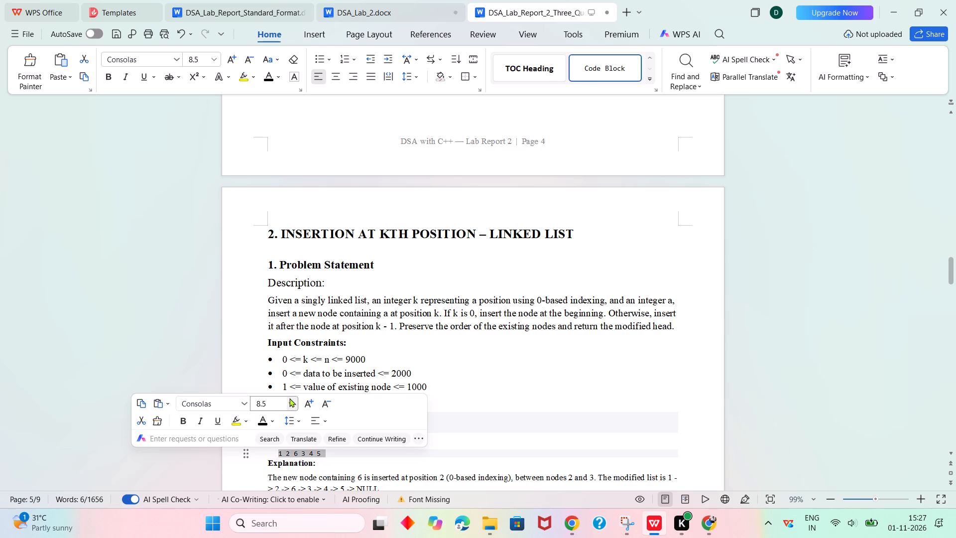
pyautogui.click(289, 398)
pyautogui.click(266, 116)
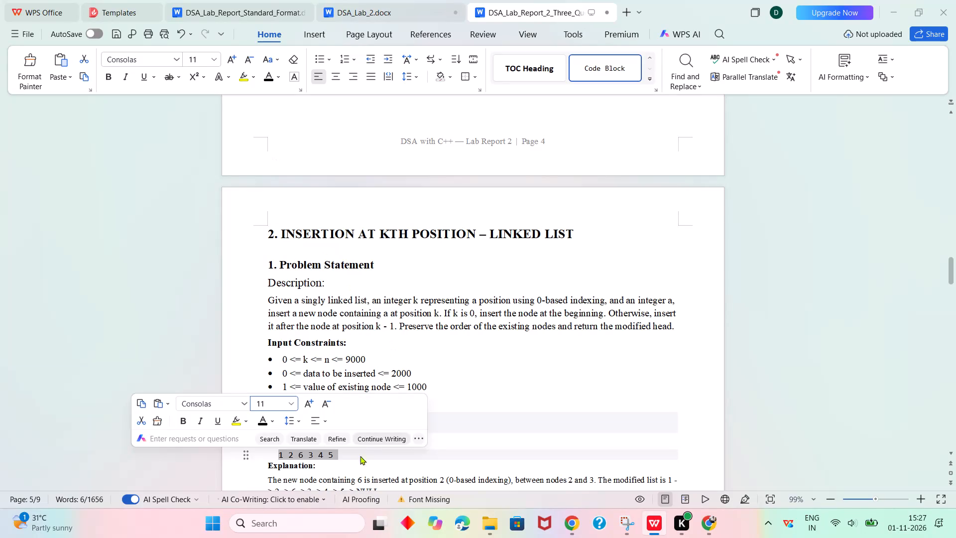
# Insert a blank line between the question 2 sample output block and the "Explanation:" label.
pyautogui.click(334, 470)
pyautogui.click(348, 458)
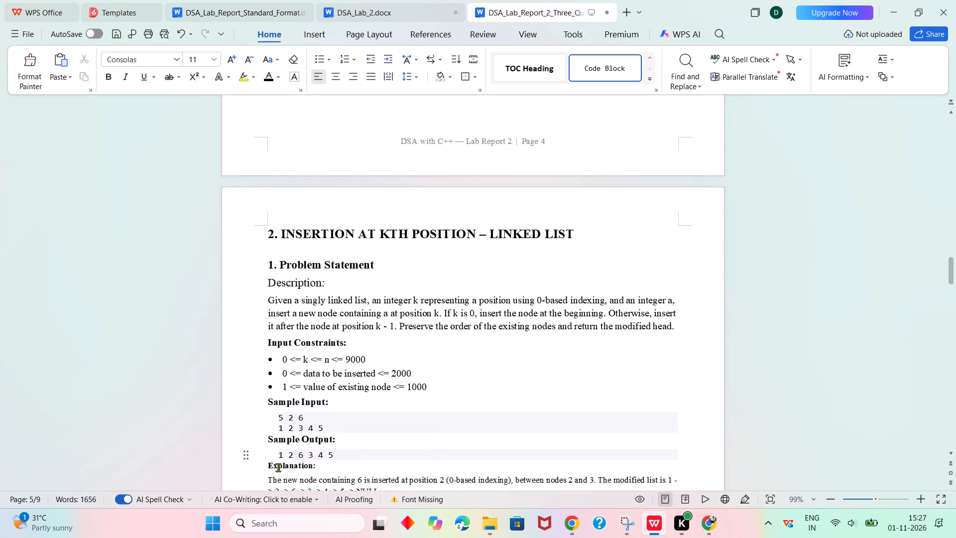
pyautogui.click(268, 466)
pyautogui.press('Return')
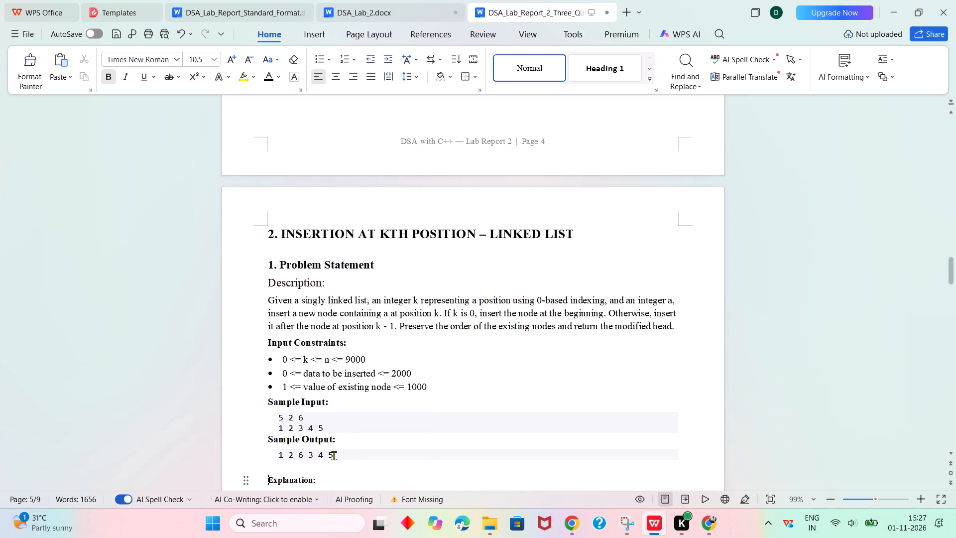
# Set the question 2 "Explanation:" label to font size 14.
pyautogui.scroll(-3, 364, 442)
pyautogui.moveTo(324, 363); pyautogui.dragTo(249, 365)
pyautogui.click(280, 309)
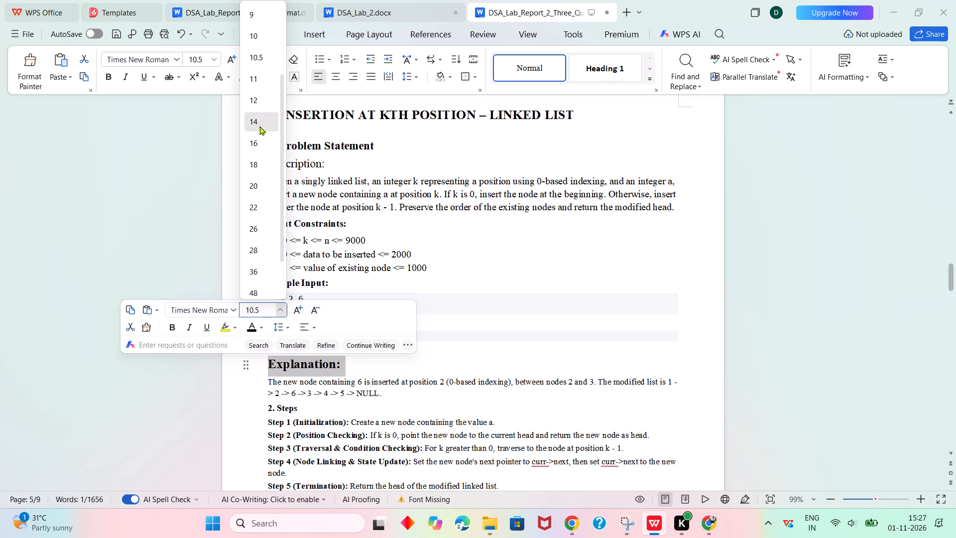
pyautogui.click(259, 126)
pyautogui.click(357, 369)
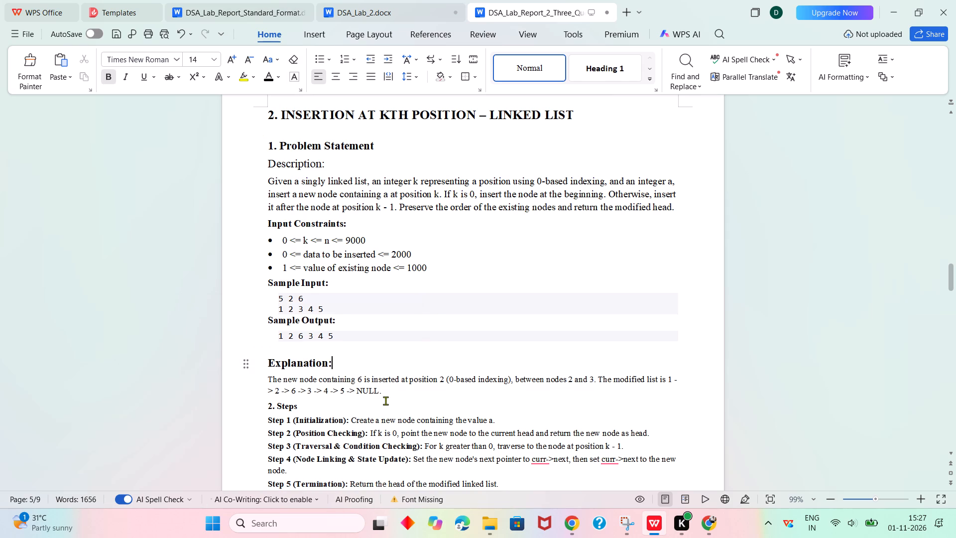
# Set the question 2 explanation paragraph about inserting node 6 at position 2 to font size 12.
pyautogui.moveTo(385, 401); pyautogui.dragTo(245, 381)
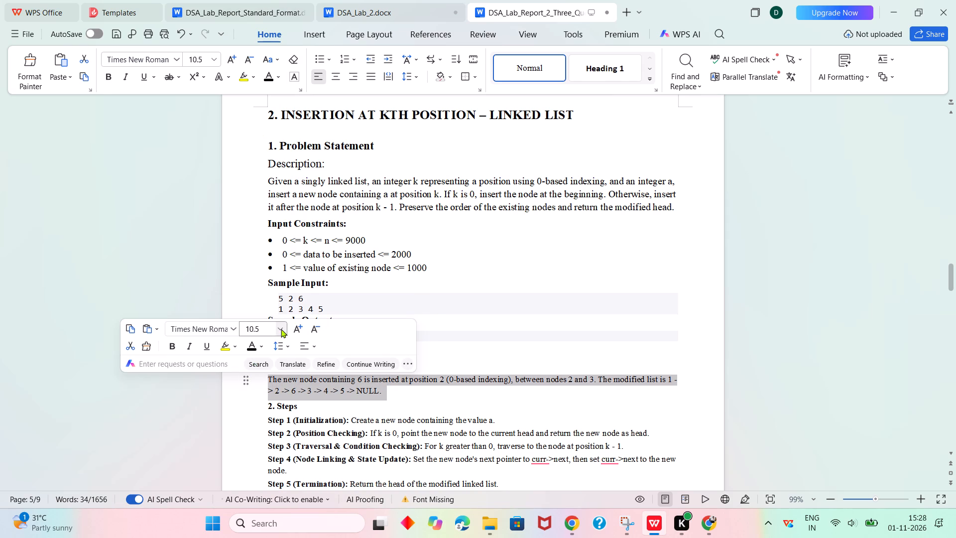
pyautogui.click(281, 329)
pyautogui.click(258, 99)
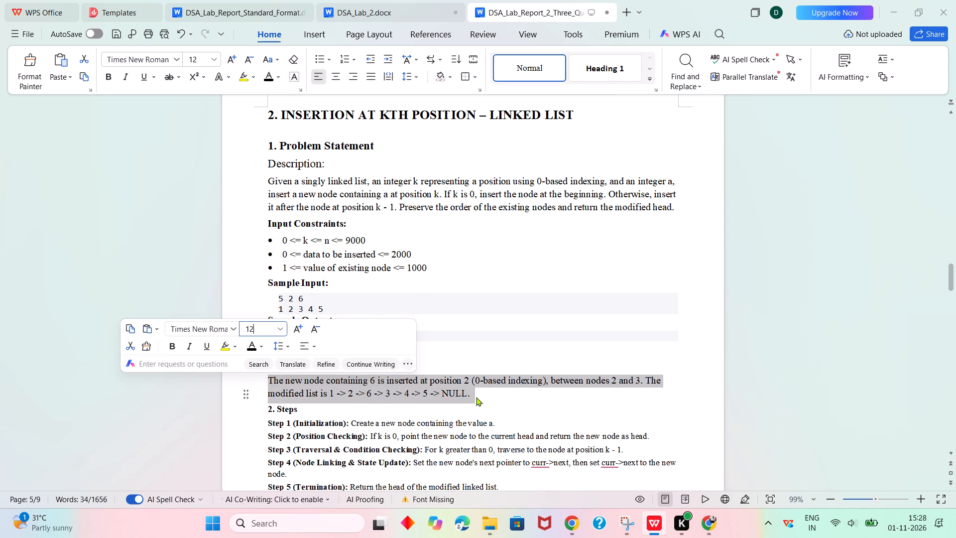
pyautogui.click(487, 401)
# Set the question 2 "2. Steps" heading to font size 18.
pyautogui.moveTo(297, 409); pyautogui.dragTo(261, 410)
pyautogui.click(280, 362)
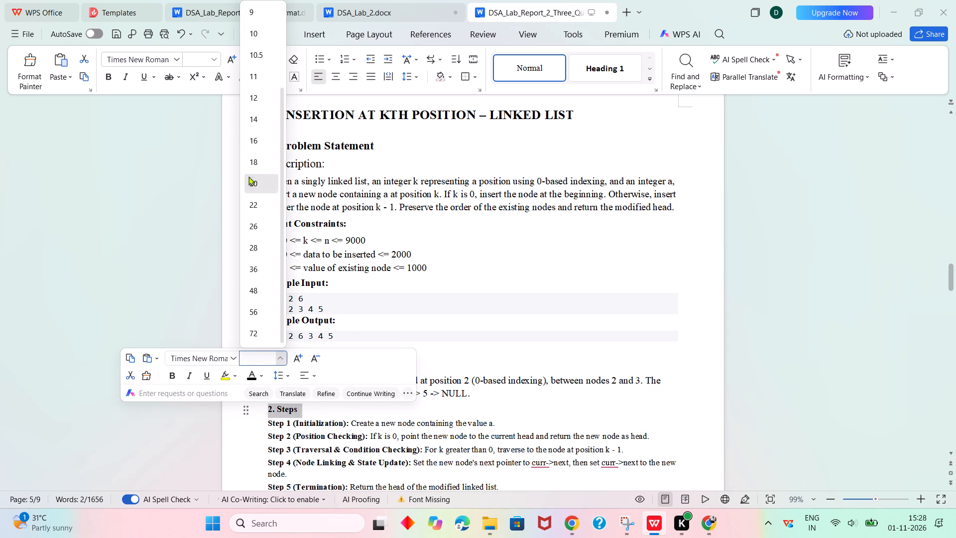
pyautogui.click(265, 170)
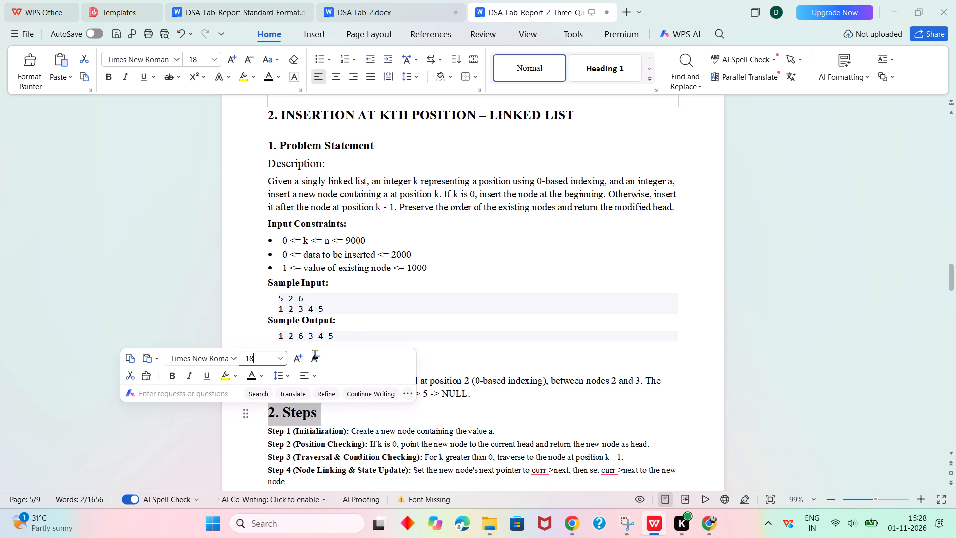
pyautogui.click(323, 412)
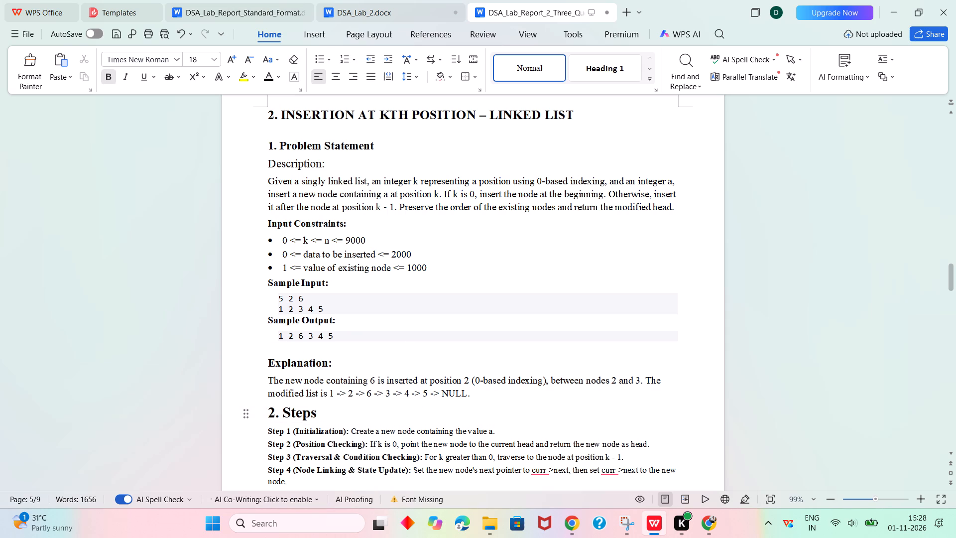
# Set the bold labels of Step 1 (Initialization), Step 2 (Position Checking) and Step 3 (Traversal & Condition Checking) in question 2 to font size 12.
pyautogui.moveTo(267, 429); pyautogui.dragTo(363, 445)
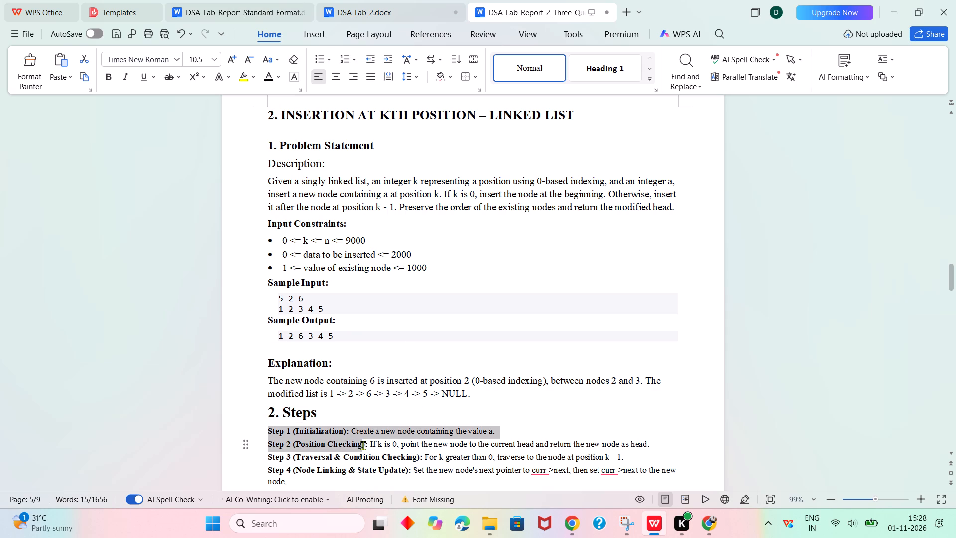
pyautogui.moveTo(363, 445); pyautogui.dragTo(348, 430)
pyautogui.click(358, 382)
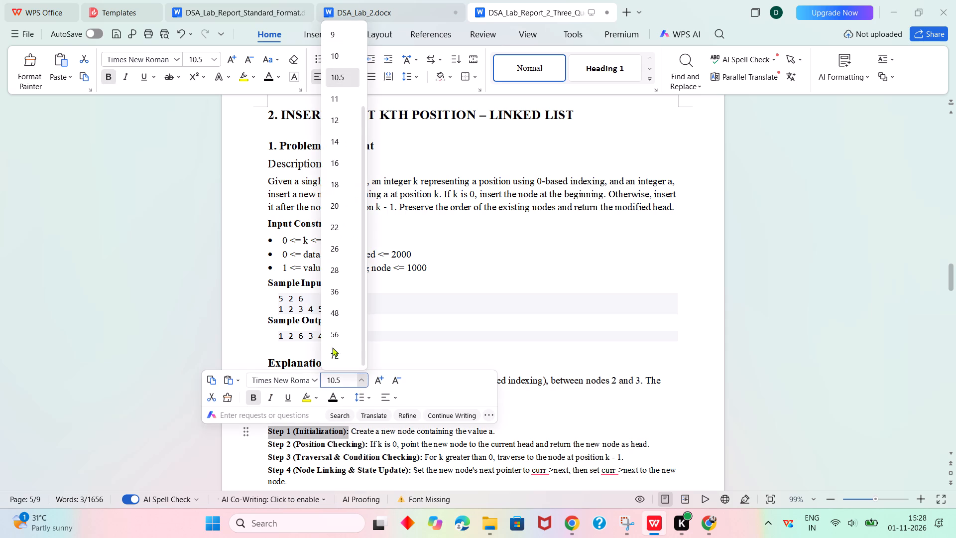
pyautogui.click(351, 117)
pyautogui.click(370, 443)
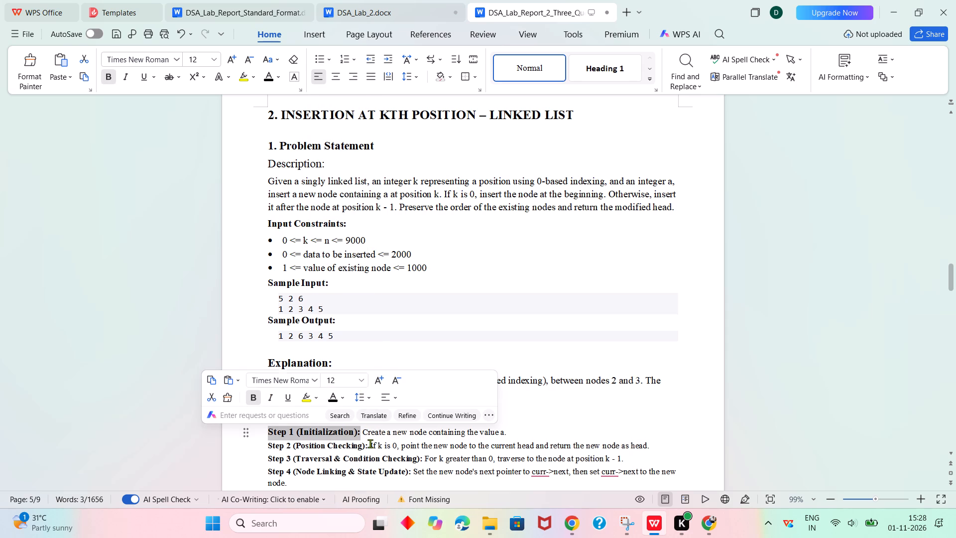
pyautogui.moveTo(369, 446); pyautogui.dragTo(265, 447)
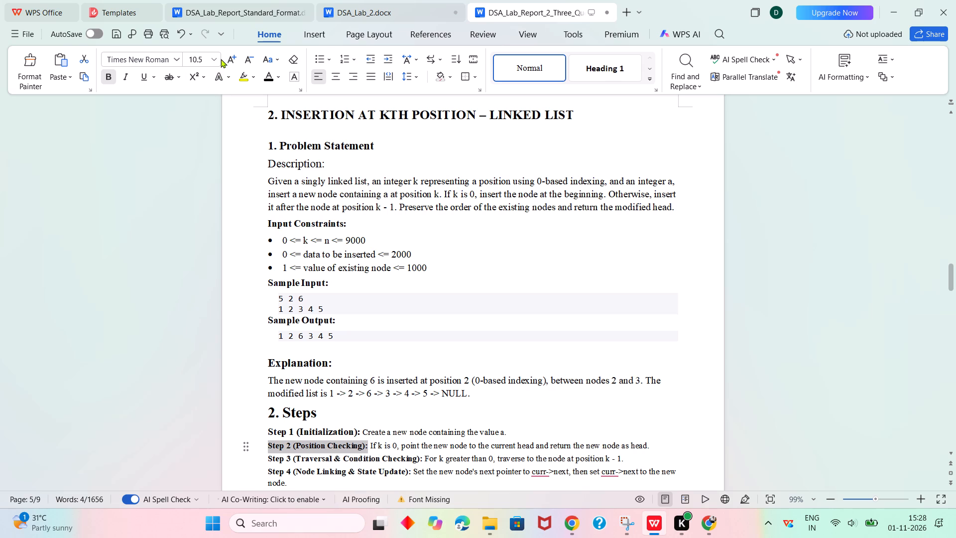
pyautogui.click(215, 57)
pyautogui.click(204, 168)
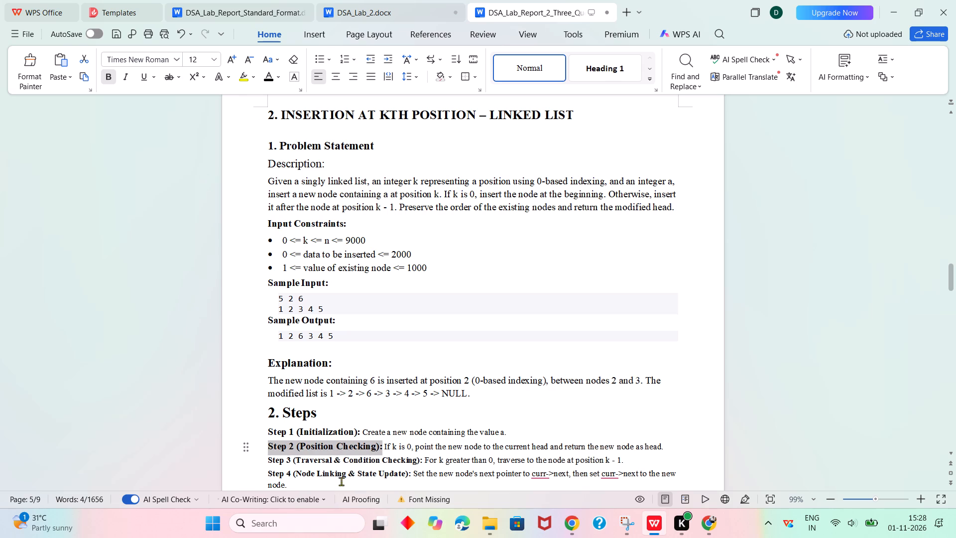
pyautogui.moveTo(266, 461); pyautogui.dragTo(270, 460)
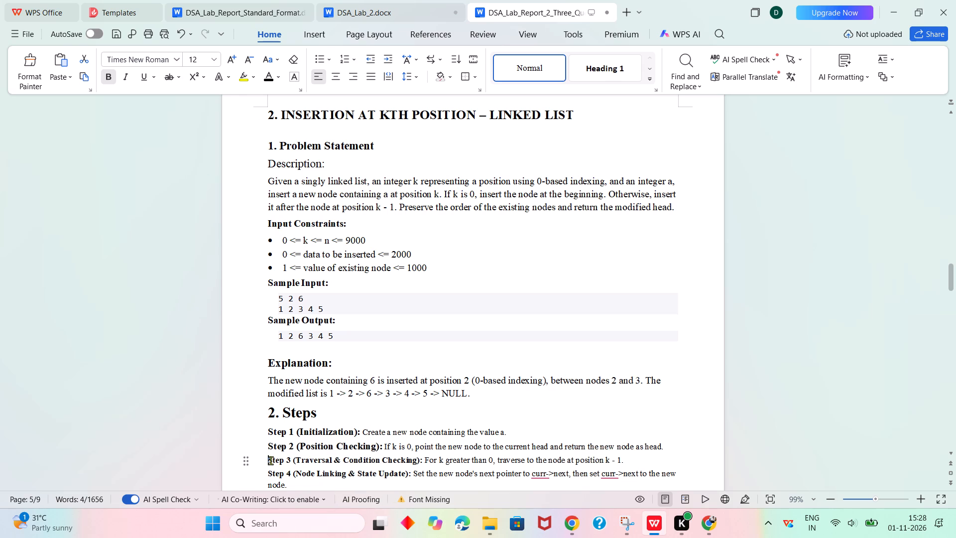
pyautogui.moveTo(270, 460); pyautogui.dragTo(424, 463)
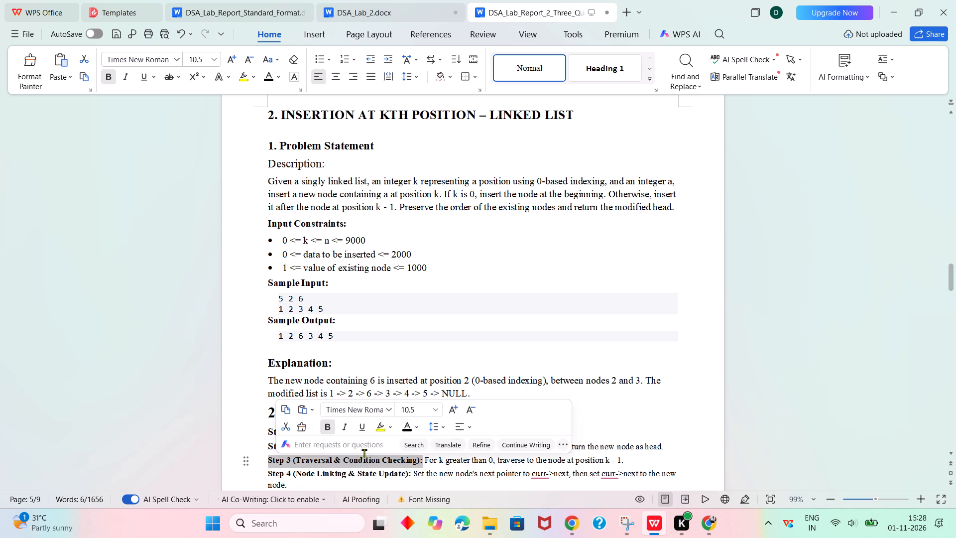
pyautogui.click(434, 407)
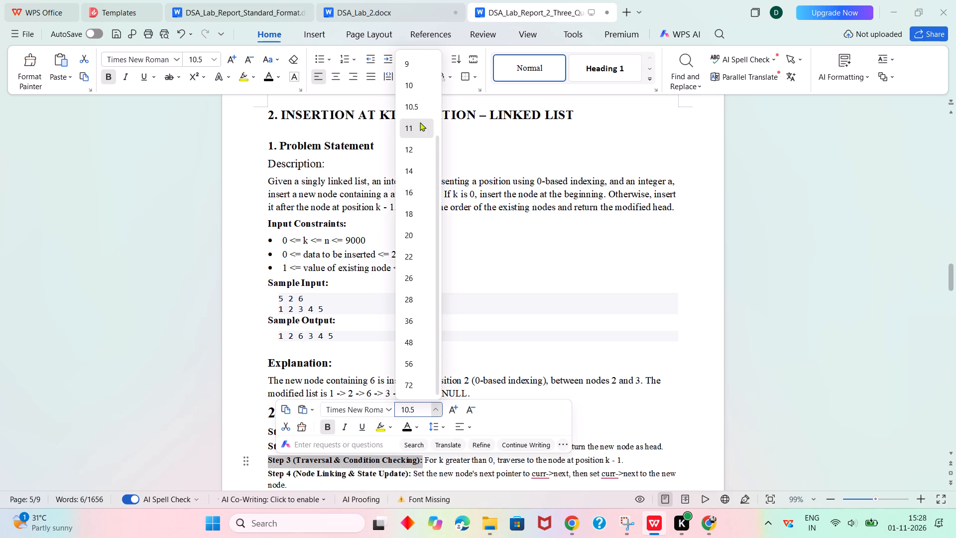
pyautogui.click(420, 140)
pyautogui.click(241, 427)
# Set the bold labels of Step 4 (Node Linking & State Update) and Step 5 (Termination) in question 2 to font size 12.
pyautogui.scroll(-2, 268, 407)
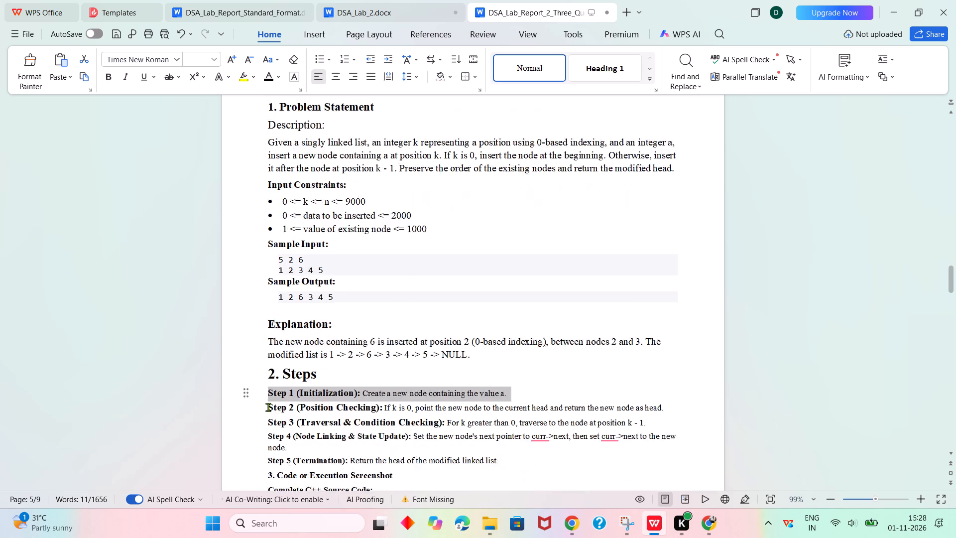
pyautogui.moveTo(266, 395); pyautogui.dragTo(399, 389)
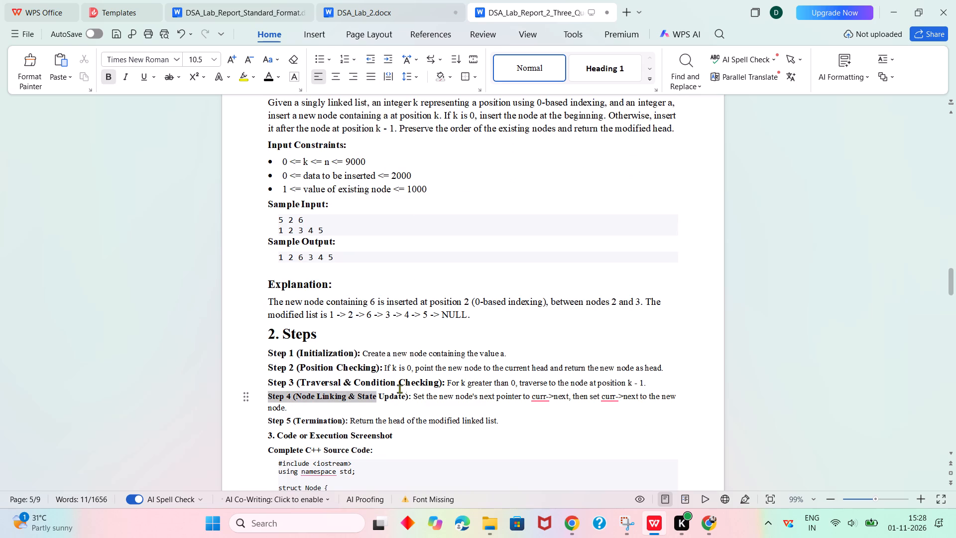
pyautogui.moveTo(399, 389); pyautogui.dragTo(411, 396)
pyautogui.click(422, 346)
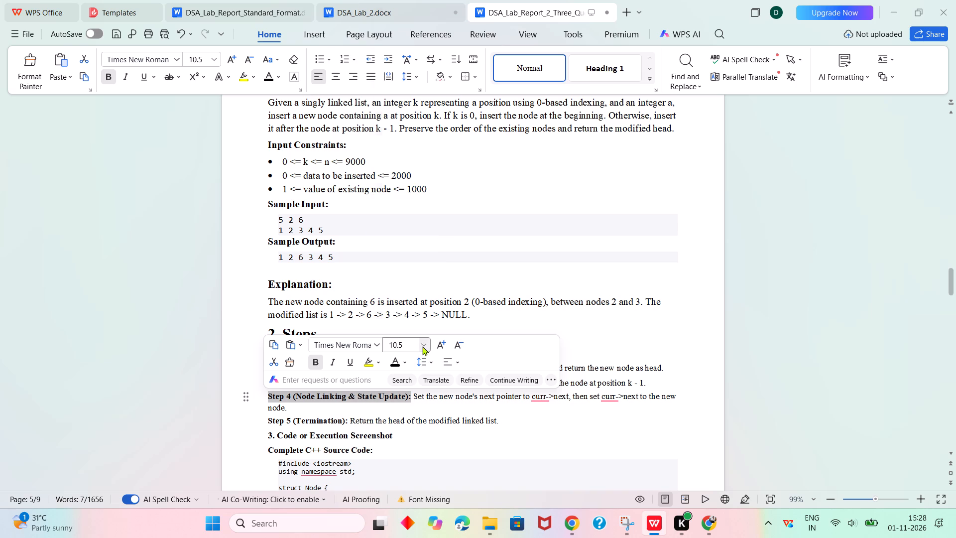
pyautogui.click(405, 83)
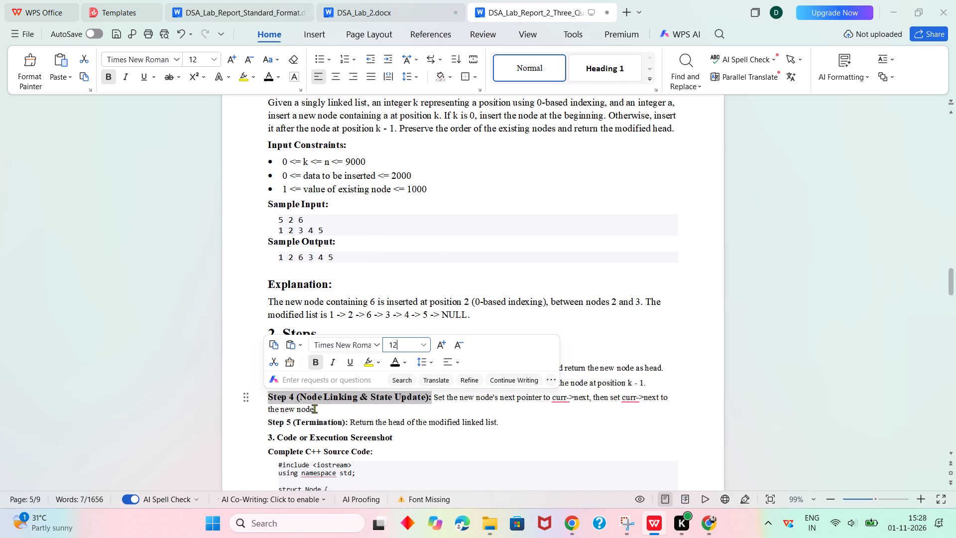
pyautogui.click(267, 421)
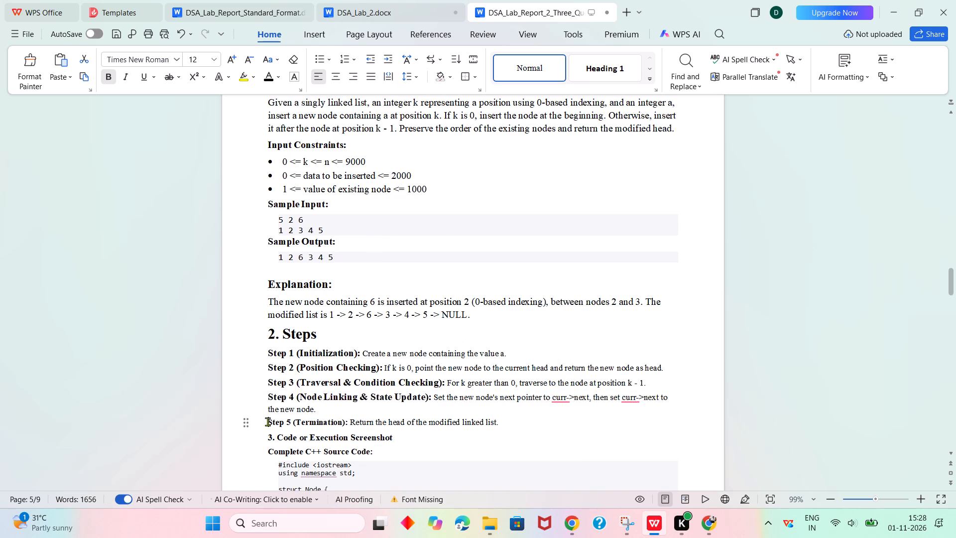
pyautogui.moveTo(267, 421); pyautogui.dragTo(349, 421)
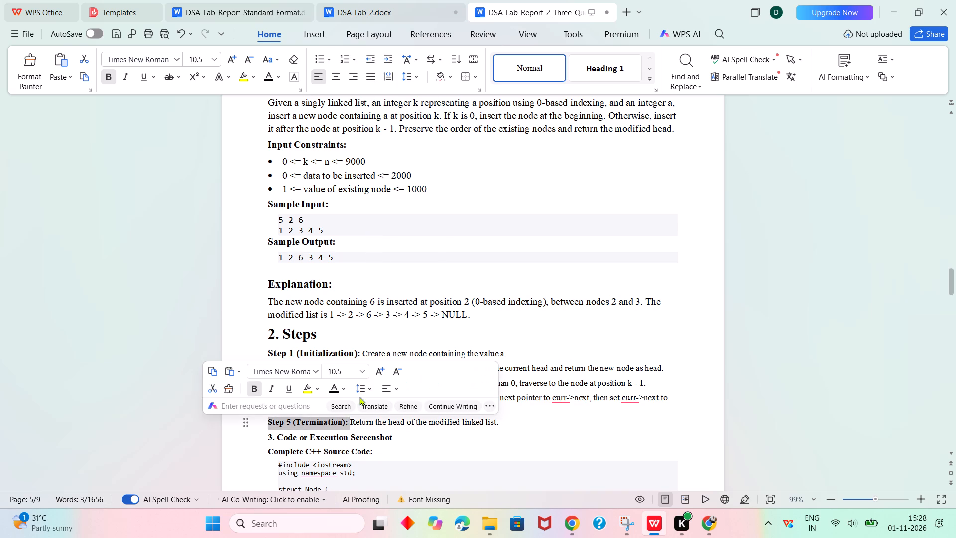
pyautogui.click(358, 371)
pyautogui.click(365, 374)
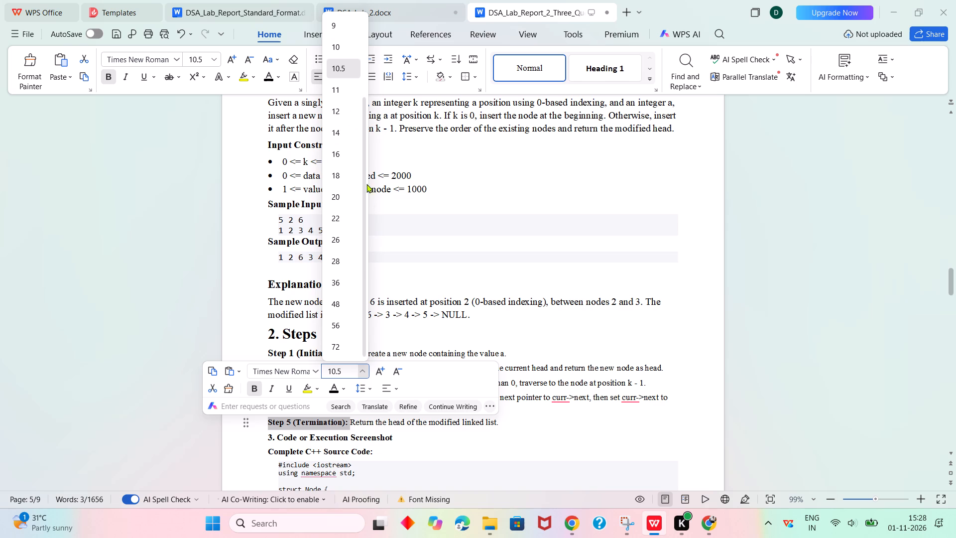
pyautogui.click(338, 116)
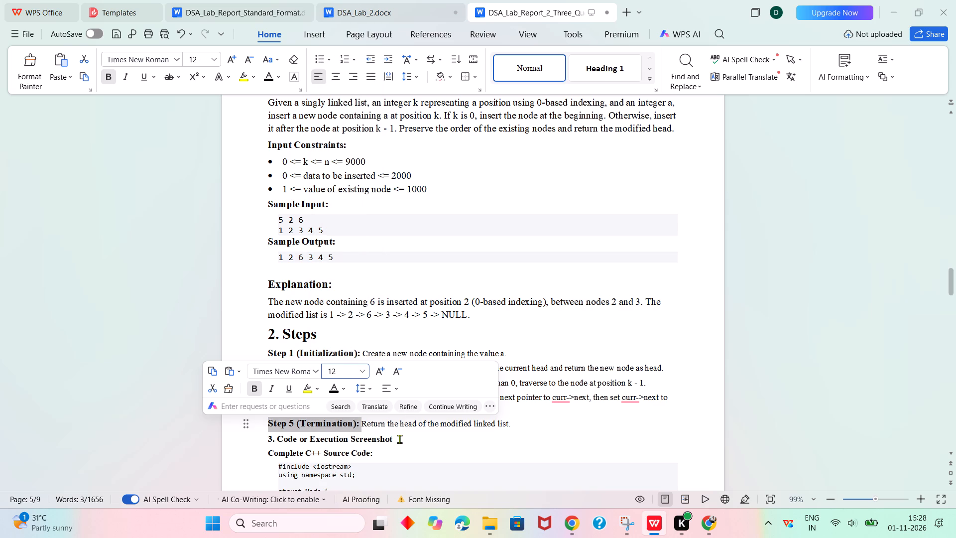
pyautogui.click(399, 439)
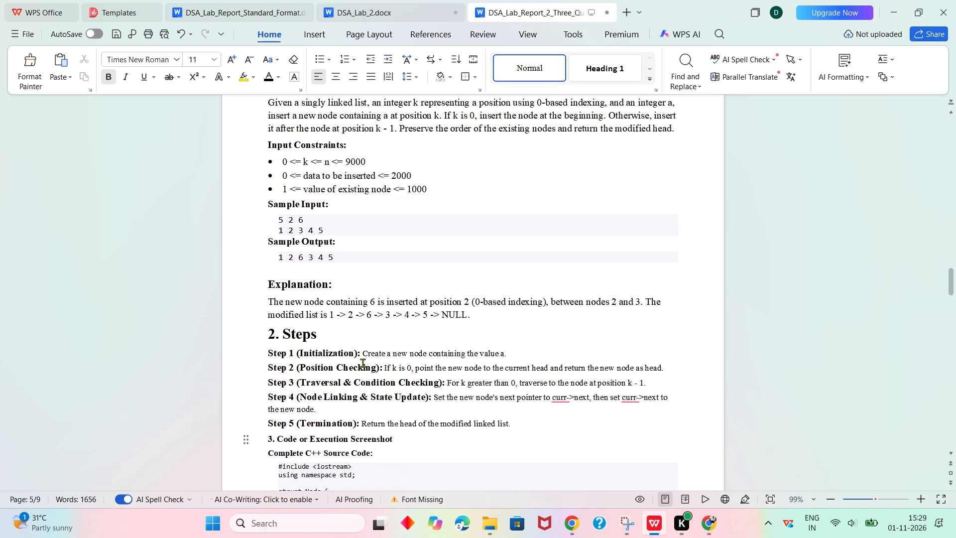
# Set the description texts of Steps 1 to 4 in question 2 to font size 12.
pyautogui.moveTo(362, 352); pyautogui.dragTo(514, 348)
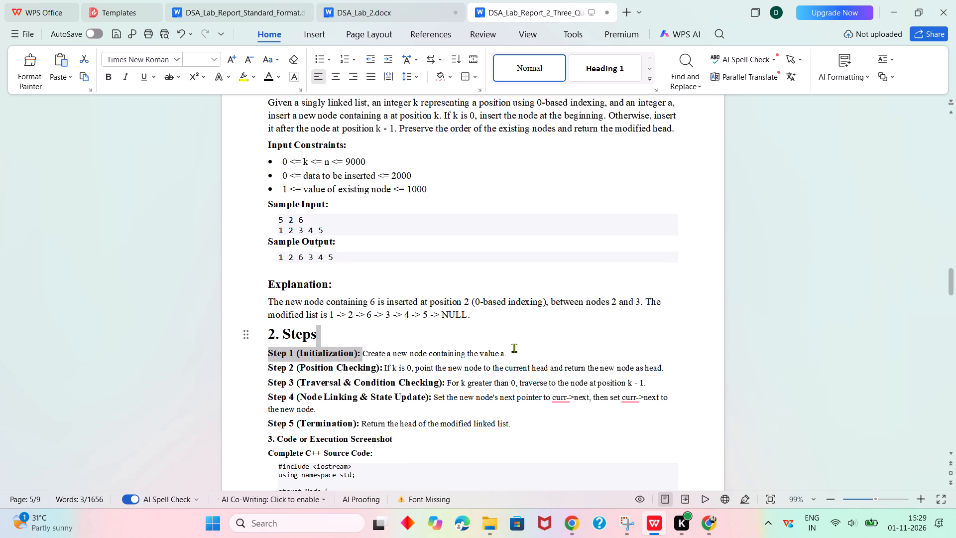
pyautogui.moveTo(514, 348); pyautogui.dragTo(516, 355)
pyautogui.click(528, 299)
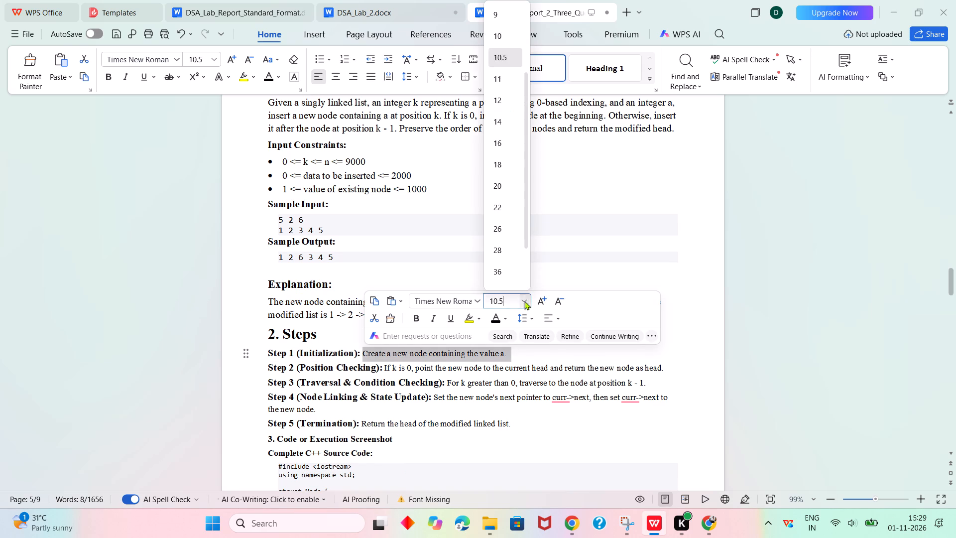
pyautogui.click(502, 96)
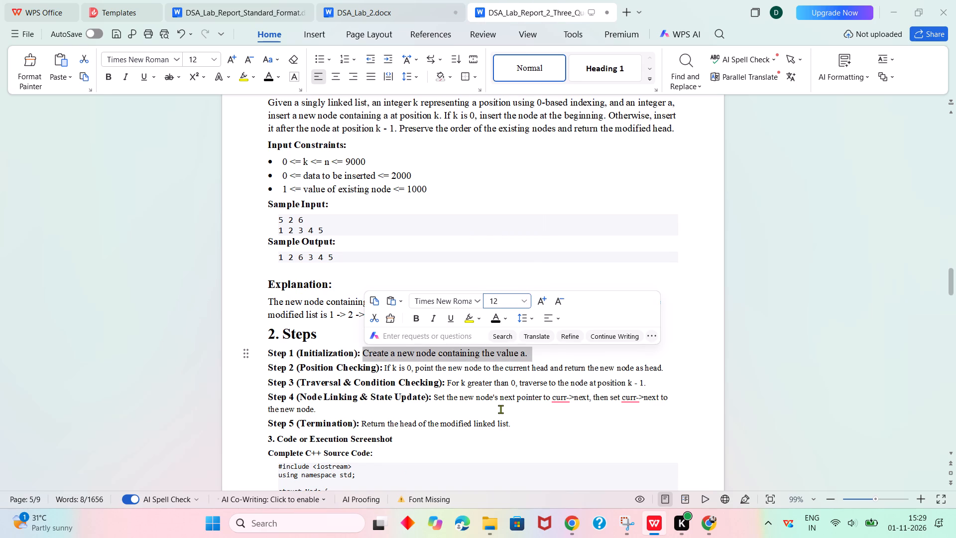
pyautogui.click(500, 409)
pyautogui.moveTo(325, 411); pyautogui.dragTo(292, 387)
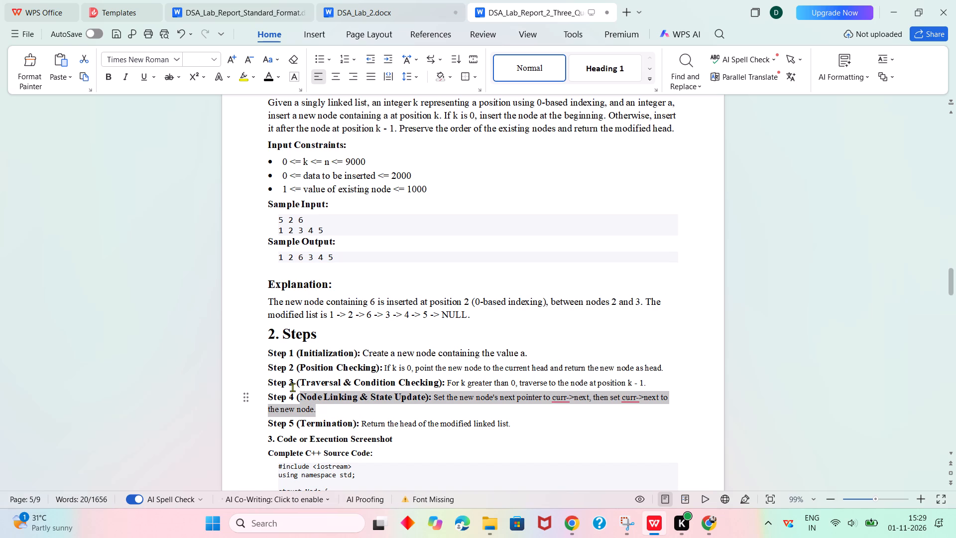
pyautogui.moveTo(292, 387); pyautogui.dragTo(283, 371)
pyautogui.click(290, 319)
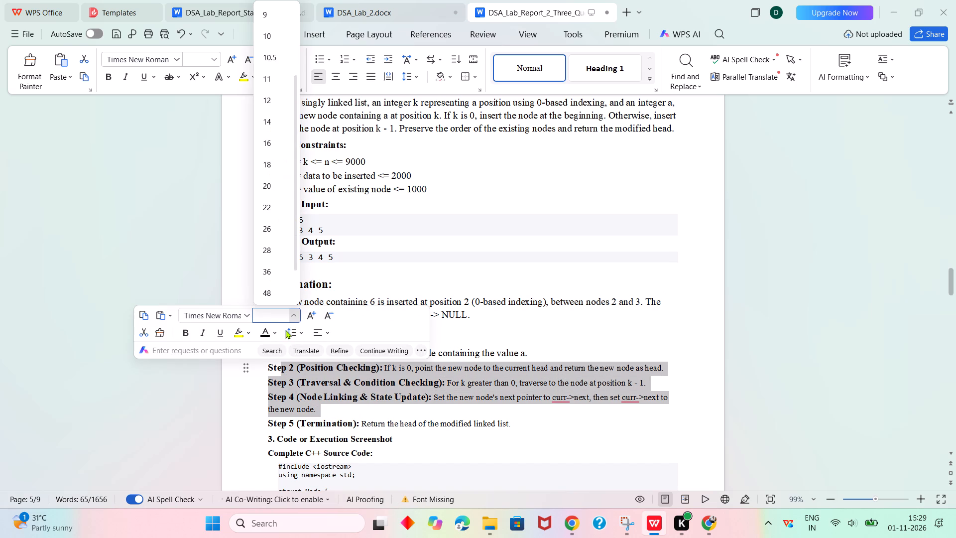
pyautogui.click(275, 92)
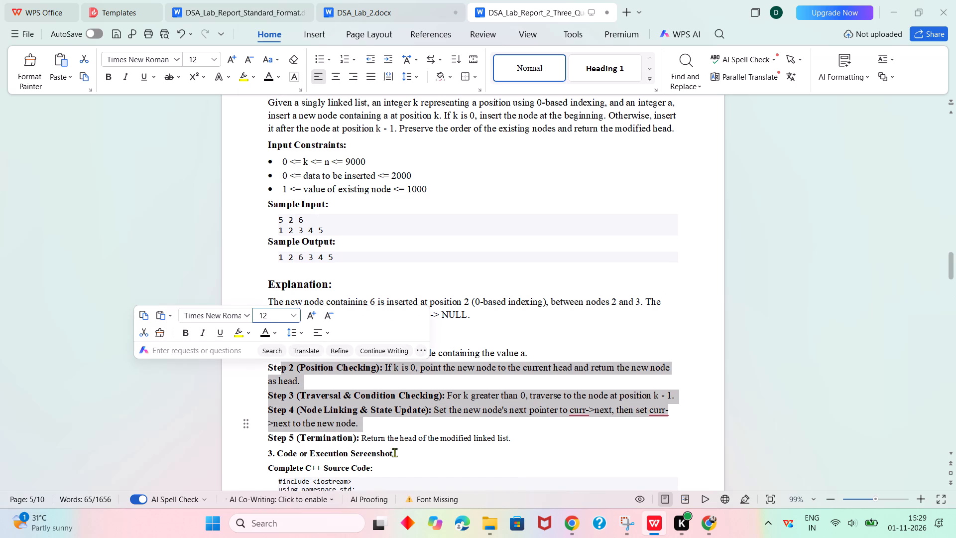
pyautogui.click(367, 431)
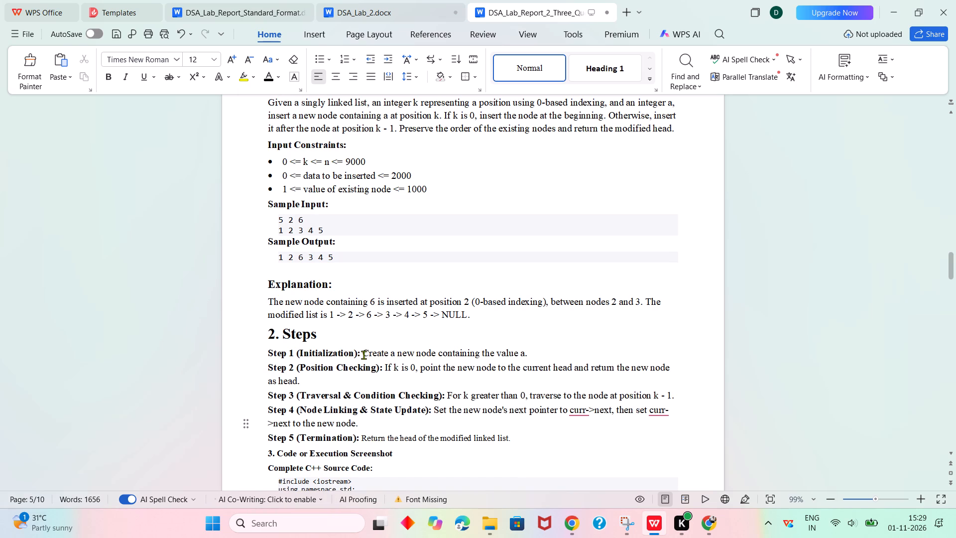
# Move the descriptions of Steps 1 to 5 in question 2 onto their own lines below the bold labels.
pyautogui.click(363, 354)
pyautogui.press('Return')
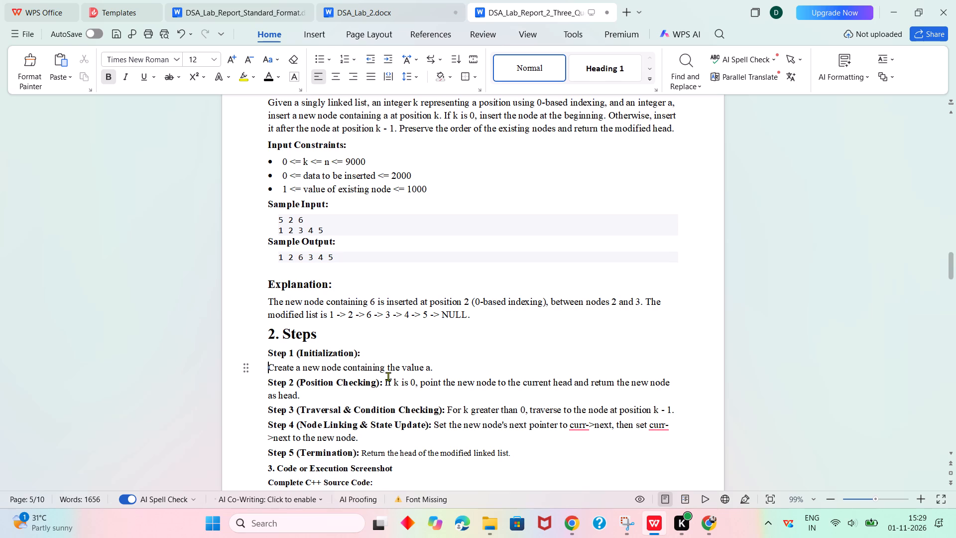
pyautogui.click(384, 379)
pyautogui.press('Return')
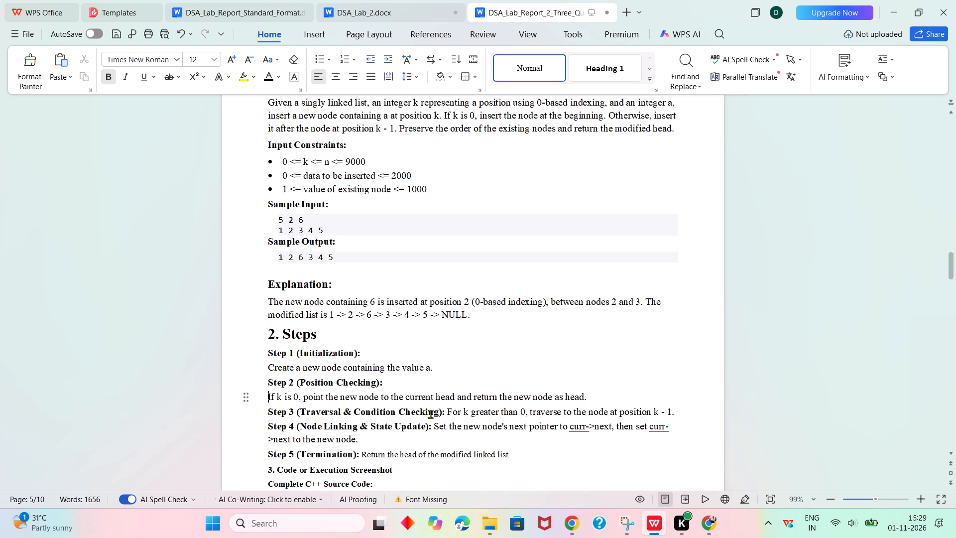
pyautogui.click(446, 413)
pyautogui.press('Return')
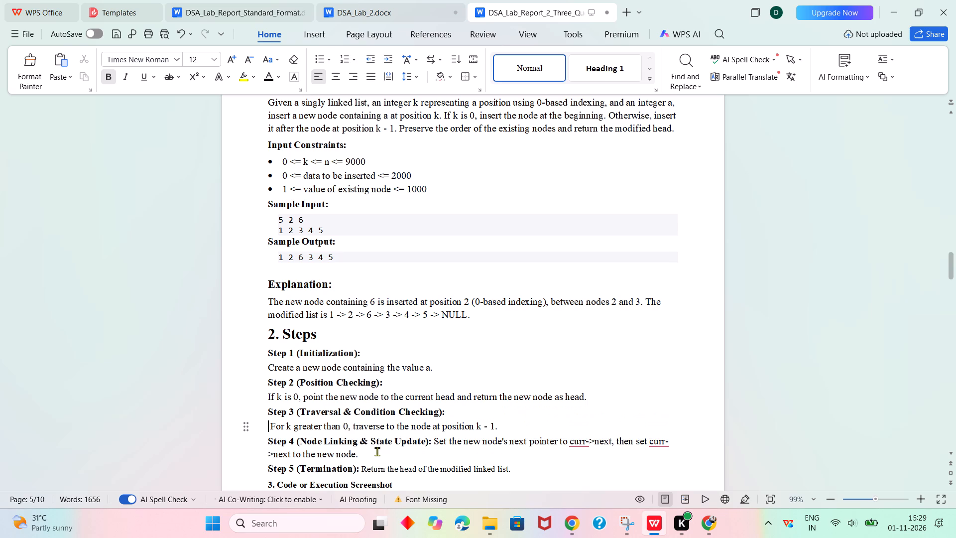
pyautogui.click(433, 441)
pyautogui.press('Return')
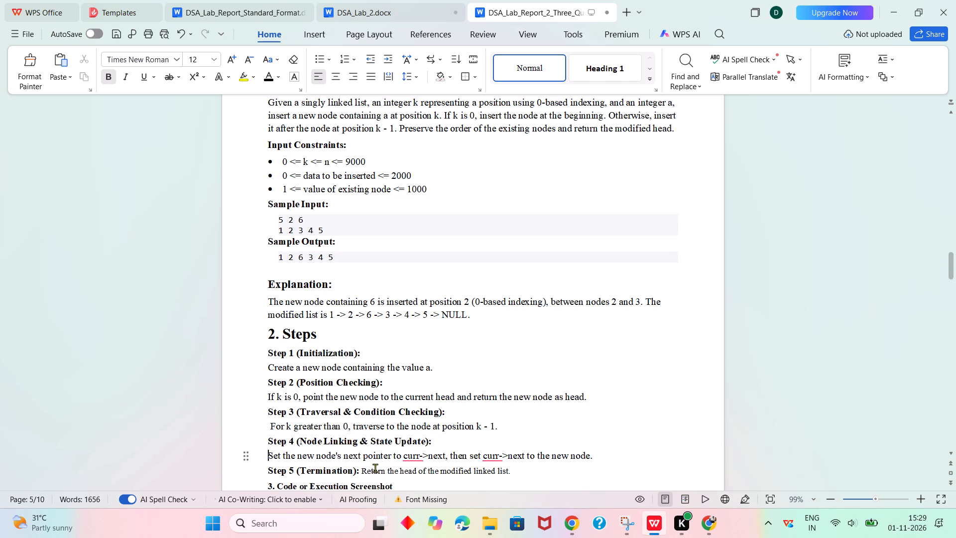
pyautogui.click(361, 473)
pyautogui.press('Return')
# Set the description text of Step 5 (Termination) in question 2 to font size 12.
pyautogui.scroll(-3, 370, 465)
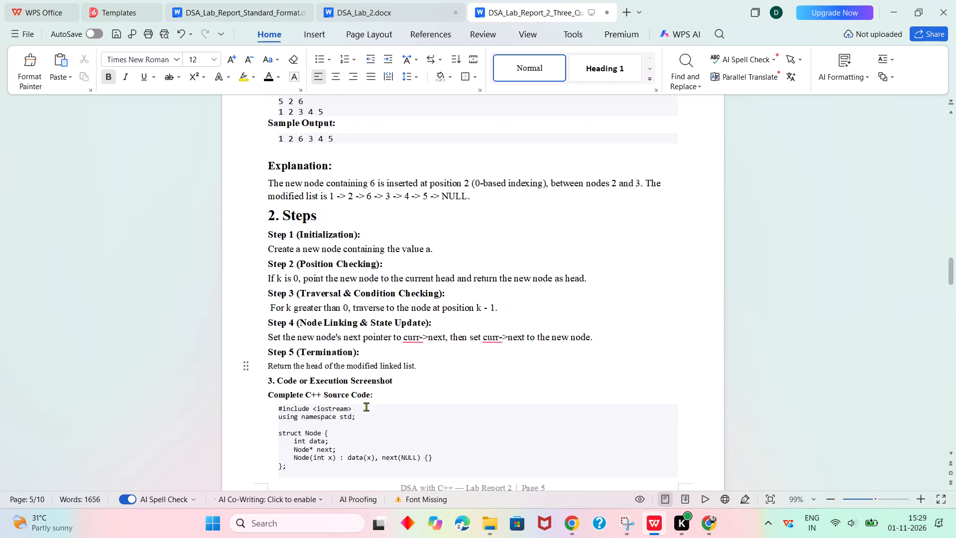
pyautogui.moveTo(420, 369); pyautogui.dragTo(263, 369)
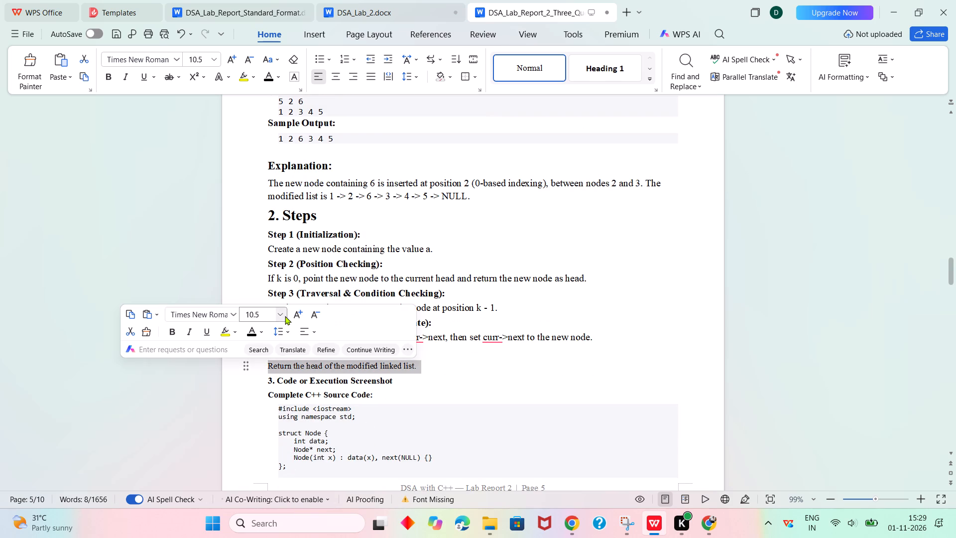
pyautogui.click(283, 313)
pyautogui.click(263, 99)
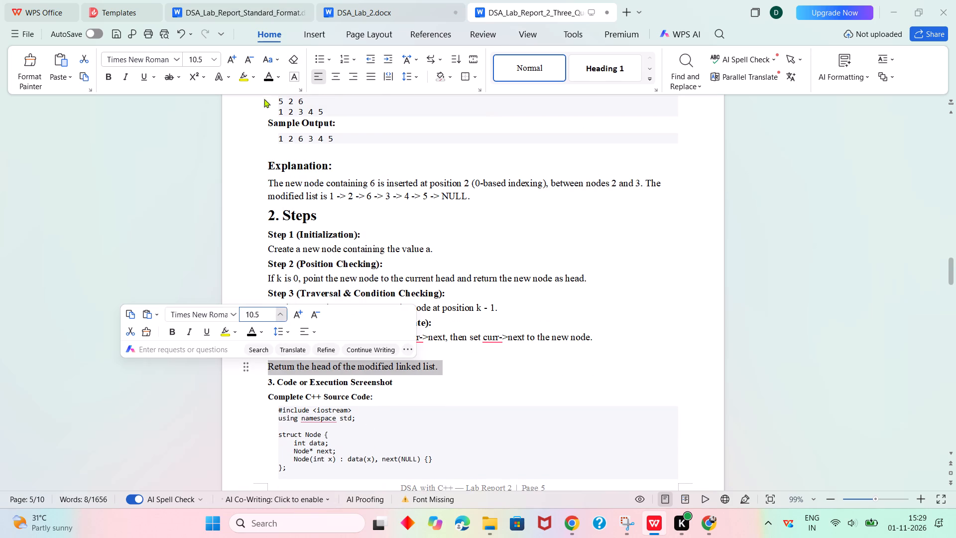
# Add a blank line between question 2's Step 5 description and the "3. Code or Execution Screenshot" heading.
pyautogui.click(453, 365)
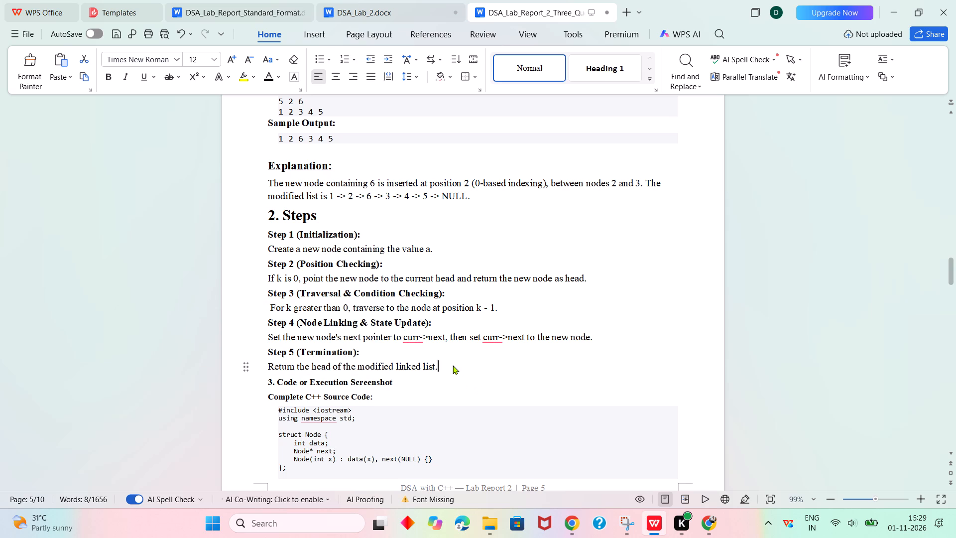
pyautogui.press('Return')
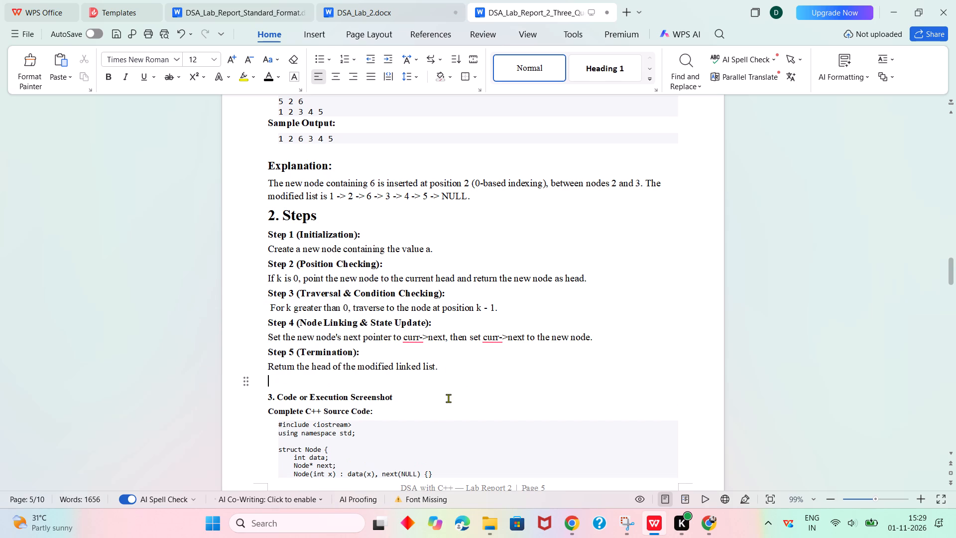
# Set question 2's "3. Code or Execution Screenshot" heading to font size 16.
pyautogui.click(400, 395)
pyautogui.moveTo(399, 395); pyautogui.dragTo(256, 397)
pyautogui.click(277, 340)
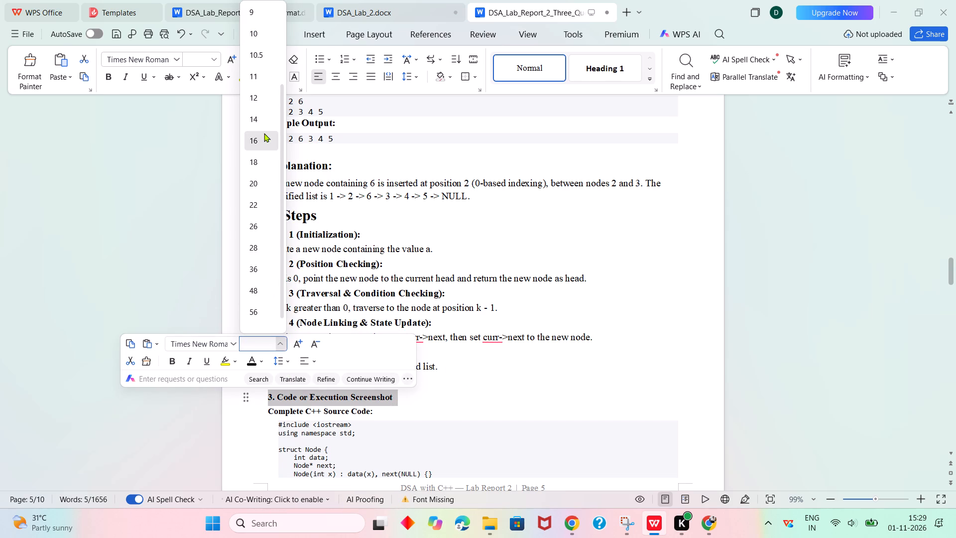
pyautogui.click(264, 133)
# Set question 2's "Complete C++ Source Code:" label to font size 12.
pyautogui.click(382, 416)
pyautogui.moveTo(381, 416); pyautogui.dragTo(311, 409)
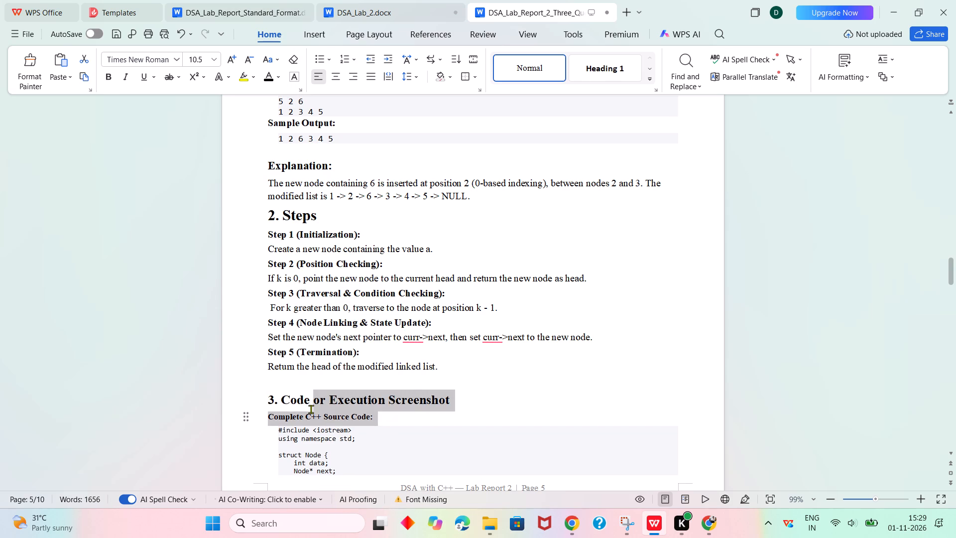
pyautogui.moveTo(311, 409); pyautogui.dragTo(263, 421)
pyautogui.click(277, 365)
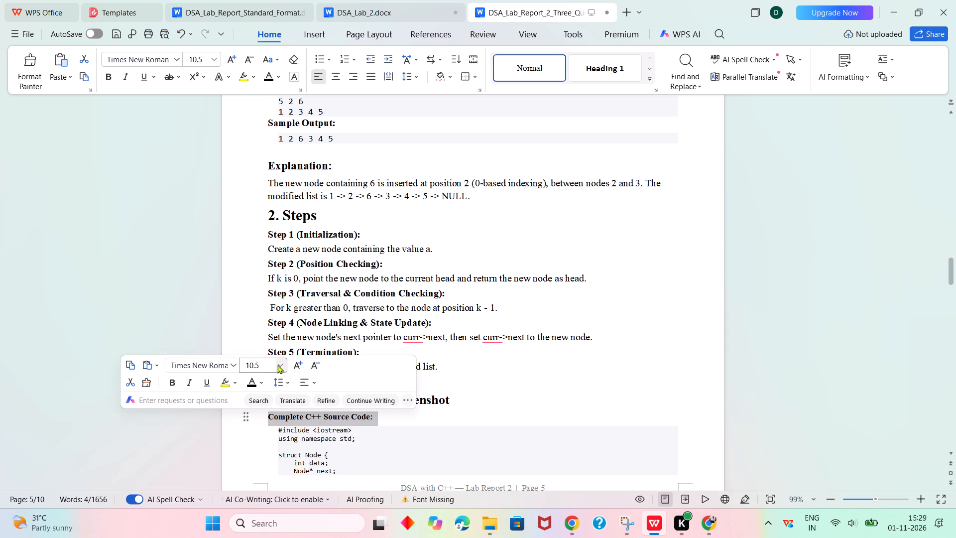
pyautogui.click(264, 114)
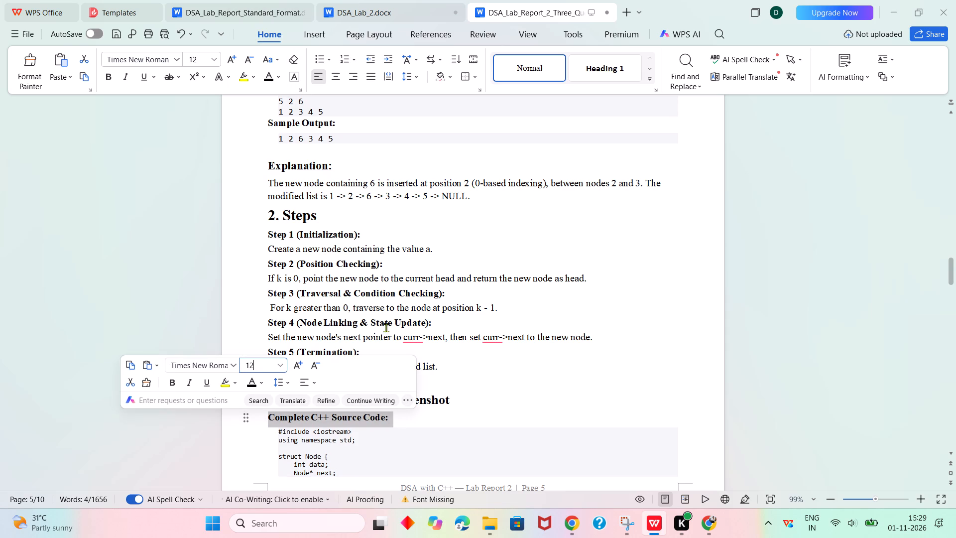
pyautogui.click(400, 416)
# Delete the entire C++ code text under question 2's "Complete C++ Source Code:" label.
pyautogui.scroll(-1, 400, 416)
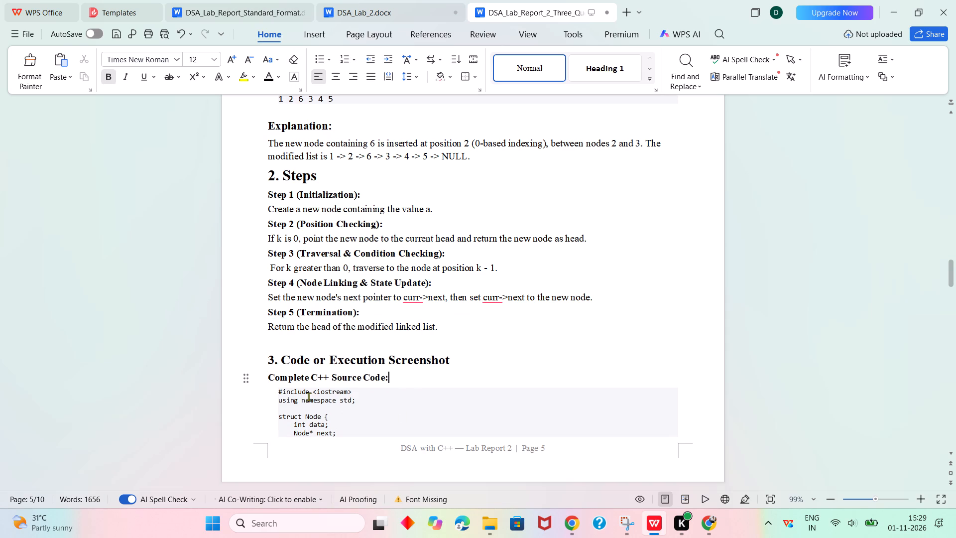
pyautogui.moveTo(273, 393); pyautogui.dragTo(345, 440)
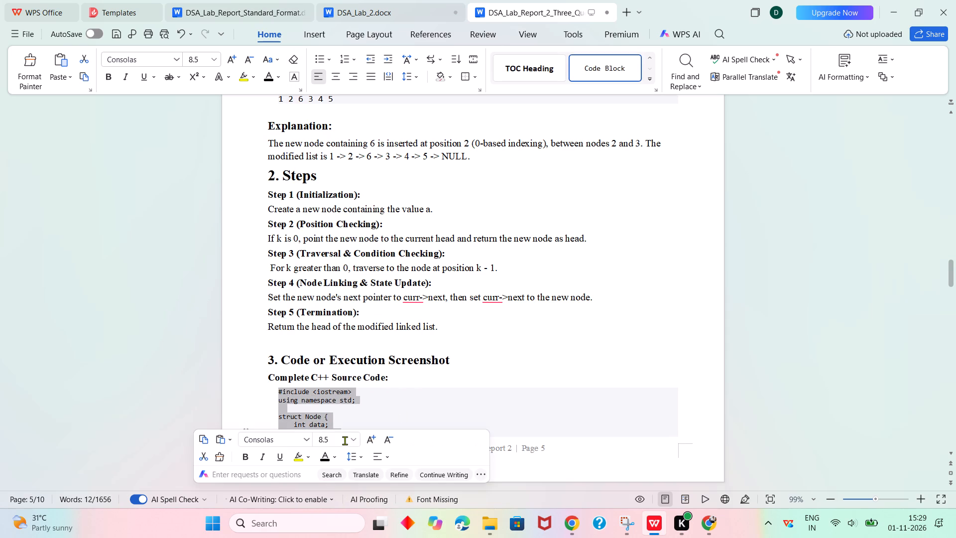
pyautogui.press('BackSpace')
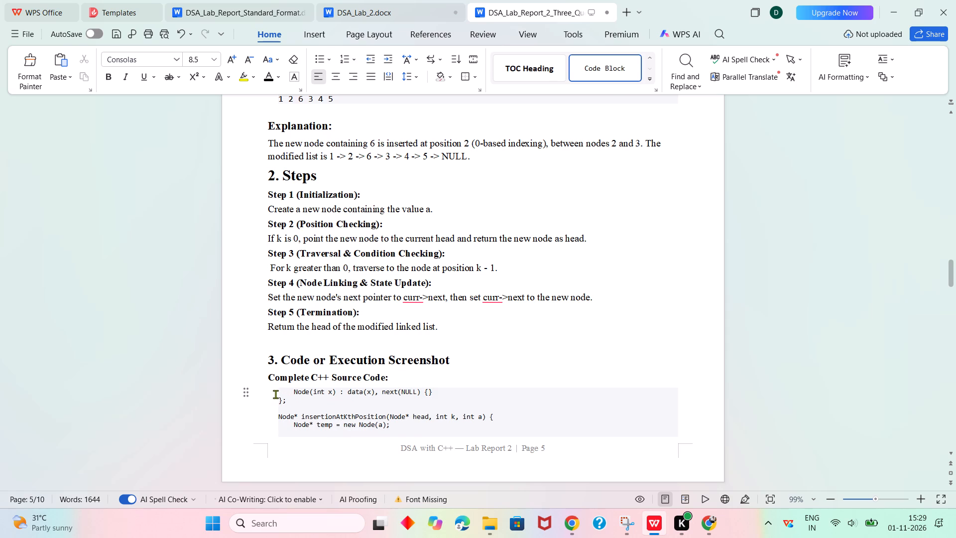
pyautogui.moveTo(276, 394); pyautogui.dragTo(409, 431)
pyautogui.press('BackSpace')
pyautogui.scroll(-8, 409, 431)
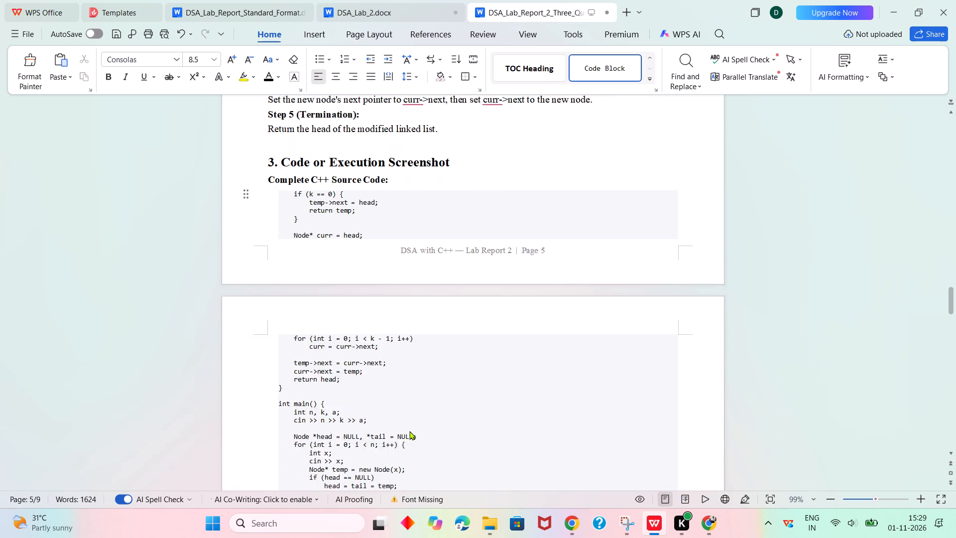
pyautogui.scroll(-7, 409, 431)
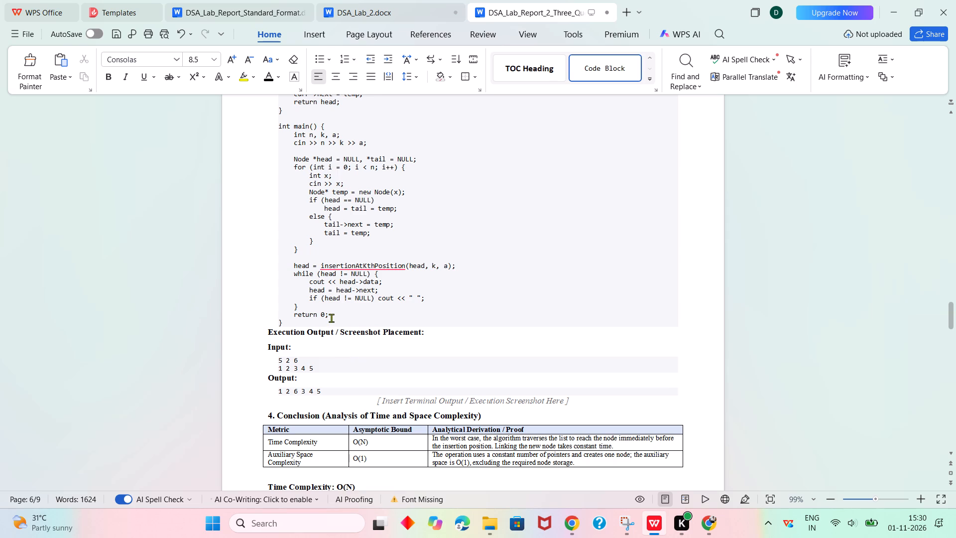
pyautogui.moveTo(290, 323); pyautogui.dragTo(277, 96)
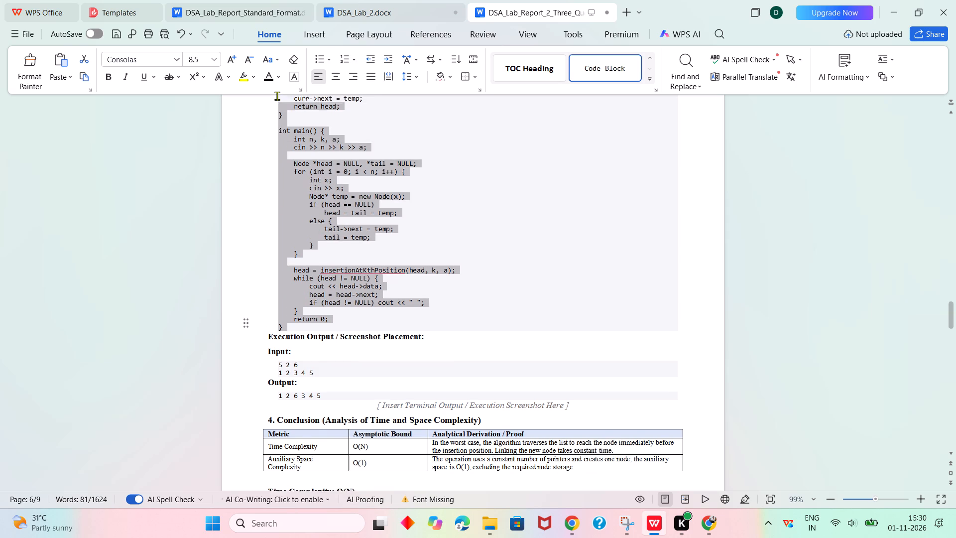
pyautogui.moveTo(277, 96); pyautogui.dragTo(282, 117)
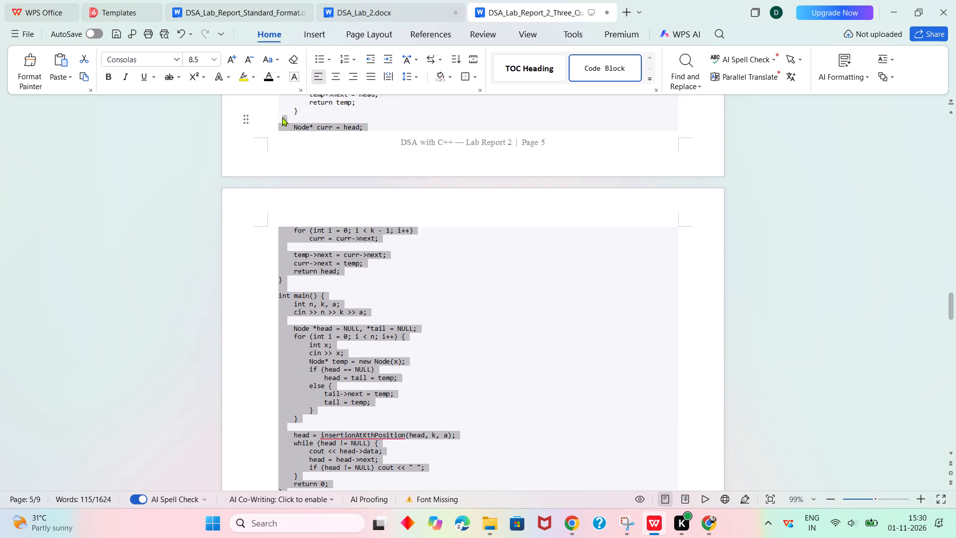
pyautogui.moveTo(282, 117); pyautogui.dragTo(278, 135)
pyautogui.press('BackSpace')
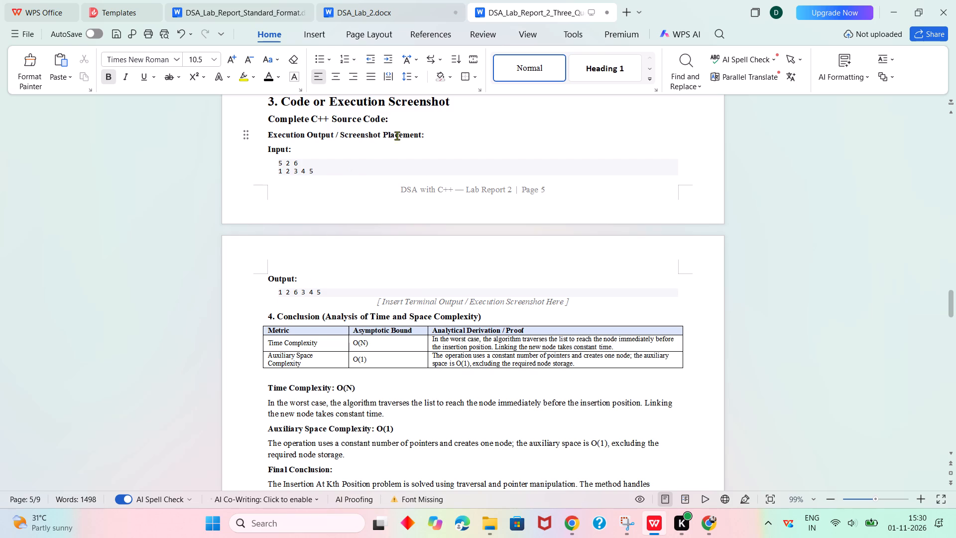
# Insert four blank lines before question 2's "3. Code or Execution Screenshot" heading to push it onto the next page.
pyautogui.scroll(2, 324, 182)
pyautogui.click(263, 174)
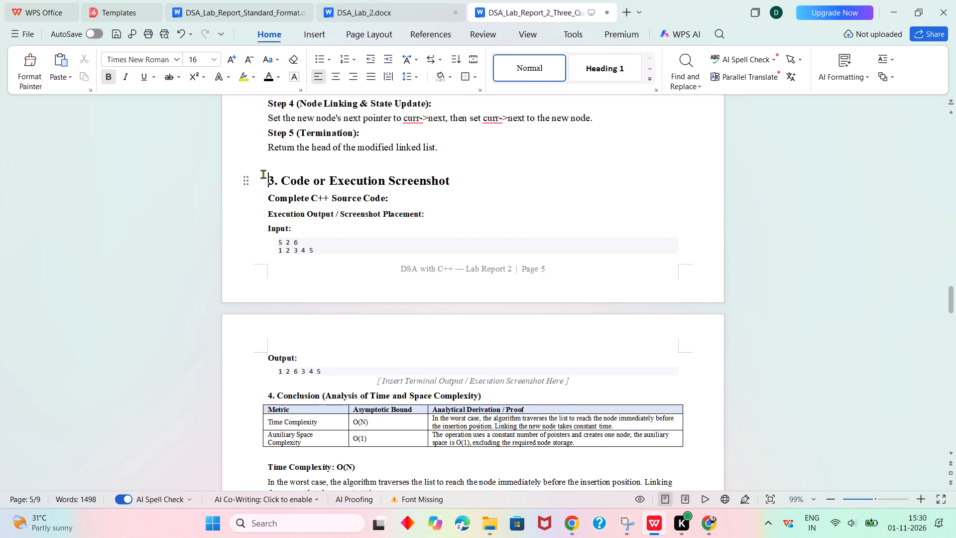
pyautogui.press('Return')
pyautogui.press('Return')
pyautogui.press('Return')
pyautogui.press('Return')
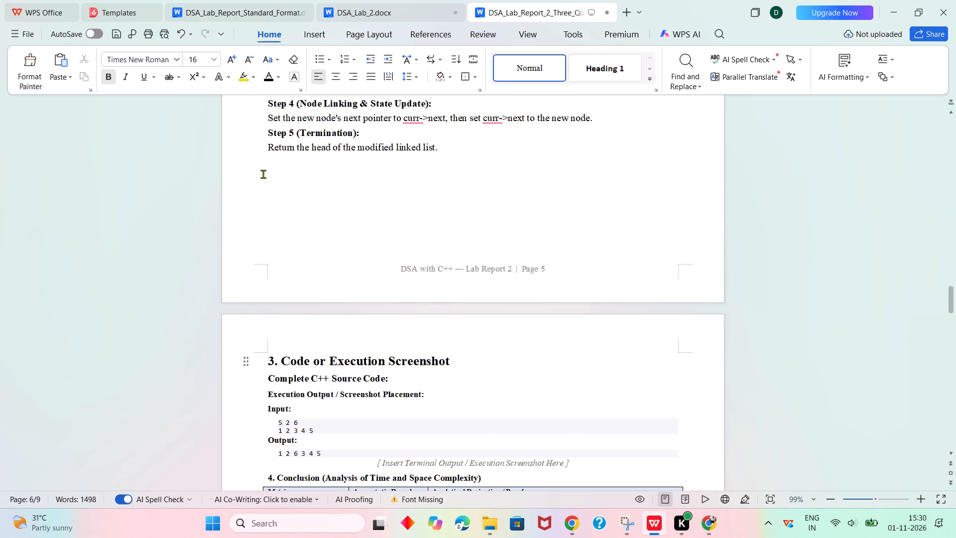
# Add two blank lines below question 2's "Complete C++ Source Code:" label.
pyautogui.click(397, 379)
pyautogui.press('Return')
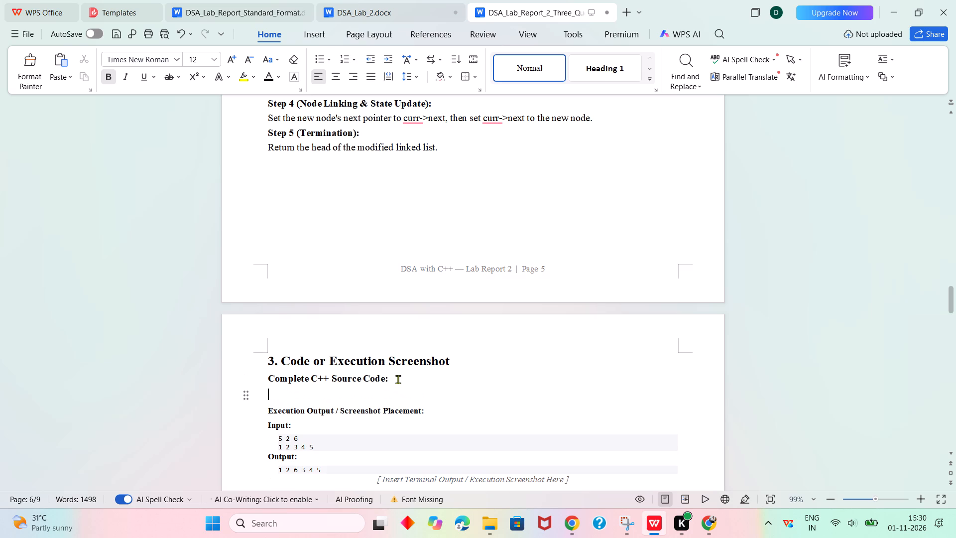
pyautogui.press('Return')
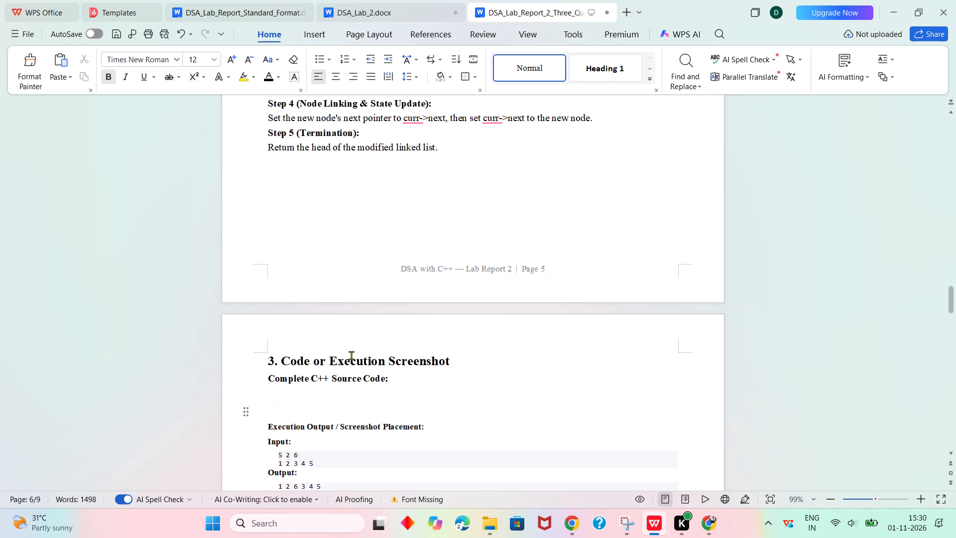
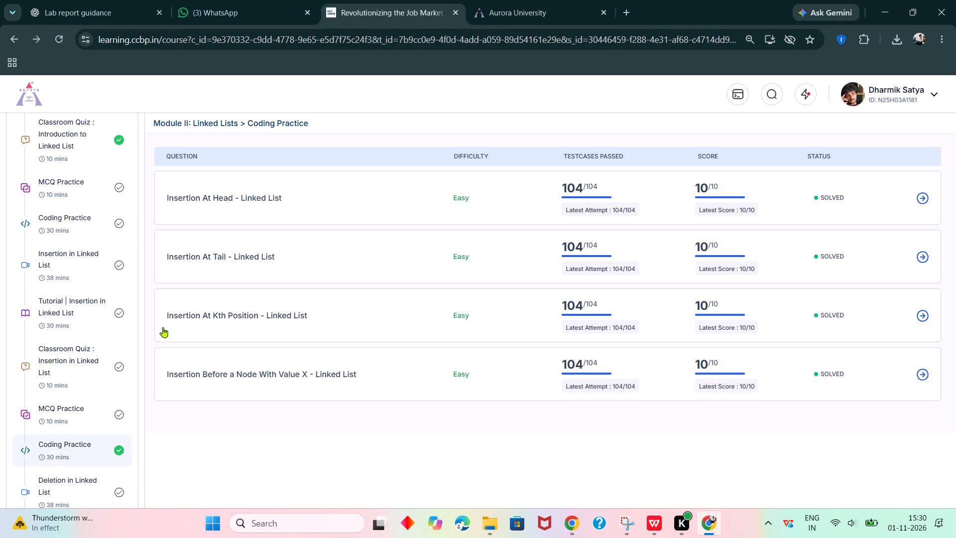
# Open the "Insertion At Kth Position - Linked List" coding problem and enlarge its code editor to show about 20 lines.
pyautogui.click(271, 324)
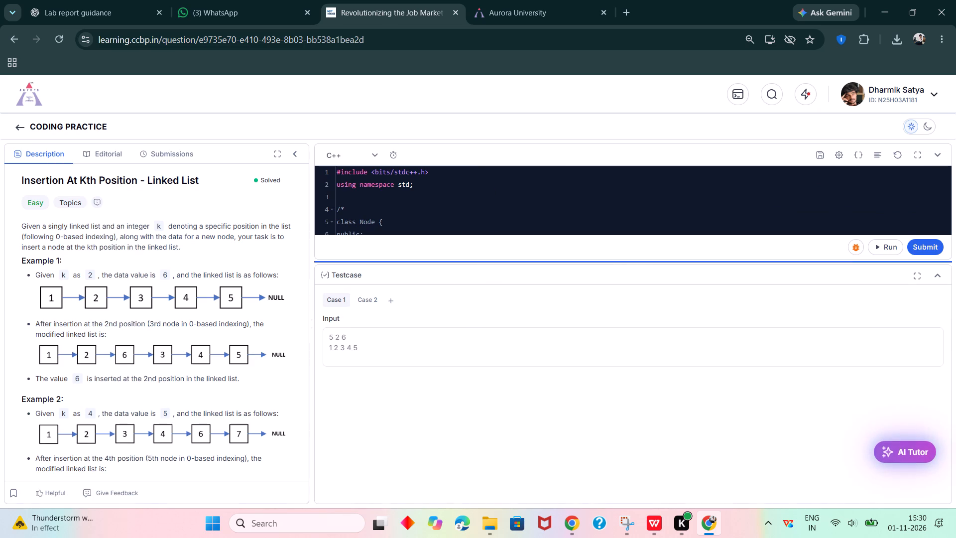
pyautogui.moveTo(499, 264); pyautogui.dragTo(470, 476)
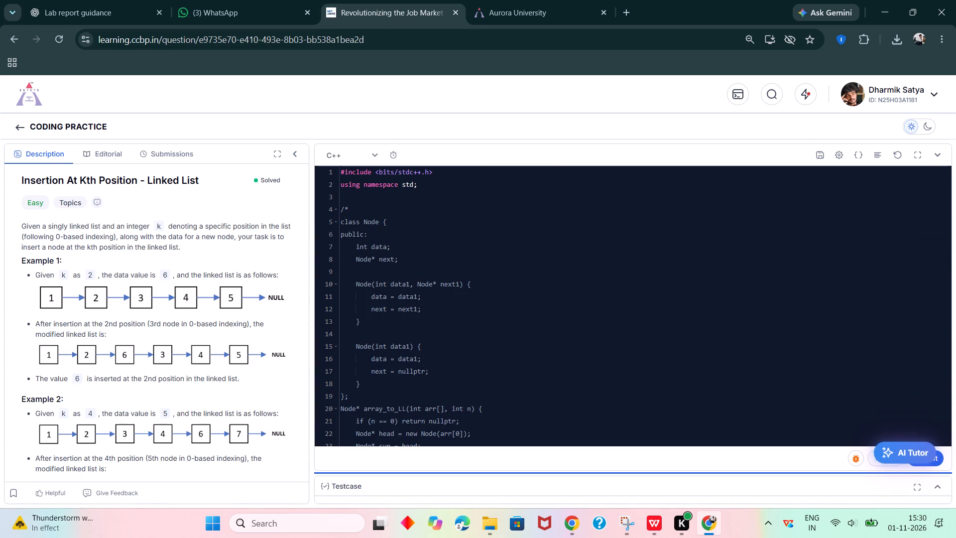
pyautogui.moveTo(470, 476); pyautogui.dragTo(479, 449)
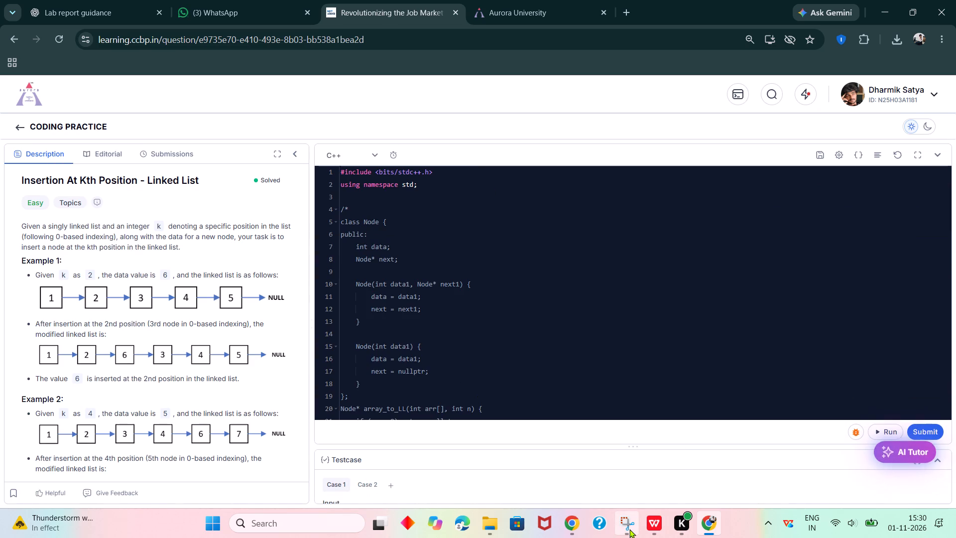
# Capture the coding page area below the browser bars with code lines 1 to 20 in Snipping Tool and copy the snip.
pyautogui.click(629, 529)
pyautogui.click(356, 127)
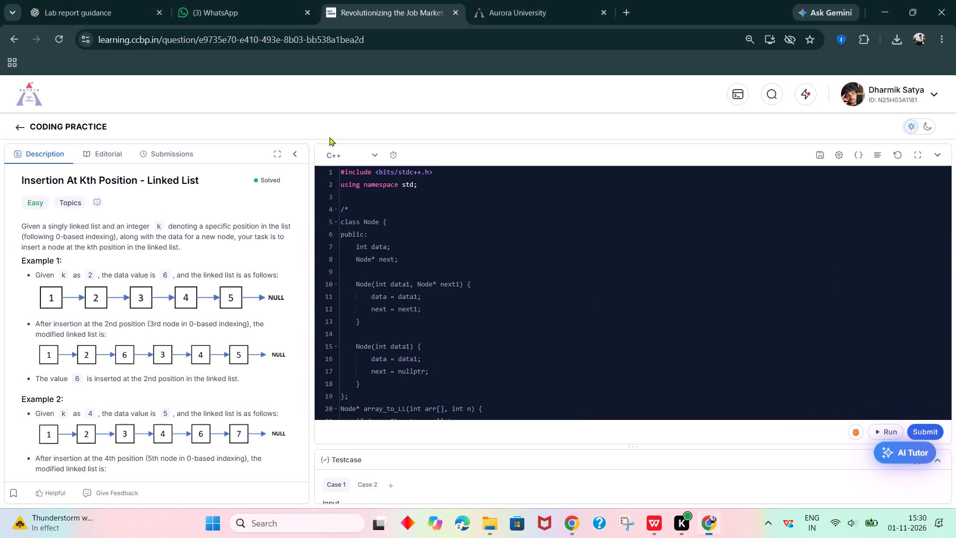
pyautogui.moveTo(0, 75); pyautogui.dragTo(955, 524)
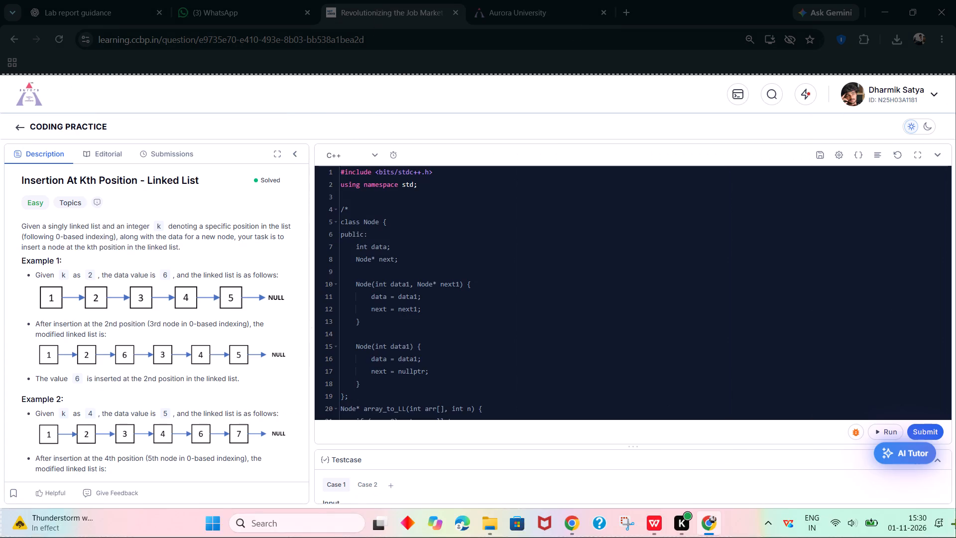
pyautogui.moveTo(955, 524); pyautogui.dragTo(955, 508)
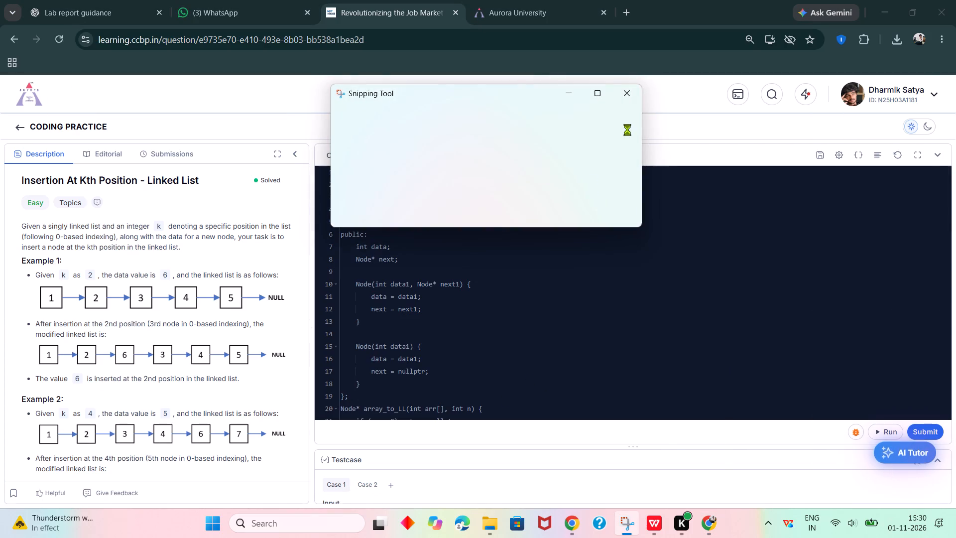
pyautogui.click(840, 116)
pyautogui.click(844, 96)
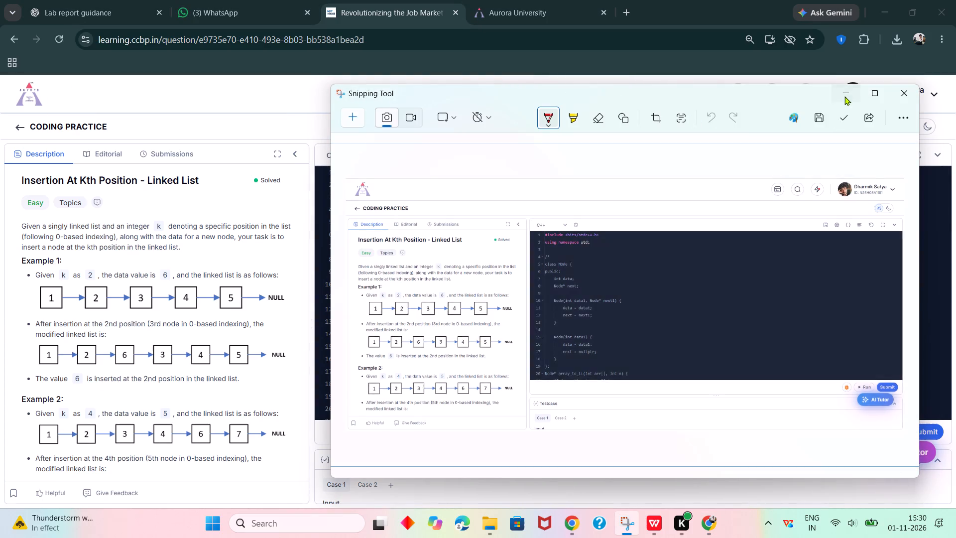
# In the WPS lab report, add a blank line under question 2's "Complete C++ Source Code:" label and paste the copied screenshot.
pyautogui.click(656, 518)
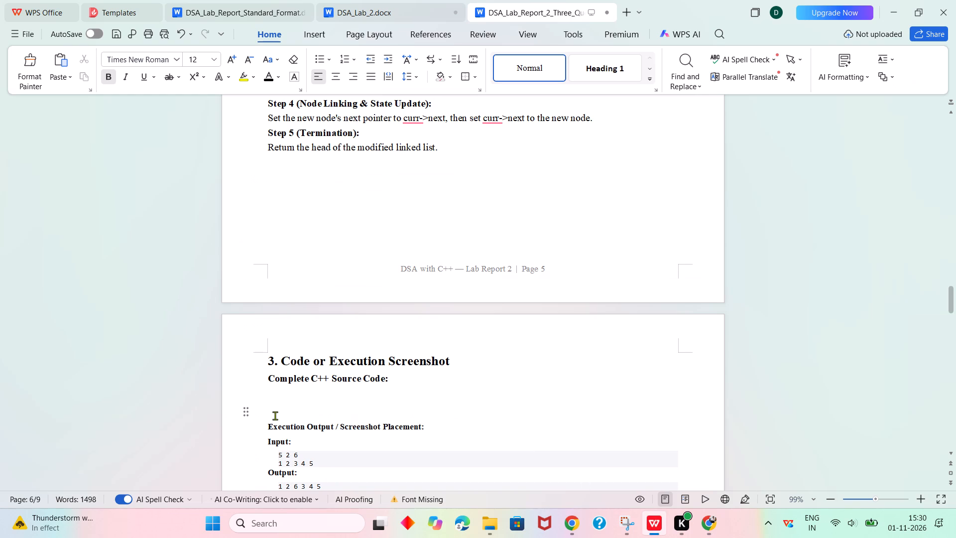
pyautogui.rightClick(273, 410)
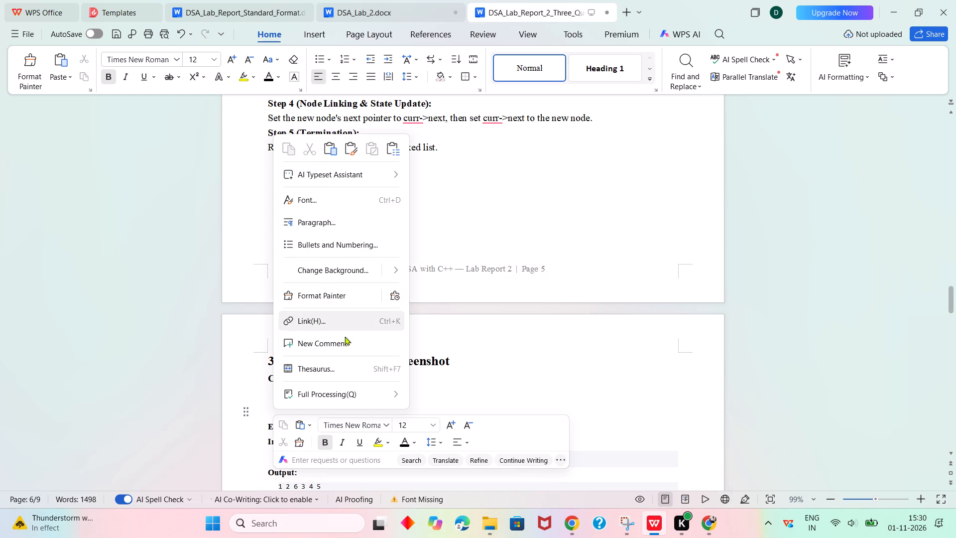
pyautogui.click(529, 374)
pyautogui.click(269, 404)
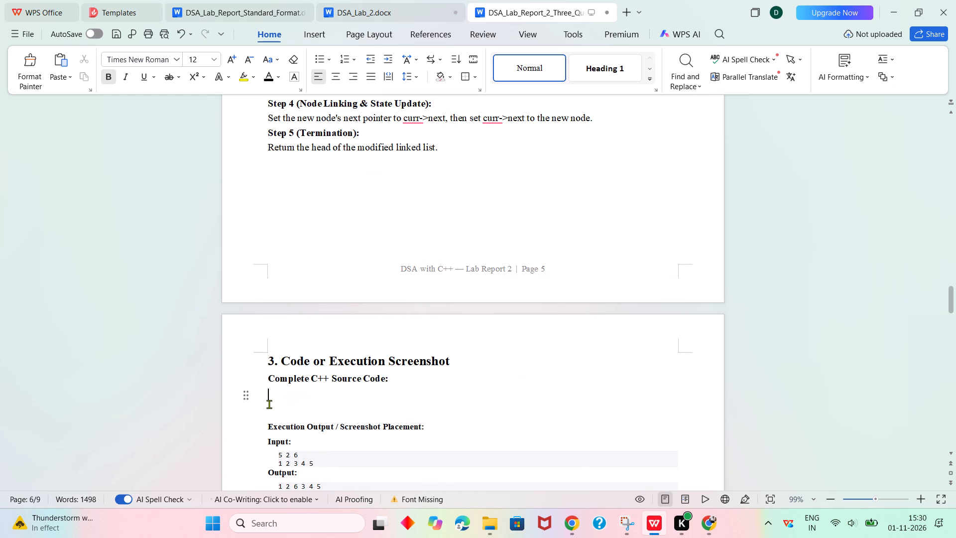
pyautogui.press('Return')
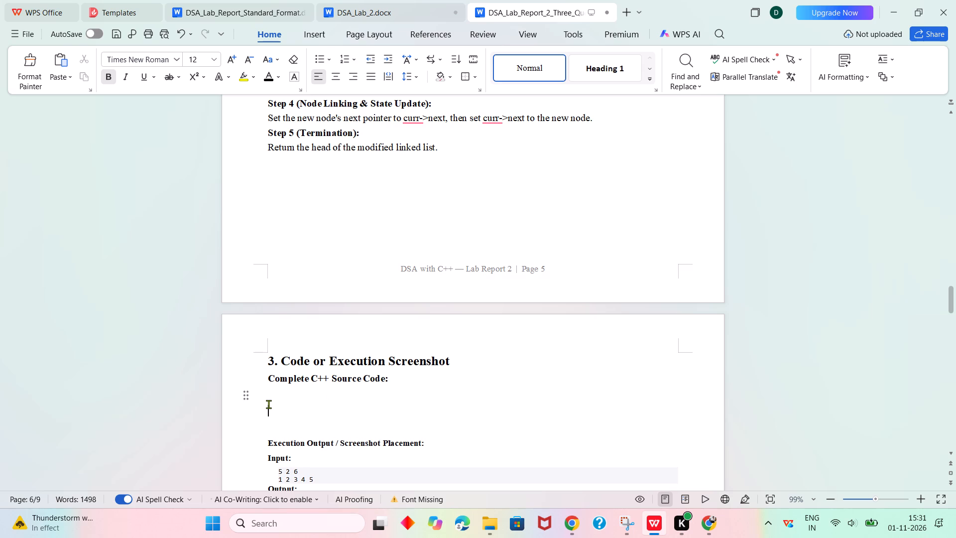
pyautogui.hotkey('ctrl', 'v')
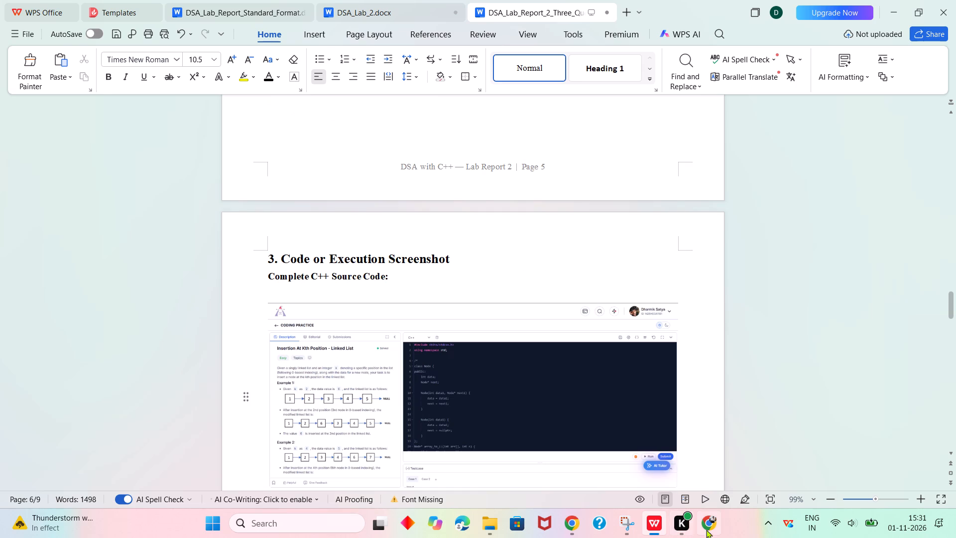
# Back on the coding page, capture the page area with code lines 31 to 50 in Snipping Tool and copy the snip.
pyautogui.hotkey('alt', 'Tab')
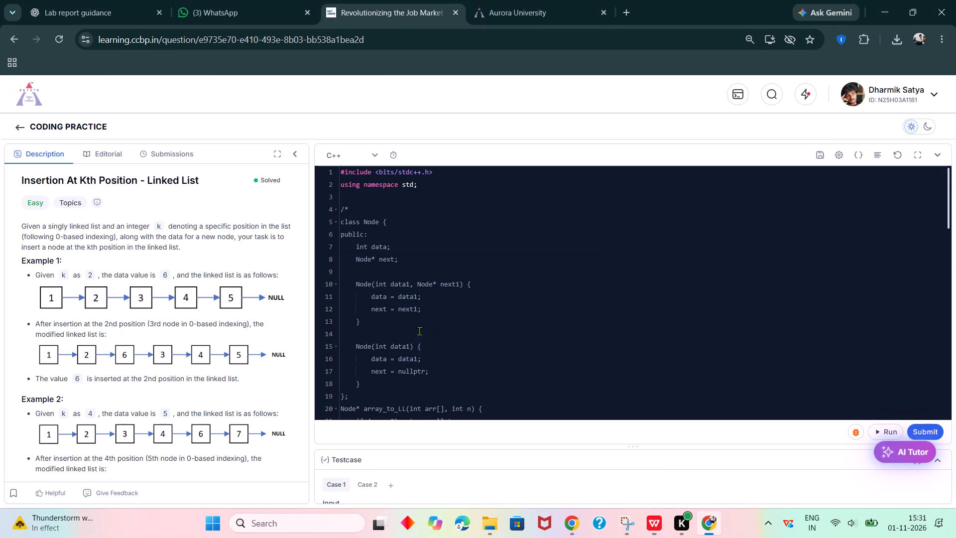
pyautogui.scroll(-6, 469, 281)
pyautogui.scroll(1, 469, 281)
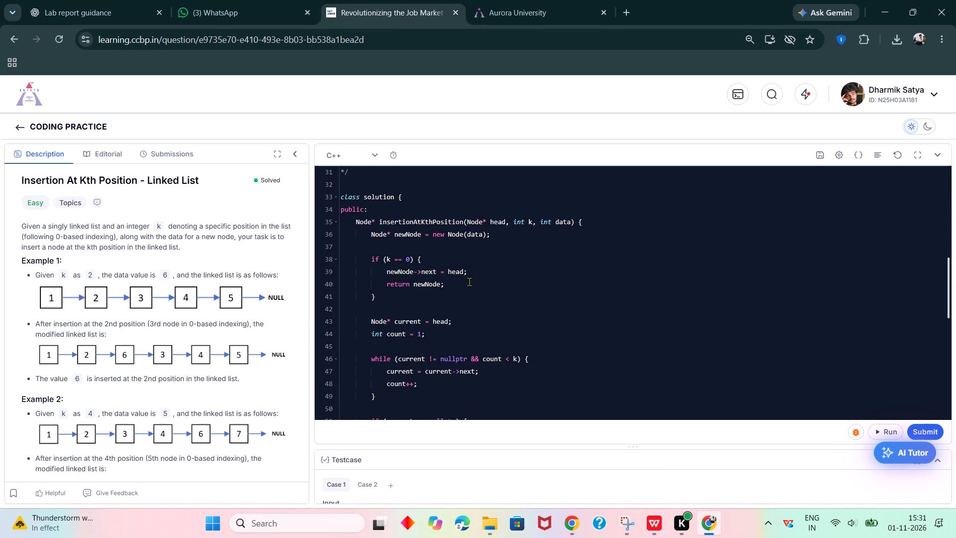
pyautogui.click(618, 515)
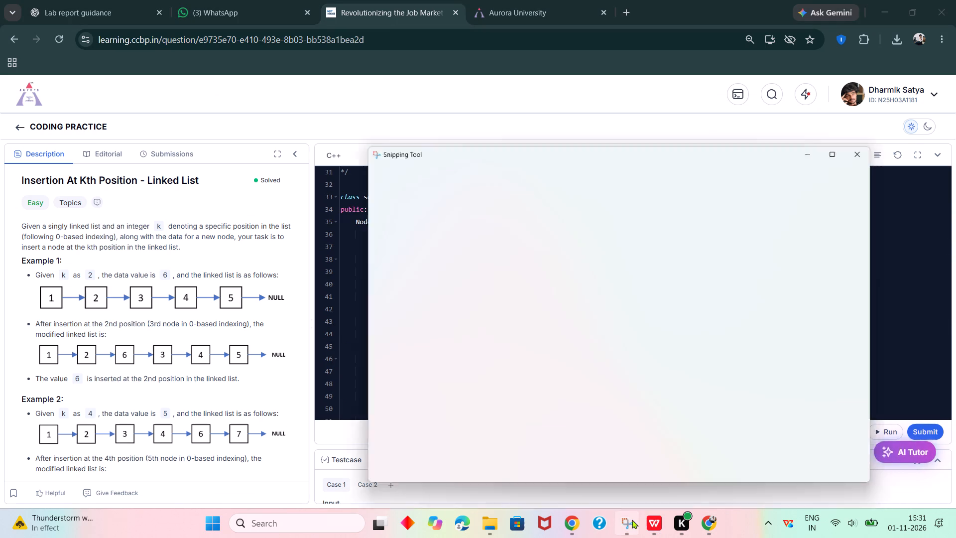
pyautogui.click(359, 114)
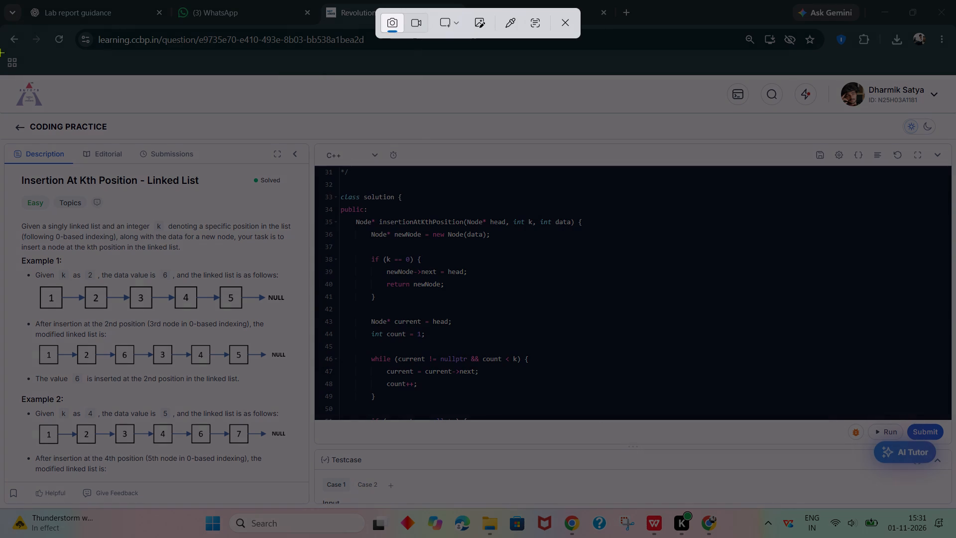
pyautogui.moveTo(0, 76); pyautogui.dragTo(955, 507)
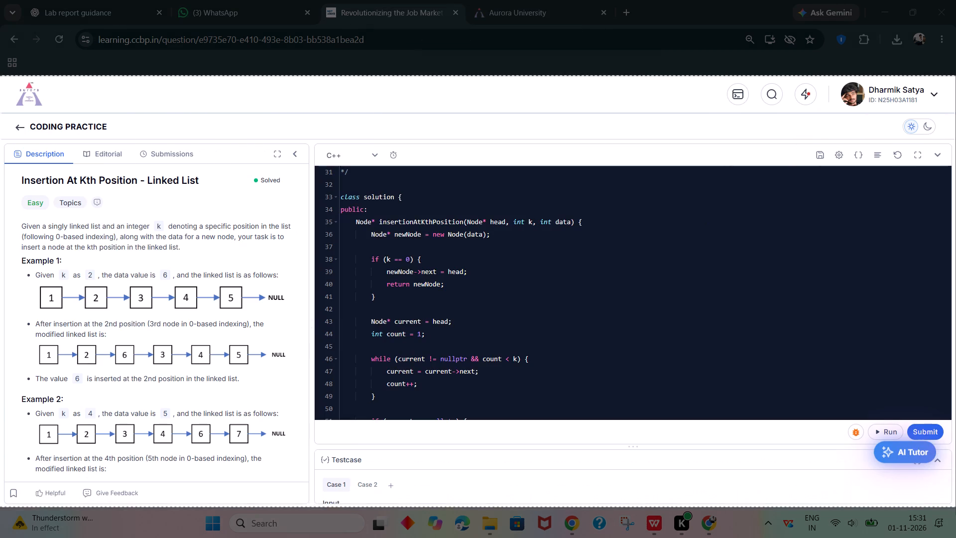
pyautogui.moveTo(955, 507); pyautogui.dragTo(955, 507)
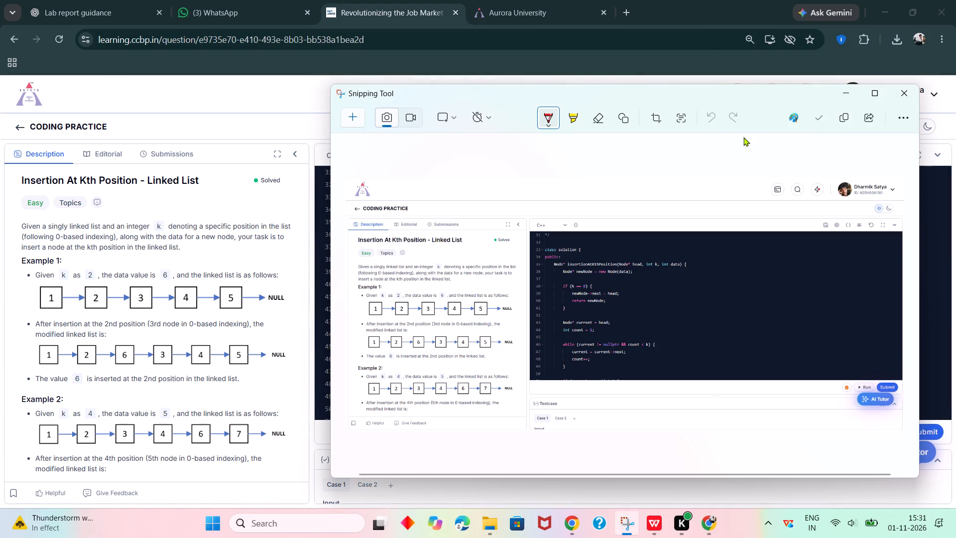
pyautogui.click(843, 120)
pyautogui.click(849, 95)
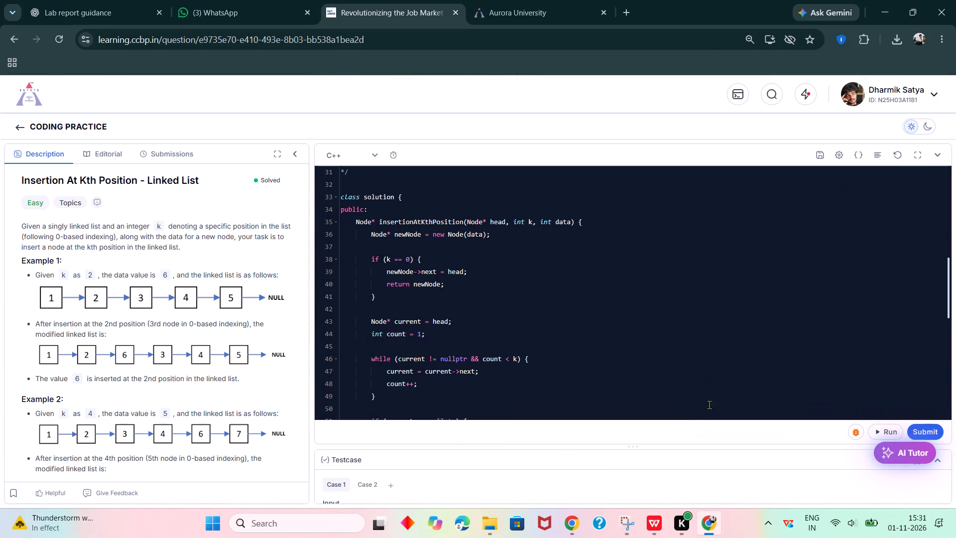
# In the WPS report, paste the second code screenshot below question 2's first one, adding two line breaks before it.
pyautogui.click(648, 520)
pyautogui.scroll(-2, 439, 365)
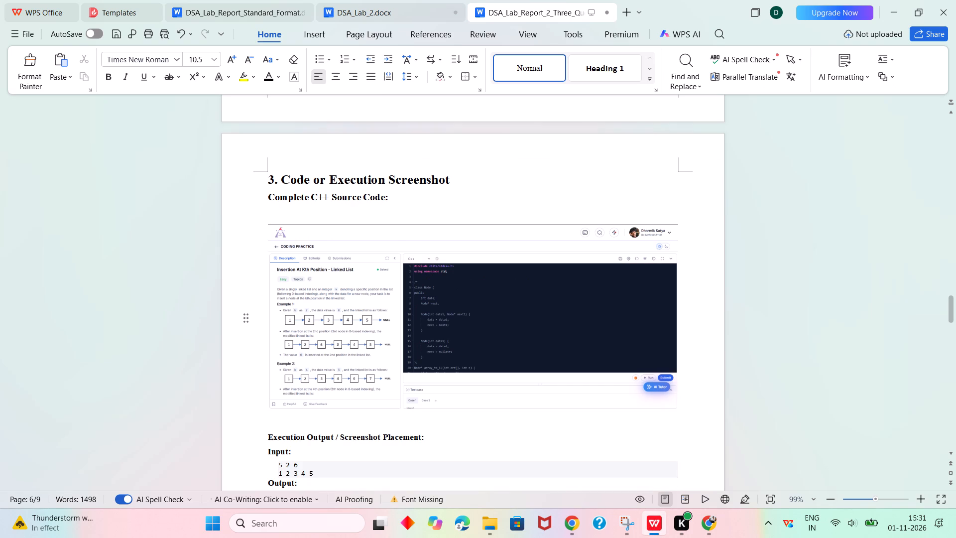
pyautogui.press('Return')
pyautogui.press('Return')
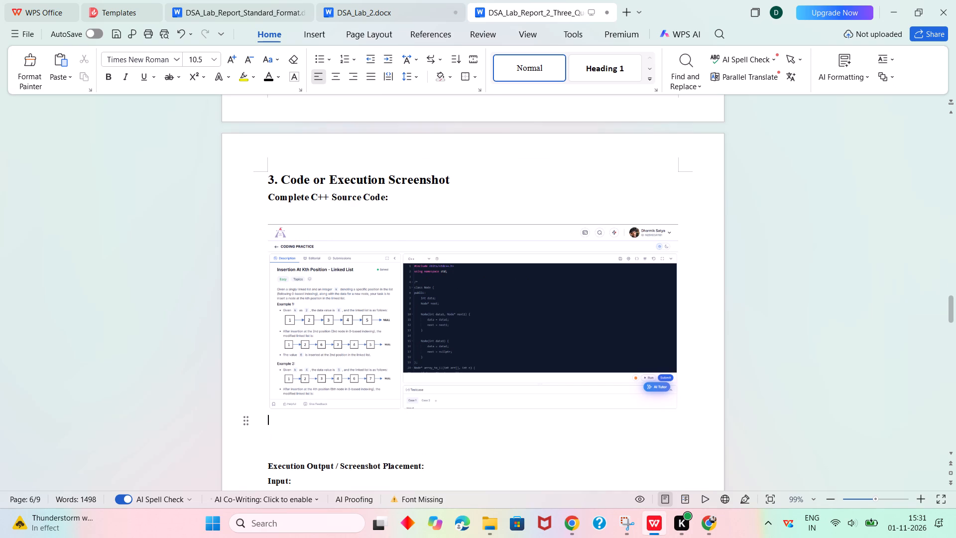
pyautogui.hotkey('ctrl', 'v')
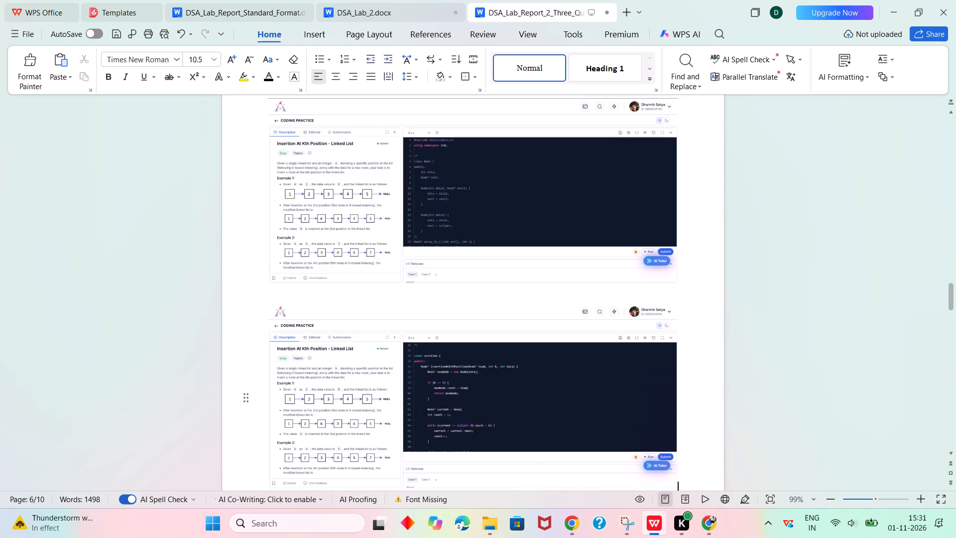
pyautogui.scroll(-2, 433, 338)
# Back on the coding page, capture the page area with code lines 43 to 62 in Snipping Tool and copy the snip.
pyautogui.hotkey('alt', 'Tab')
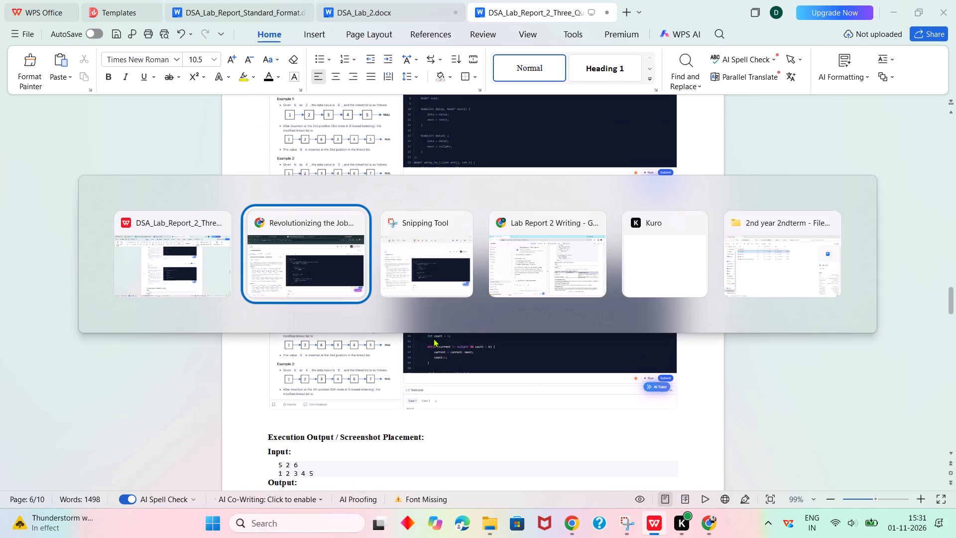
pyautogui.scroll(-3, 484, 326)
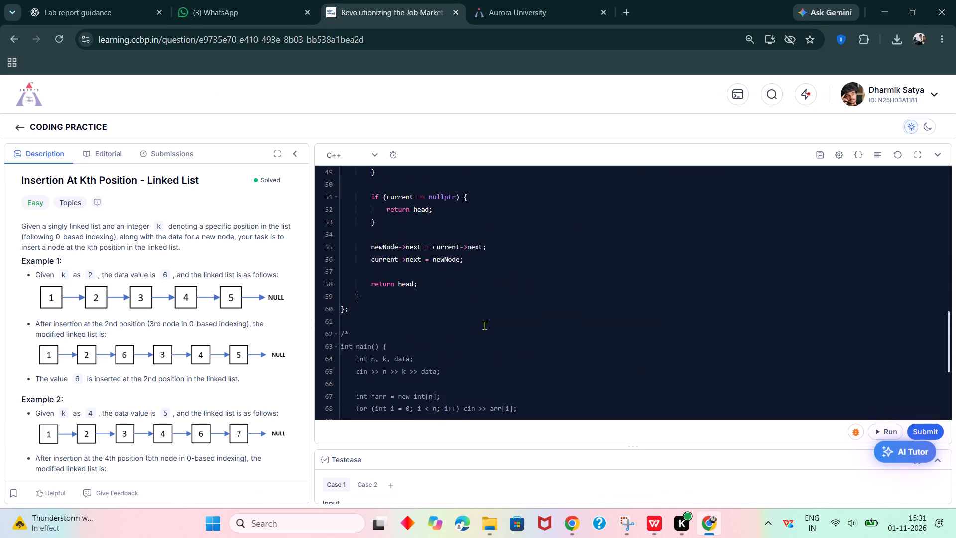
pyautogui.scroll(2, 484, 325)
pyautogui.scroll(-1, 484, 325)
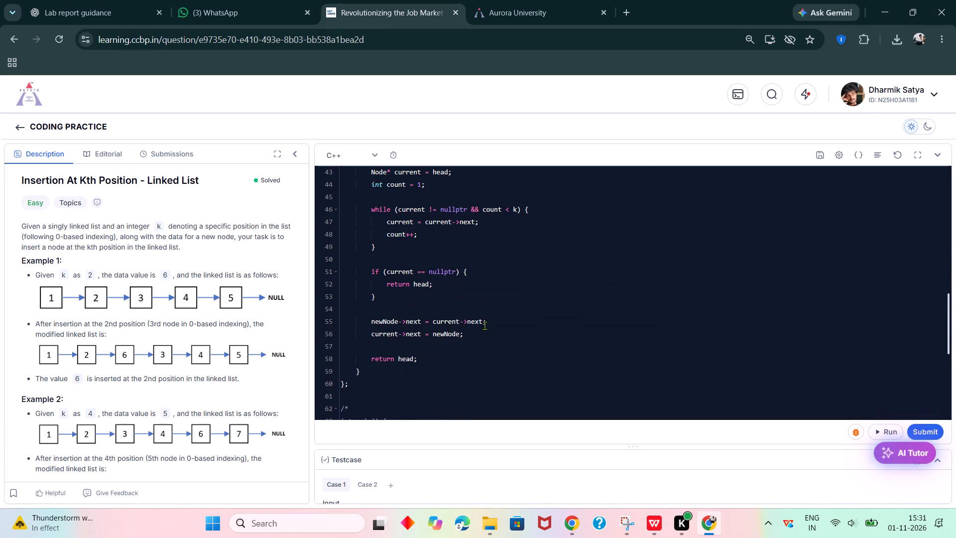
pyautogui.click(633, 522)
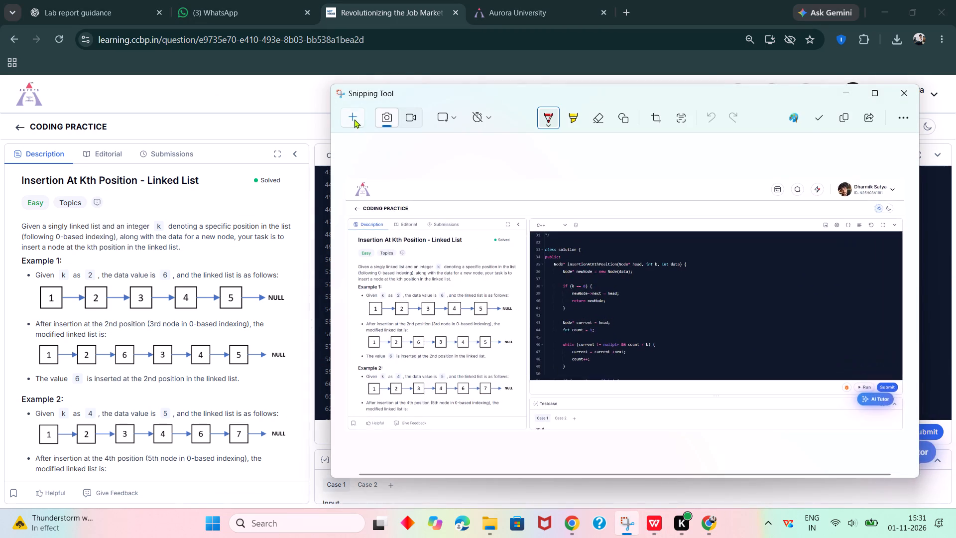
pyautogui.click(354, 119)
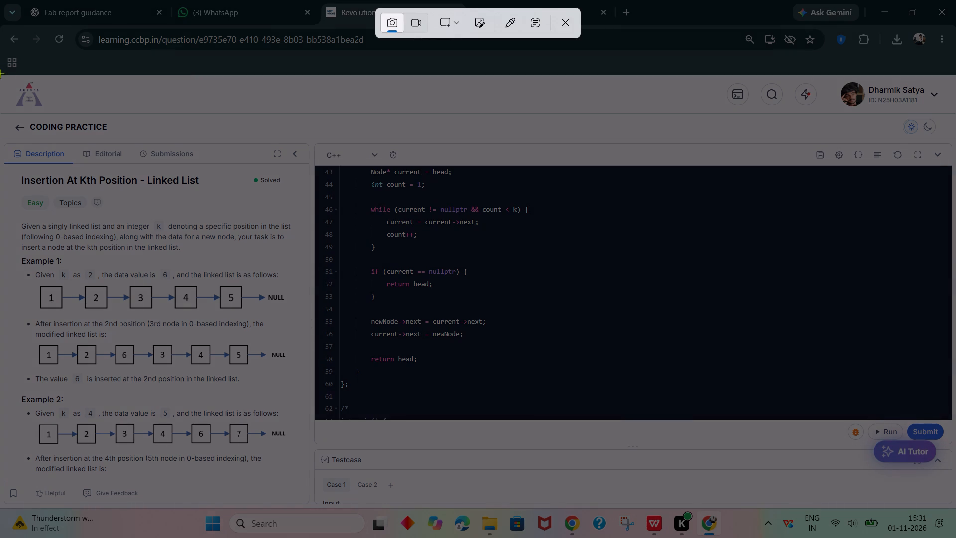
pyautogui.moveTo(0, 73); pyautogui.dragTo(955, 508)
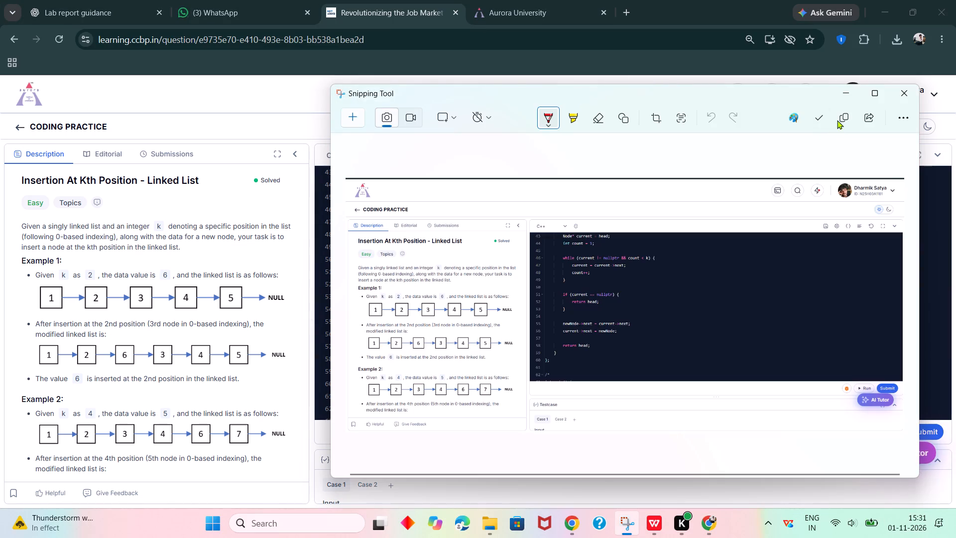
pyautogui.click(837, 120)
pyautogui.click(849, 97)
# In the WPS report, paste the third code screenshot on a new line below question 2's second one.
pyautogui.hotkey('alt', 'Tab')
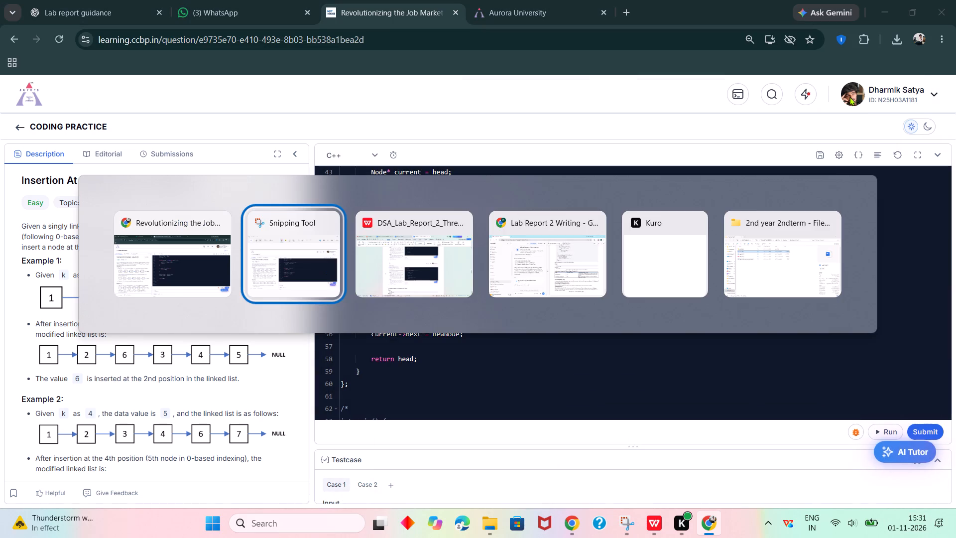
pyautogui.hotkey('alt', 'Tab')
pyautogui.hotkey('alt', 'Tab')
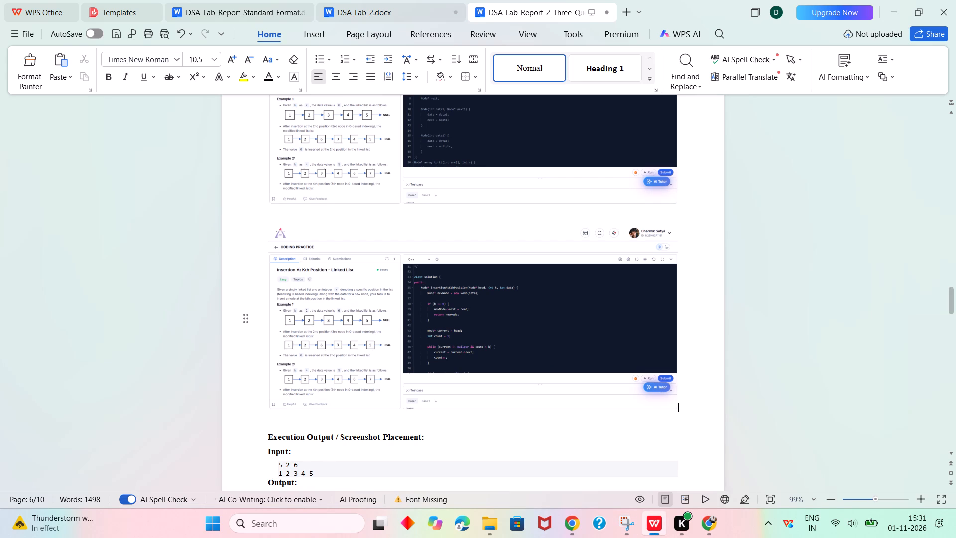
pyautogui.press('Return')
pyautogui.hotkey('ctrl', 'v')
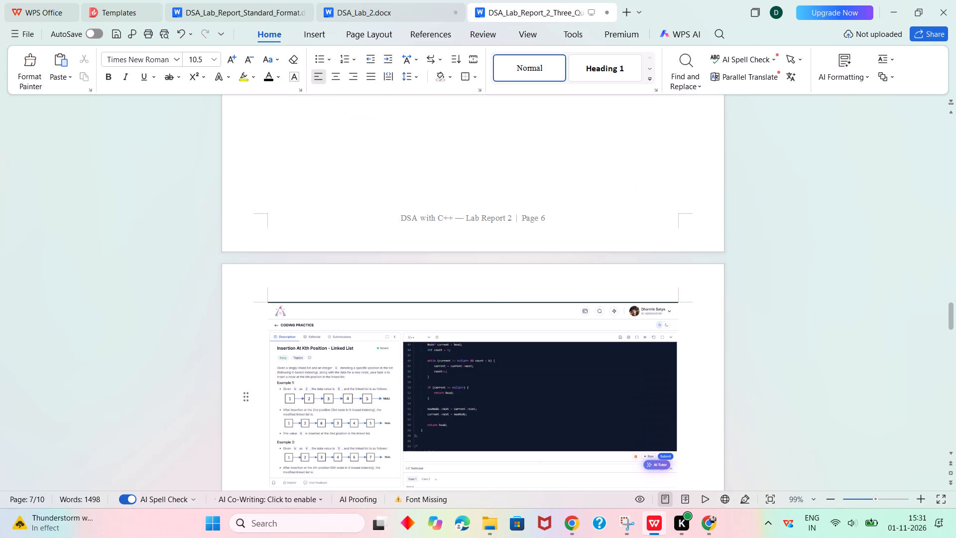
pyautogui.scroll(3, 492, 302)
pyautogui.scroll(-4, 492, 302)
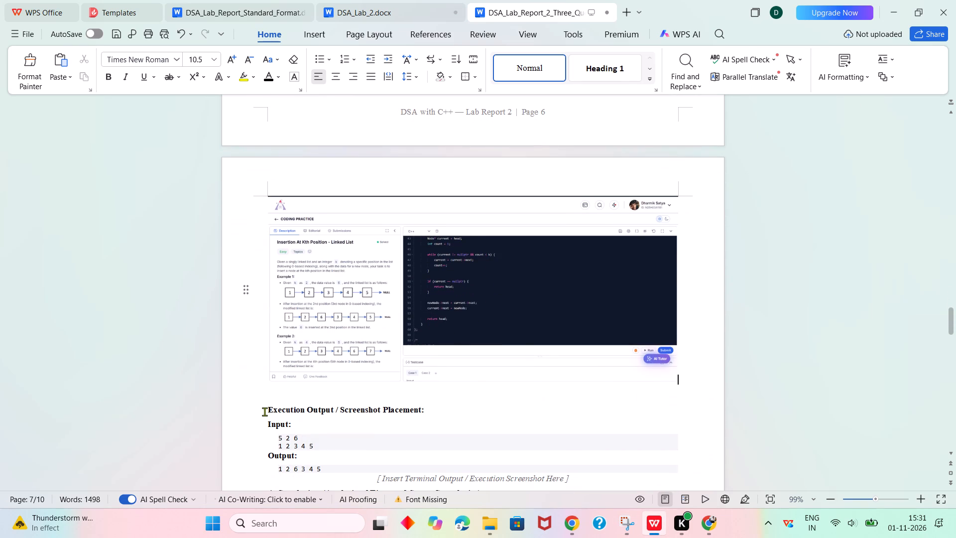
# Set question 2's "Execution Output / Screenshot Placement:" label to font size 14.
pyautogui.moveTo(264, 411); pyautogui.dragTo(428, 409)
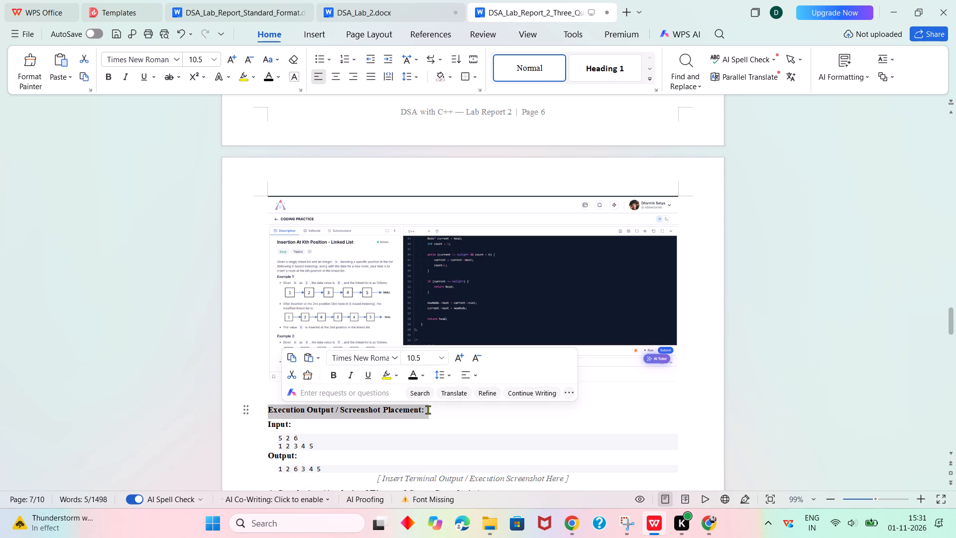
pyautogui.click(437, 358)
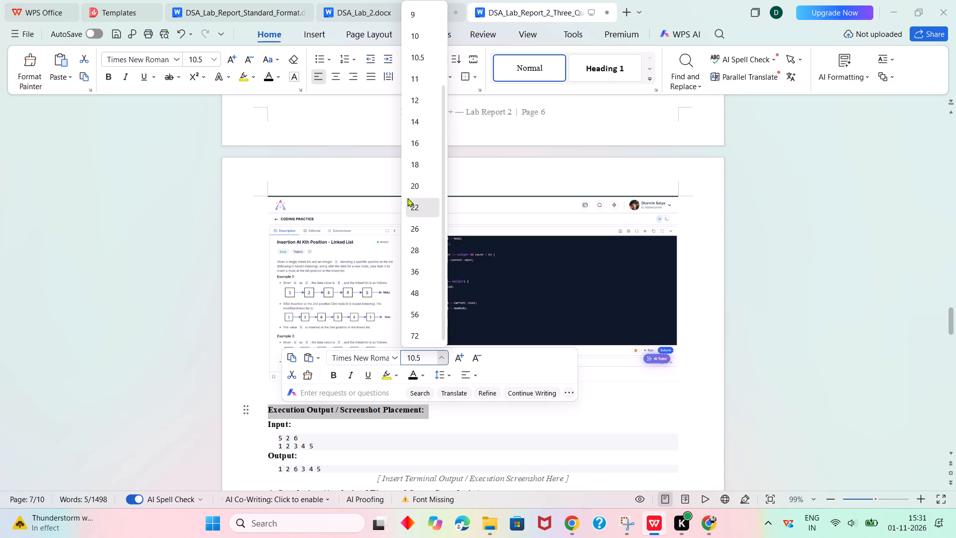
pyautogui.click(422, 127)
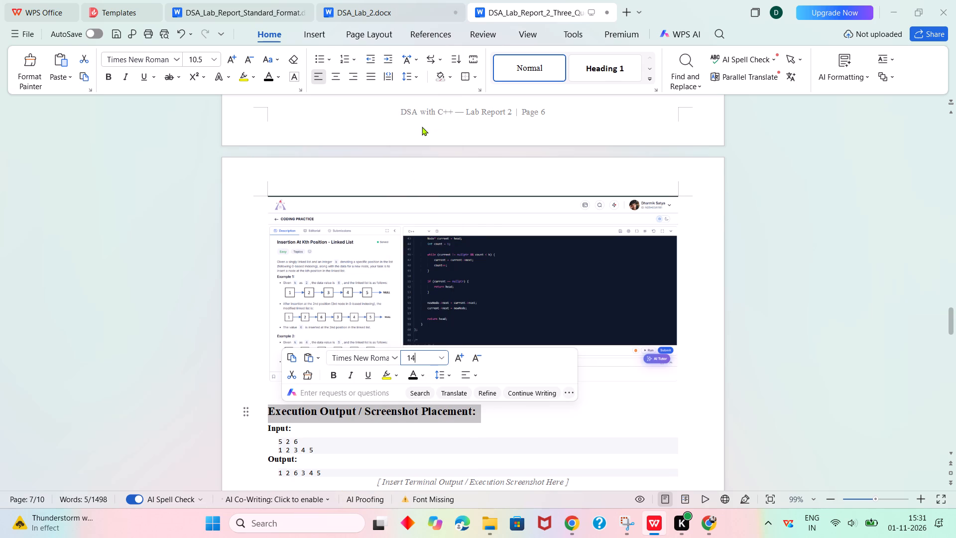
# Add an empty line below question 2's "Execution Output / Screenshot Placement:" label.
pyautogui.click(296, 429)
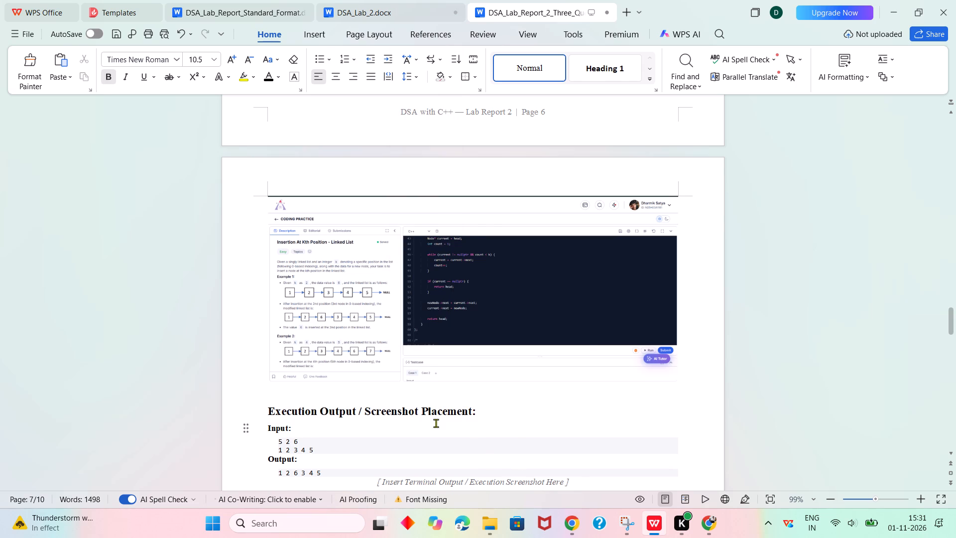
pyautogui.click(497, 411)
pyautogui.press('Return')
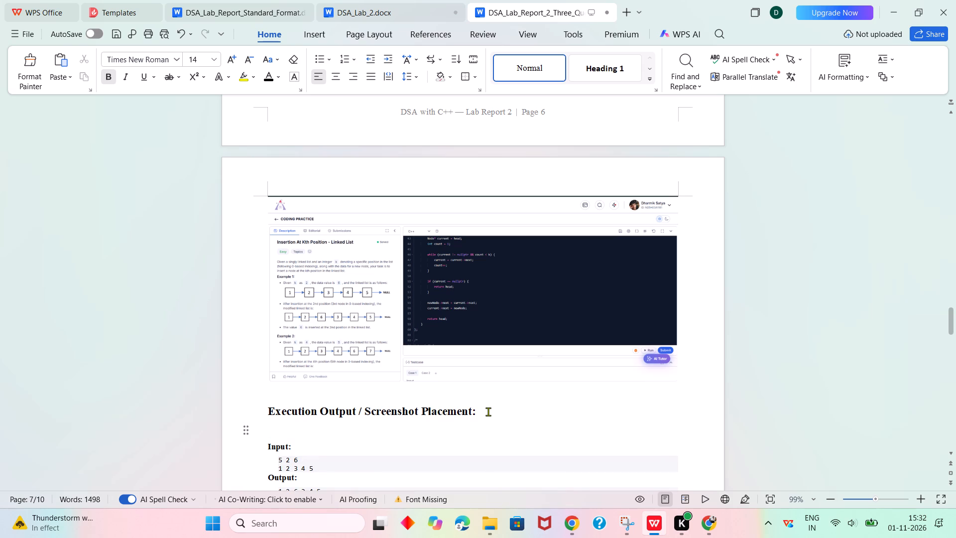
# Switch to the coding page in Chrome, run the Kth position insertion code, and enlarge the test case area to show the output.
pyautogui.hotkey('alt', 'Tab')
pyautogui.hotkey('alt', 'Tab')
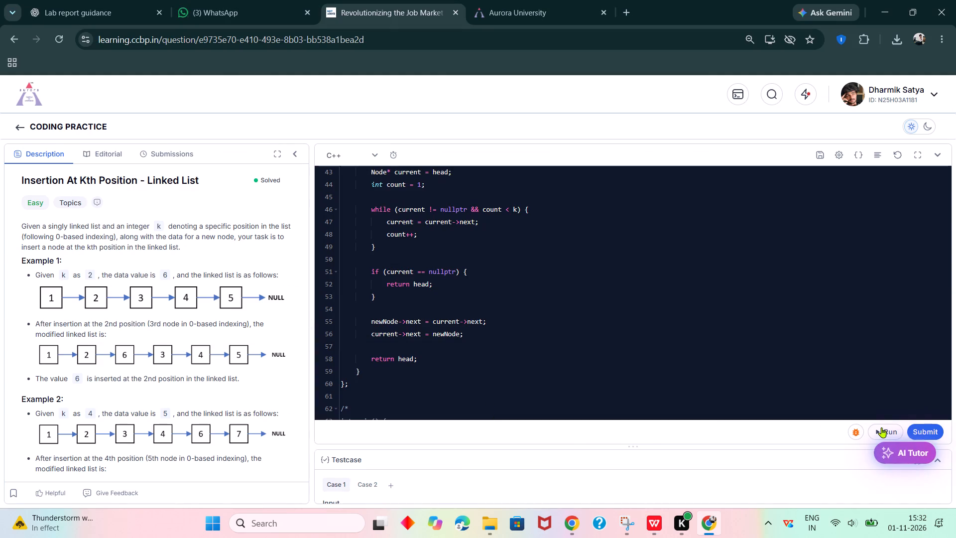
pyautogui.click(881, 427)
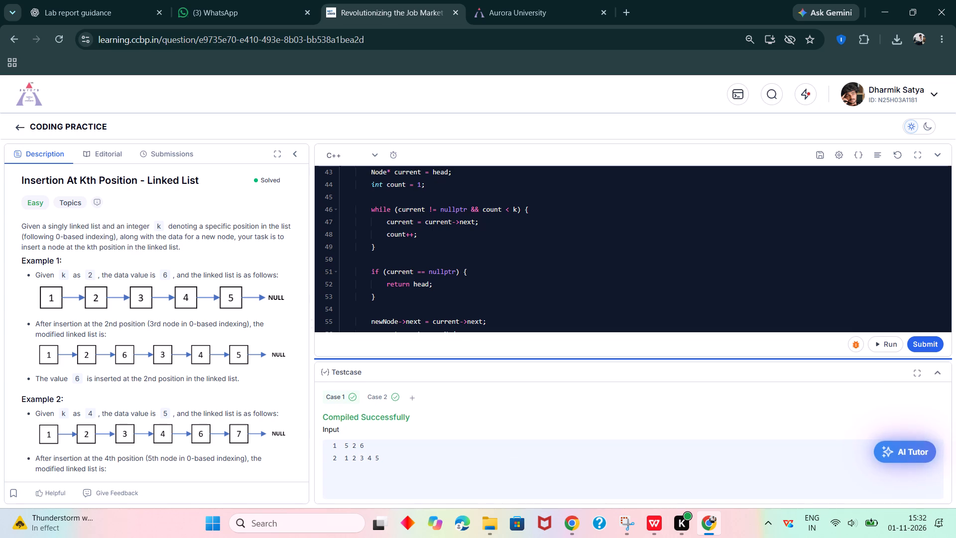
pyautogui.moveTo(660, 356); pyautogui.dragTo(657, 246)
pyautogui.moveTo(652, 360); pyautogui.dragTo(656, 297)
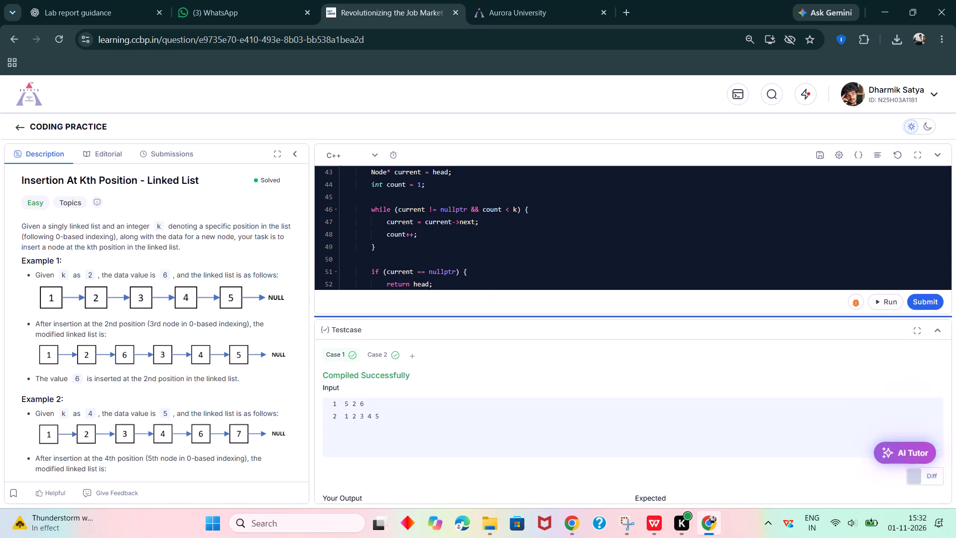
pyautogui.moveTo(656, 297); pyautogui.dragTo(657, 257)
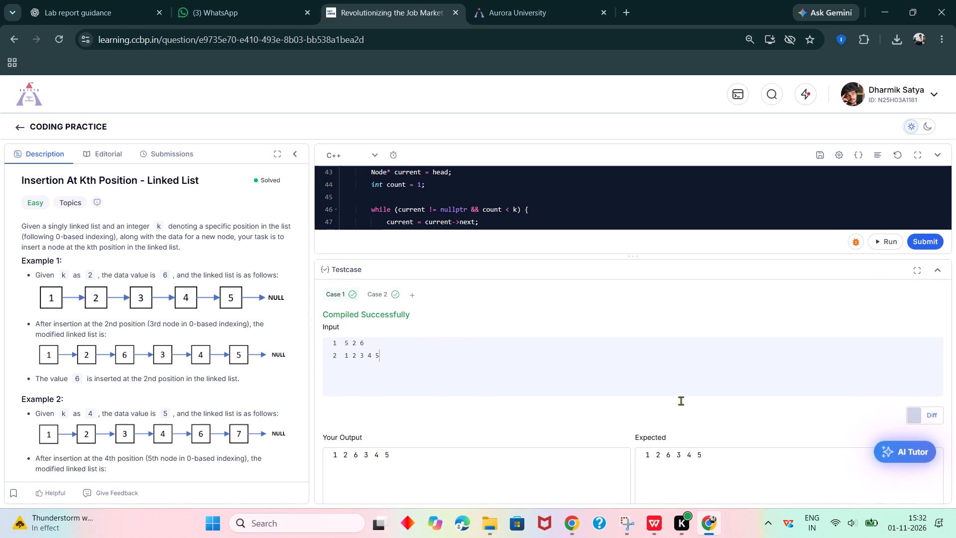
# Capture the coding page area with the Case 1 test result in Snipping Tool and copy the snip.
pyautogui.click(628, 526)
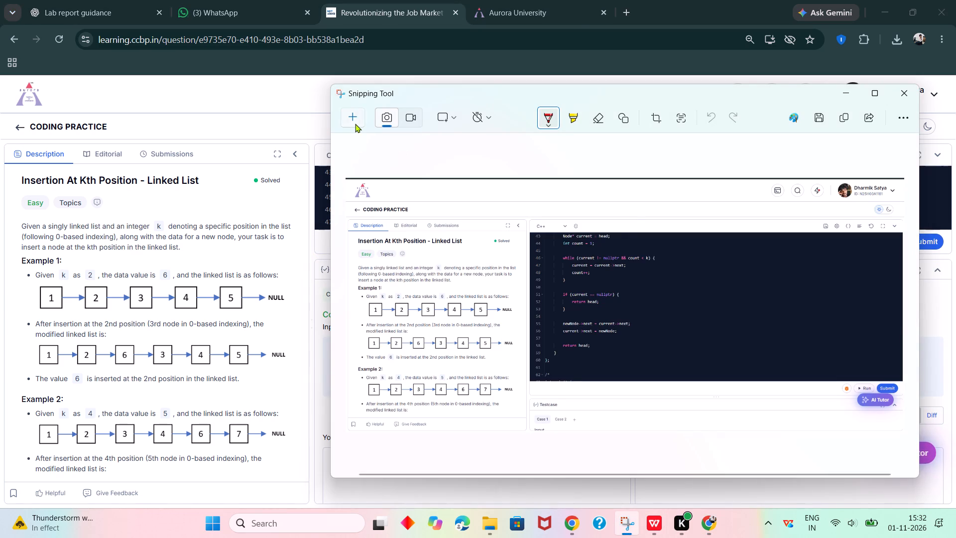
pyautogui.click(355, 124)
pyautogui.moveTo(0, 75); pyautogui.dragTo(717, 465)
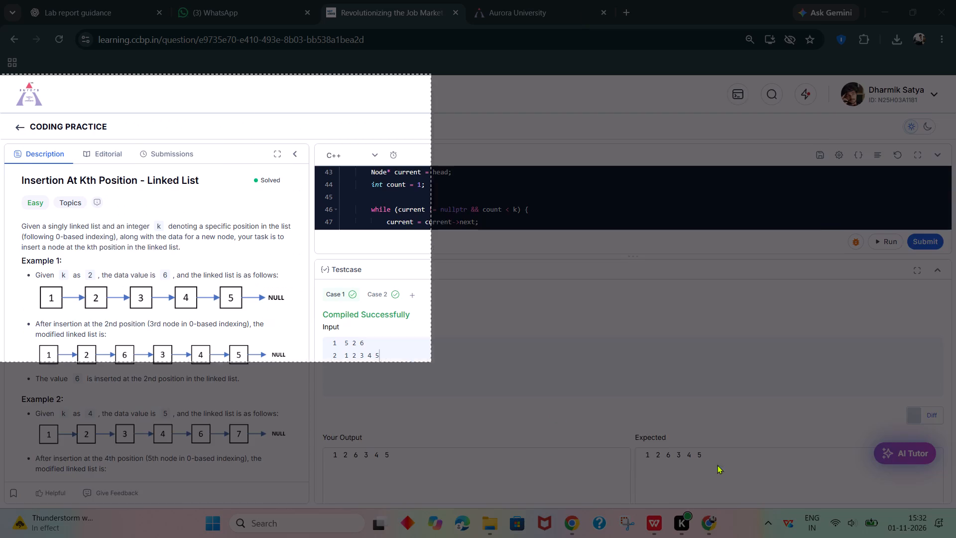
pyautogui.moveTo(717, 465); pyautogui.dragTo(955, 510)
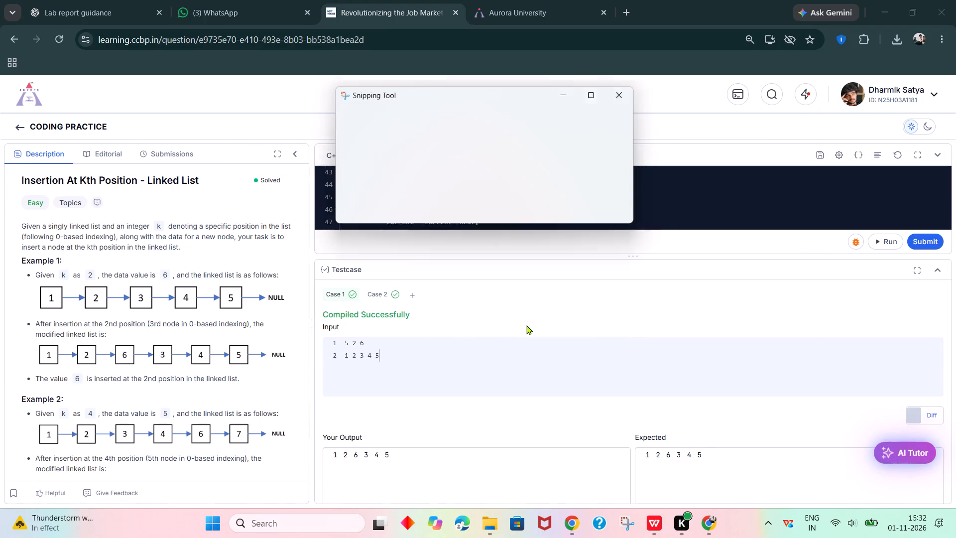
pyautogui.click(837, 119)
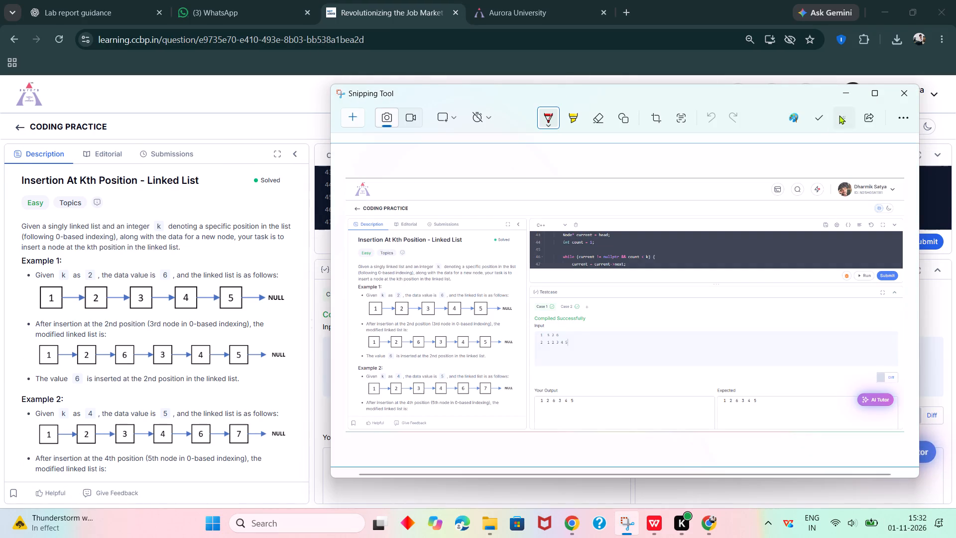
pyautogui.click(847, 95)
# In the WPS report, paste the execution screenshot on the empty line below question 2's output placement label.
pyautogui.hotkey('alt', 'Tab')
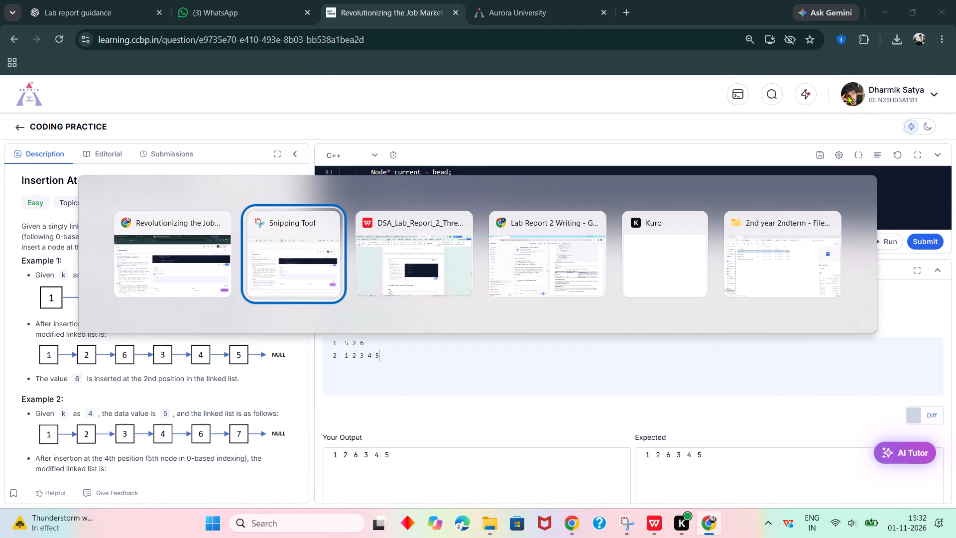
pyautogui.hotkey('alt', 'Tab')
pyautogui.hotkey('ctrl', 'v')
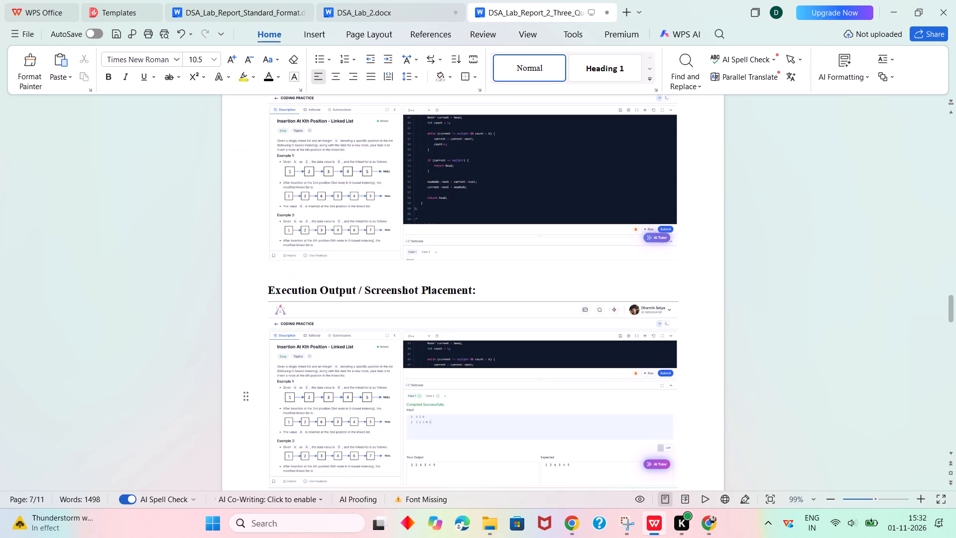
# Set question 2's "Input:" label to font size 12 and its two lines of input values to size 11.
pyautogui.scroll(-4, 464, 321)
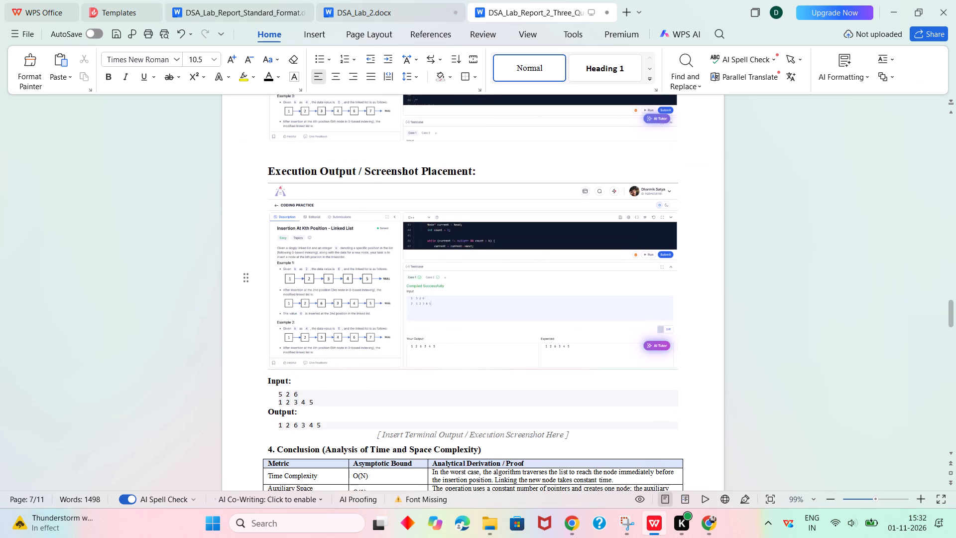
pyautogui.moveTo(293, 379); pyautogui.dragTo(265, 381)
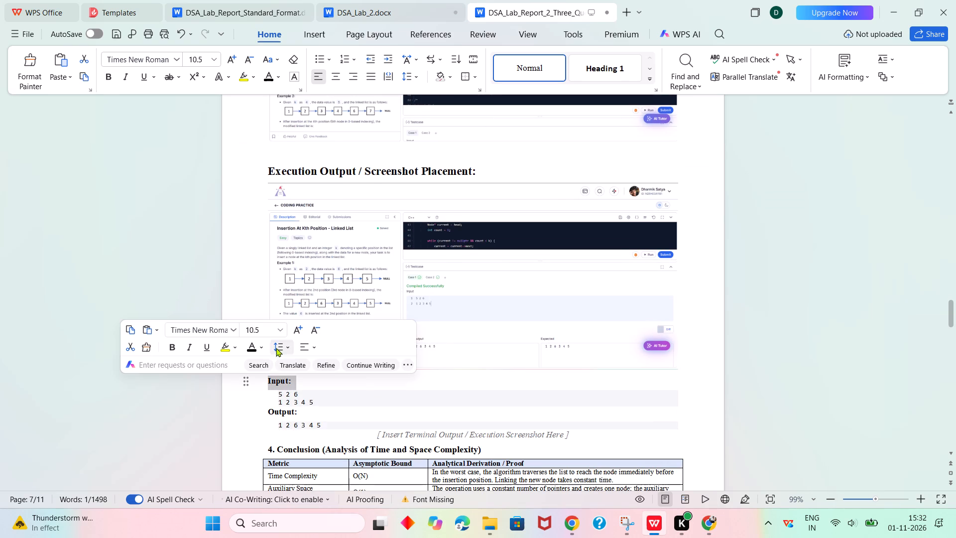
pyautogui.click(279, 332)
pyautogui.click(268, 104)
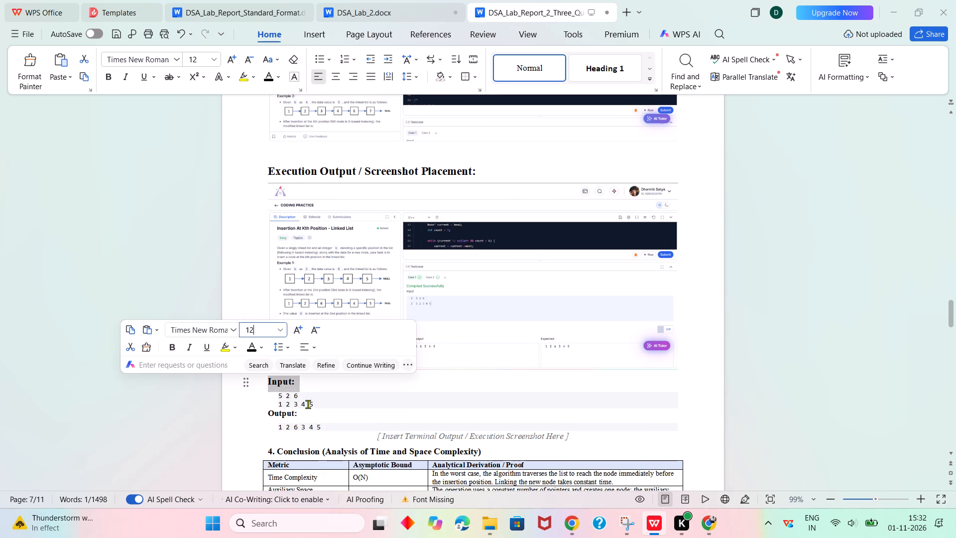
pyautogui.moveTo(318, 405); pyautogui.dragTo(272, 395)
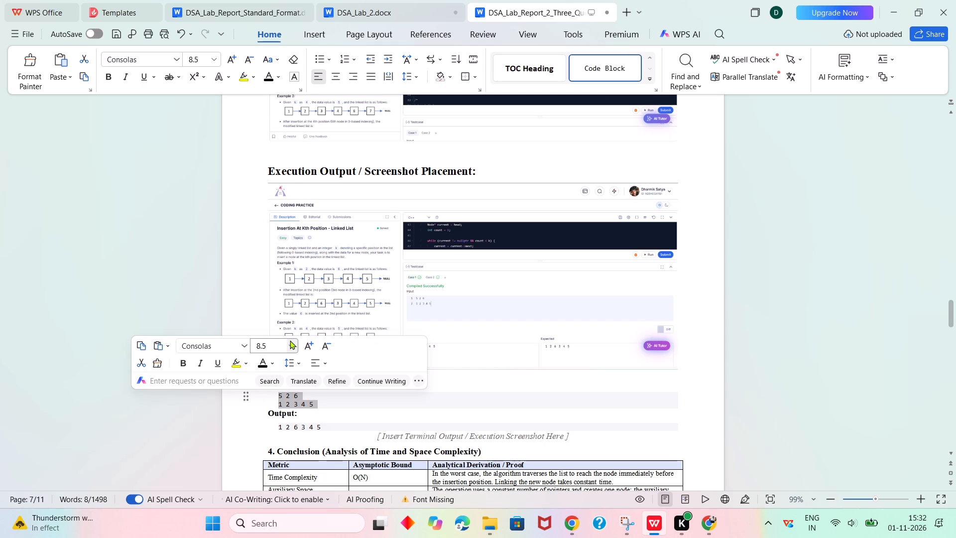
pyautogui.click(290, 340)
pyautogui.click(281, 80)
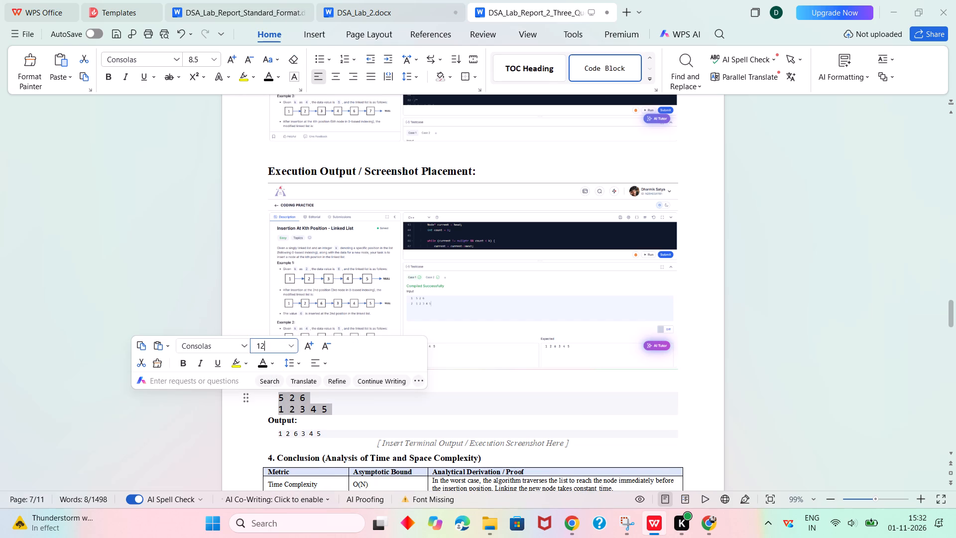
pyautogui.click(289, 347)
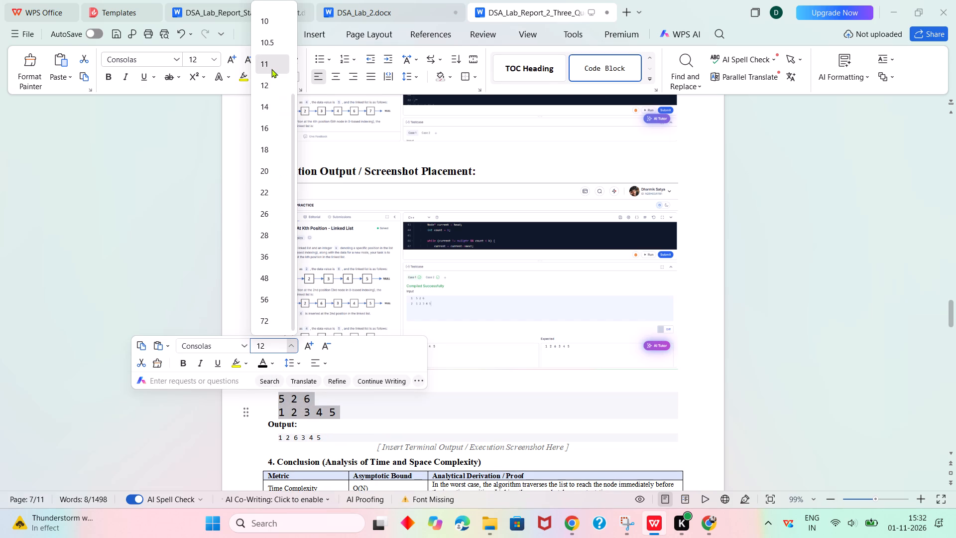
pyautogui.click(271, 65)
# Set question 2's "Output:" label to font size 12 and the output values line below it to size 11.
pyautogui.click(302, 422)
pyautogui.moveTo(302, 422); pyautogui.dragTo(272, 417)
pyautogui.click(282, 371)
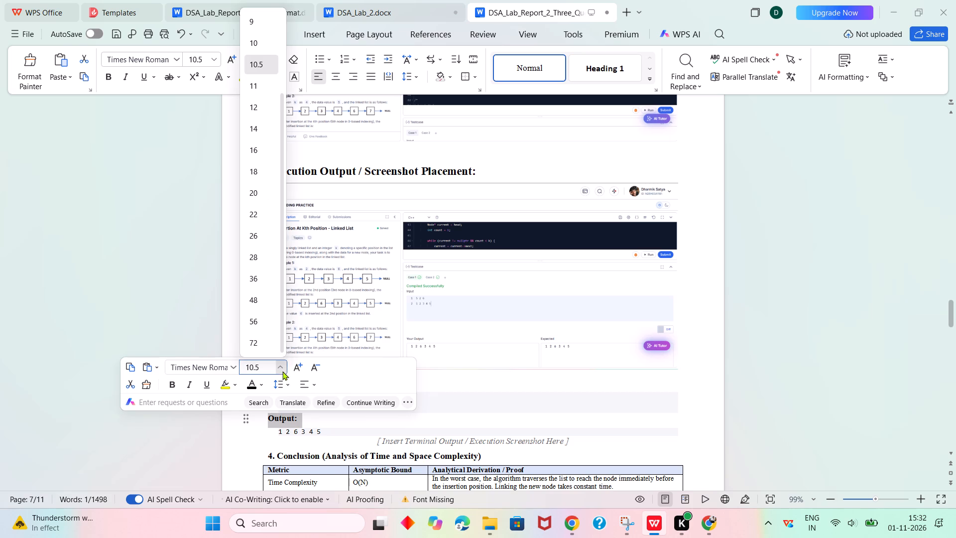
pyautogui.click(263, 104)
pyautogui.scroll(-1, 289, 332)
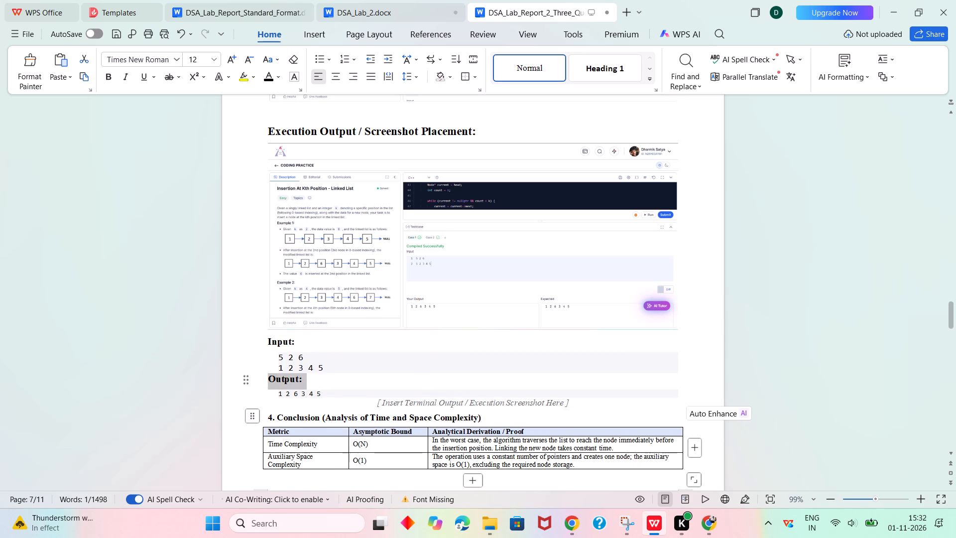
pyautogui.moveTo(327, 396); pyautogui.dragTo(275, 394)
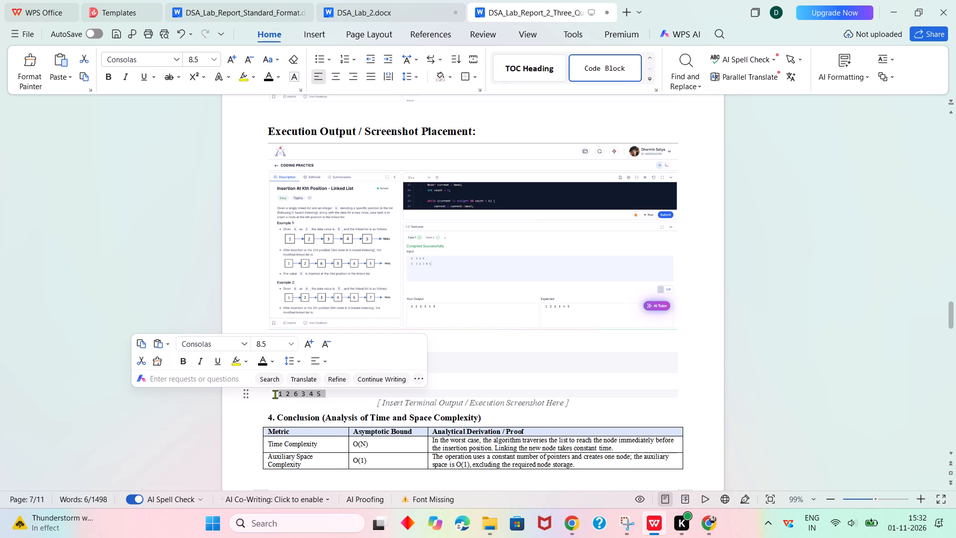
pyautogui.click(289, 344)
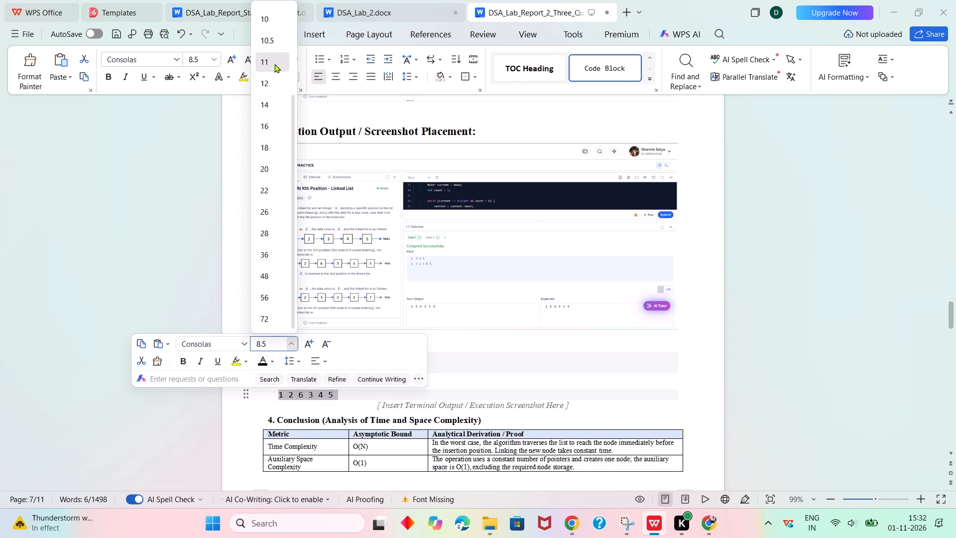
pyautogui.click(274, 64)
# Delete the "[ Insert Terminal Output / Execution Screenshot Here ]" placeholder below question 2's output values.
pyautogui.click(375, 403)
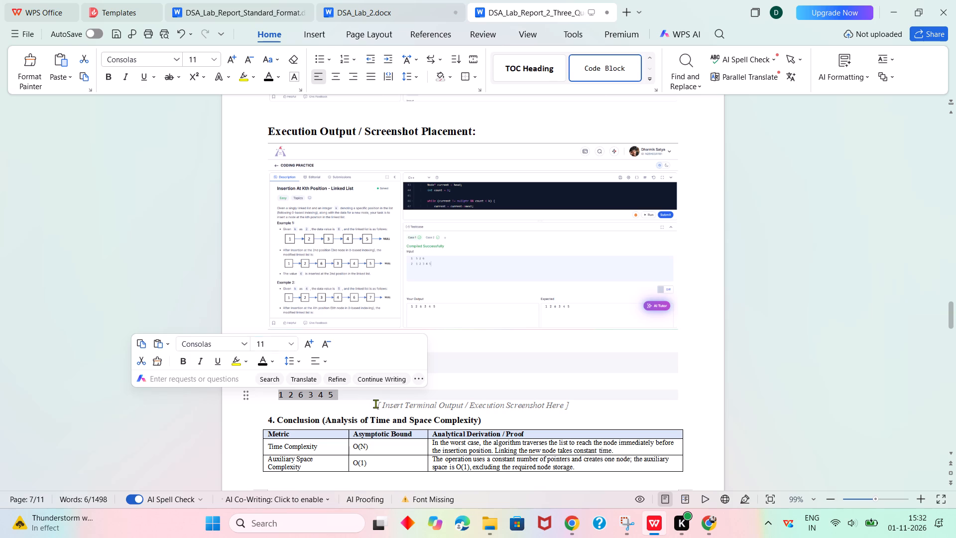
pyautogui.moveTo(375, 403); pyautogui.dragTo(576, 409)
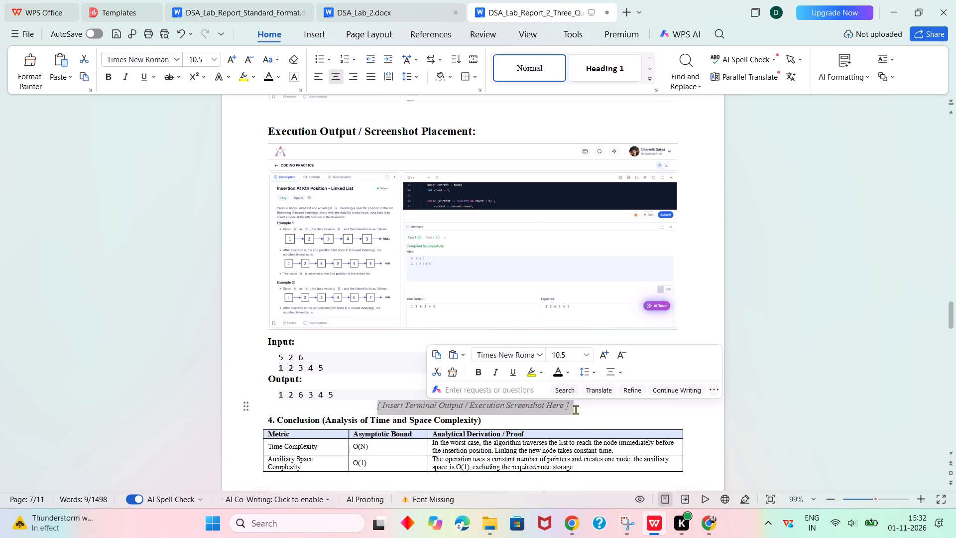
pyautogui.press('BackSpace')
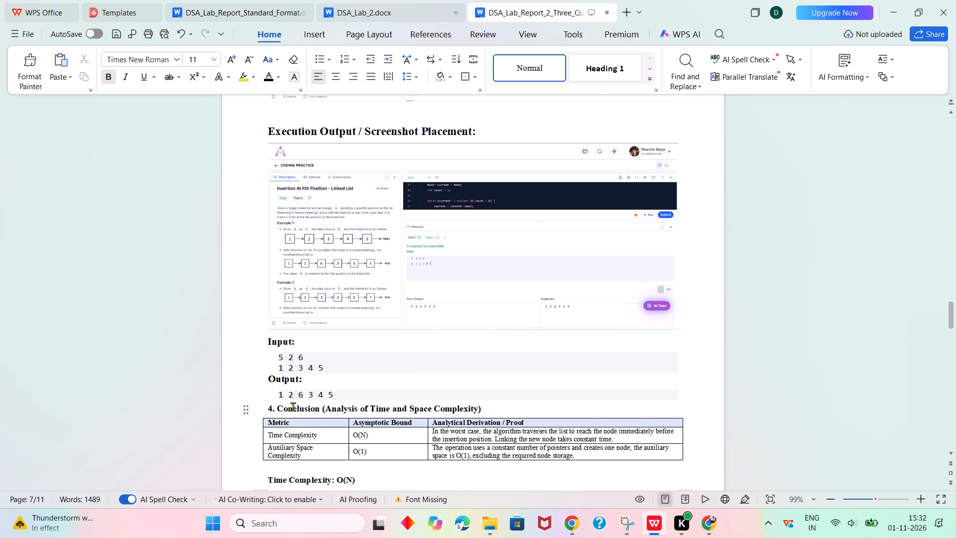
# Insert five line breaks before question 2's "4. Conclusion" heading so that it starts on the following page.
pyautogui.scroll(-3, 297, 407)
pyautogui.press('Return')
pyautogui.press('Return')
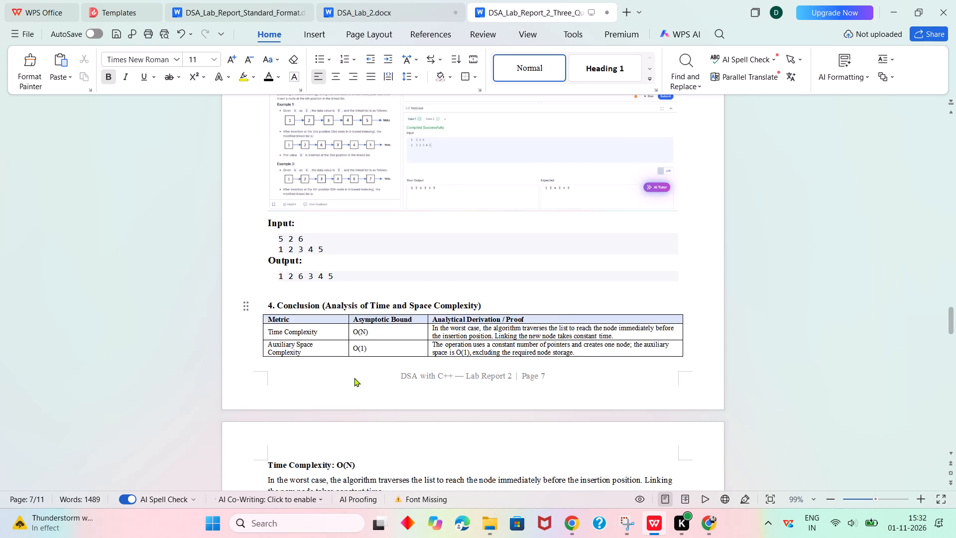
pyautogui.press('Return')
pyautogui.press('Return')
pyautogui.press('Return')
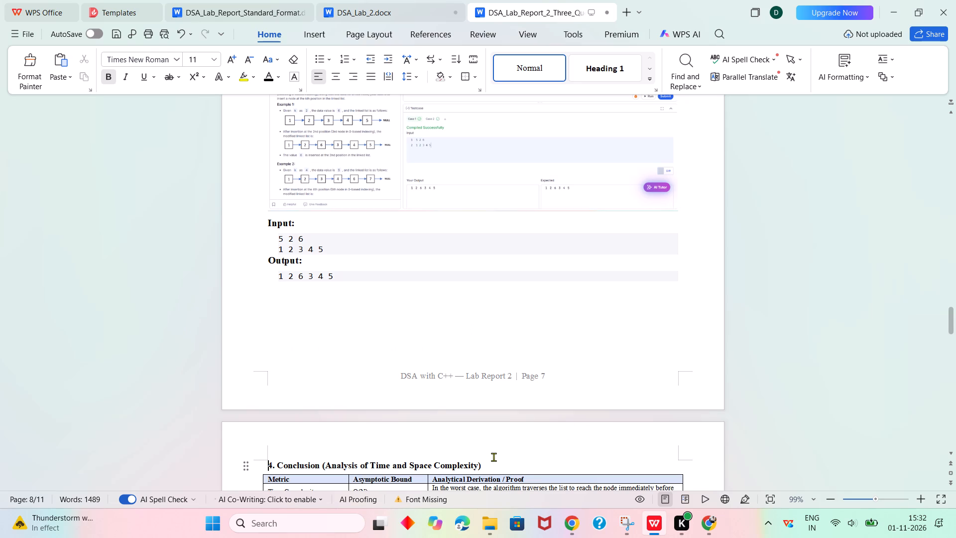
# Set question 2's "4. Conclusion (Analysis of Time and Space Complexity)" heading to font size 16.
pyautogui.moveTo(484, 465); pyautogui.dragTo(258, 466)
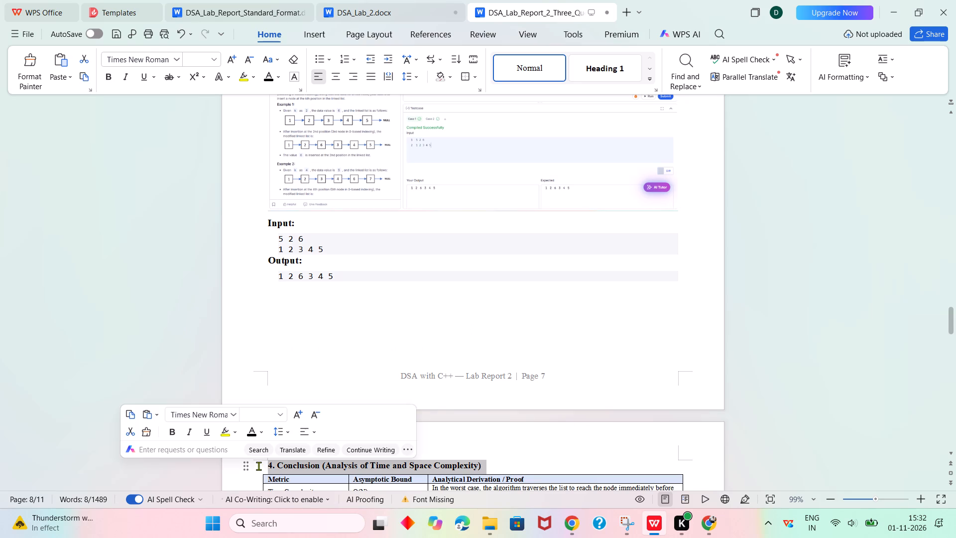
pyautogui.click(282, 412)
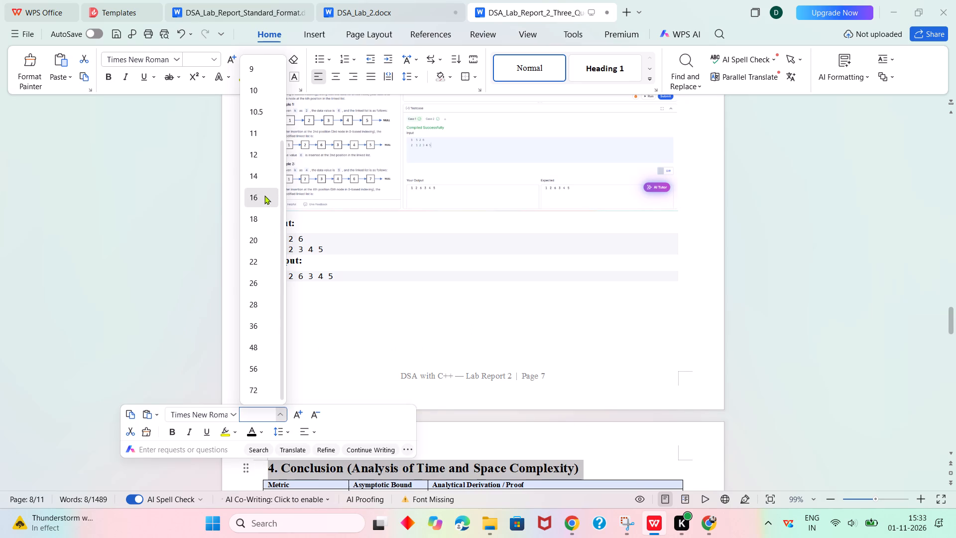
pyautogui.click(264, 195)
pyautogui.click(594, 468)
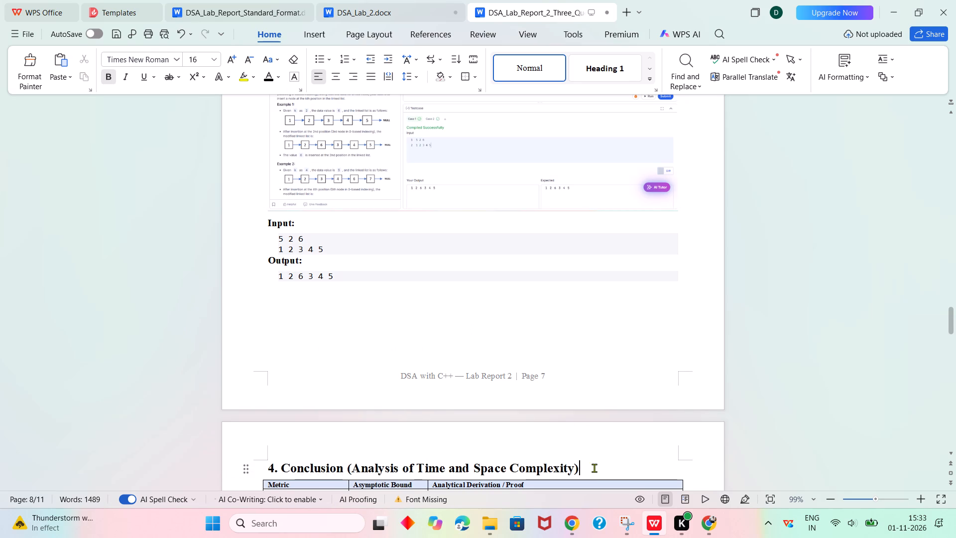
pyautogui.scroll(-2, 594, 468)
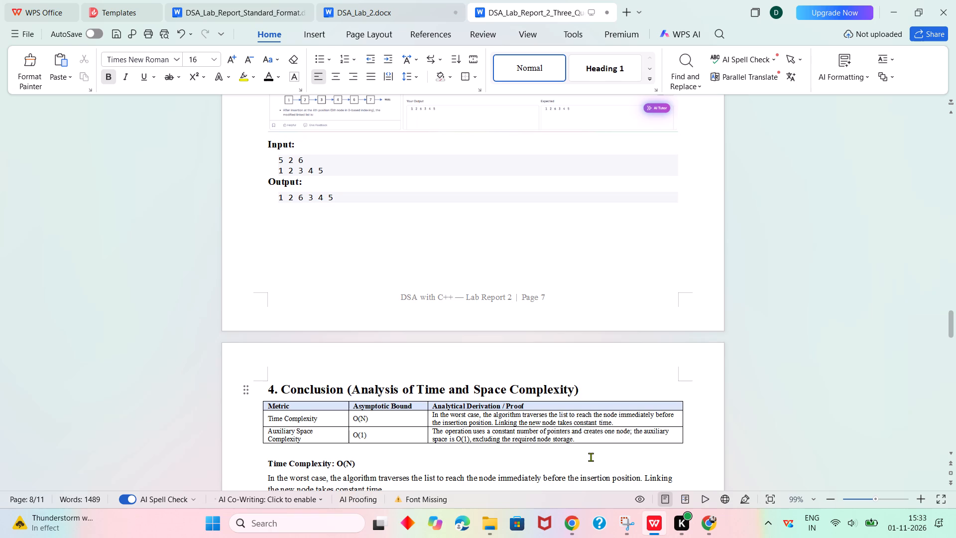
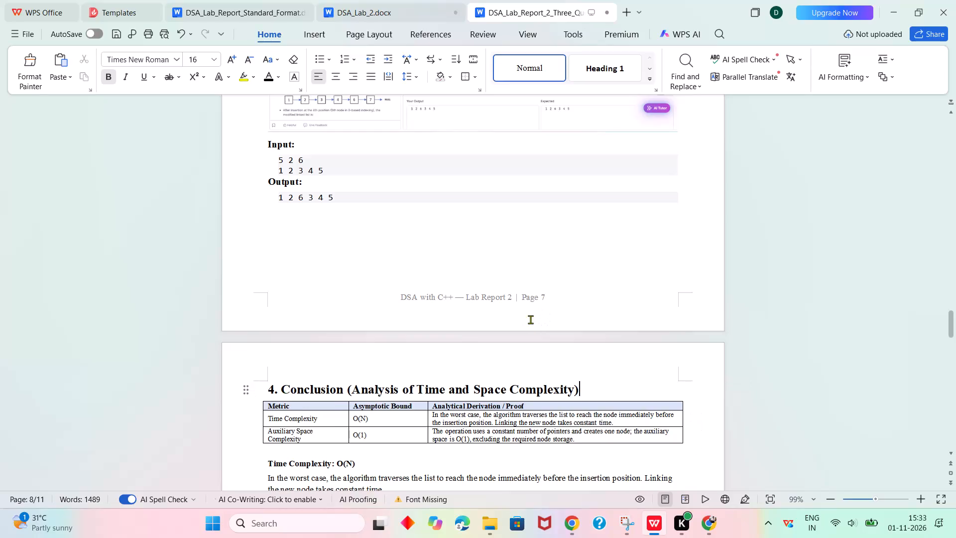
# Enlarge the complexity table under question 2's "4. Conclusion" heading by making its rows taller.
pyautogui.scroll(-2, 525, 409)
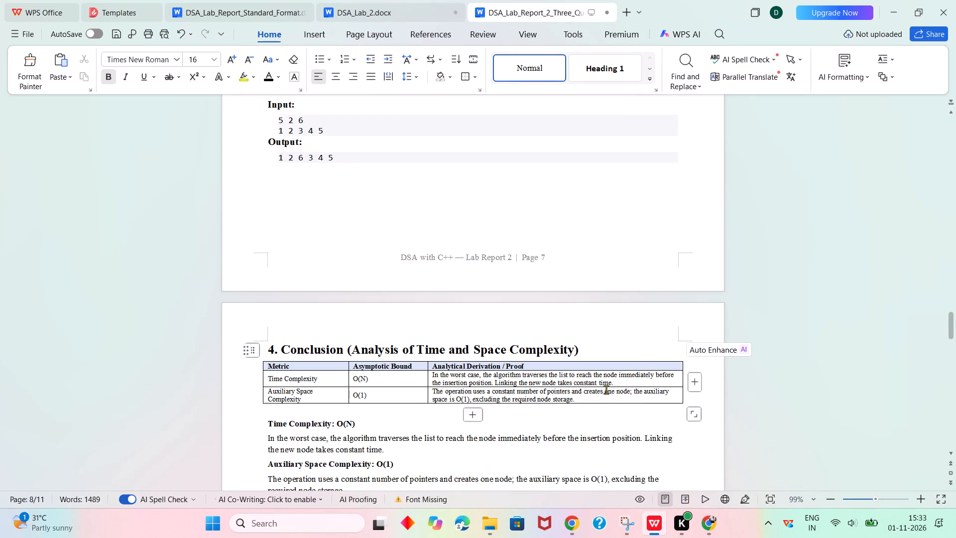
pyautogui.moveTo(696, 418); pyautogui.dragTo(699, 445)
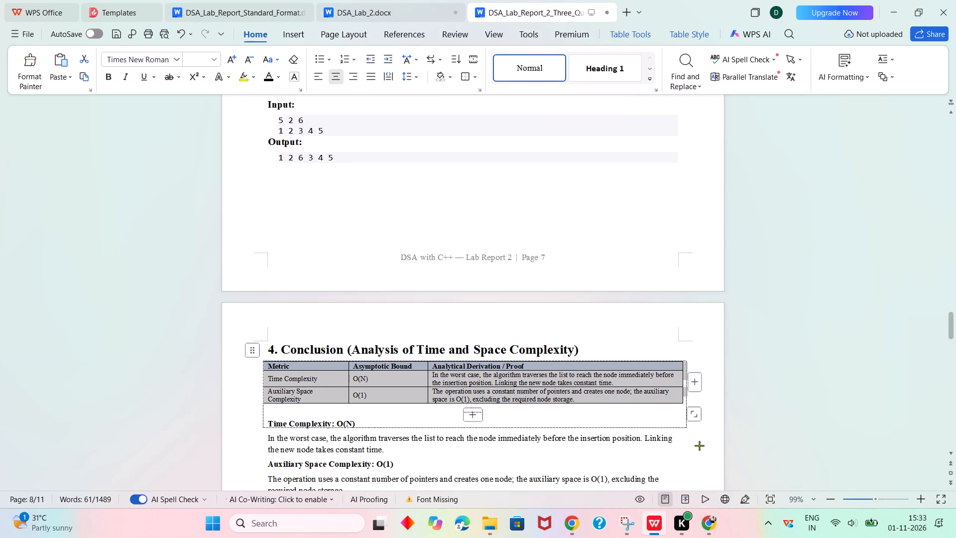
pyautogui.moveTo(699, 445); pyautogui.dragTo(688, 391)
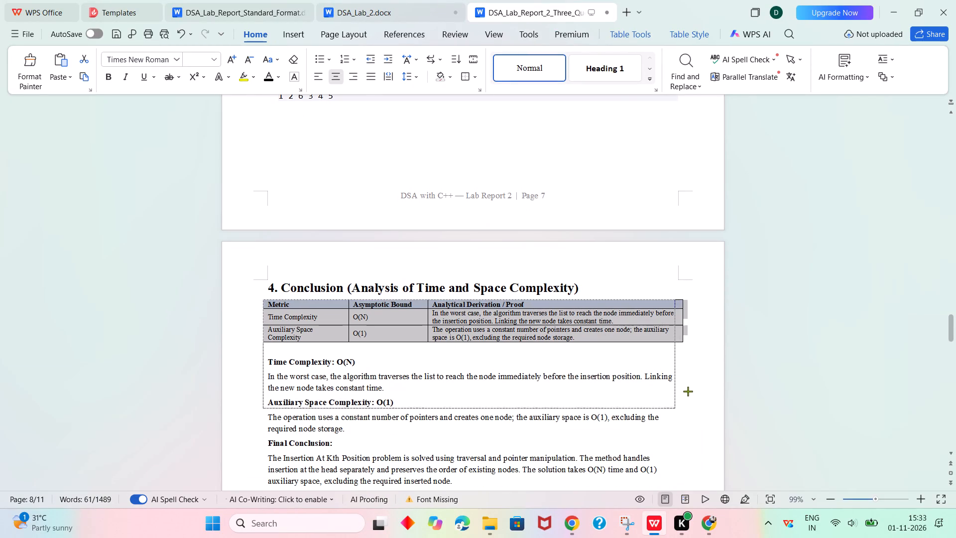
pyautogui.moveTo(688, 391); pyautogui.dragTo(696, 428)
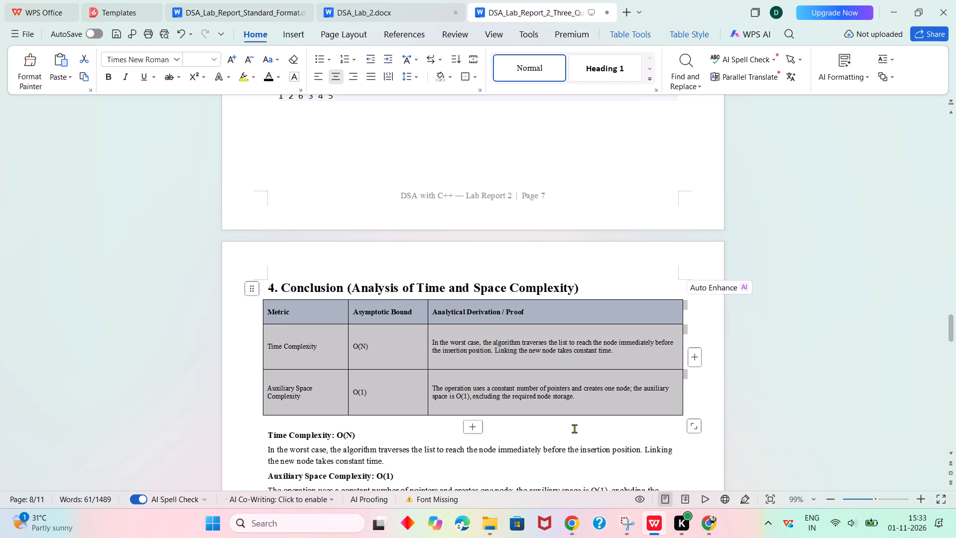
pyautogui.click(574, 428)
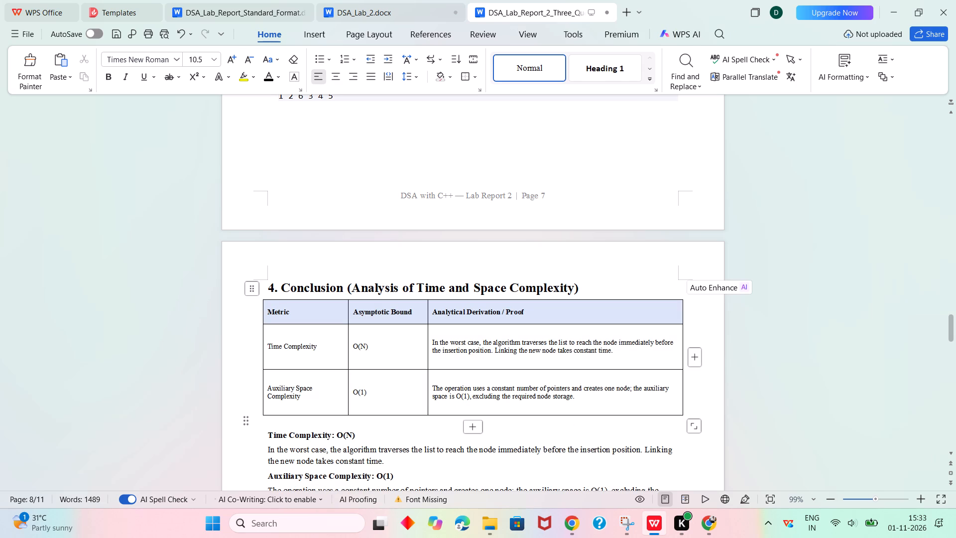
# Set all text in question 2's complexity table to font size 10.5.
pyautogui.moveTo(269, 312); pyautogui.dragTo(447, 362)
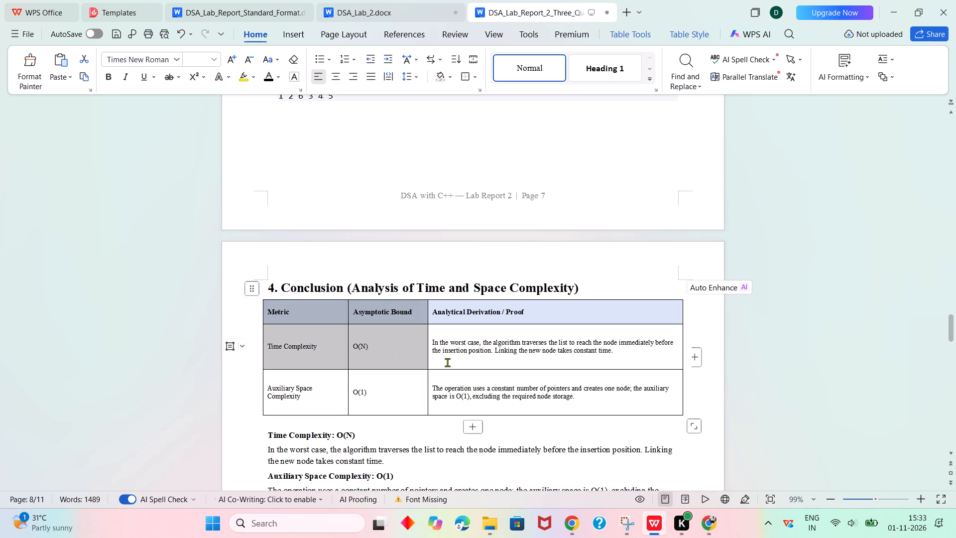
pyautogui.moveTo(447, 362); pyautogui.dragTo(568, 394)
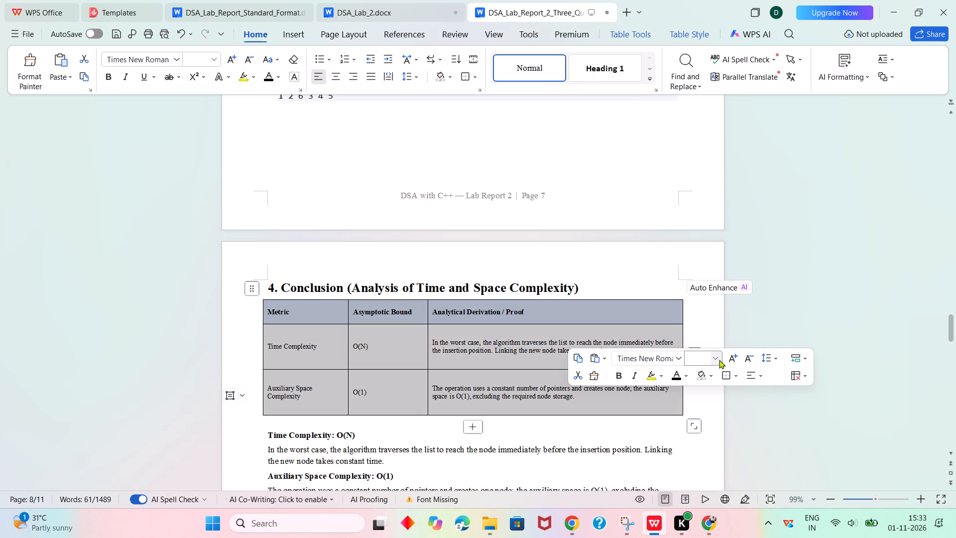
pyautogui.click(716, 360)
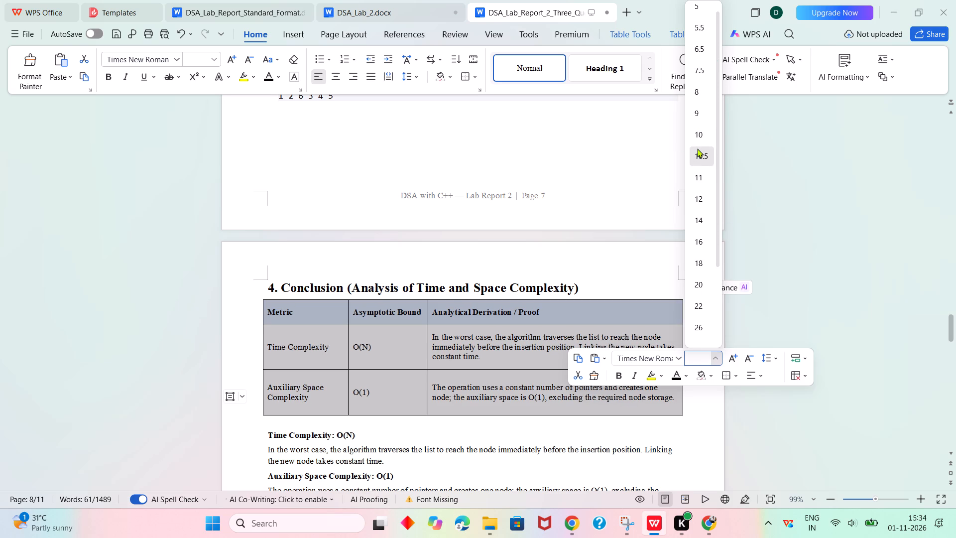
pyautogui.click(697, 148)
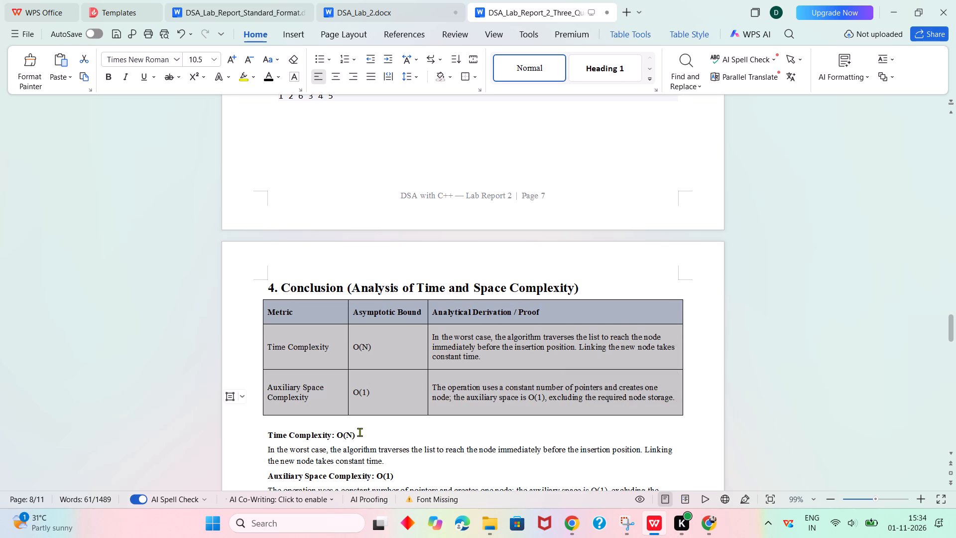
# Set question 2's "Time Complexity: O(N)" label and the explanatory paragraph below it to font size 12.
pyautogui.click(359, 432)
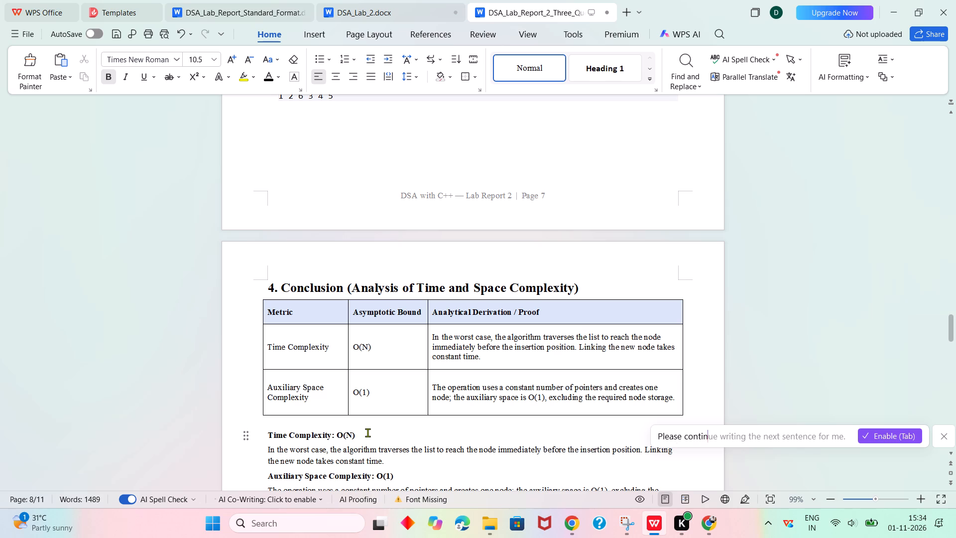
pyautogui.click(363, 436)
pyautogui.moveTo(363, 434); pyautogui.dragTo(257, 437)
pyautogui.click(282, 387)
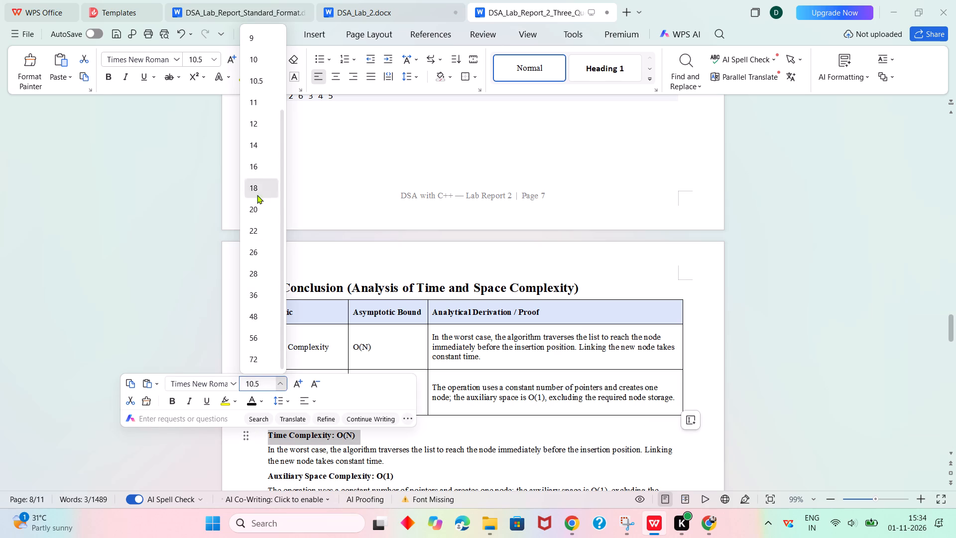
pyautogui.click(251, 128)
pyautogui.click(389, 439)
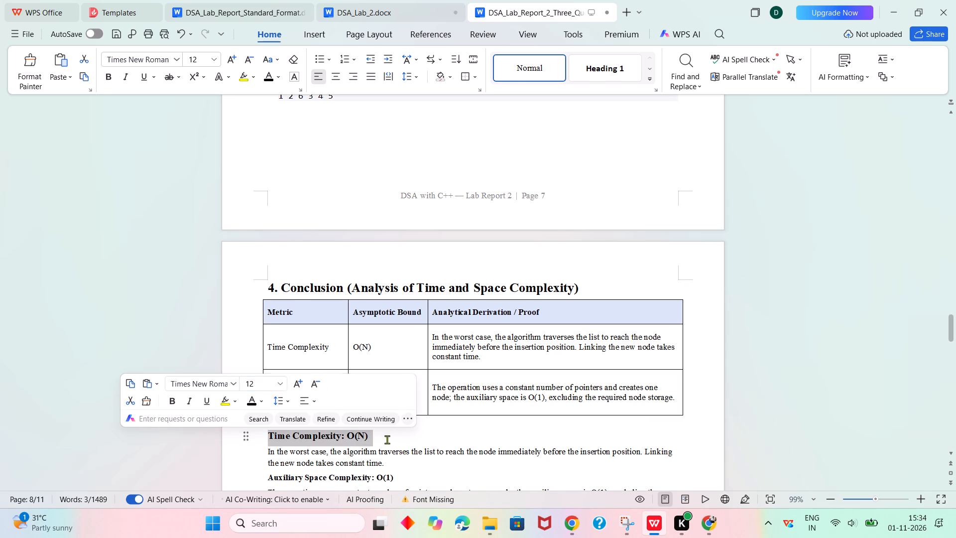
pyautogui.moveTo(390, 470); pyautogui.dragTo(263, 454)
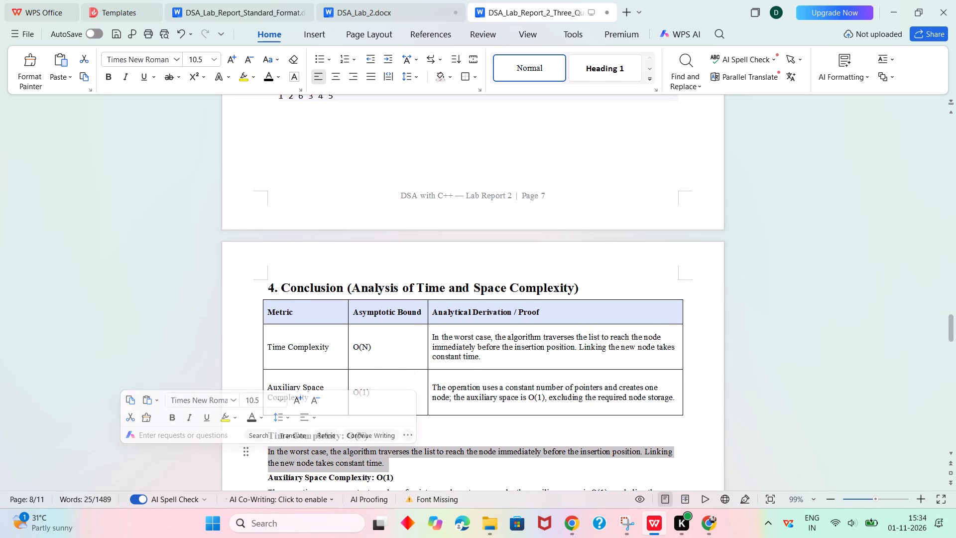
pyautogui.click(283, 398)
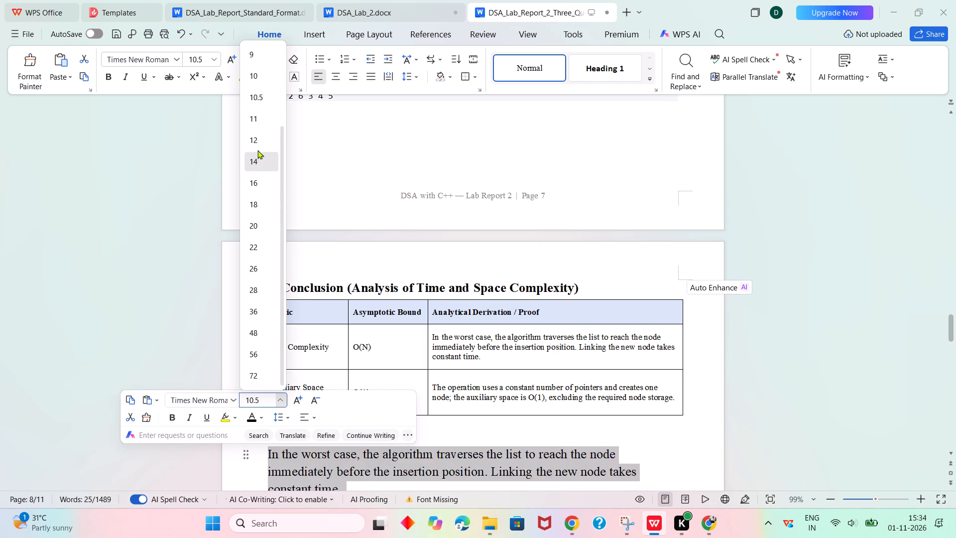
pyautogui.click(258, 149)
pyautogui.click(479, 466)
# Set question 2's "Auxiliary Space Complexity: O(1)" label and the paragraph below it to font size 12.
pyautogui.scroll(-3, 450, 437)
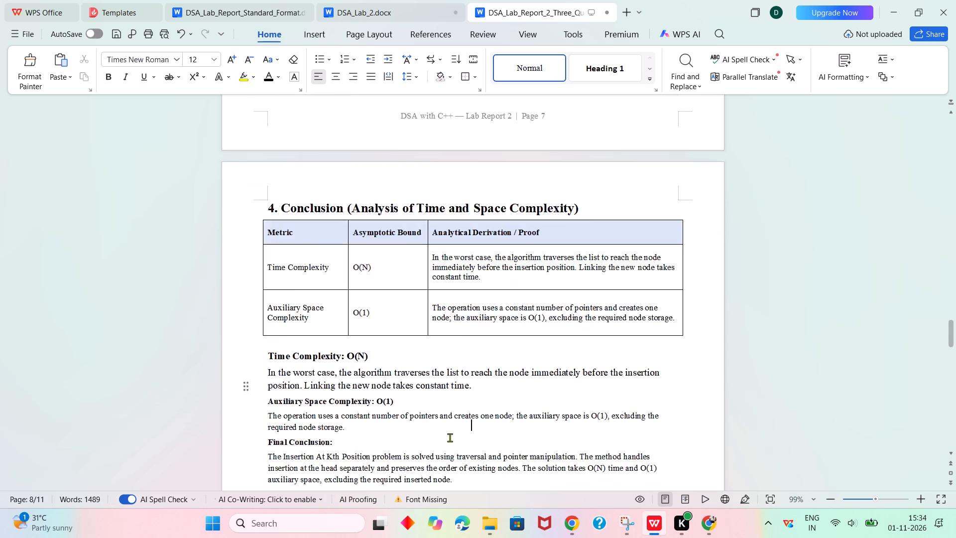
pyautogui.moveTo(398, 365); pyautogui.dragTo(250, 370)
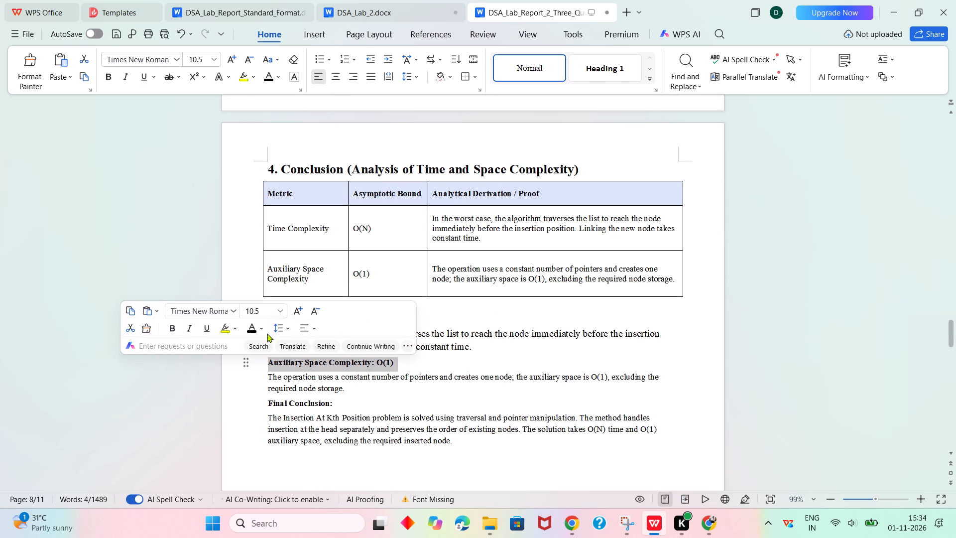
pyautogui.click(281, 313)
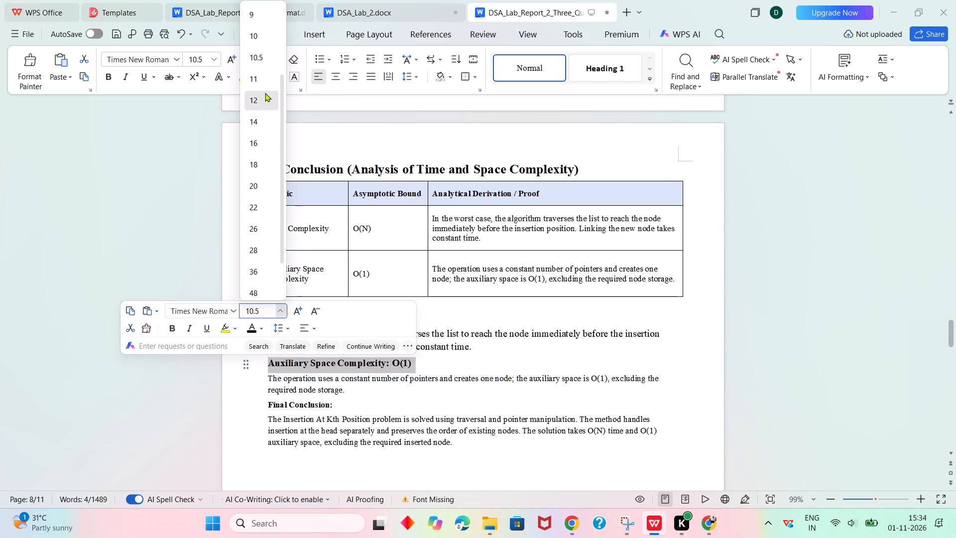
pyautogui.click(265, 93)
pyautogui.moveTo(348, 392); pyautogui.dragTo(276, 390)
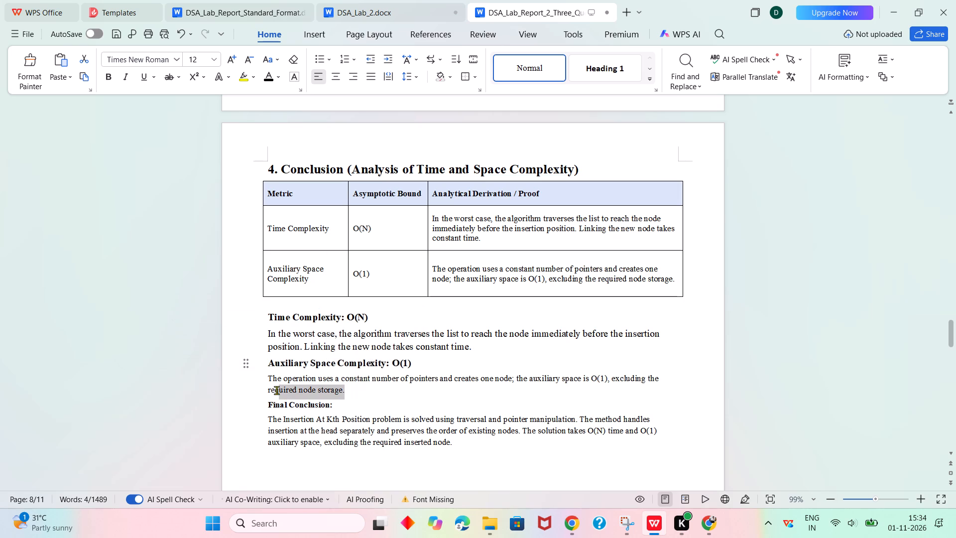
pyautogui.moveTo(276, 390); pyautogui.dragTo(265, 381)
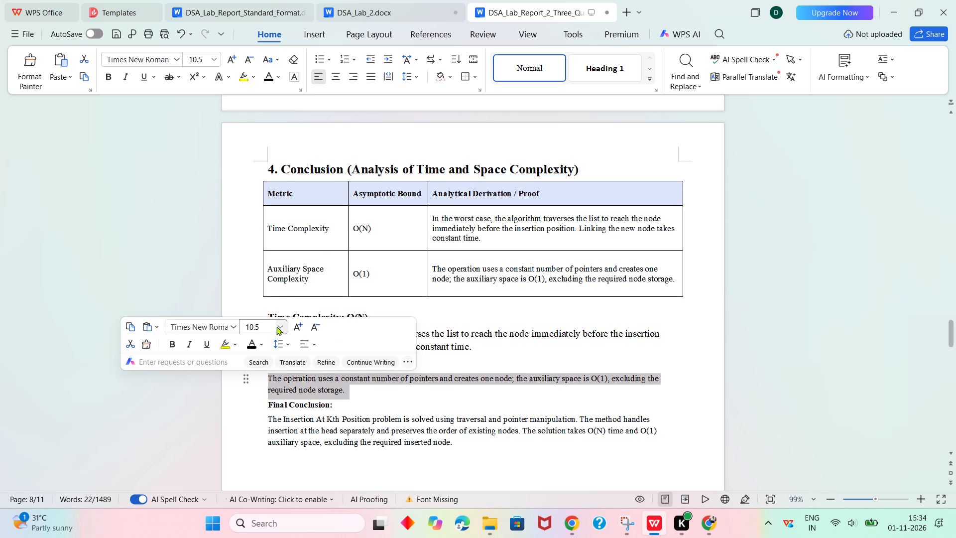
pyautogui.click(277, 327)
pyautogui.click(256, 96)
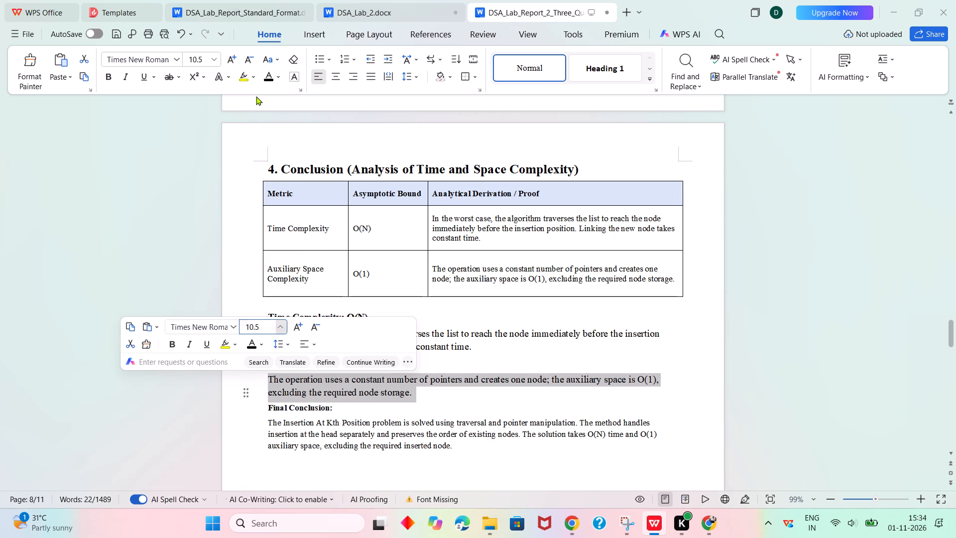
# Set question 2's "Final Conclusion:" label and the paragraph below it to font size 12.
pyautogui.click(334, 406)
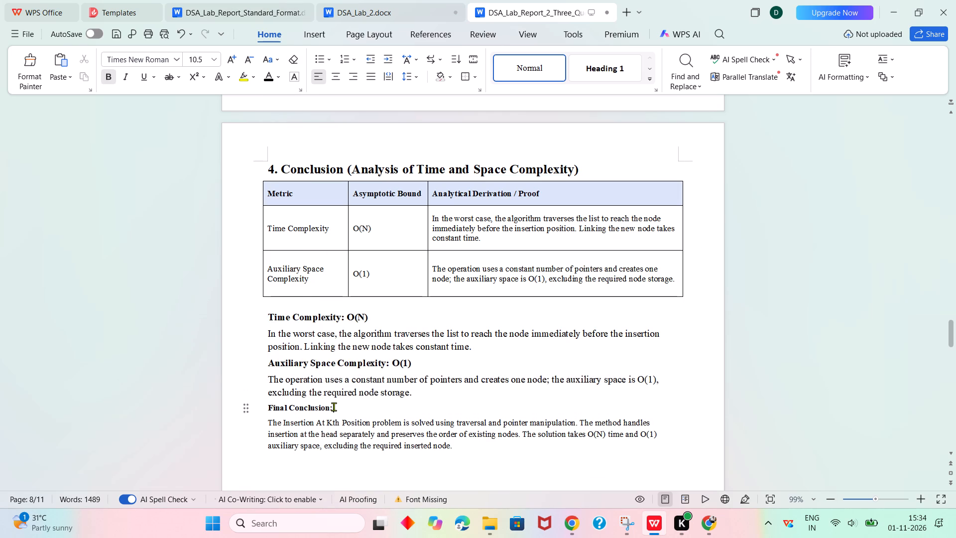
pyautogui.moveTo(337, 407); pyautogui.dragTo(265, 403)
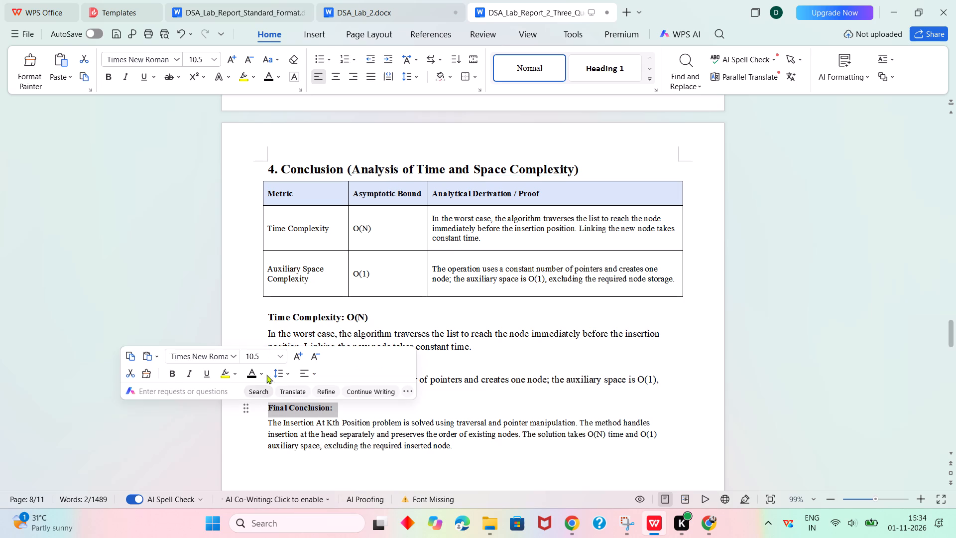
pyautogui.click(281, 358)
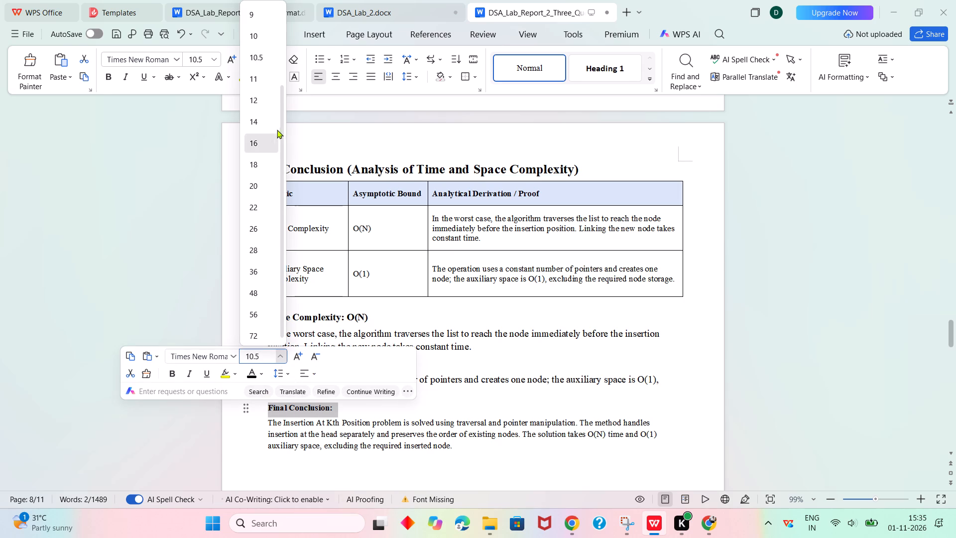
pyautogui.click(273, 104)
pyautogui.click(458, 454)
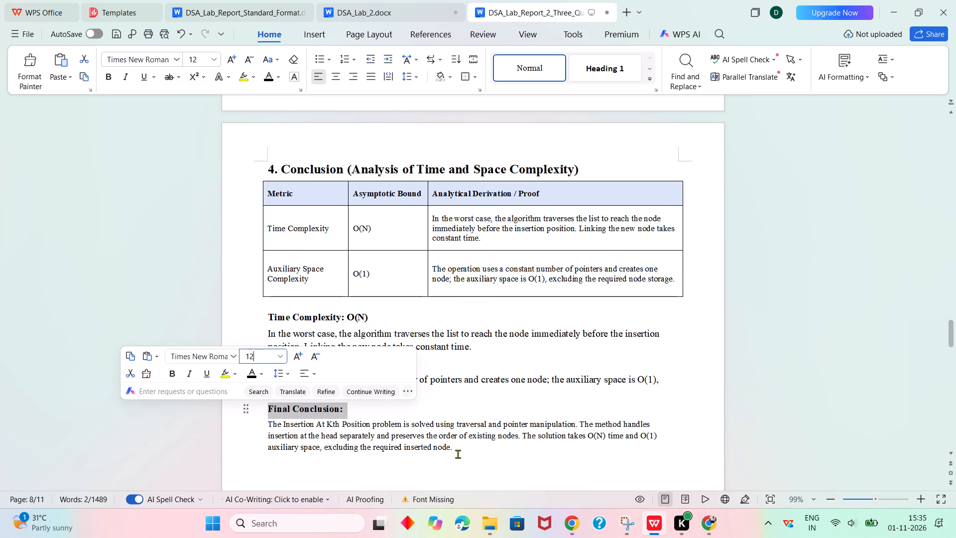
pyautogui.moveTo(458, 454); pyautogui.dragTo(275, 429)
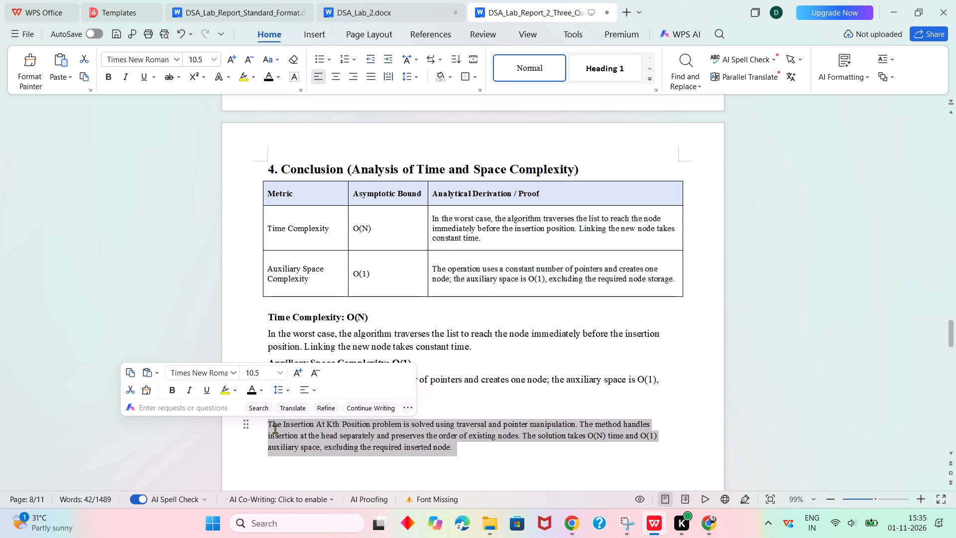
pyautogui.click(280, 374)
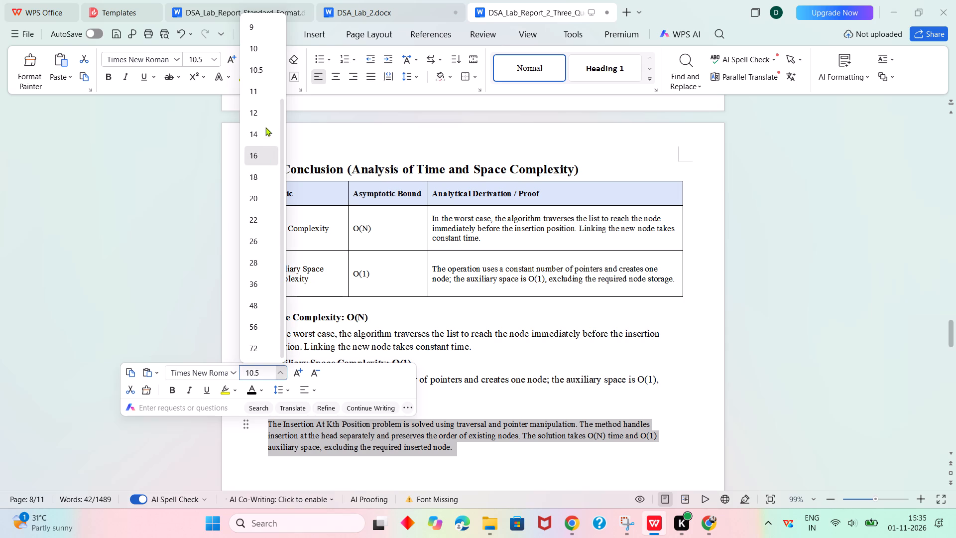
pyautogui.click(264, 116)
pyautogui.click(580, 455)
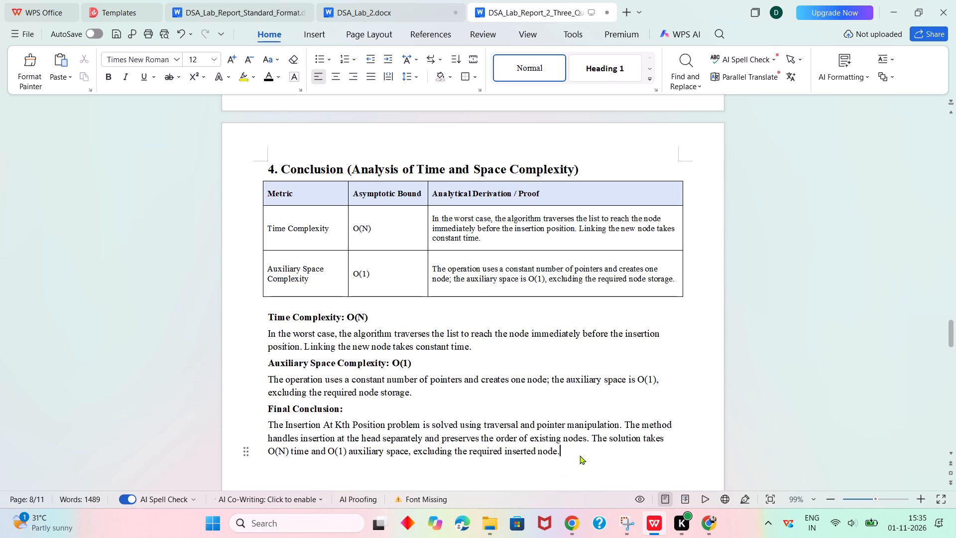
# Delete the repeated department header, report title, student details table and blank space above question 3's title.
pyautogui.scroll(-8, 427, 393)
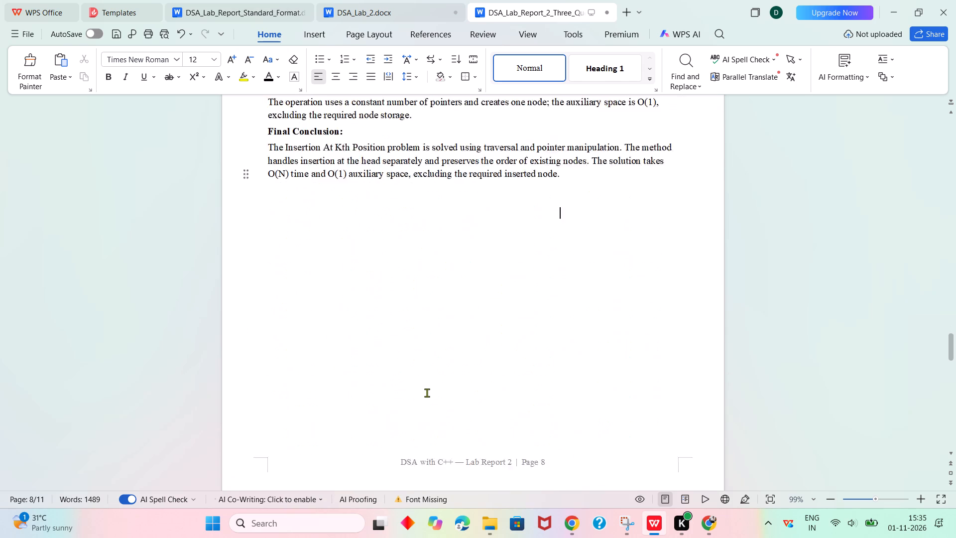
pyautogui.scroll(-4, 427, 393)
pyautogui.scroll(2, 427, 393)
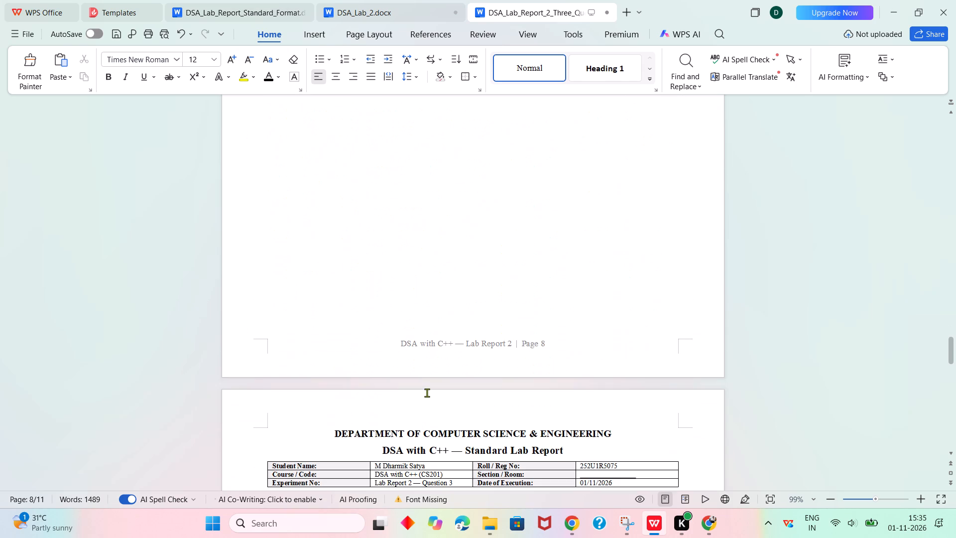
pyautogui.scroll(-3, 427, 393)
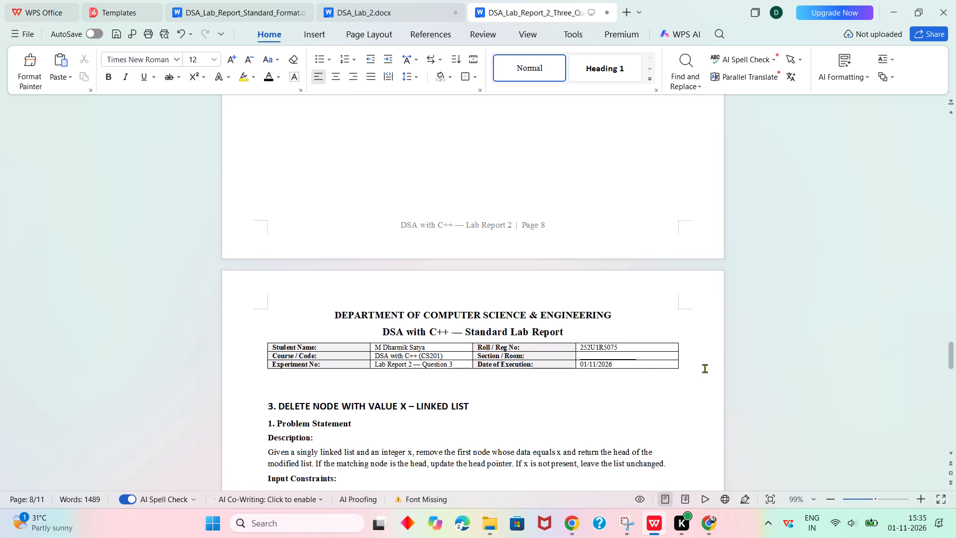
pyautogui.moveTo(689, 371); pyautogui.dragTo(335, 312)
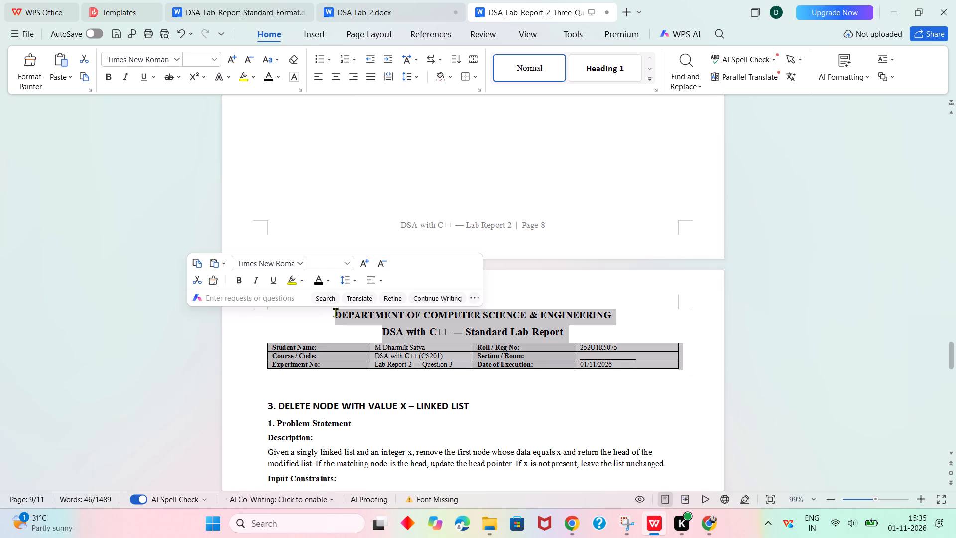
pyautogui.press('BackSpace')
pyautogui.click(266, 333)
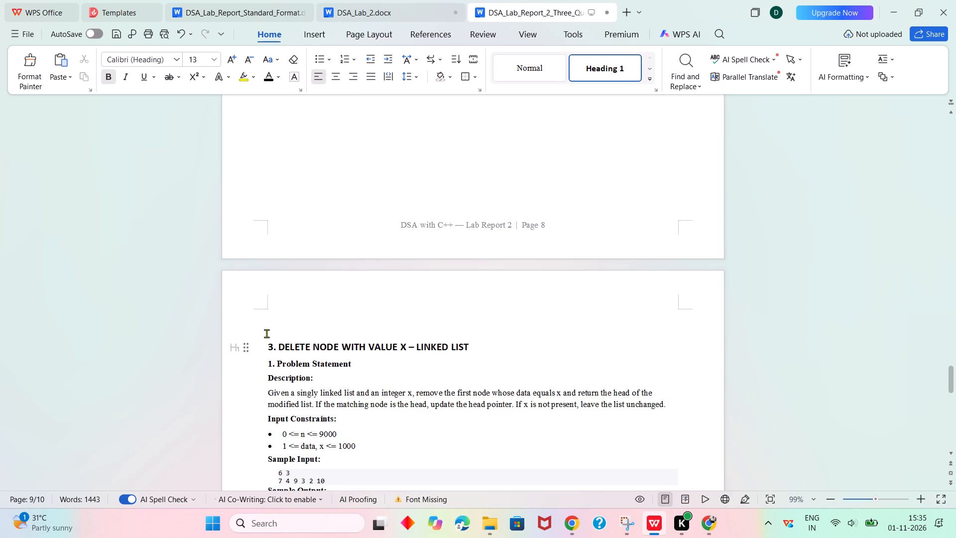
pyautogui.press('BackSpace')
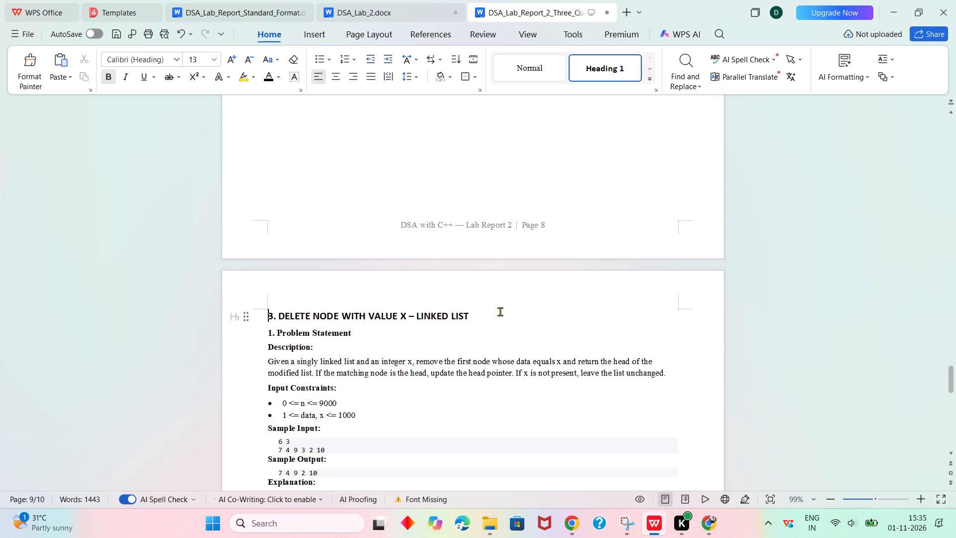
# Set question 3's title "3. DELETE NODE WITH VALUE X – LINKED LIST" to Times New Roman, size 16.
pyautogui.moveTo(475, 311); pyautogui.dragTo(263, 311)
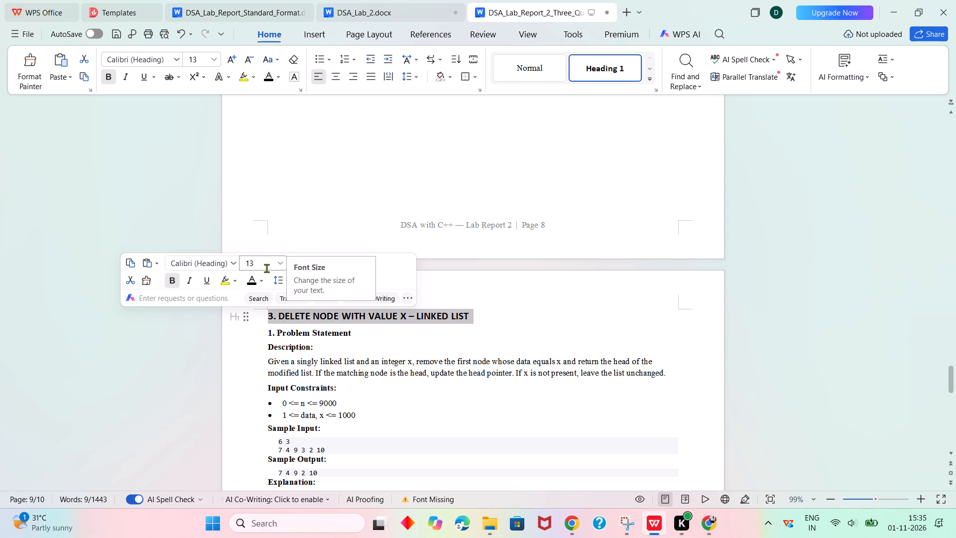
pyautogui.click(231, 261)
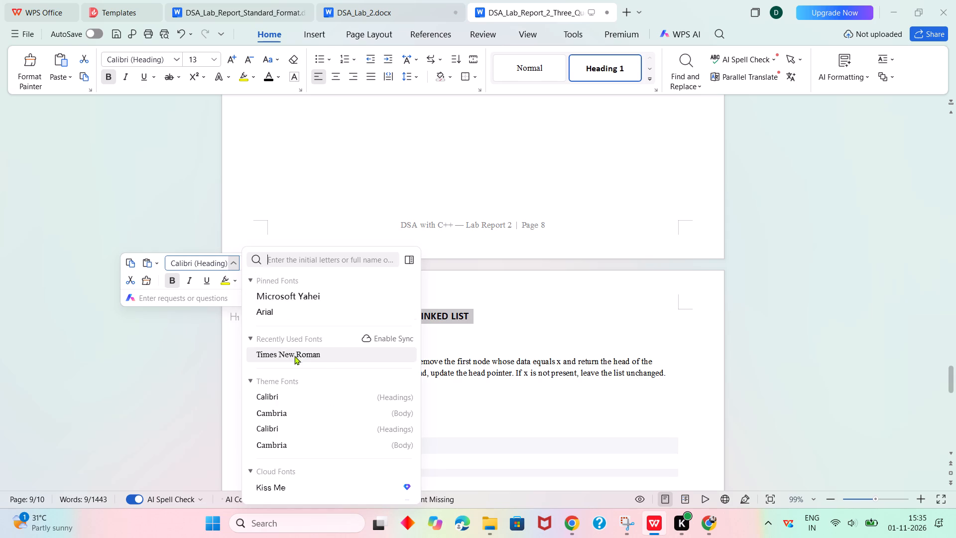
pyautogui.click(294, 356)
pyautogui.click(279, 258)
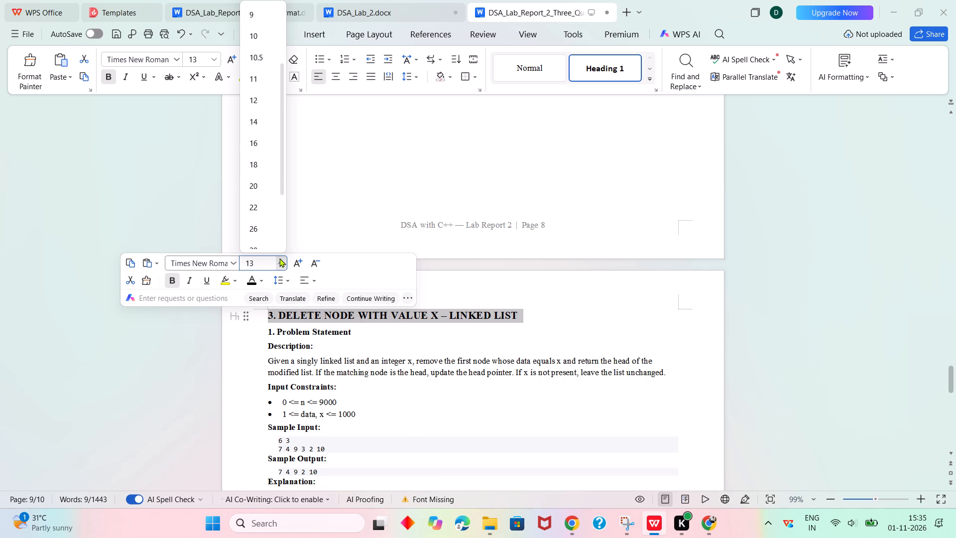
pyautogui.click(262, 133)
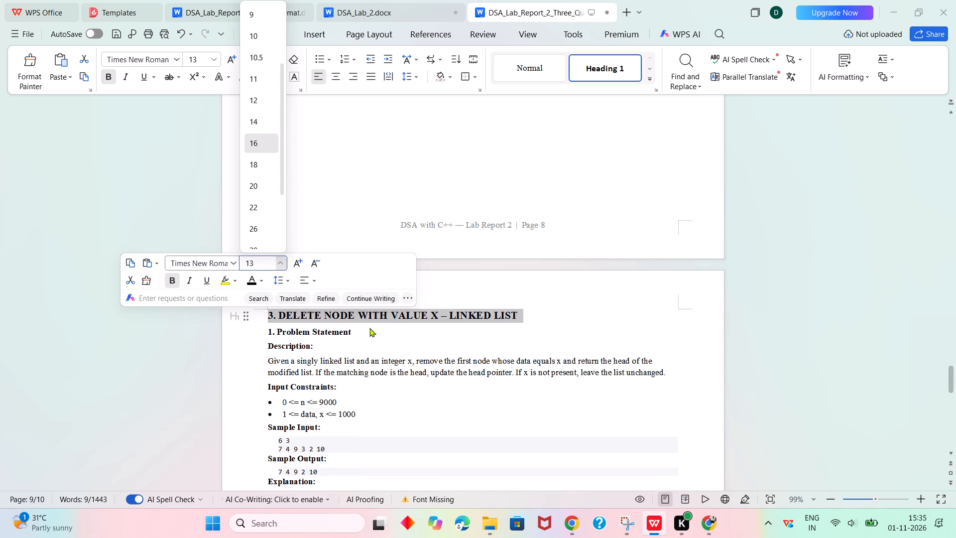
pyautogui.click(248, 140)
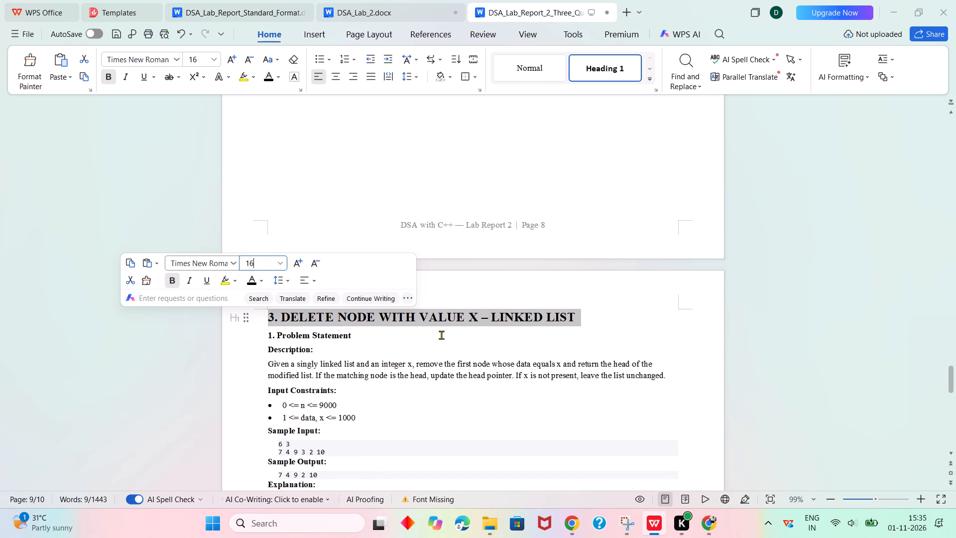
# Insert one blank line between question 3's title and the "1. Problem Statement" heading.
pyautogui.click(357, 336)
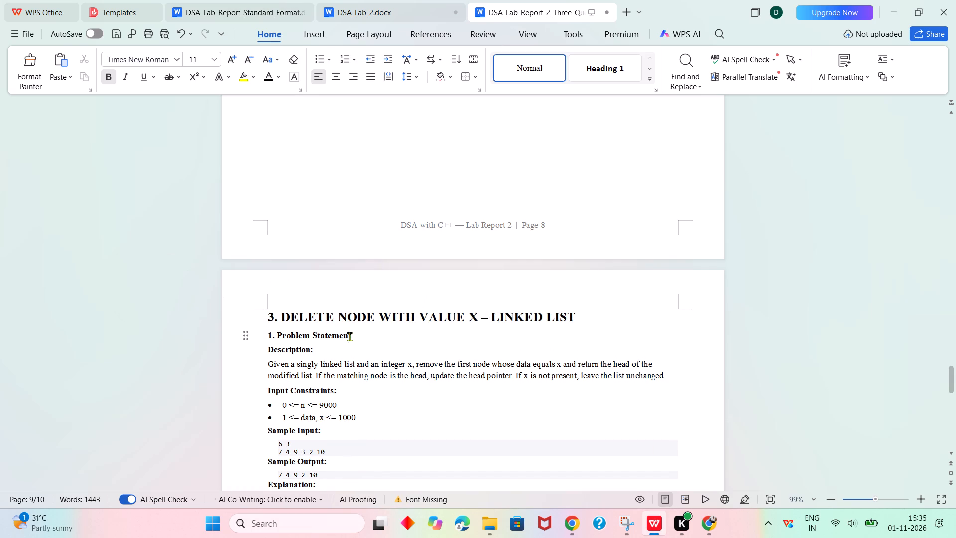
pyautogui.click(586, 315)
pyautogui.press('Return')
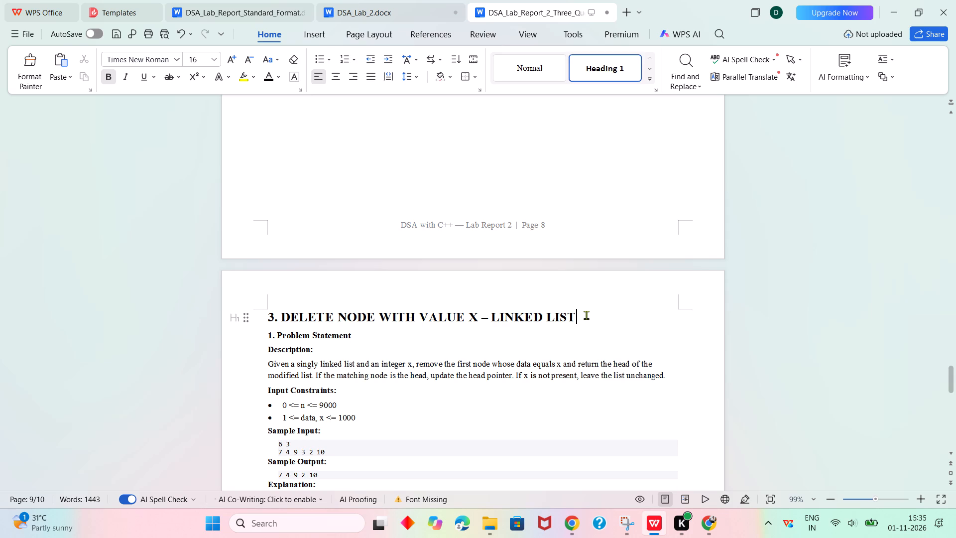
pyautogui.press('BackSpace')
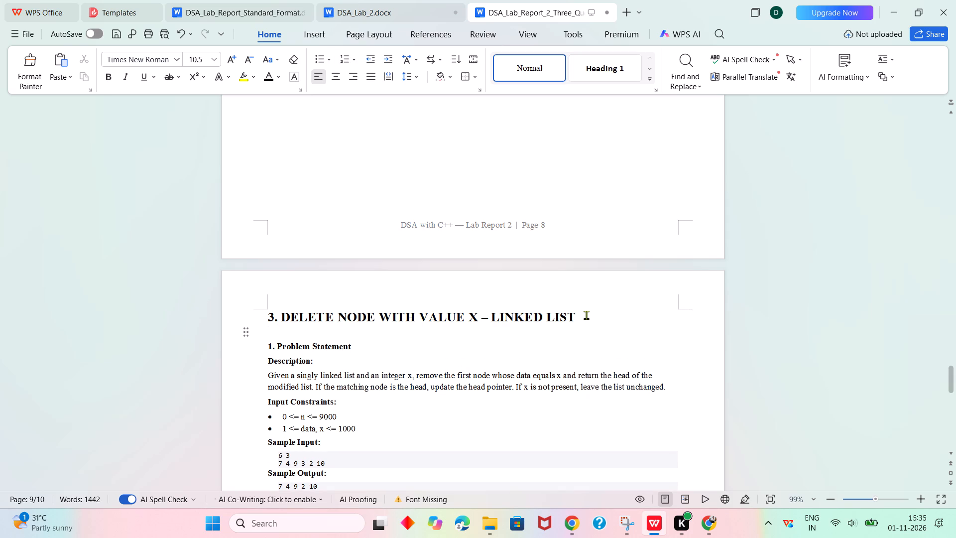
# Set question 3's "1. Problem Statement" heading and "Description:" label to font size 14.
pyautogui.moveTo(318, 363); pyautogui.dragTo(288, 360)
pyautogui.moveTo(288, 360); pyautogui.dragTo(262, 345)
pyautogui.click(279, 300)
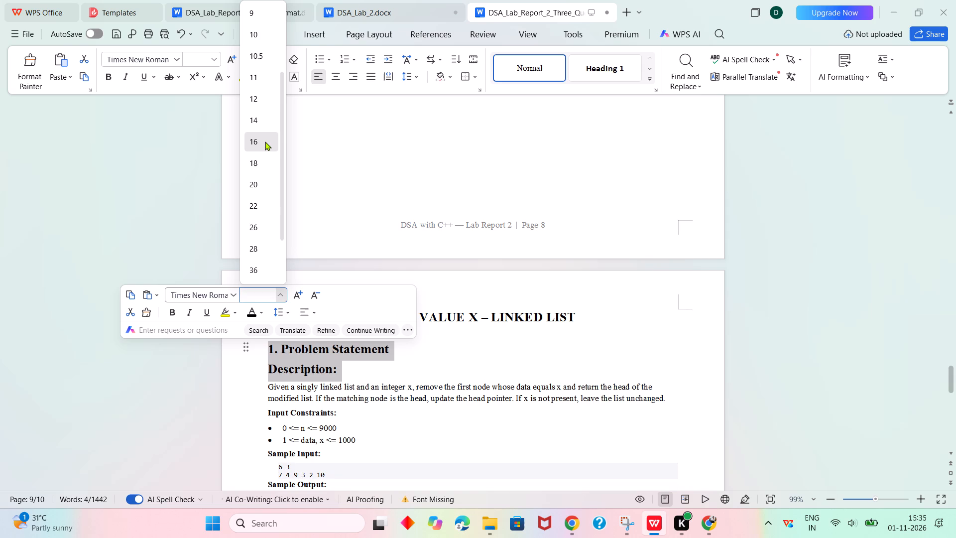
pyautogui.click(264, 125)
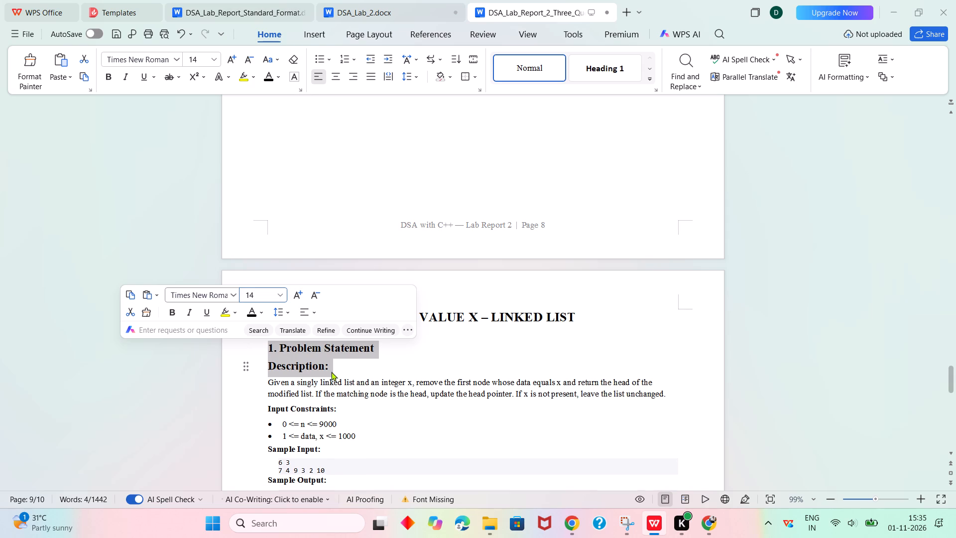
# Remove the bold formatting from question 3's "Description:" label.
pyautogui.click(333, 365)
pyautogui.moveTo(333, 365); pyautogui.dragTo(272, 367)
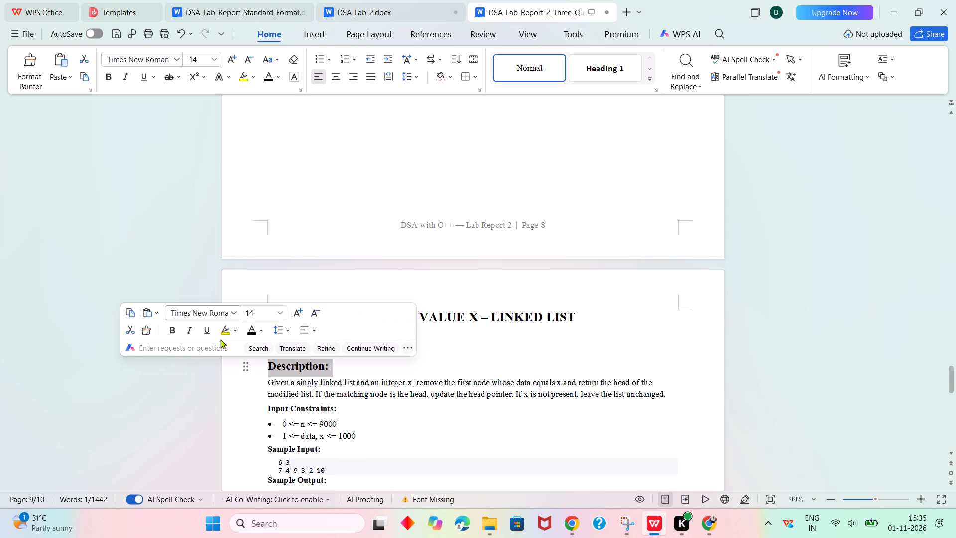
pyautogui.click(175, 333)
pyautogui.click(406, 404)
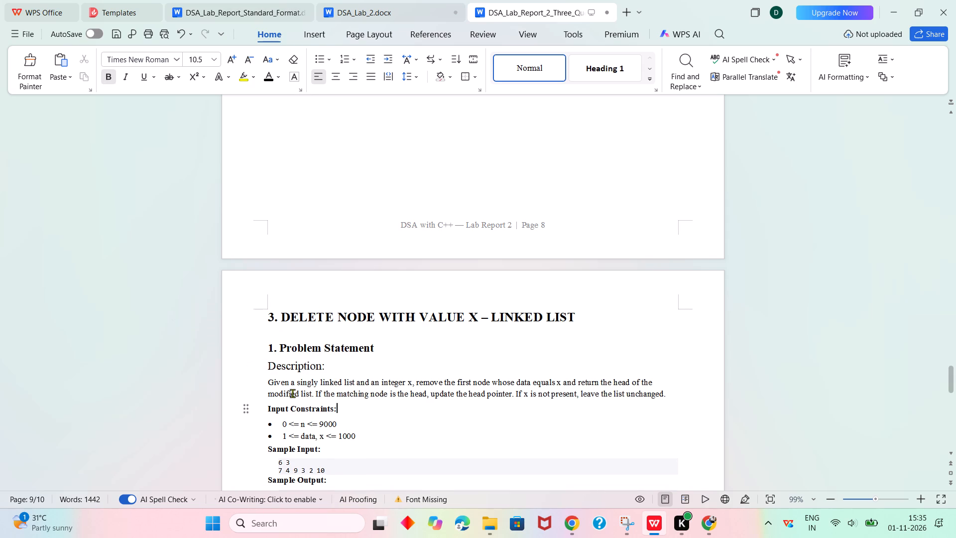
# Set question 3's description paragraph, starting "Given a singly linked list and an integer x", to font size 12.
pyautogui.moveTo(265, 382); pyautogui.dragTo(411, 384)
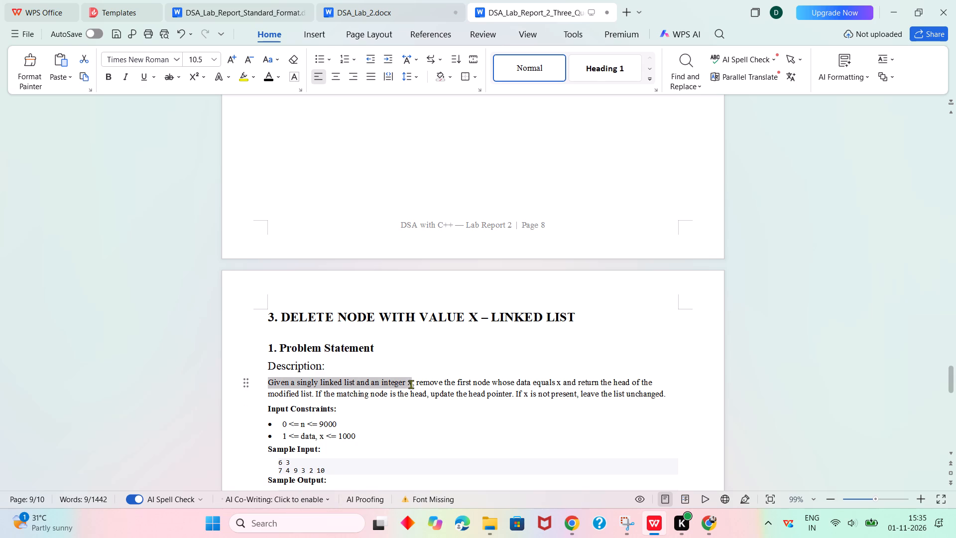
pyautogui.moveTo(411, 384); pyautogui.dragTo(695, 403)
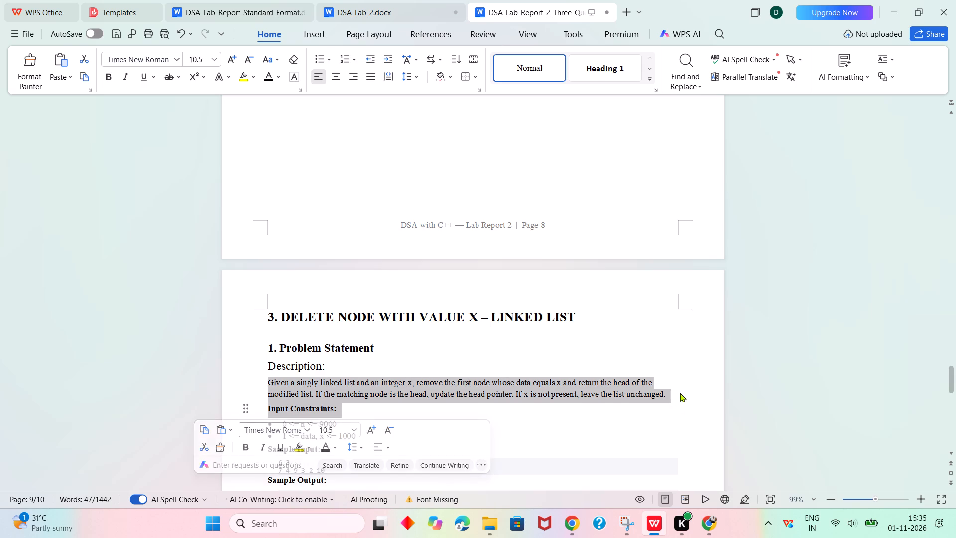
pyautogui.click(680, 392)
pyautogui.moveTo(669, 396); pyautogui.dragTo(296, 389)
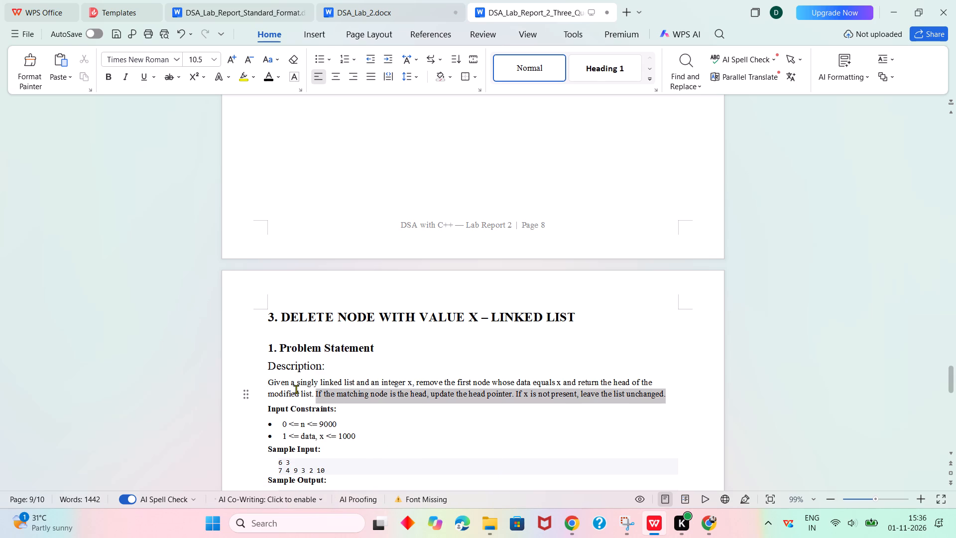
pyautogui.moveTo(296, 389); pyautogui.dragTo(264, 386)
pyautogui.click(280, 336)
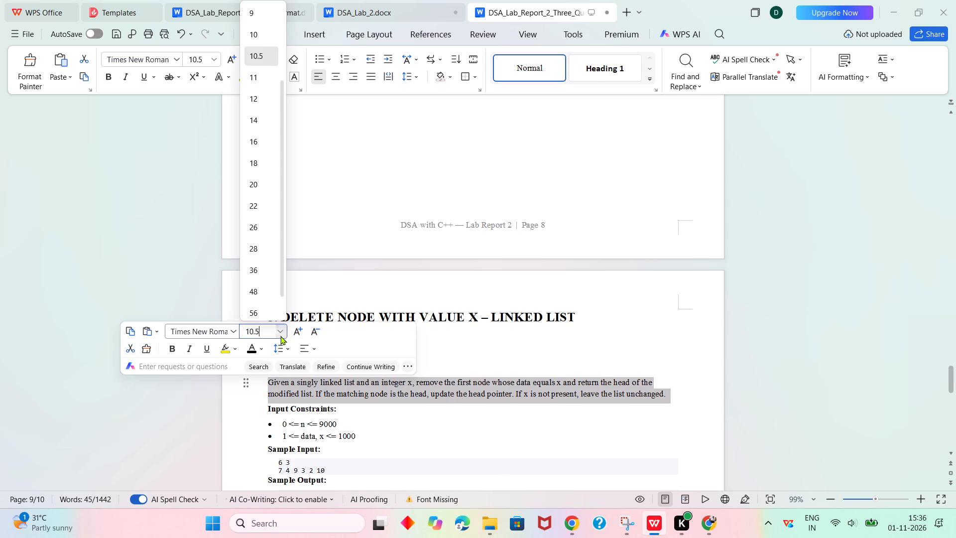
pyautogui.click(257, 93)
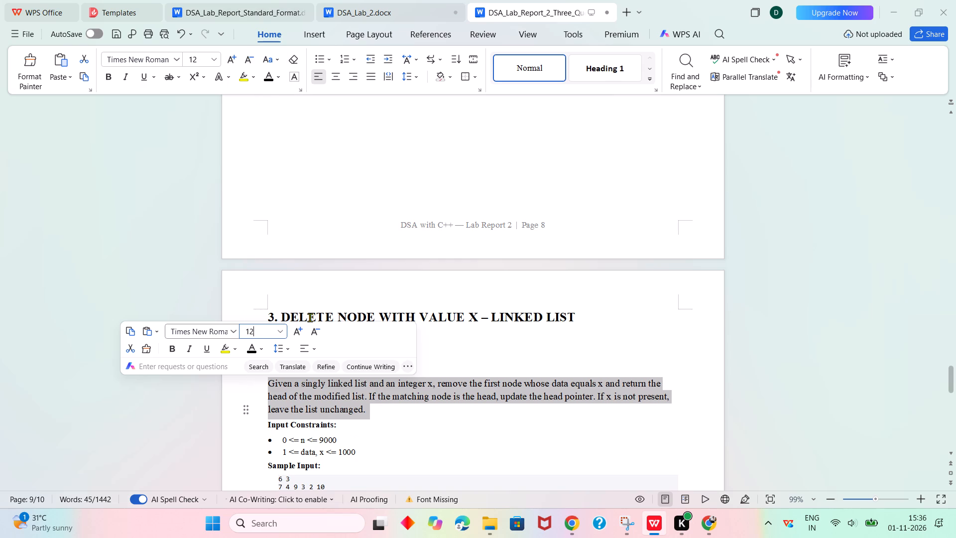
pyautogui.click(385, 415)
# Set question 3's "Input Constraints:" label to font size 12.
pyautogui.moveTo(340, 425); pyautogui.dragTo(251, 426)
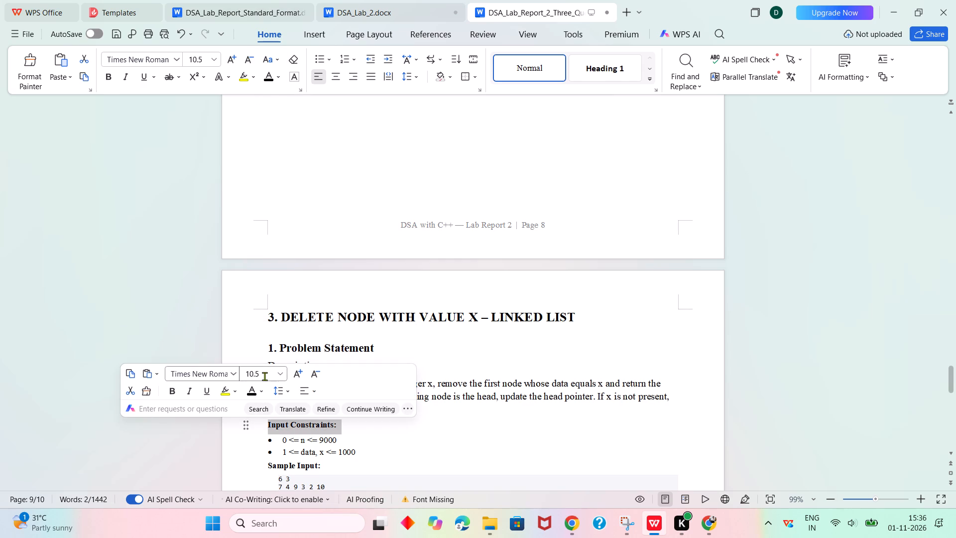
pyautogui.click(264, 376)
pyautogui.write('12.')
pyautogui.press('BackSpace')
pyautogui.press('Return')
pyautogui.click(362, 455)
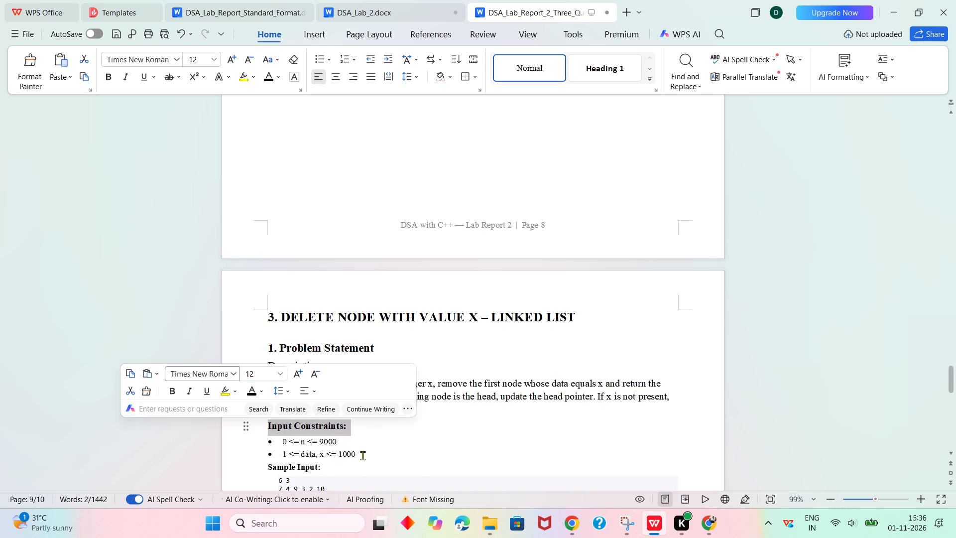
# Set question 3's two input constraint bullets and the "Sample Input:" label to font size 12.
pyautogui.scroll(-1, 367, 452)
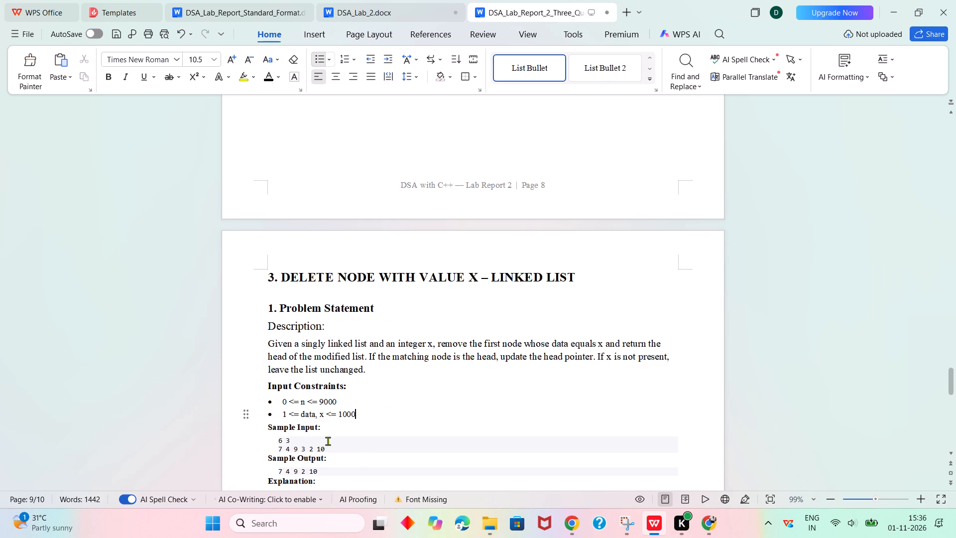
pyautogui.moveTo(319, 430); pyautogui.dragTo(260, 404)
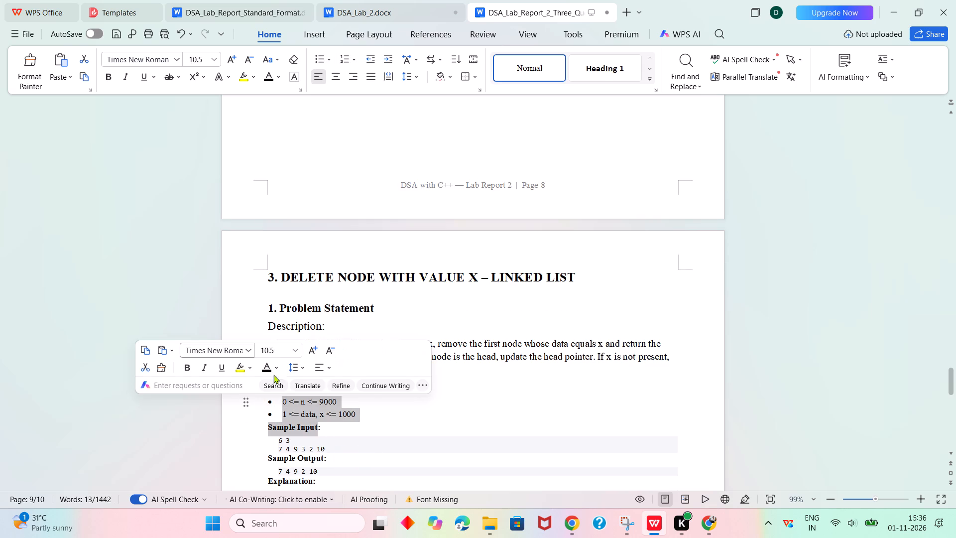
pyautogui.click(299, 347)
pyautogui.click(280, 101)
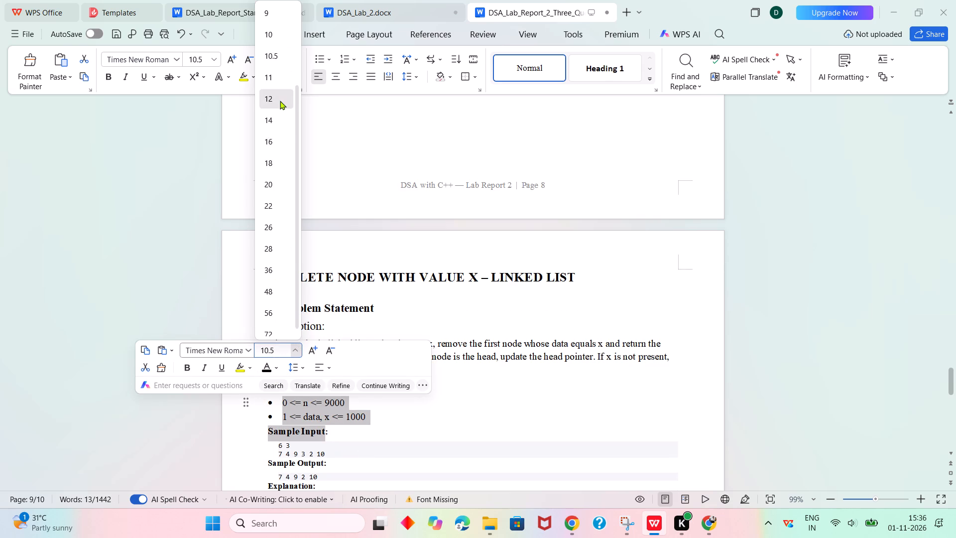
pyautogui.click(335, 437)
# Set the two lines of sample input values in question 3 to font size 11.
pyautogui.scroll(-2, 336, 436)
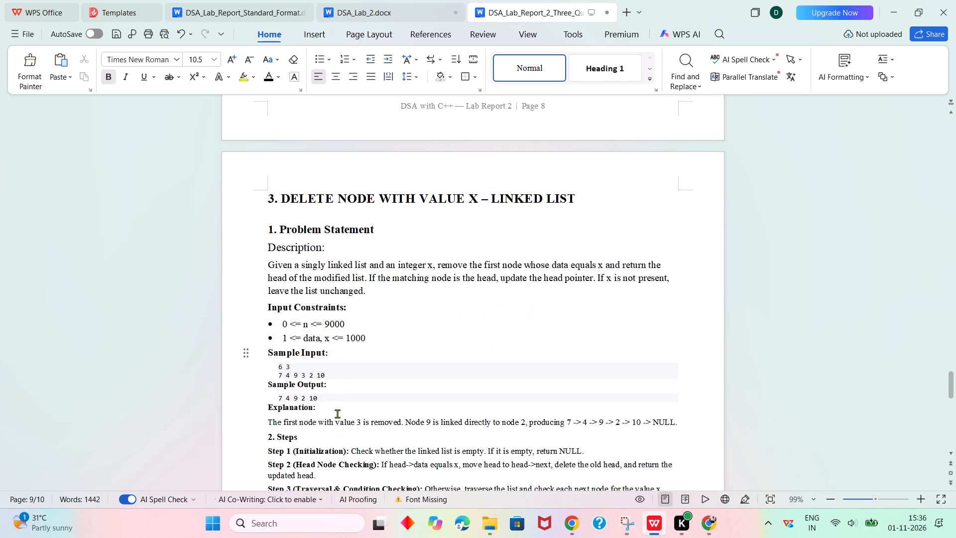
pyautogui.moveTo(325, 374); pyautogui.dragTo(274, 368)
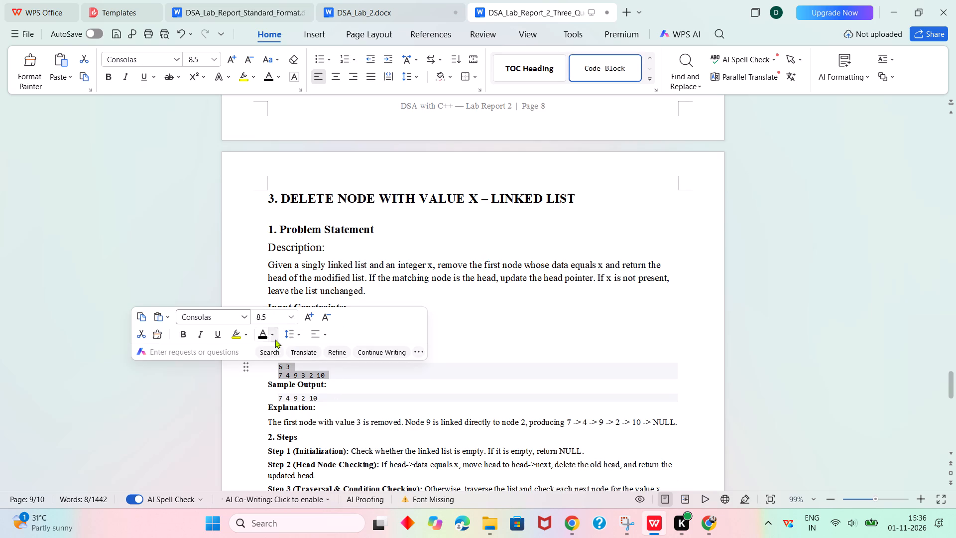
pyautogui.click(291, 316)
pyautogui.click(275, 85)
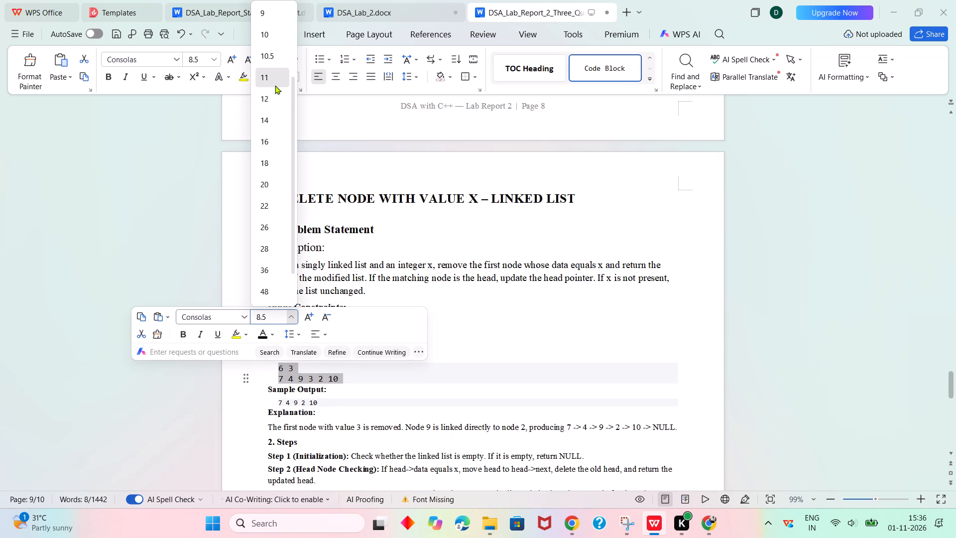
# Set question 3's "Sample Output:" label to font size 12 and the output values line below it to size 11.
pyautogui.click(332, 391)
pyautogui.moveTo(332, 391); pyautogui.dragTo(259, 388)
pyautogui.click(280, 335)
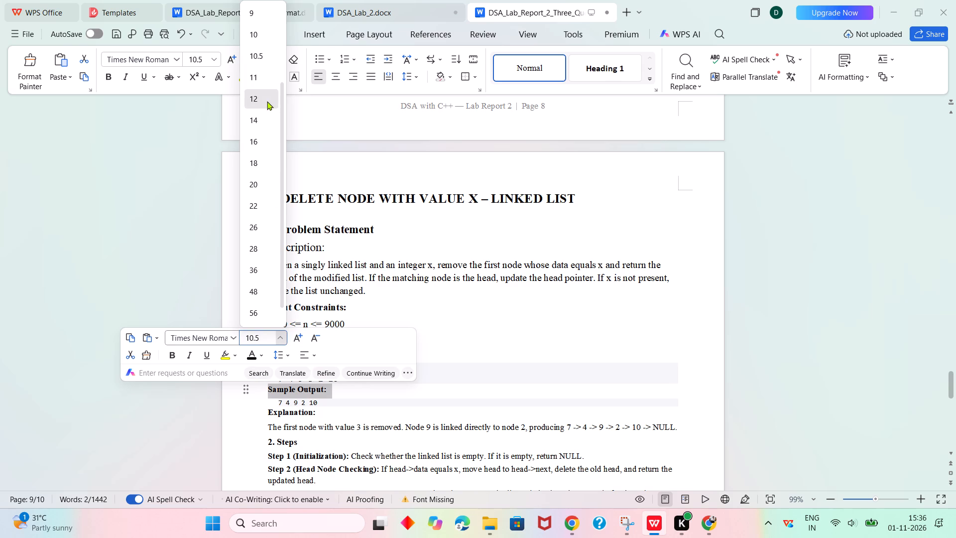
pyautogui.click(267, 101)
pyautogui.moveTo(319, 407); pyautogui.dragTo(279, 406)
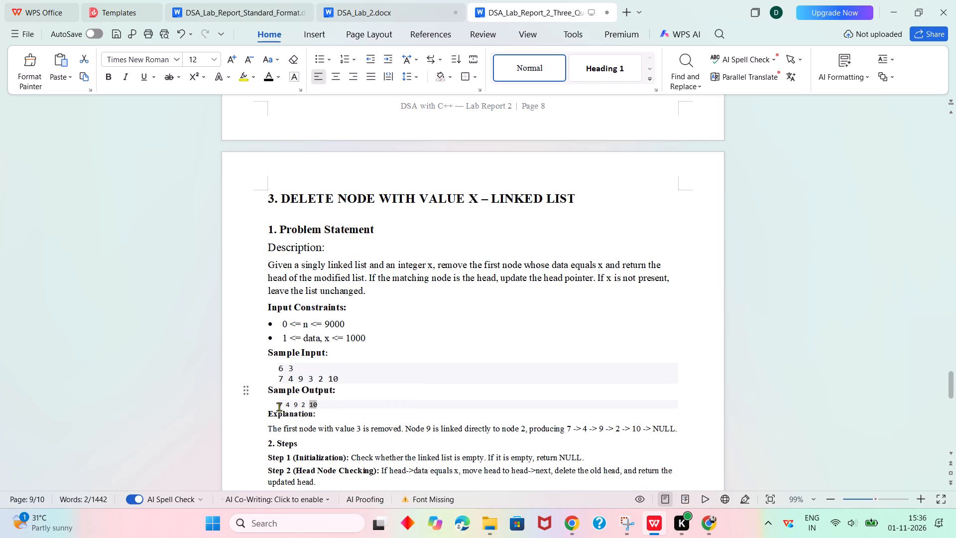
pyautogui.moveTo(279, 406); pyautogui.dragTo(268, 408)
pyautogui.click(290, 354)
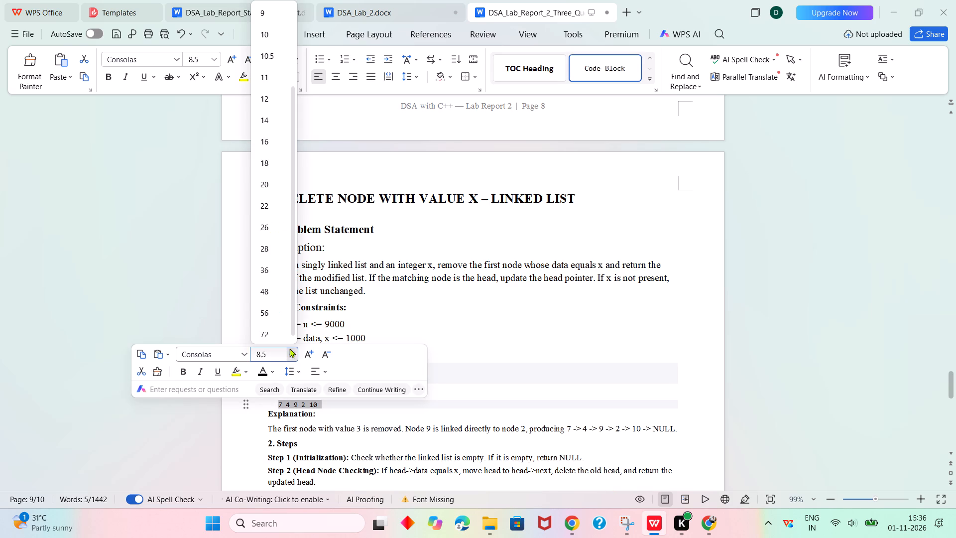
pyautogui.click(271, 69)
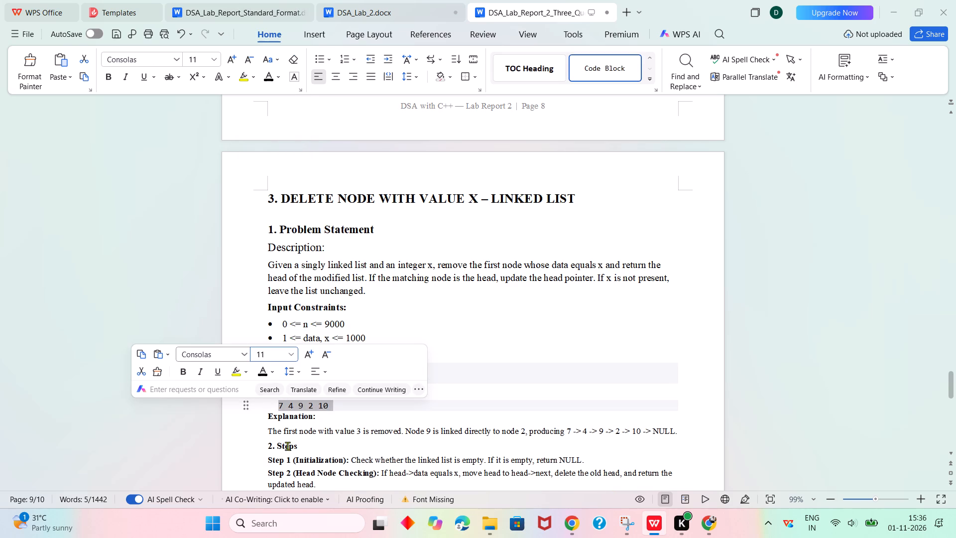
# Set question 3's "Explanation:" label and the paragraph below it to font size 12.
pyautogui.click(263, 419)
pyautogui.moveTo(265, 414); pyautogui.dragTo(675, 431)
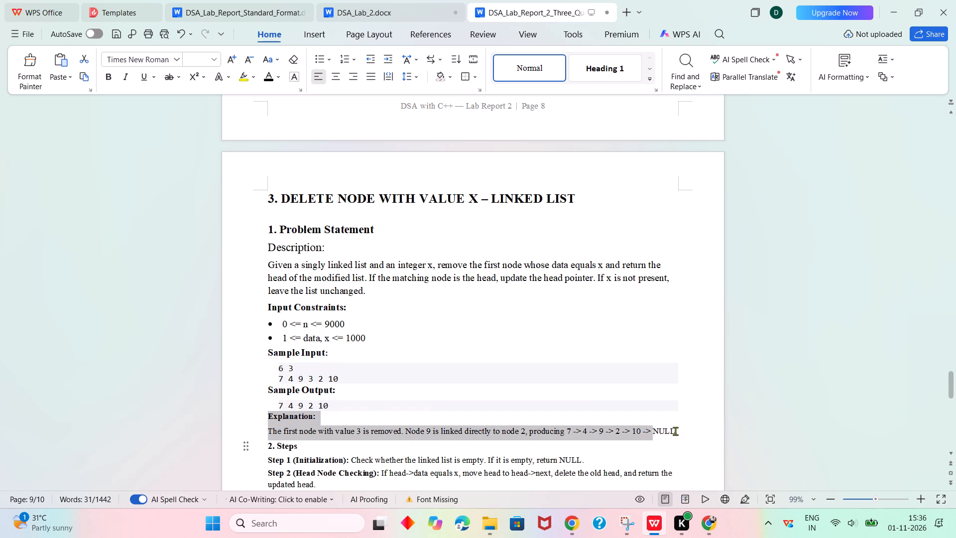
pyautogui.moveTo(675, 431); pyautogui.dragTo(683, 437)
pyautogui.click(697, 443)
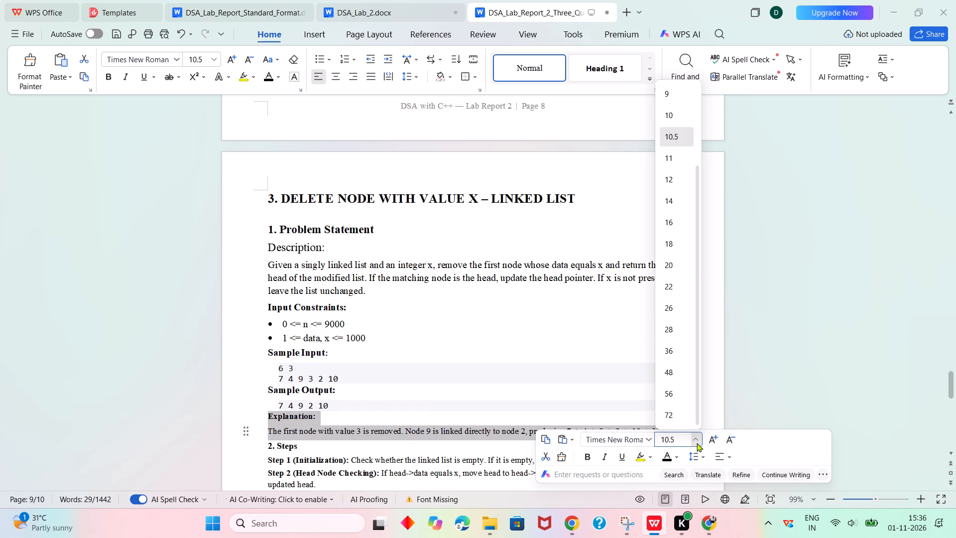
pyautogui.click(670, 178)
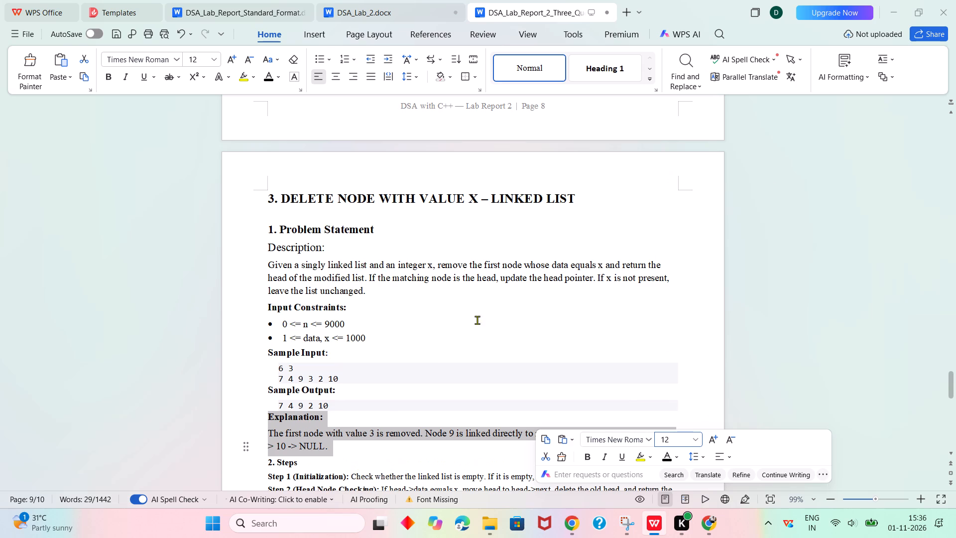
# Set question 3's "2. Steps" heading to font size 16.
pyautogui.click(300, 464)
pyautogui.moveTo(301, 464); pyautogui.dragTo(264, 464)
pyautogui.click(278, 414)
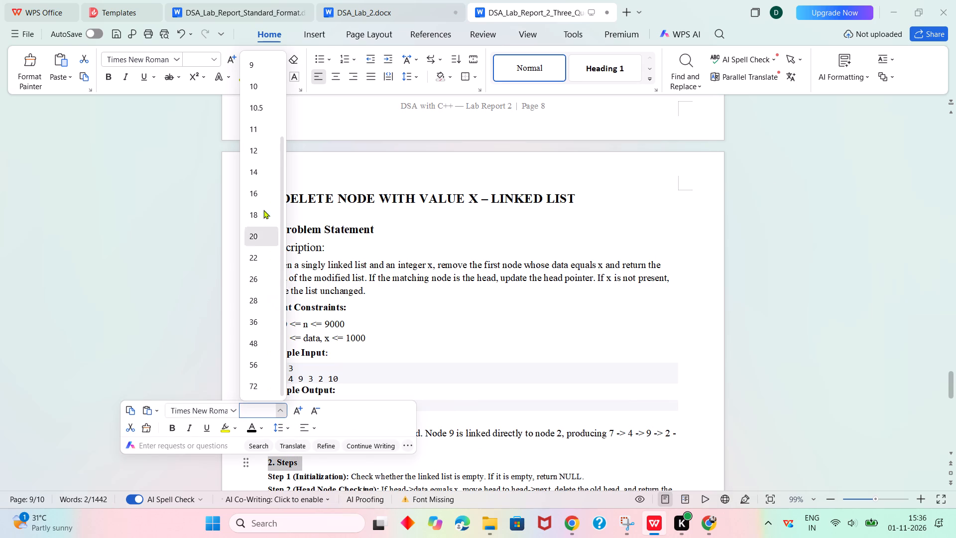
pyautogui.click(258, 191)
pyautogui.click(325, 461)
# Set all five step paragraphs under question 3's "2. Steps" heading to font size 12.
pyautogui.scroll(-3, 326, 460)
pyautogui.moveTo(266, 362); pyautogui.dragTo(313, 413)
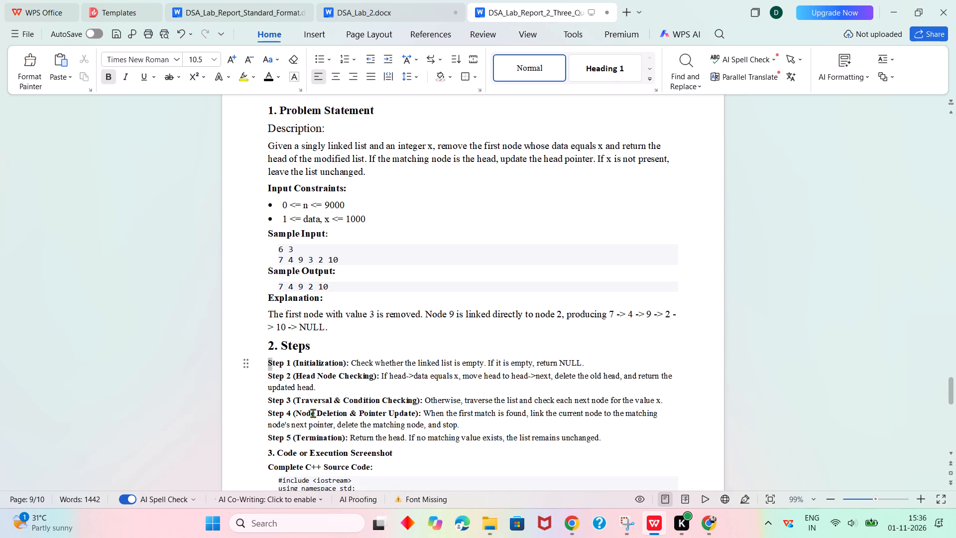
pyautogui.moveTo(313, 413); pyautogui.dragTo(615, 436)
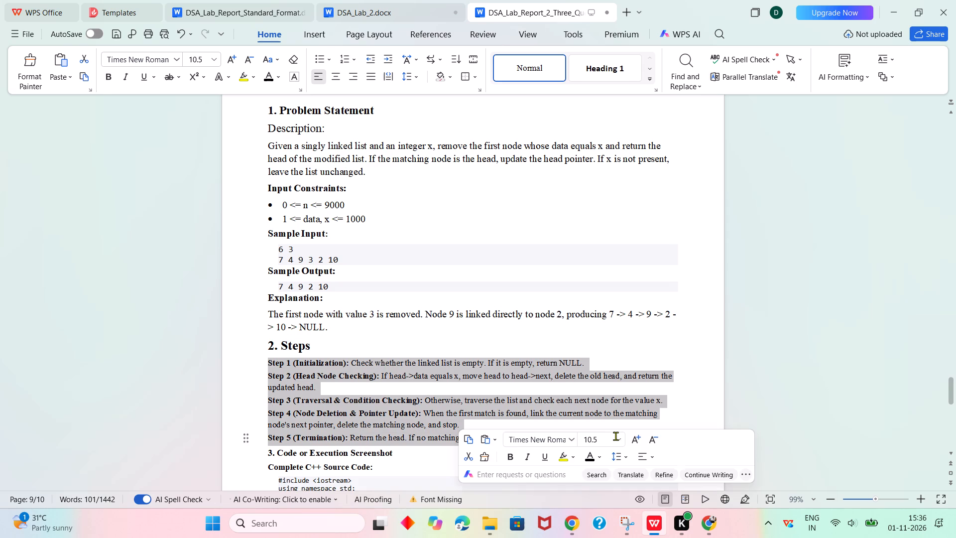
pyautogui.click(618, 437)
pyautogui.click(591, 183)
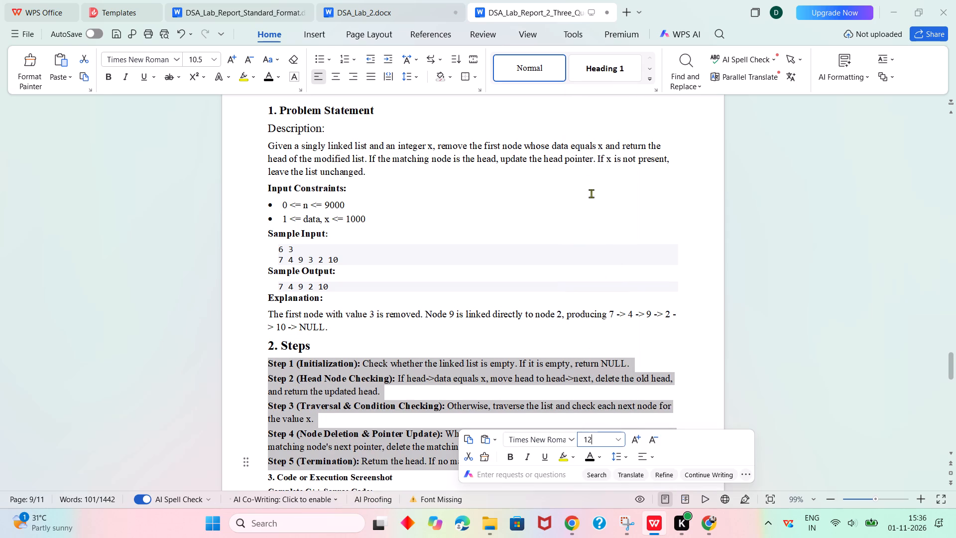
pyautogui.click(334, 423)
# Set question 3's "3. Code or Execution Screenshot" heading to font size 16.
pyautogui.scroll(-2, 334, 423)
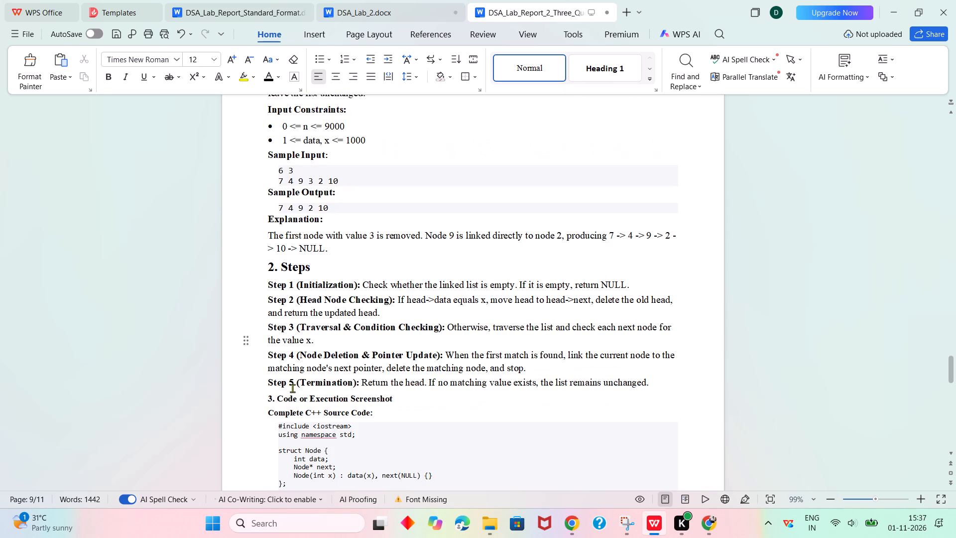
pyautogui.moveTo(266, 400); pyautogui.dragTo(390, 397)
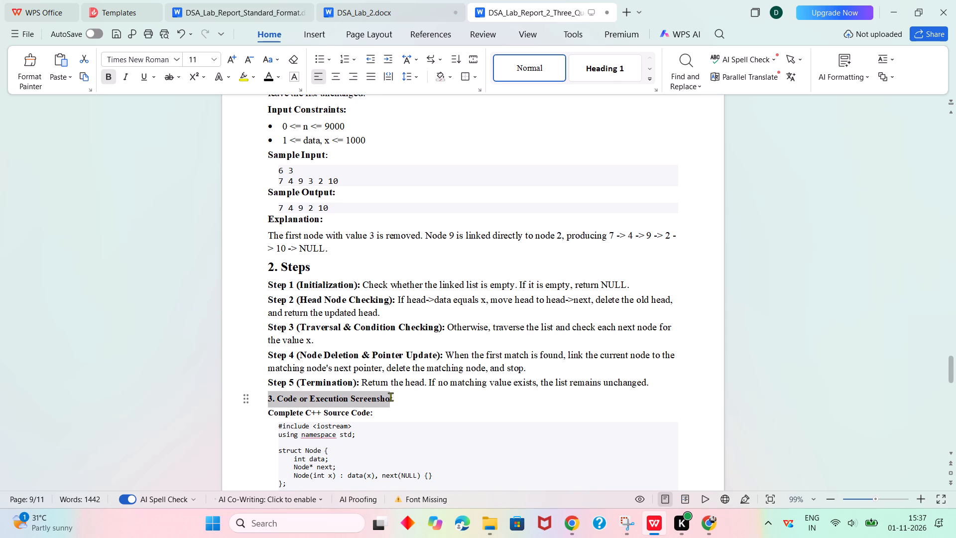
pyautogui.moveTo(390, 397); pyautogui.dragTo(395, 397)
pyautogui.click(409, 347)
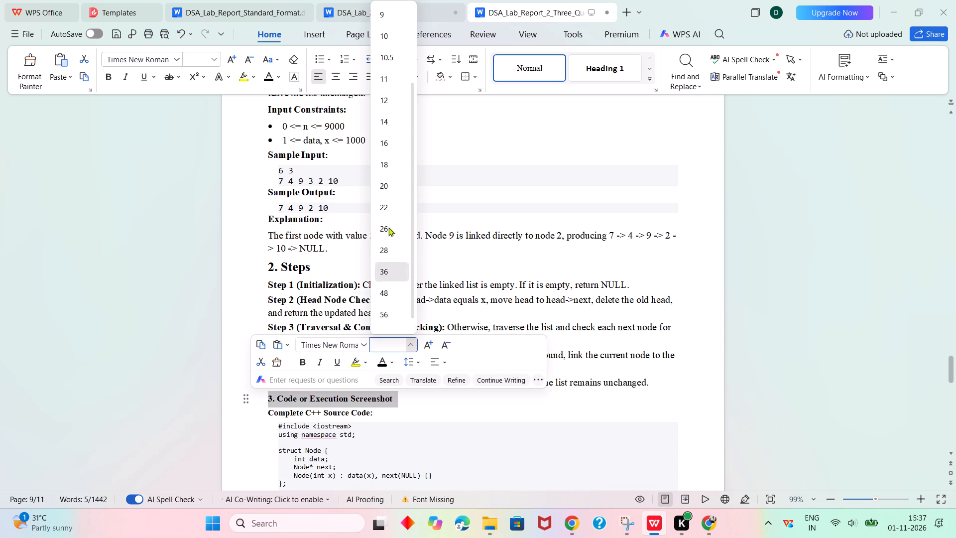
pyautogui.click(387, 143)
# Set question 3's "Complete C++ Source Code:" label to font size 12.
pyautogui.click(382, 420)
pyautogui.moveTo(382, 420); pyautogui.dragTo(331, 420)
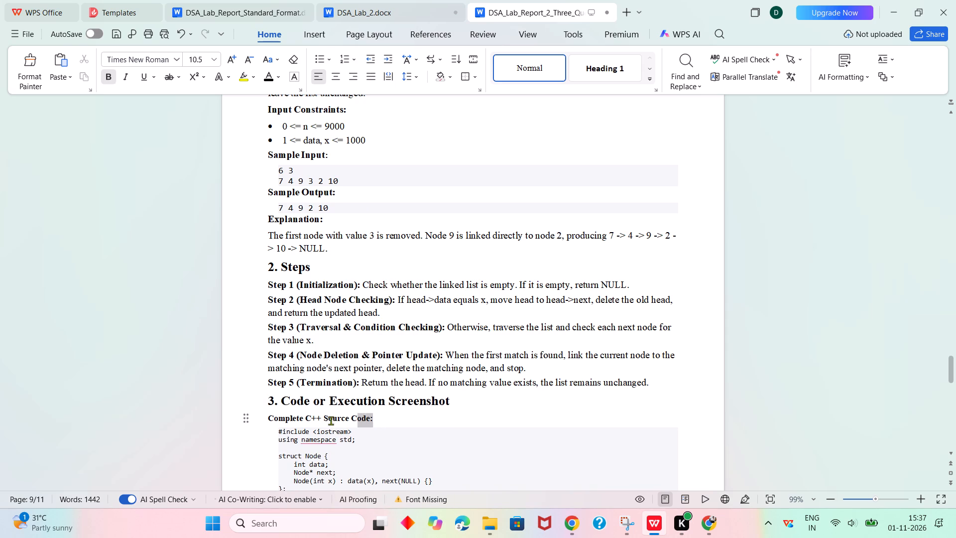
pyautogui.moveTo(331, 420); pyautogui.dragTo(261, 419)
pyautogui.click(281, 368)
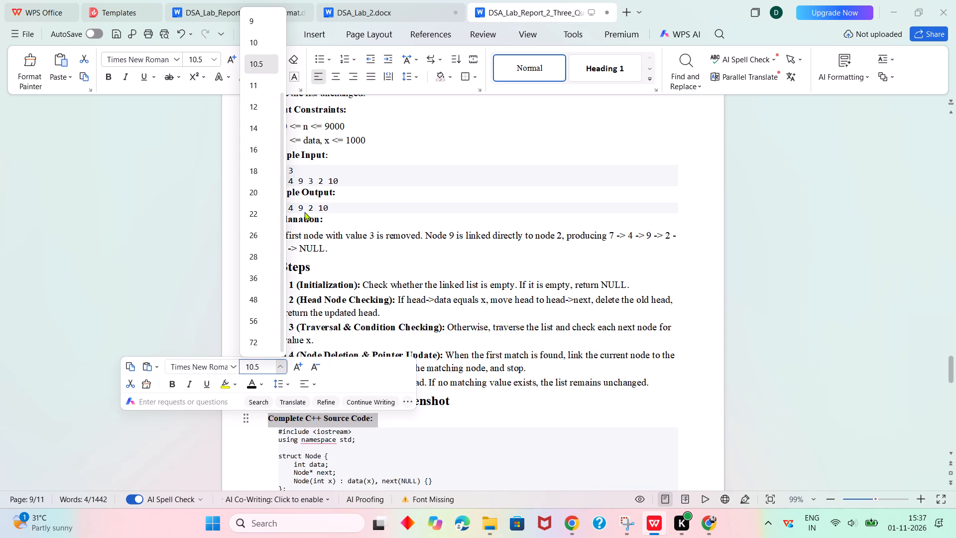
pyautogui.click(255, 110)
pyautogui.click(406, 414)
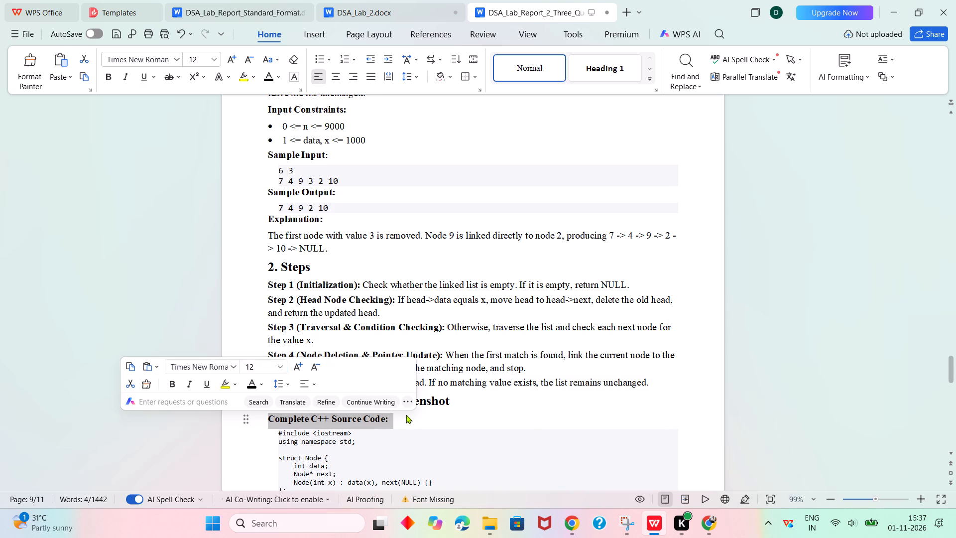
# Delete the whole C++ code block below question 3's "Complete C++ Source Code:" label.
pyautogui.scroll(-5, 406, 414)
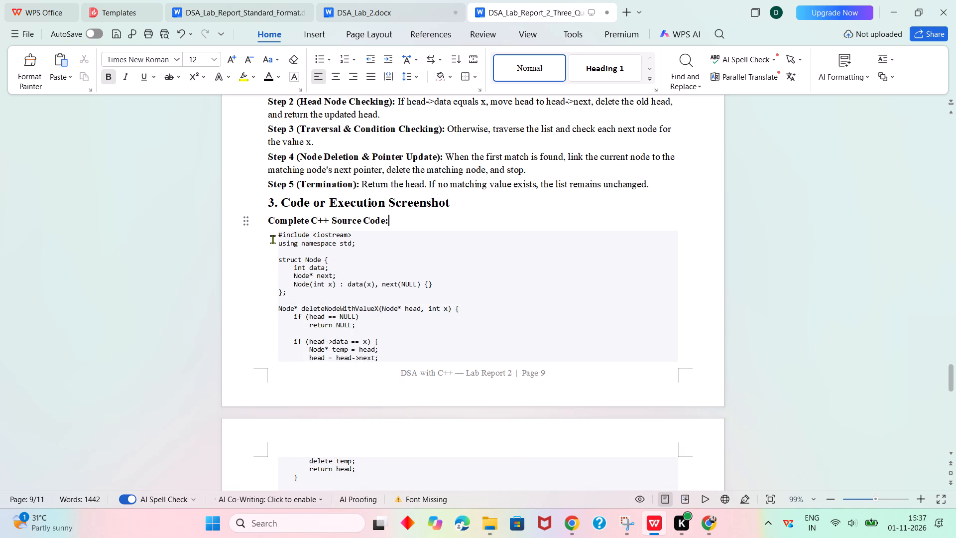
pyautogui.moveTo(273, 234); pyautogui.dragTo(392, 462)
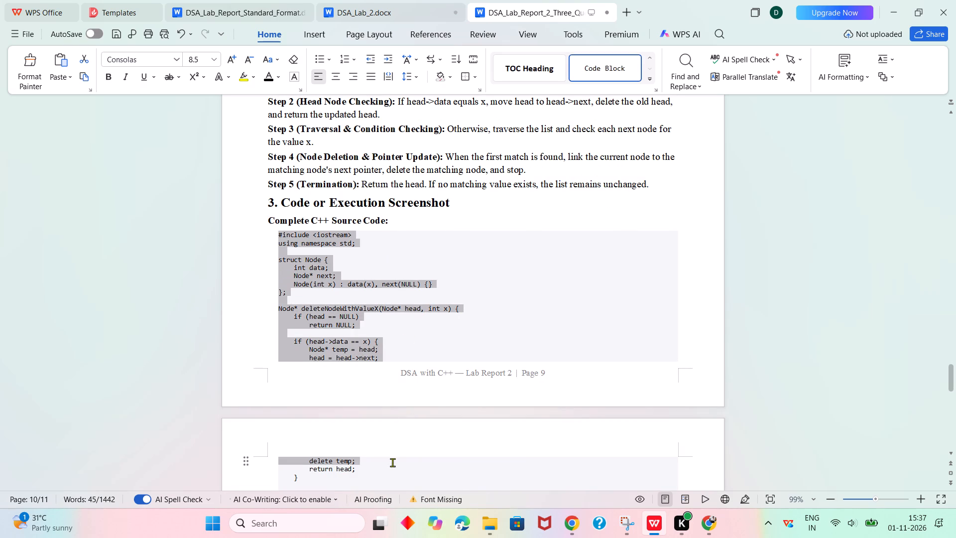
pyautogui.moveTo(392, 462); pyautogui.dragTo(352, 307)
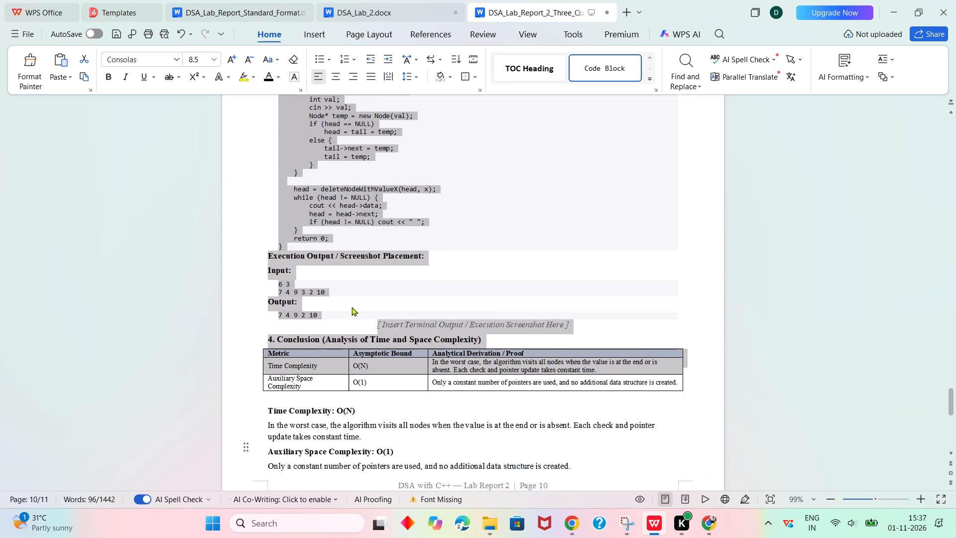
pyautogui.moveTo(352, 307); pyautogui.dragTo(337, 248)
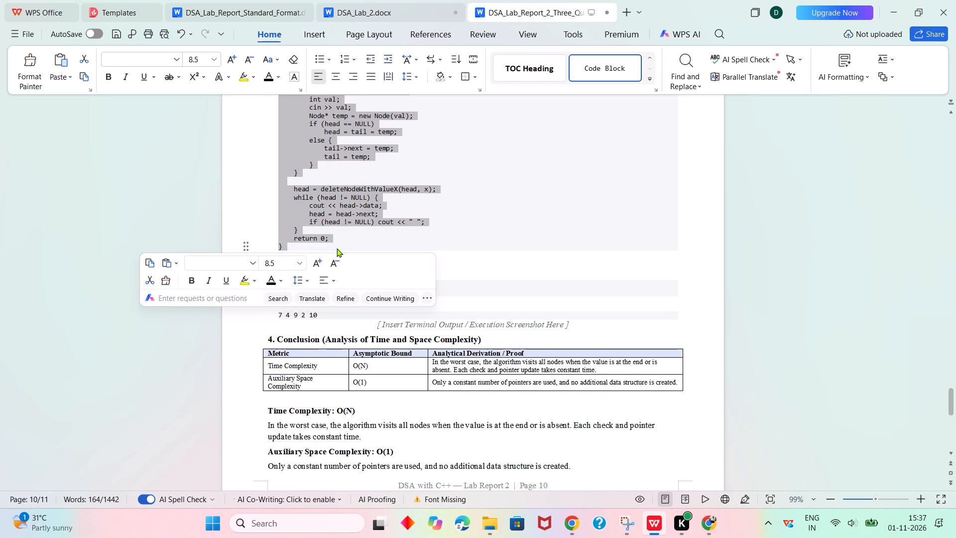
pyautogui.press('BackSpace')
# Add one empty line above each of question 3's "Sample Input:", "Sample Output:" and "Explanation:" labels.
pyautogui.scroll(4, 350, 279)
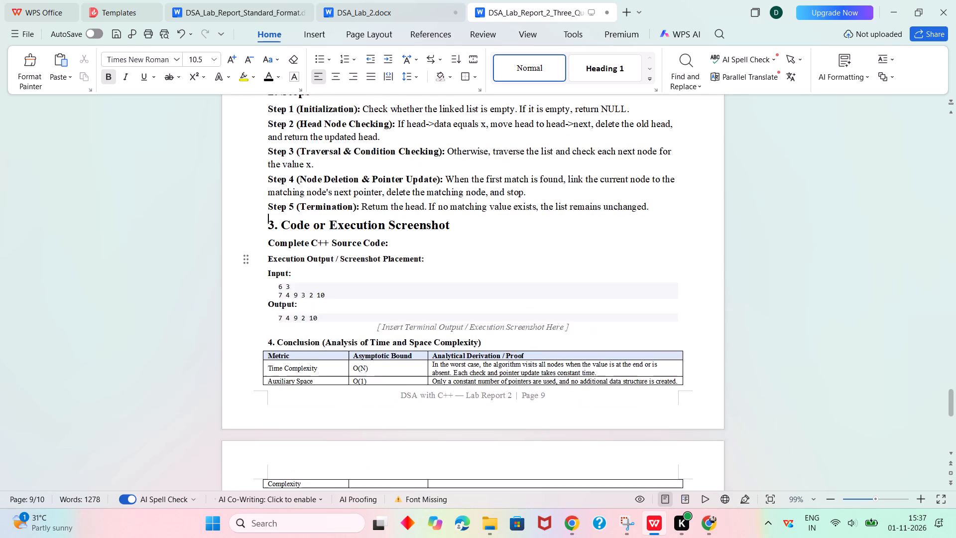
pyautogui.scroll(3, 350, 279)
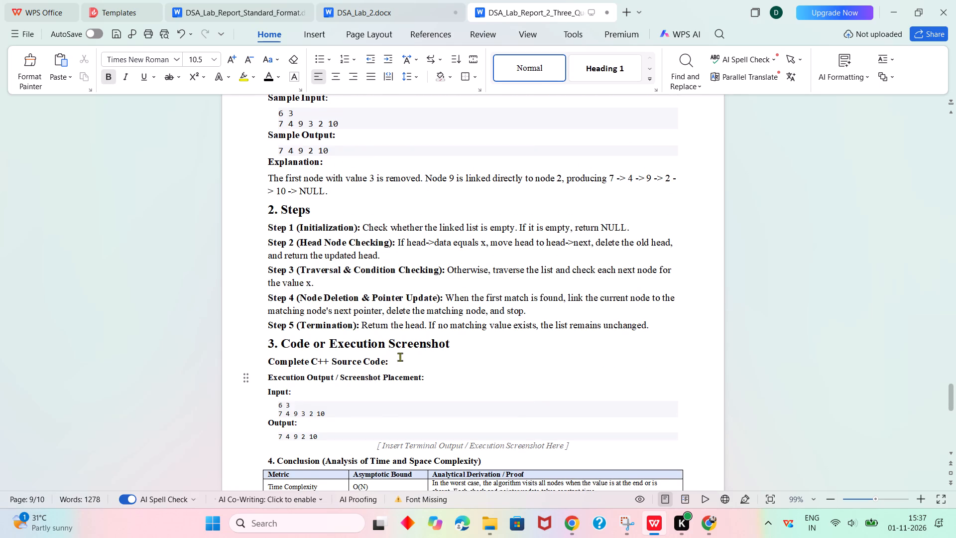
pyautogui.scroll(5, 342, 304)
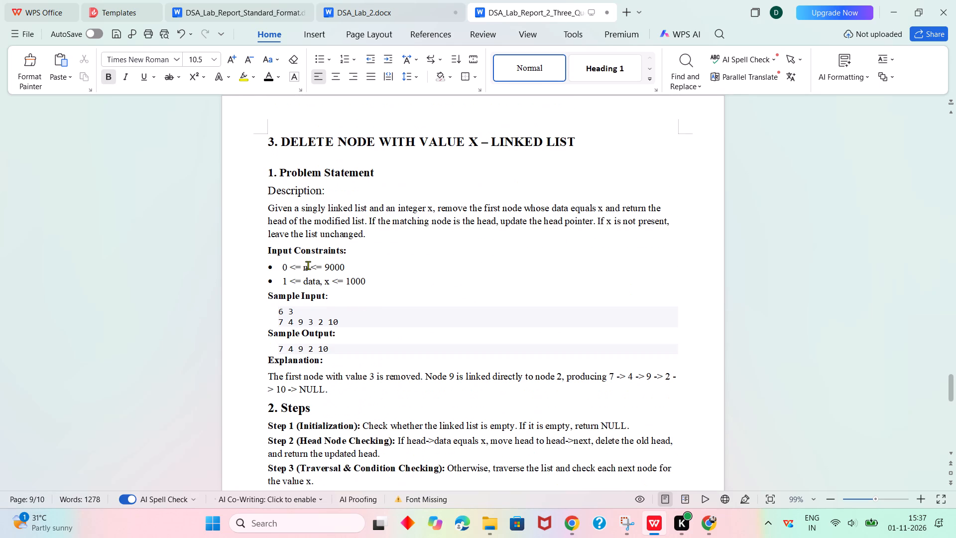
pyautogui.click(372, 283)
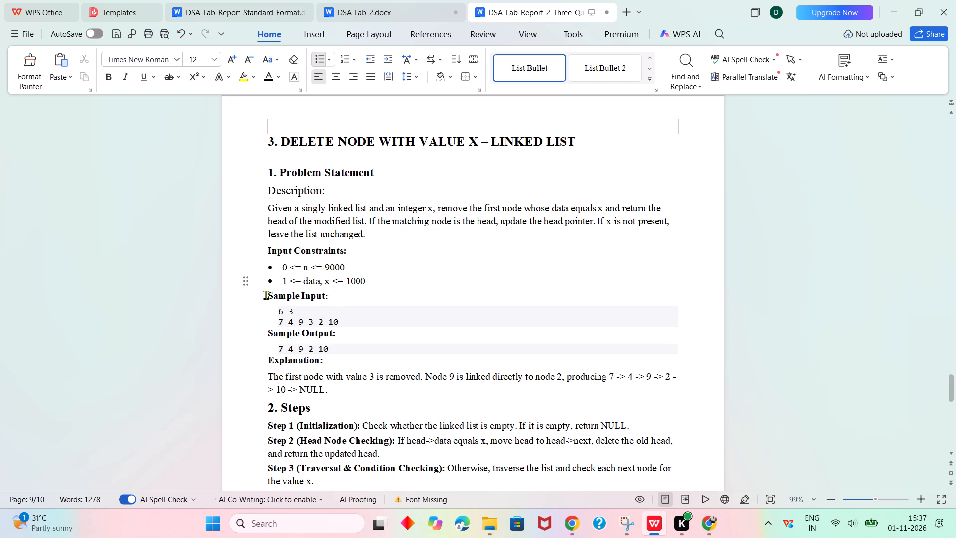
pyautogui.press('Return')
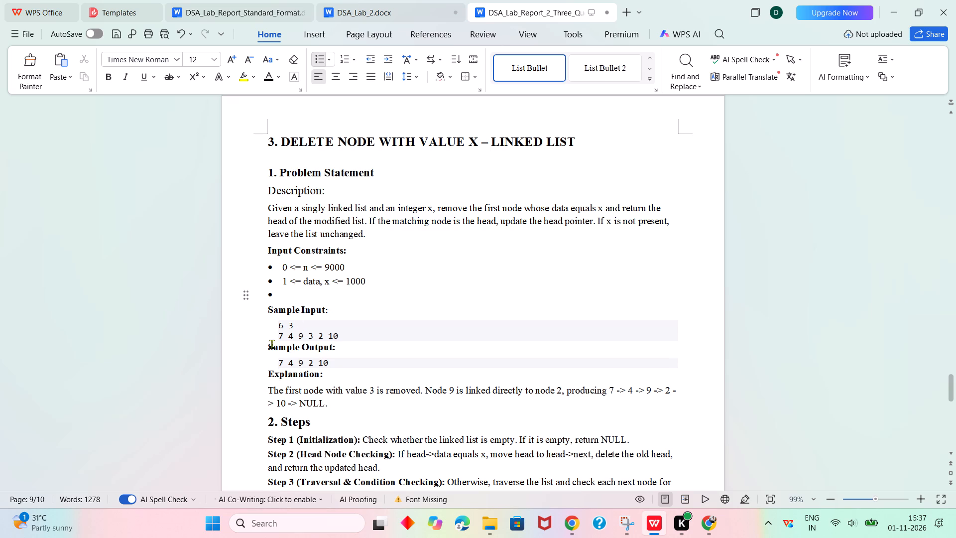
pyautogui.click(267, 344)
pyautogui.press('Return')
pyautogui.scroll(-1, 306, 367)
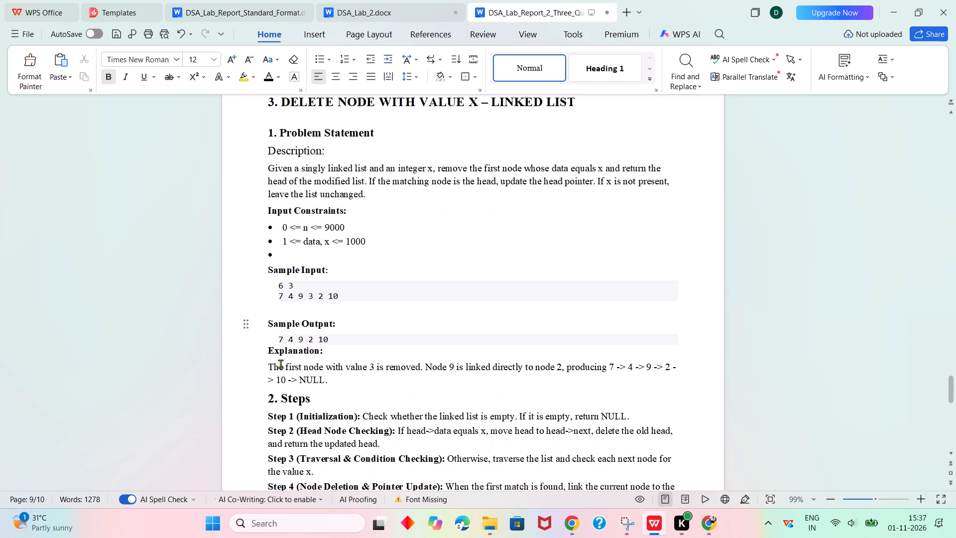
pyautogui.click(265, 347)
pyautogui.press('Return')
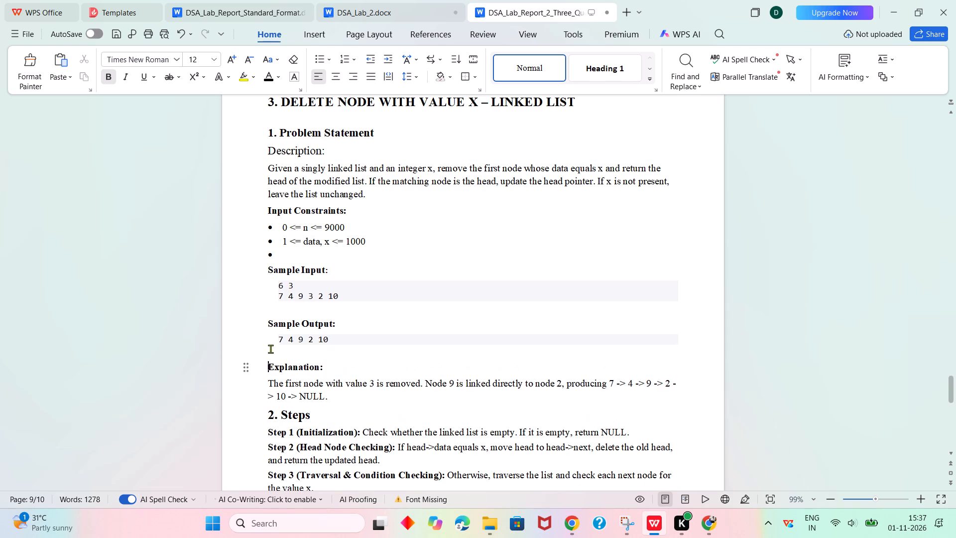
# Move the description of each of question 3's Steps 1 to 5 onto its own line below its bold label.
pyautogui.scroll(-1, 285, 362)
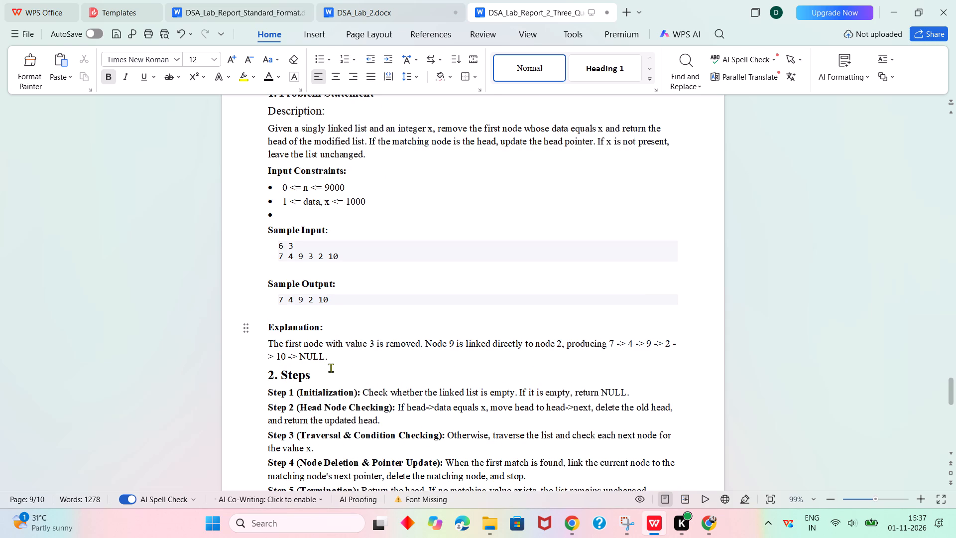
pyautogui.click(362, 393)
pyautogui.press('Return')
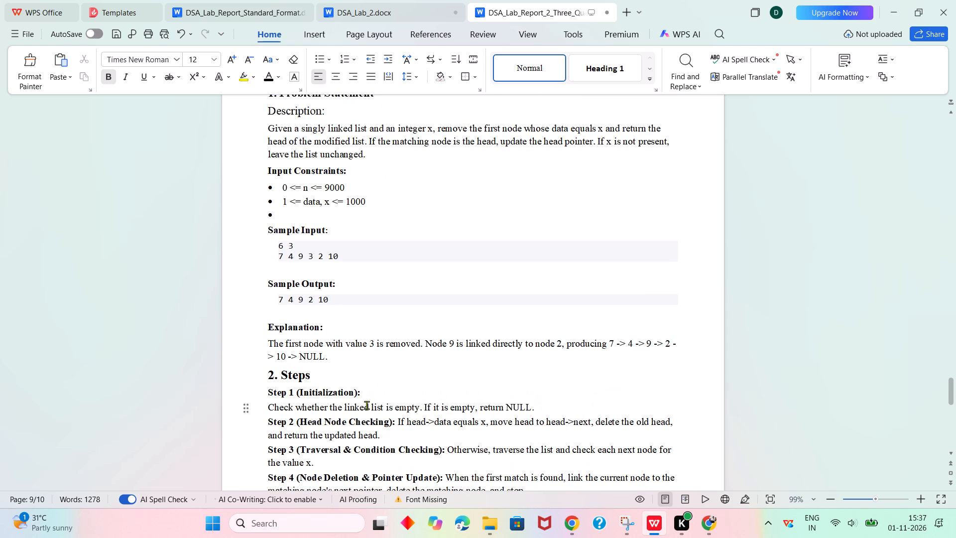
pyautogui.click(396, 420)
pyautogui.press('Return')
pyautogui.click(446, 451)
pyautogui.press('Return')
pyautogui.scroll(-2, 409, 440)
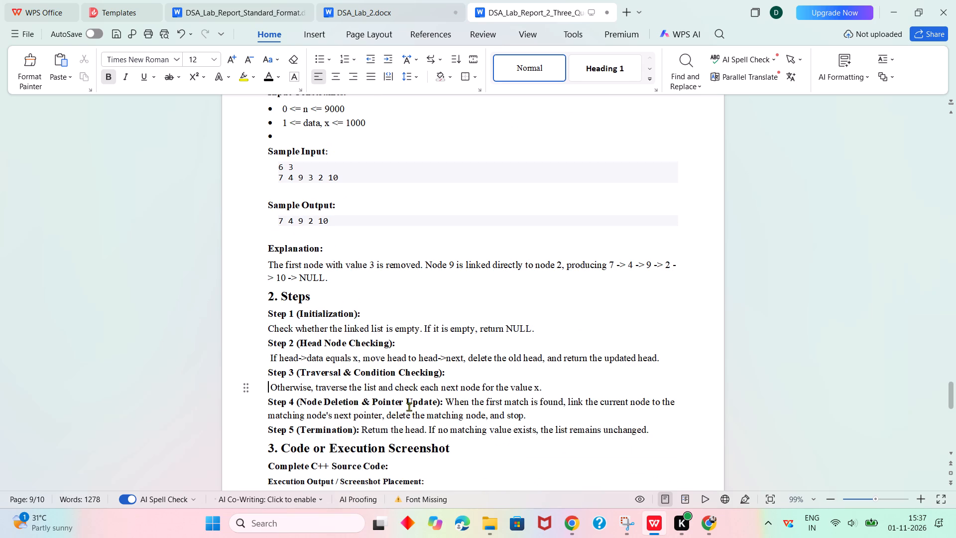
pyautogui.click(443, 403)
pyautogui.press('Return')
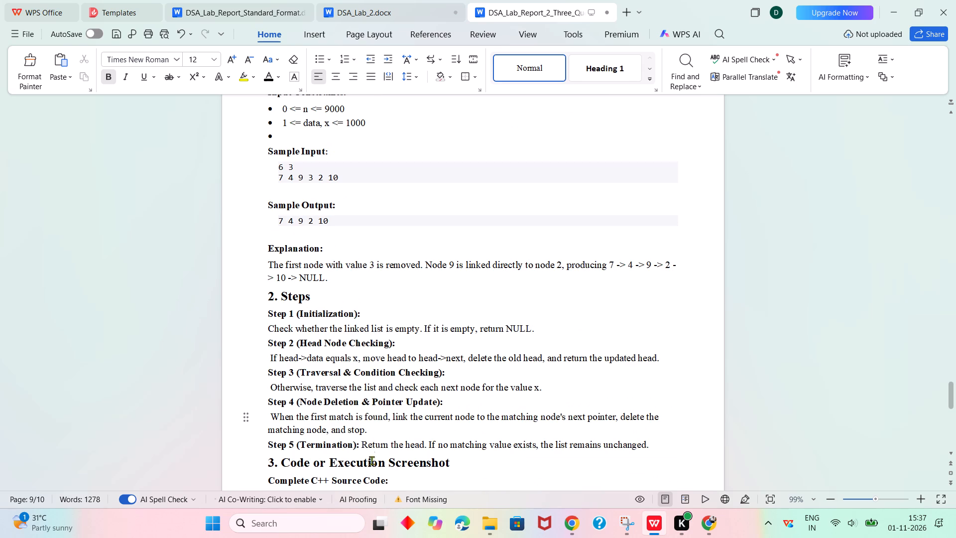
pyautogui.click(360, 444)
pyautogui.press('Return')
pyautogui.scroll(-2, 360, 444)
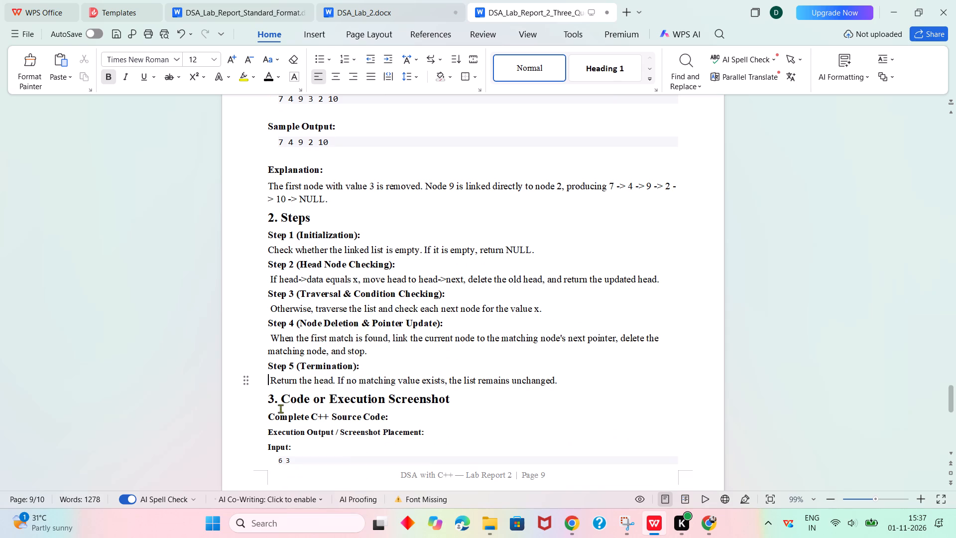
# Insert four empty lines above question 3's "3. Code or Execution Screenshot" heading so the section starts on a new page.
pyautogui.click(267, 394)
pyautogui.press('Return')
pyautogui.press('Return')
pyautogui.scroll(-3, 348, 378)
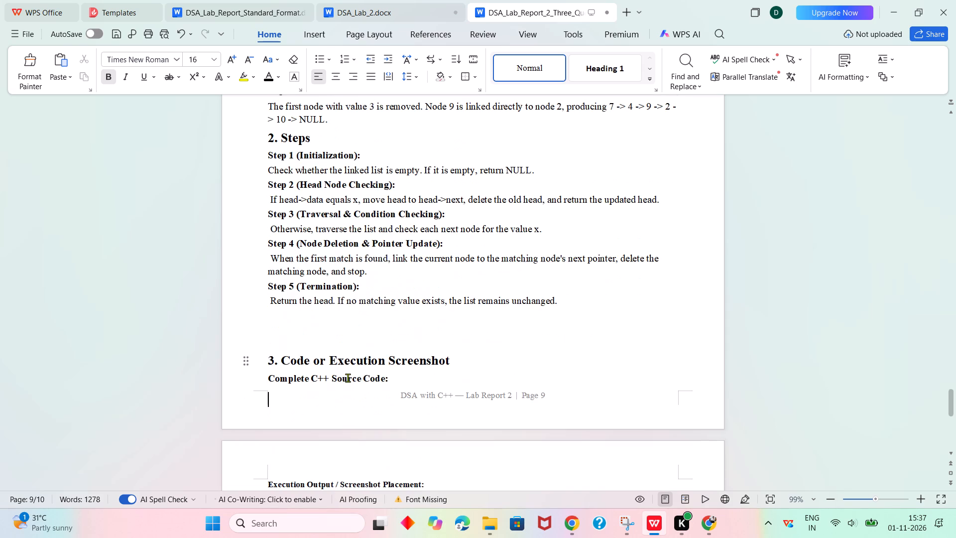
pyautogui.press('Return')
pyautogui.press('Return')
pyautogui.scroll(-4, 348, 378)
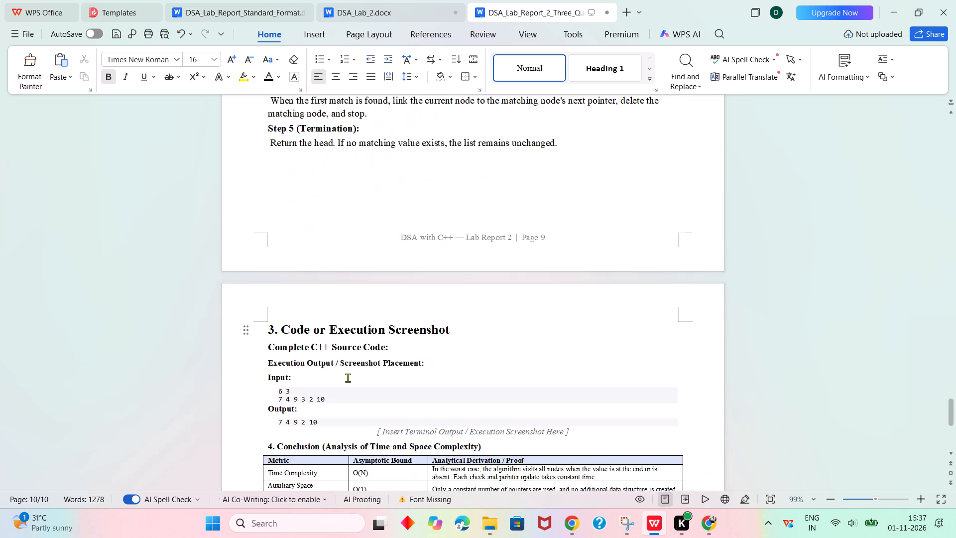
# Add one empty line below question 3's "Complete C++ Source Code:" label.
pyautogui.scroll(-1, 348, 378)
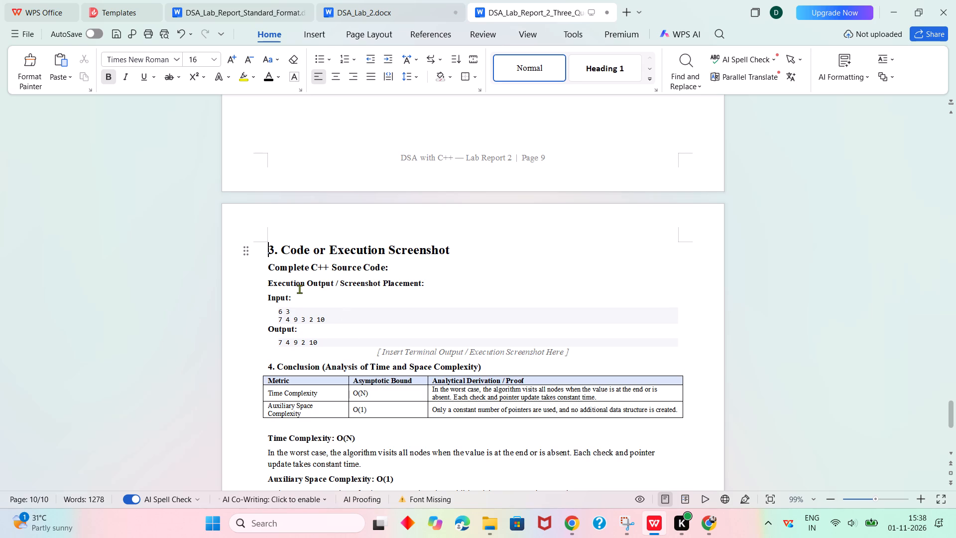
pyautogui.click(402, 269)
pyautogui.press('Return')
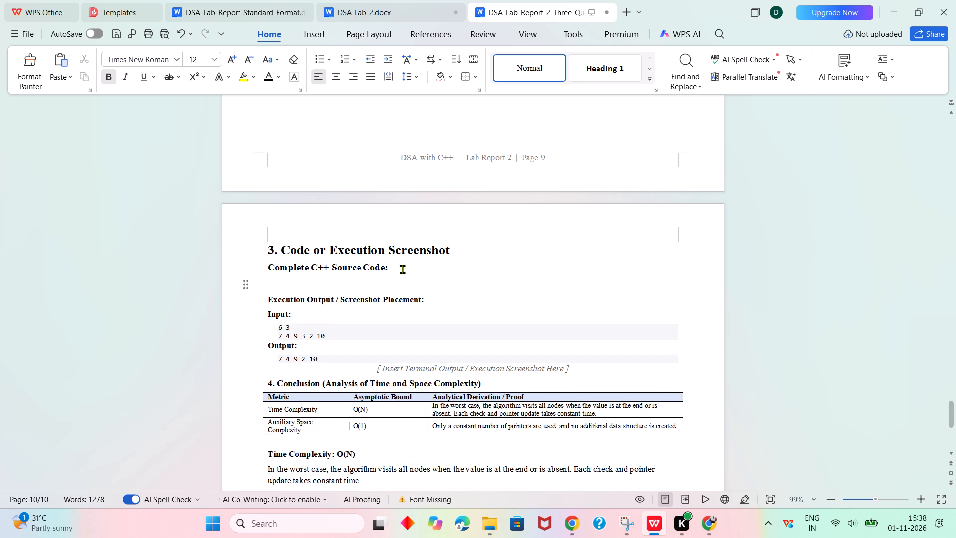
# Switch to the coding practice page in Chrome and enlarge the code editor area to show more of the C++ solution.
pyautogui.click(712, 529)
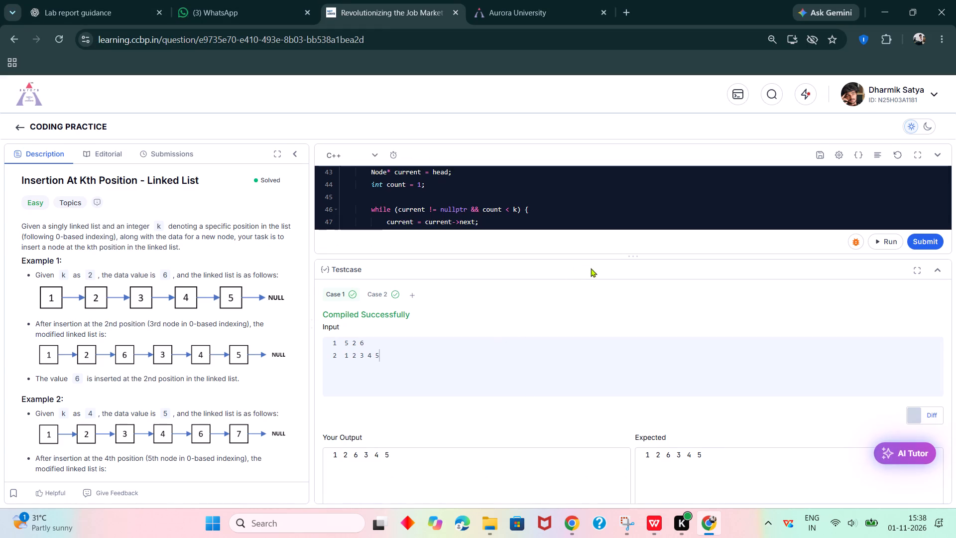
pyautogui.moveTo(603, 256); pyautogui.dragTo(568, 422)
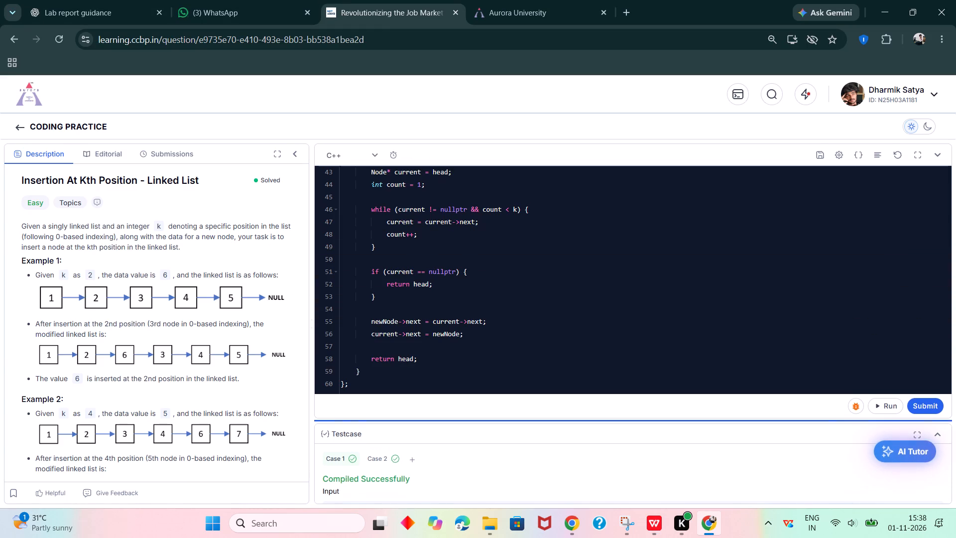
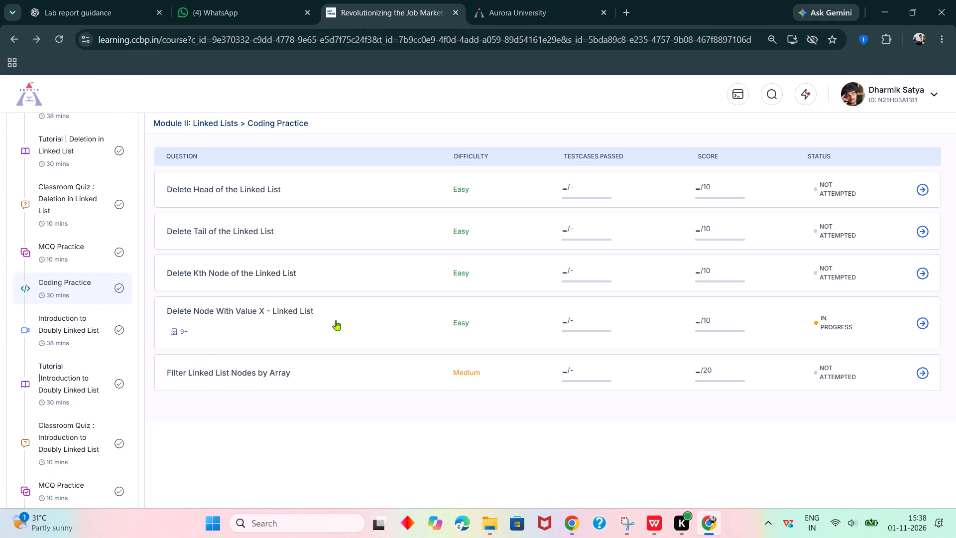
# Open the "Delete Node With Value X - Linked List" coding practice problem on the course site and bring its C++ solution class into view.
pyautogui.click(336, 320)
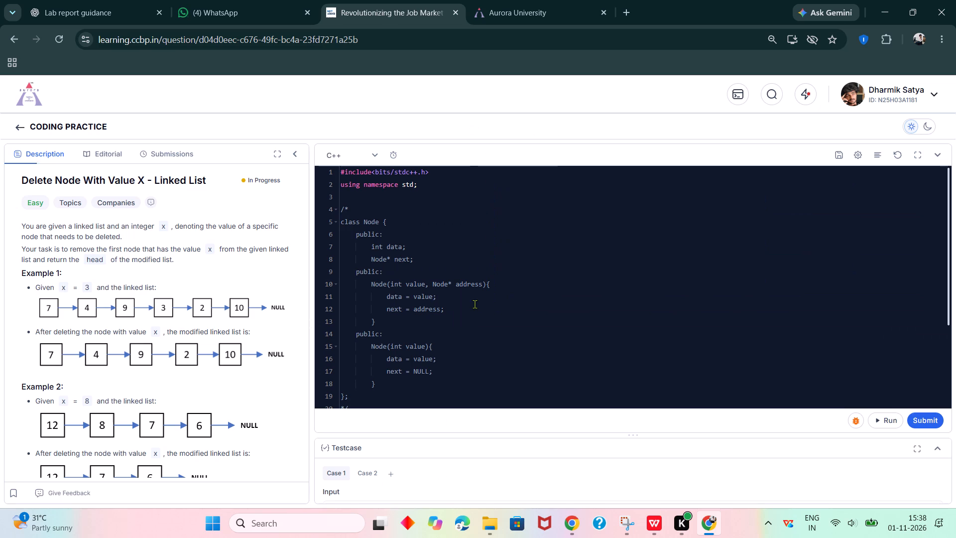
pyautogui.scroll(-10, 408, 274)
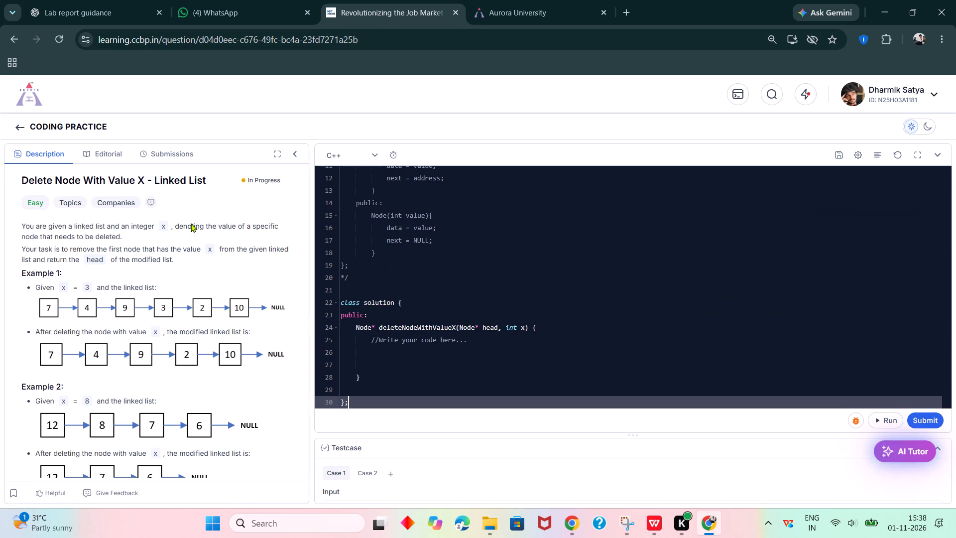
# Replace all code in the solution editor with the full CPP implementation from the problem's editorial.
pyautogui.click(99, 146)
pyautogui.scroll(-4, 162, 242)
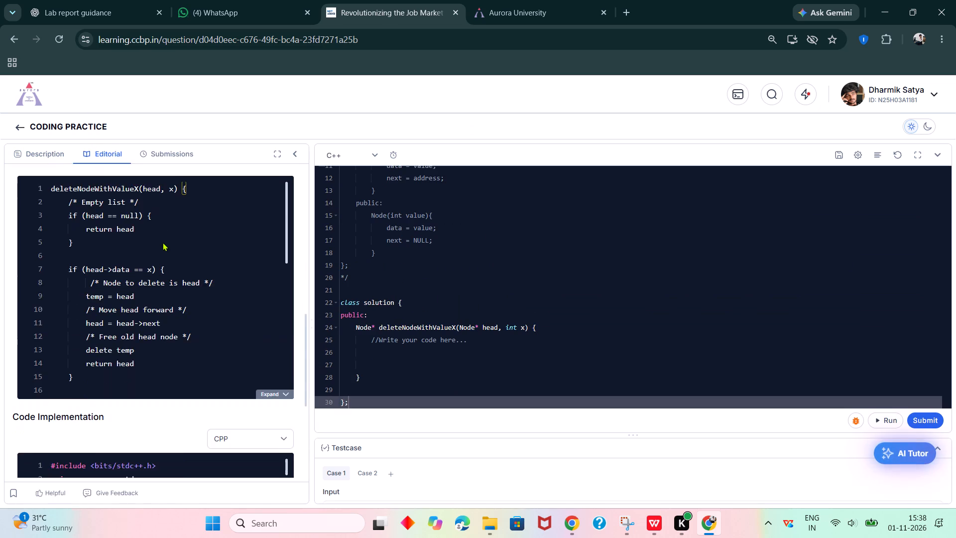
pyautogui.scroll(-2, 162, 242)
pyautogui.click(114, 319)
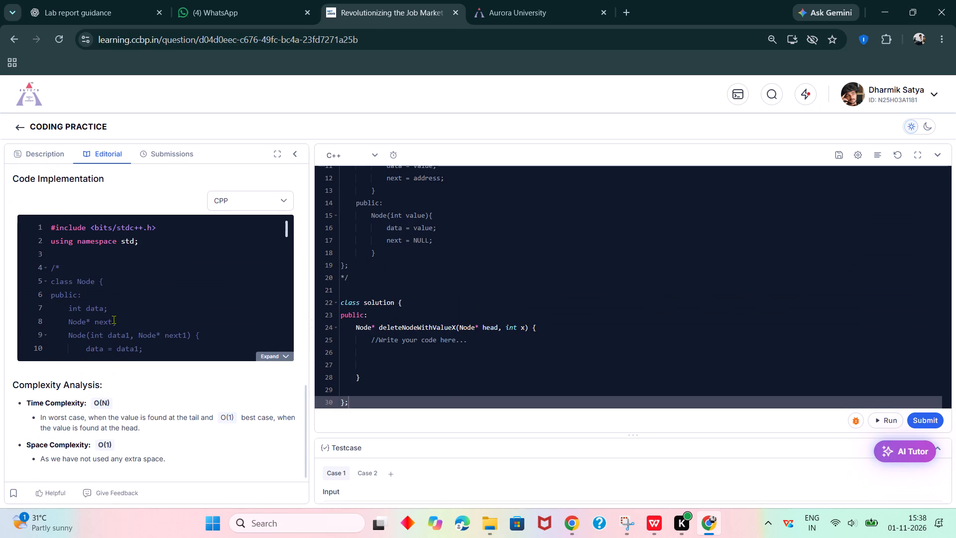
pyautogui.hotkey('ctrl', 'a')
pyautogui.hotkey('ctrl', 'c')
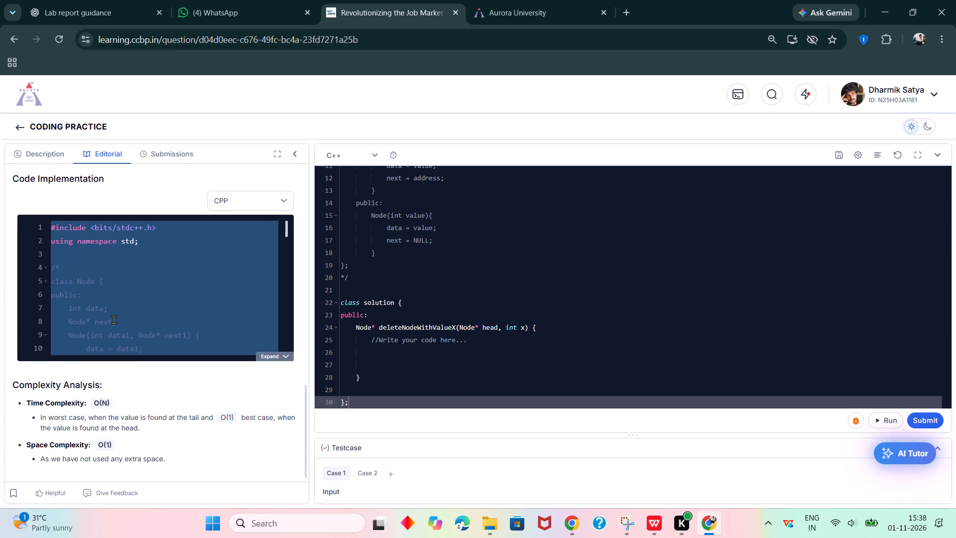
pyautogui.click(368, 319)
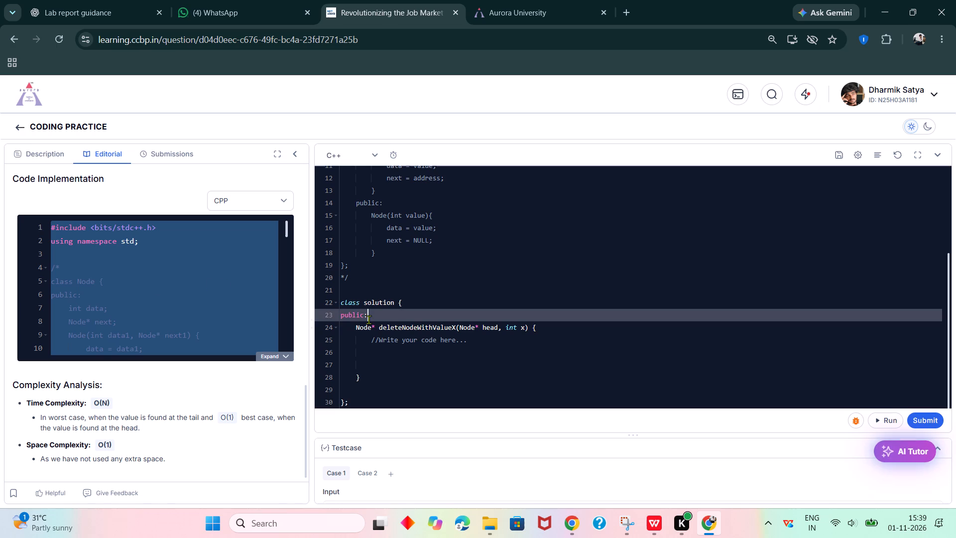
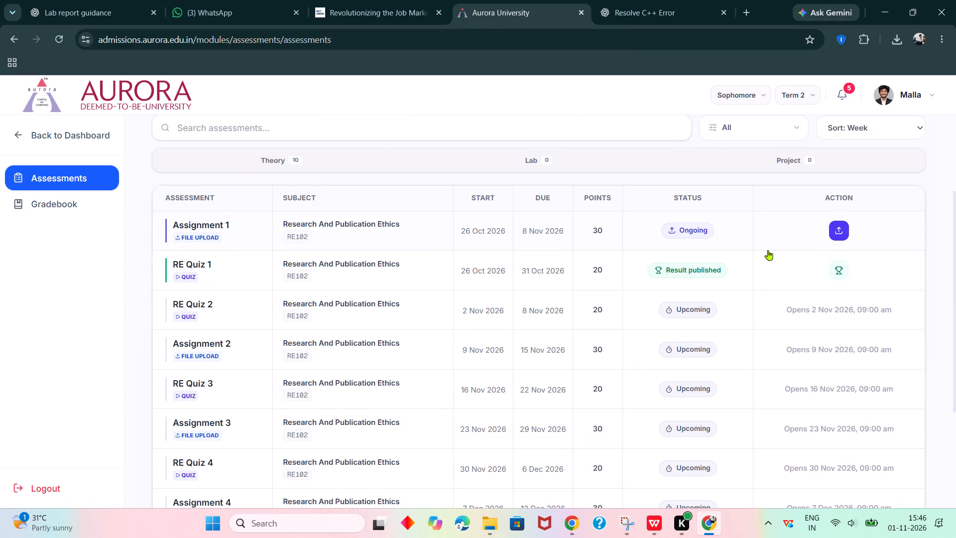
# Return from the Research And Publication Ethics assessments to the course overview and open the Advanced Data Structures assessment list.
pyautogui.scroll(3, 196, 240)
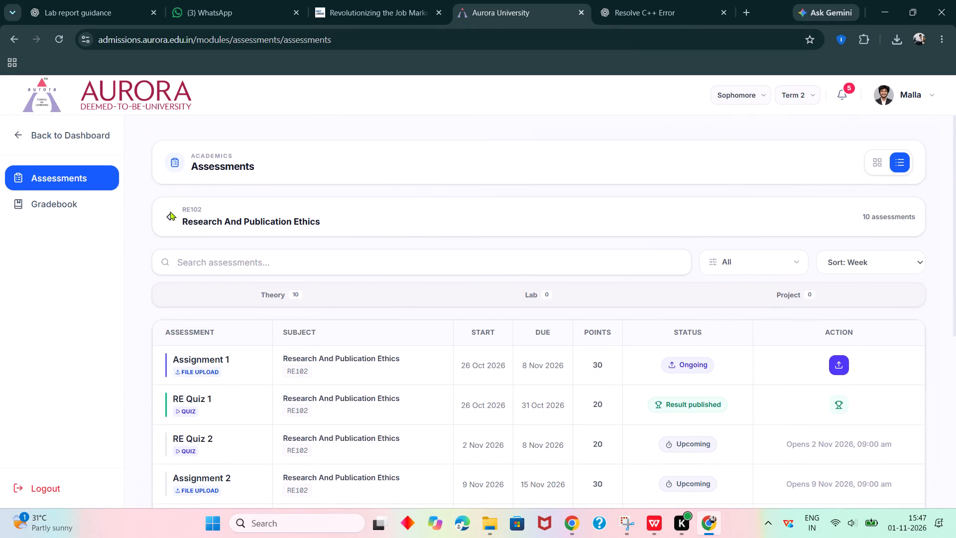
pyautogui.click(170, 211)
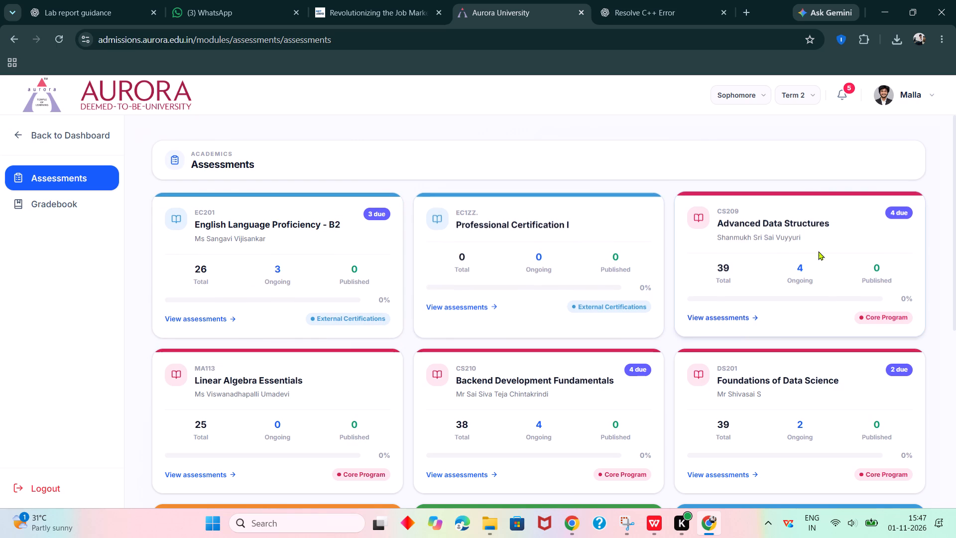
pyautogui.click(811, 269)
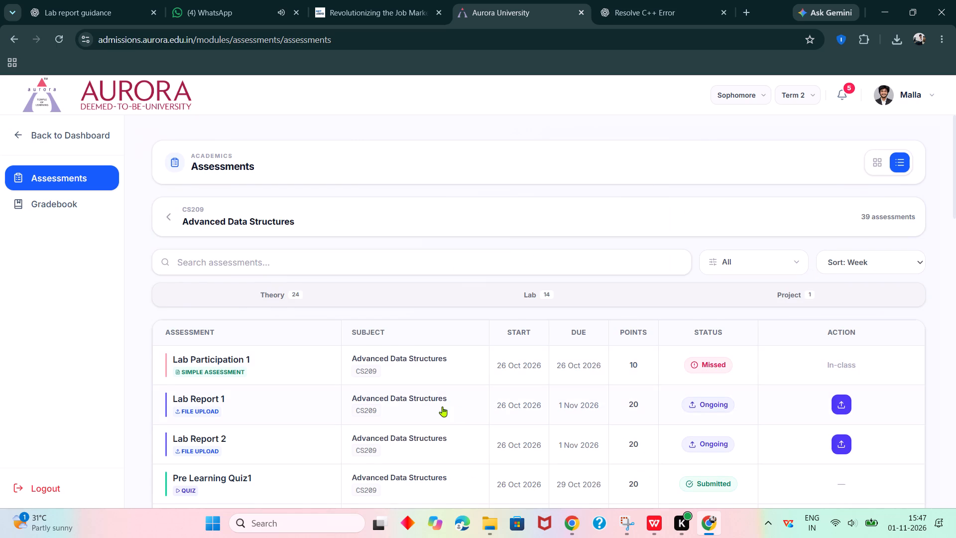
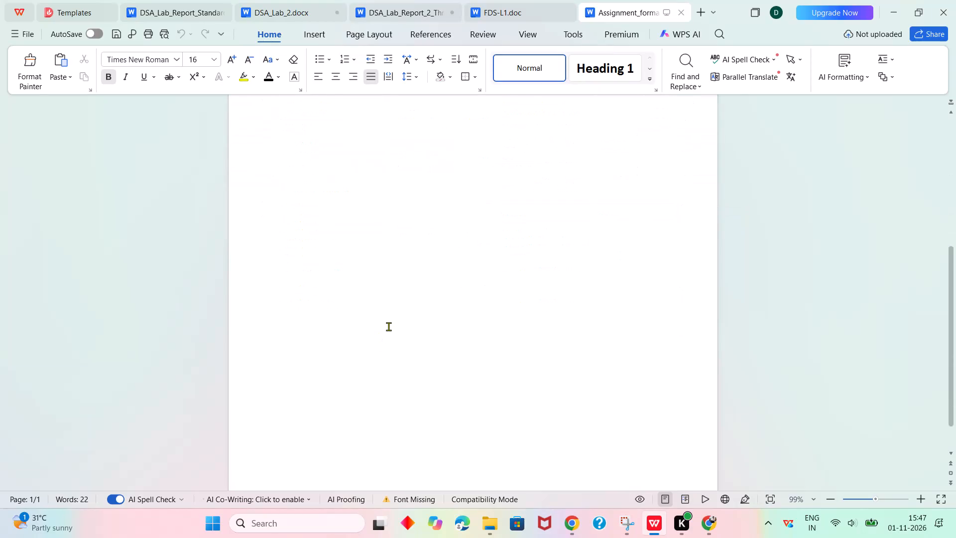
# Look over the blank lab report template in Assignment_format.doc and switch to the FDS-L1.doc report.
pyautogui.scroll(-12, 389, 321)
pyautogui.scroll(19, 392, 307)
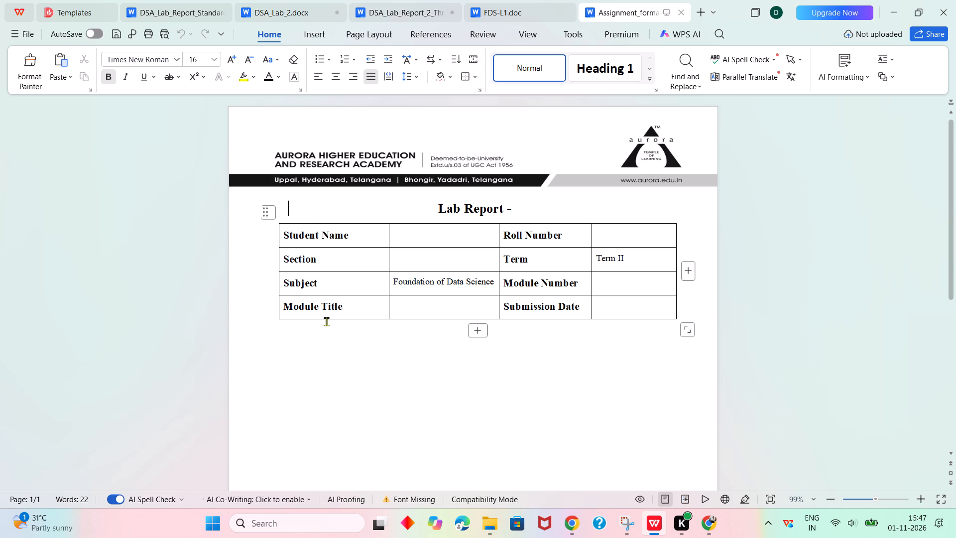
pyautogui.click(502, 0)
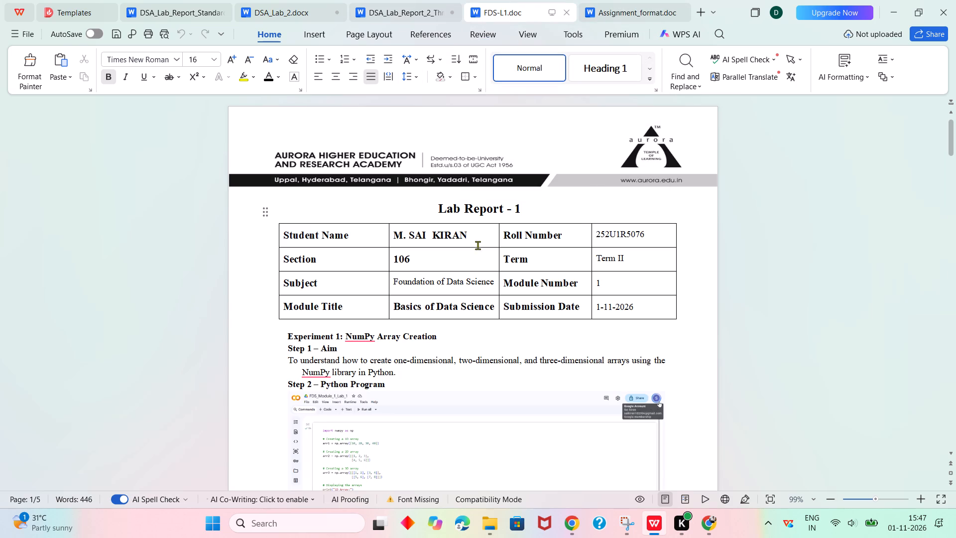
# Switch to the DSA_Lab_Report_2 document and review the Steps section preceding "3. Code or Execution Screenshot".
pyautogui.scroll(-2, 391, 333)
pyautogui.scroll(2, 391, 333)
pyautogui.click(423, 0)
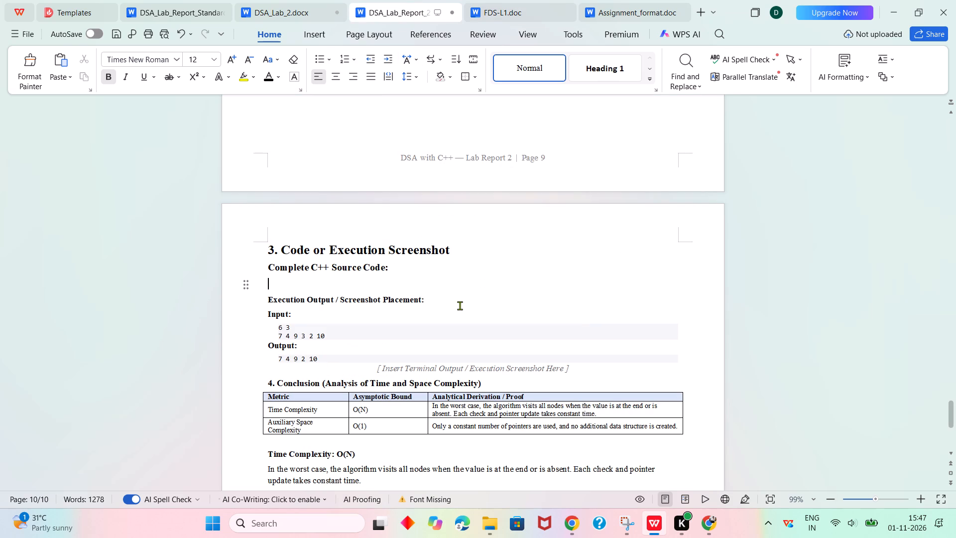
pyautogui.scroll(6, 460, 305)
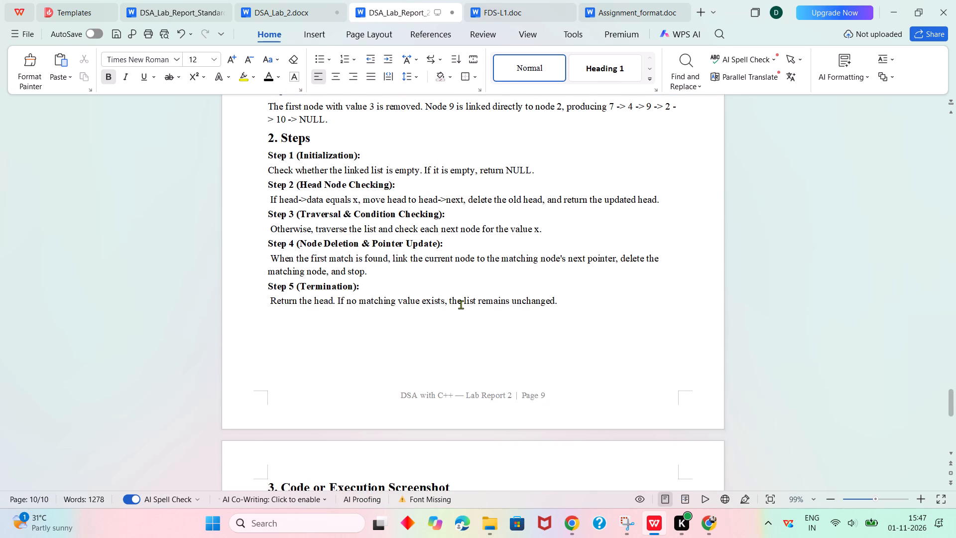
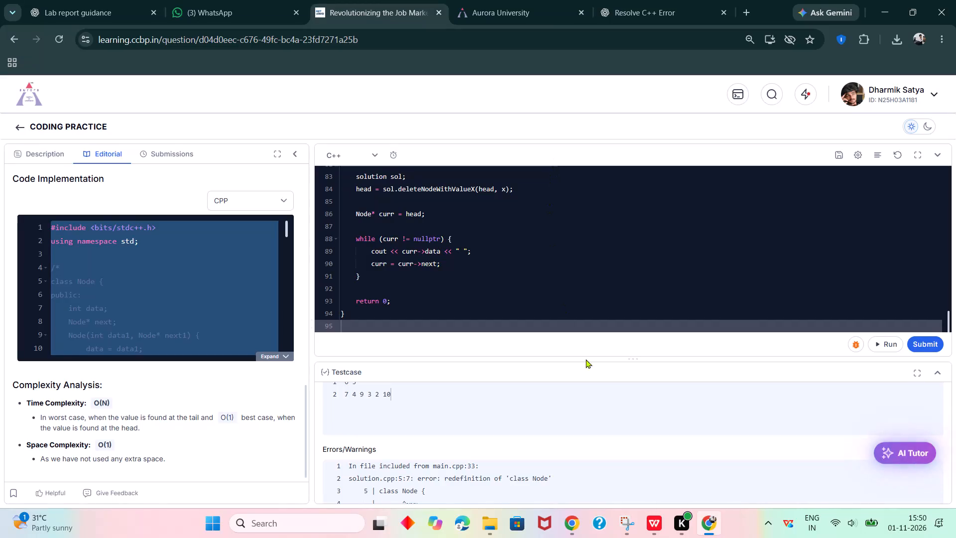
# Switch to the DSA_Lab_Report_2 document and review the "Delete Node With Value X – Linked List" section from problem statement to code placeholder.
pyautogui.click(649, 522)
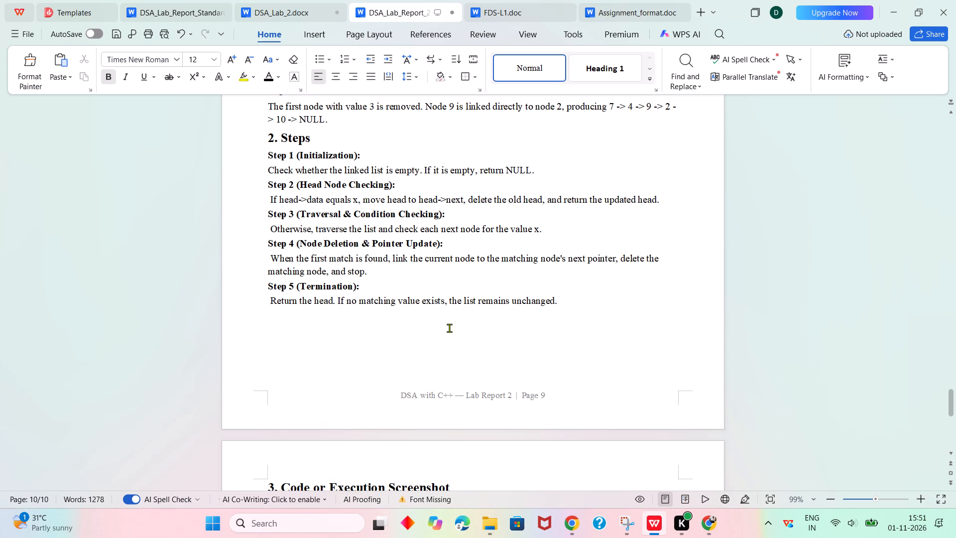
pyautogui.scroll(4, 449, 328)
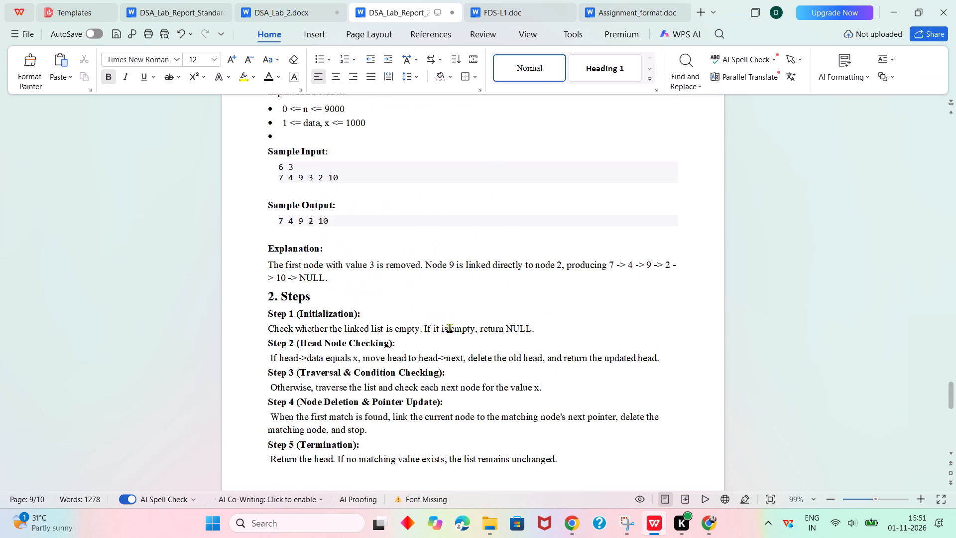
pyautogui.scroll(10, 449, 328)
pyautogui.scroll(-4, 444, 327)
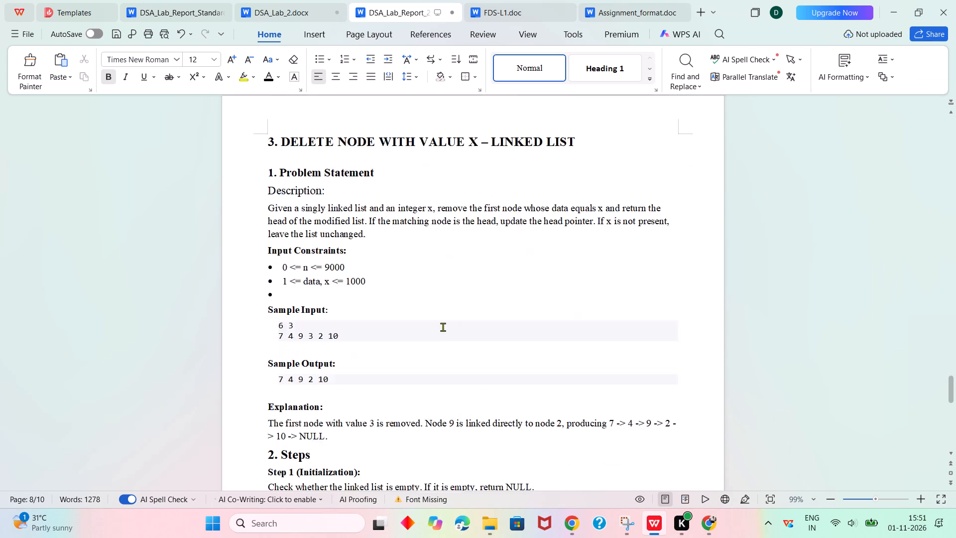
pyautogui.scroll(-11, 443, 327)
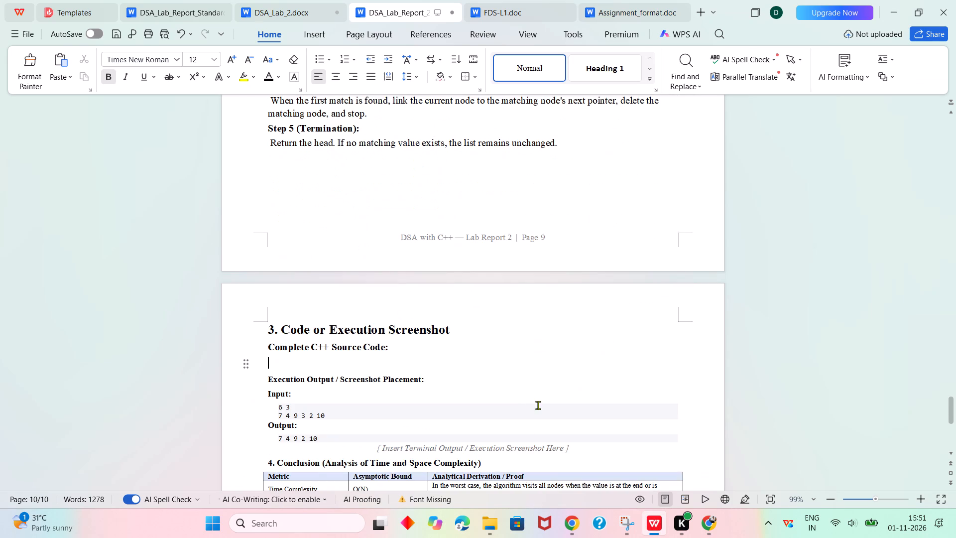
pyautogui.scroll(-1, 522, 395)
# Return to the coding practice in Chrome and look over the Editorial's intuition and approach and the testcase area.
pyautogui.click(719, 527)
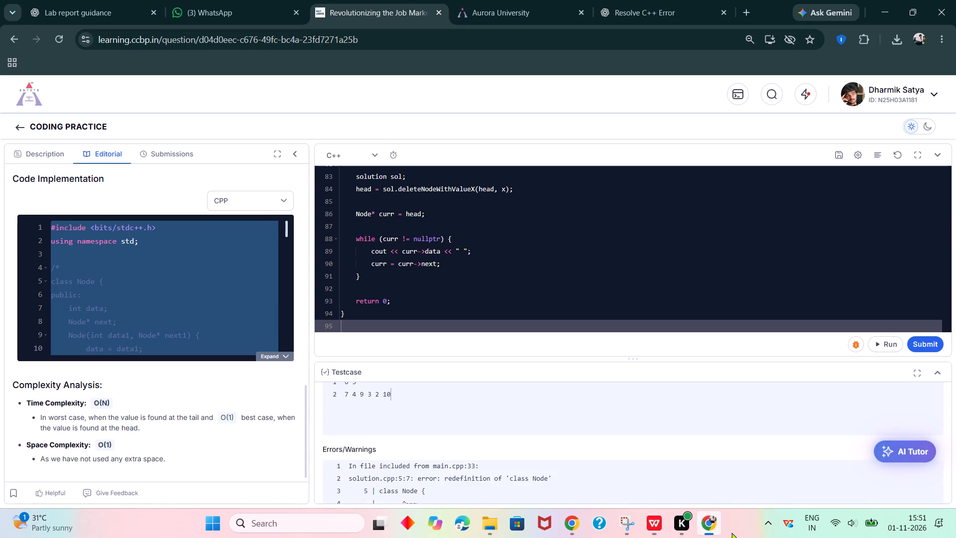
pyautogui.scroll(5, 275, 246)
pyautogui.scroll(6, 237, 263)
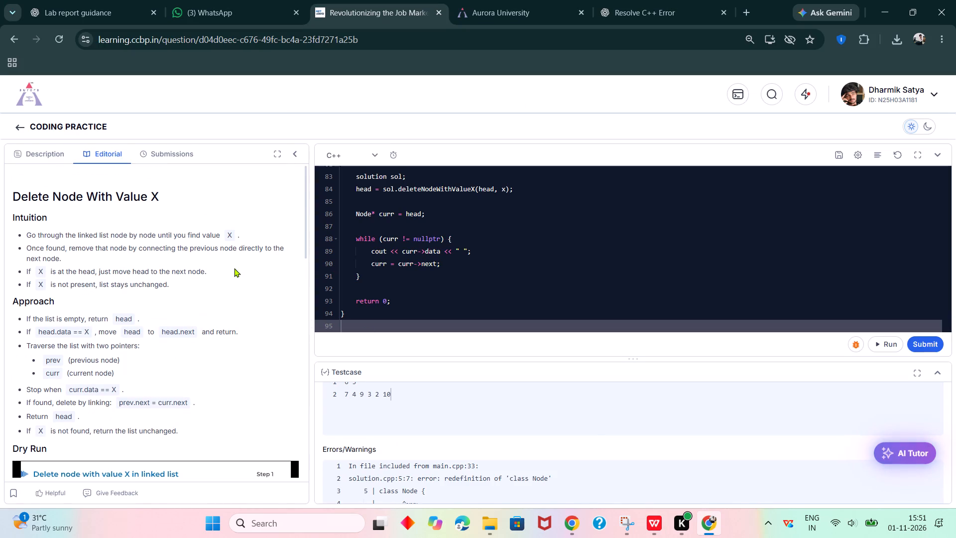
pyautogui.scroll(3, 234, 268)
pyautogui.click(251, 378)
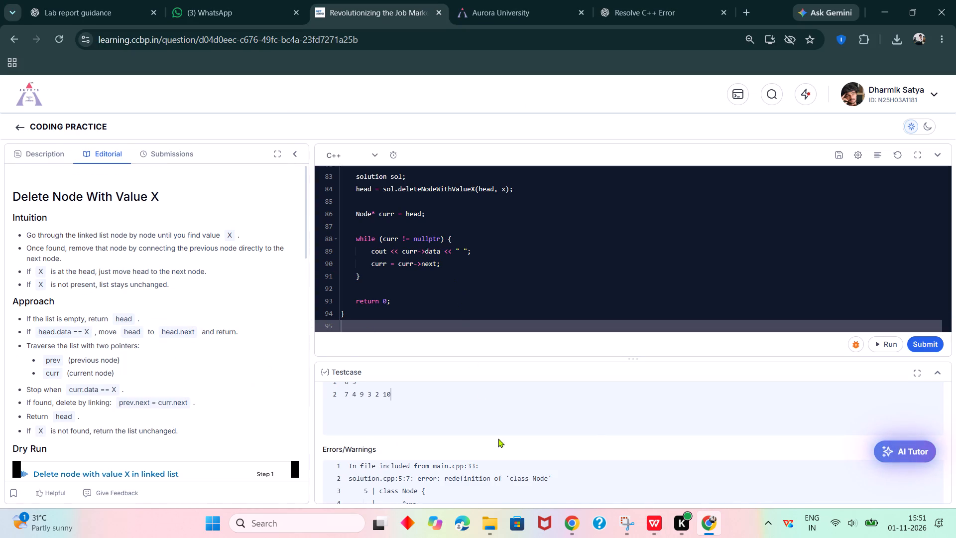
pyautogui.scroll(-4, 499, 441)
pyautogui.scroll(1, 496, 430)
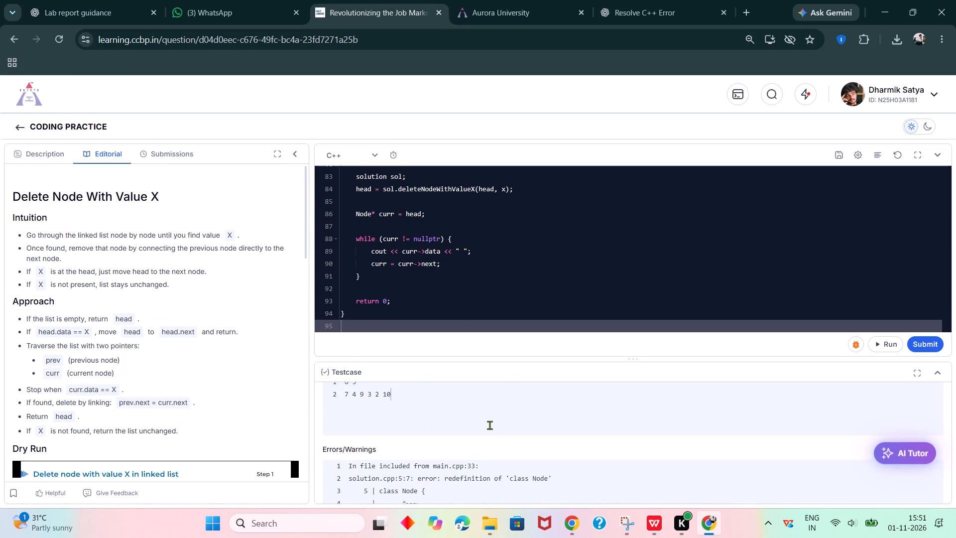
pyautogui.scroll(-1, 486, 425)
pyautogui.scroll(1, 407, 456)
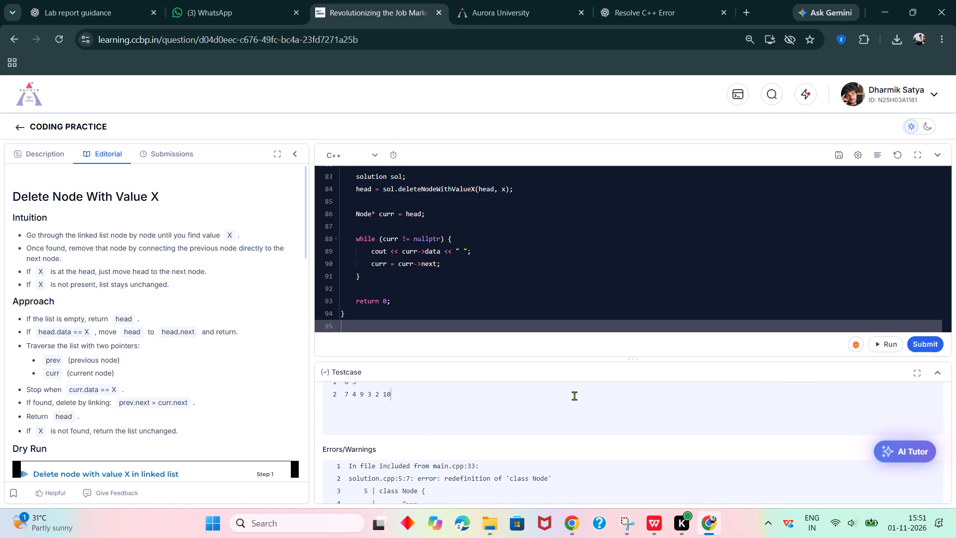
# Run the current C++ code again and examine the Errors/Warnings and Expected sections of the testcase.
pyautogui.click(877, 339)
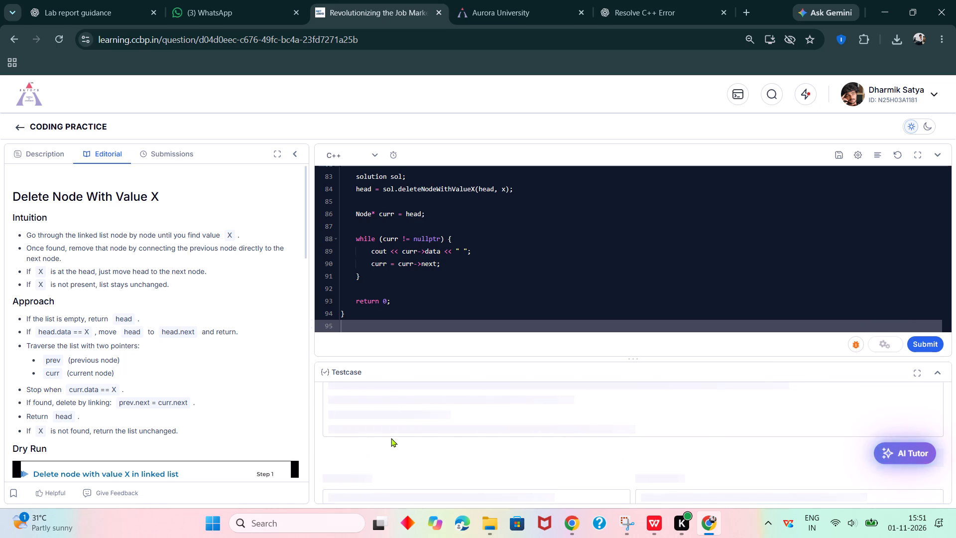
pyautogui.scroll(-1, 499, 416)
pyautogui.scroll(1, 489, 426)
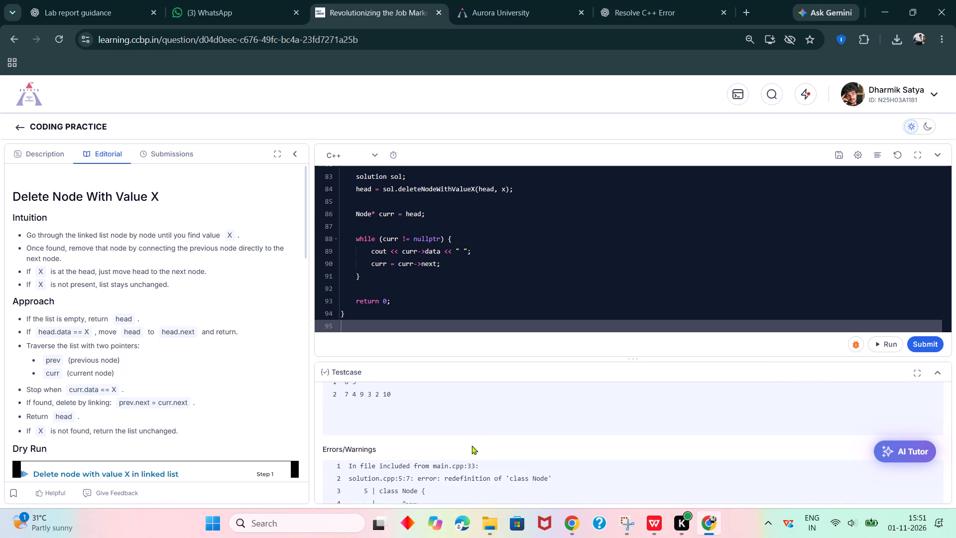
pyautogui.scroll(-1, 471, 444)
pyautogui.scroll(1, 466, 443)
pyautogui.scroll(-1, 467, 445)
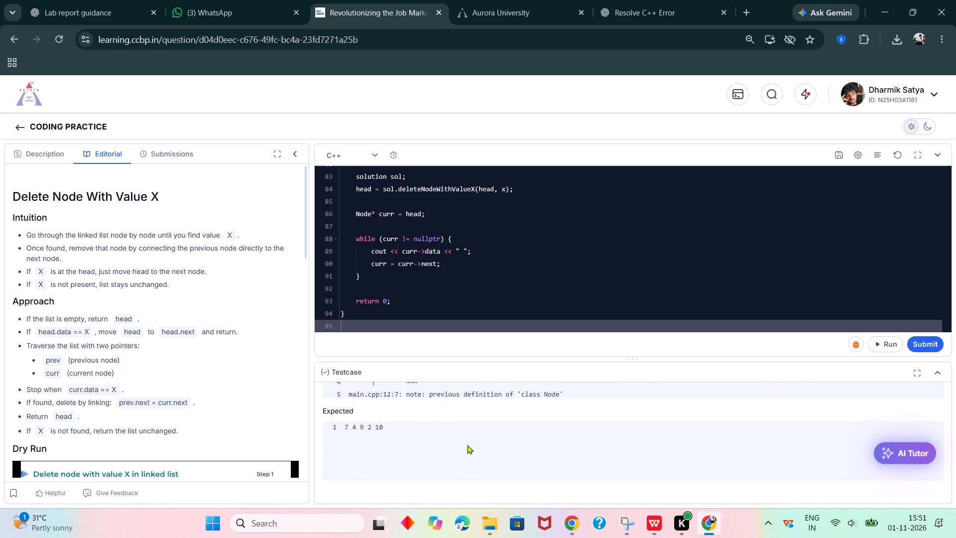
pyautogui.scroll(1, 467, 445)
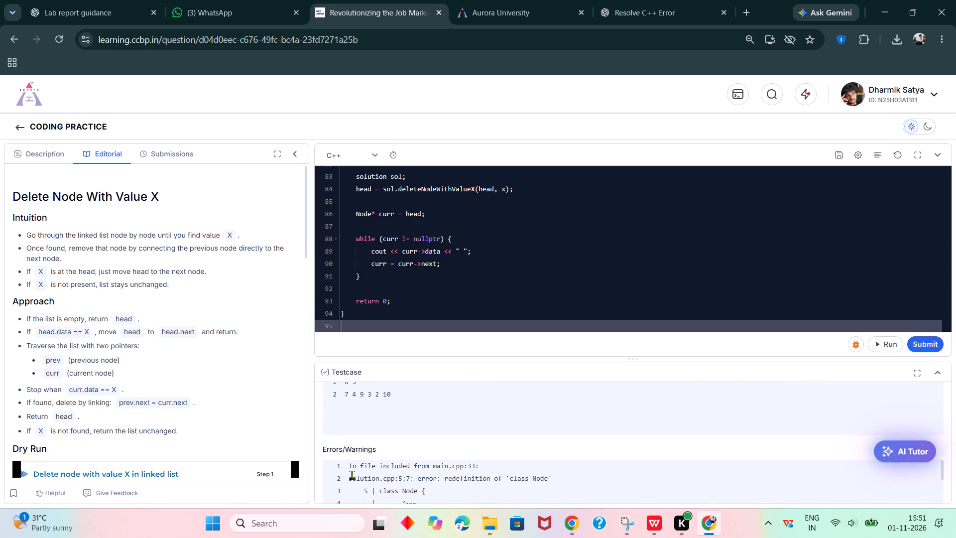
pyautogui.moveTo(347, 468); pyautogui.dragTo(442, 505)
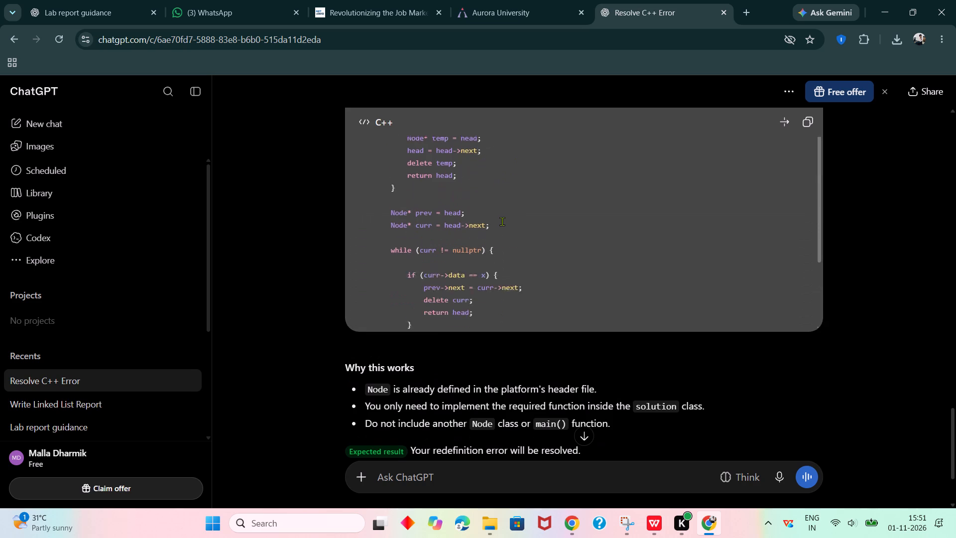
pyautogui.scroll(6, 502, 221)
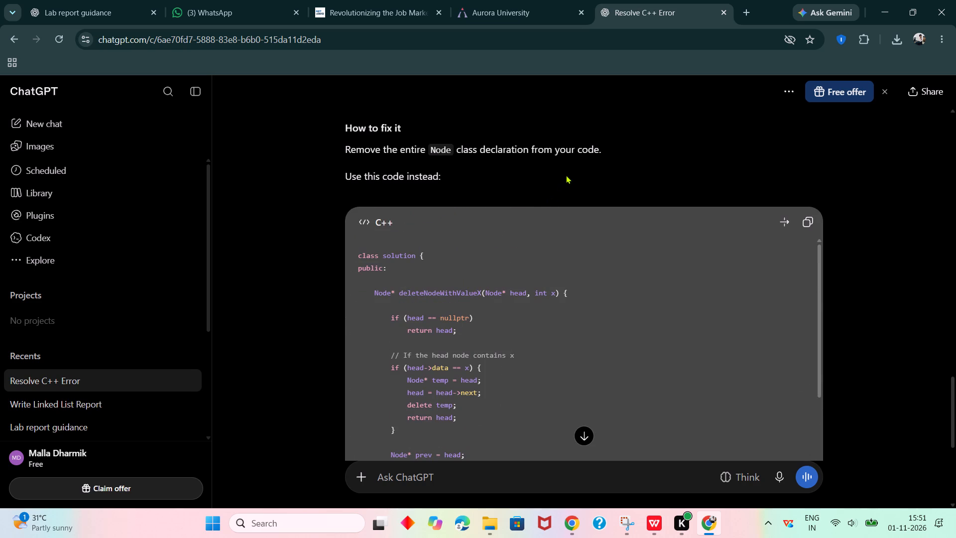
# Replace all the code in the coding practice editor with the copied solution class from ChatGPT.
pyautogui.click(401, 10)
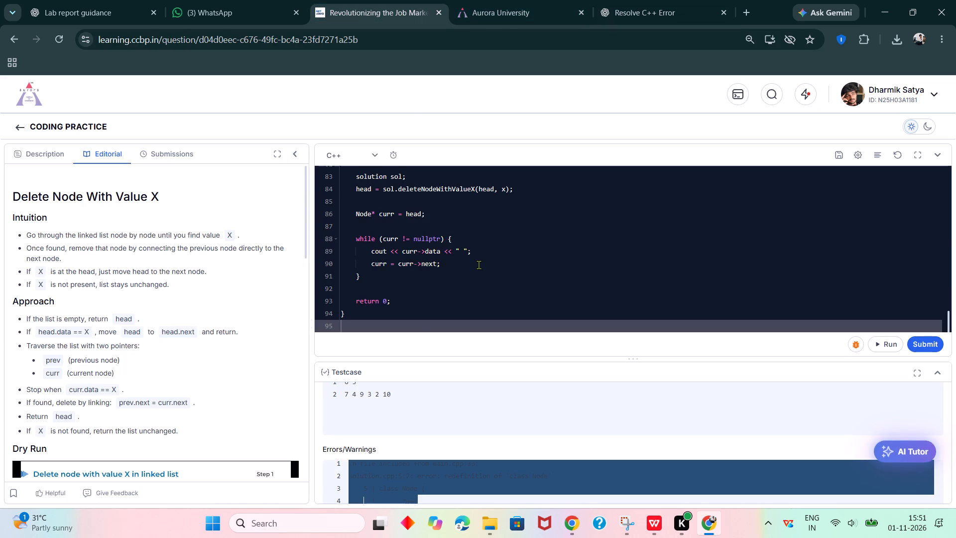
pyautogui.click(389, 277)
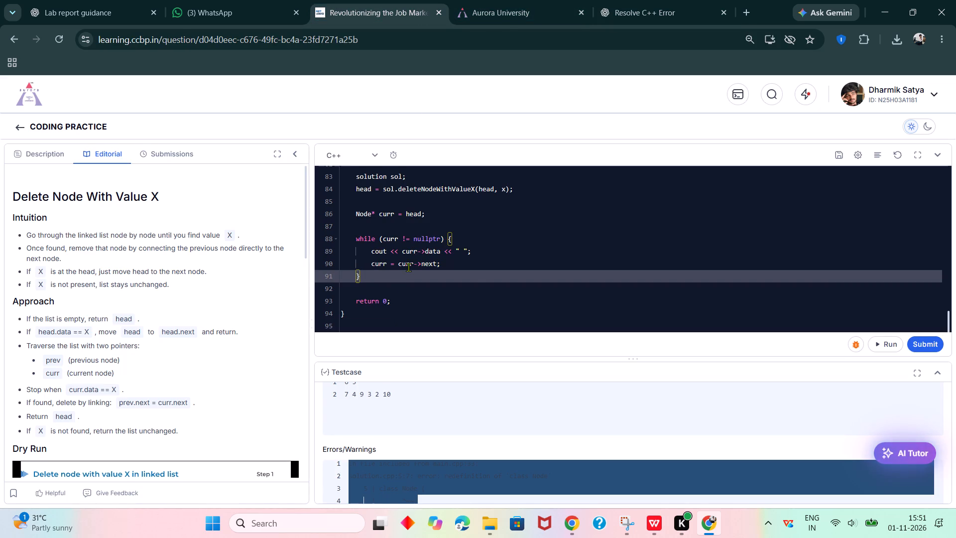
pyautogui.hotkey('ctrl', 'a')
pyautogui.hotkey('ctrl', 'v')
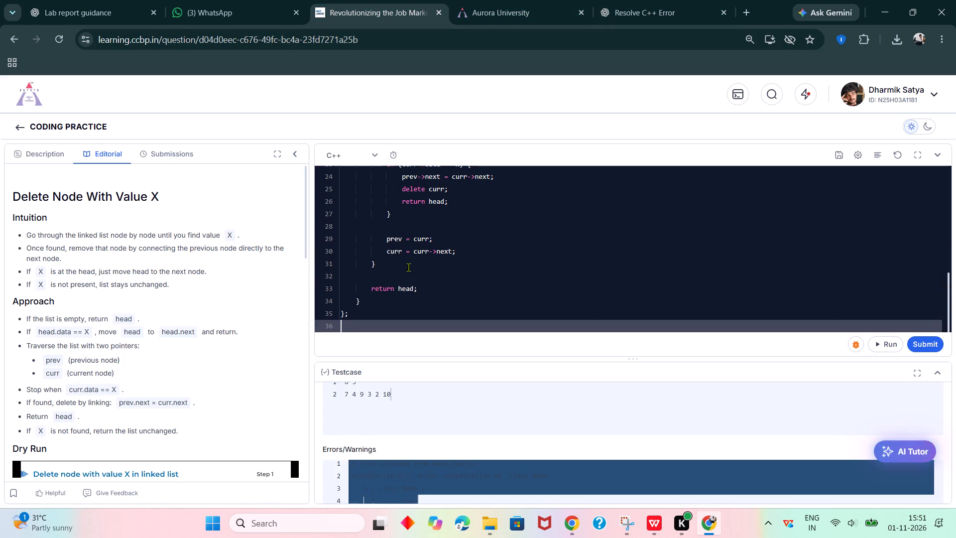
# Run the replaced code, compare its output with the expected output, and look over the start of the solution.
pyautogui.click(892, 347)
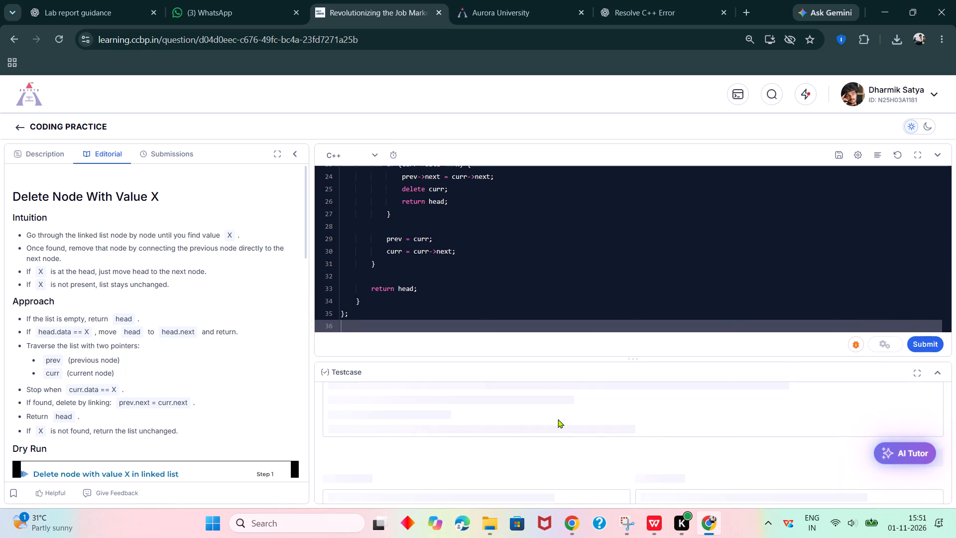
pyautogui.scroll(1, 515, 453)
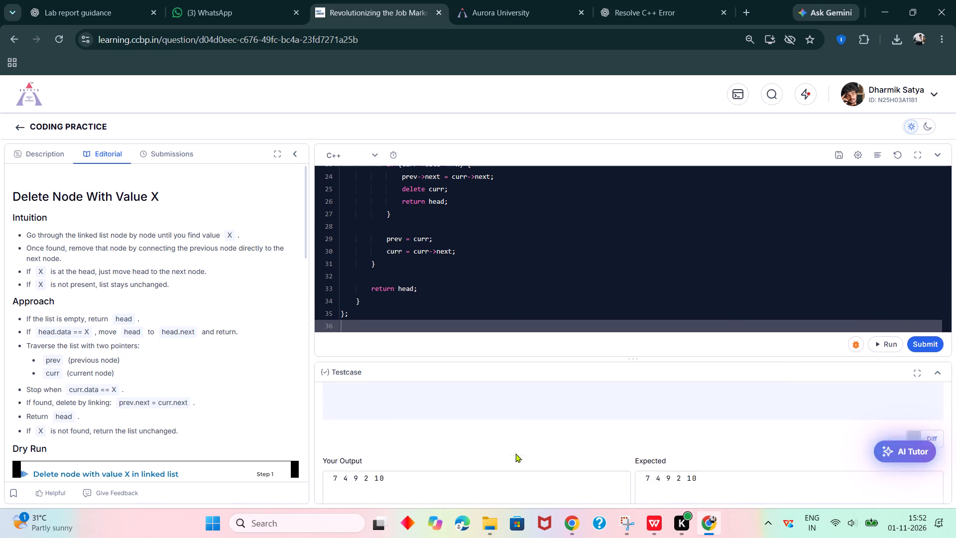
pyautogui.scroll(3, 515, 453)
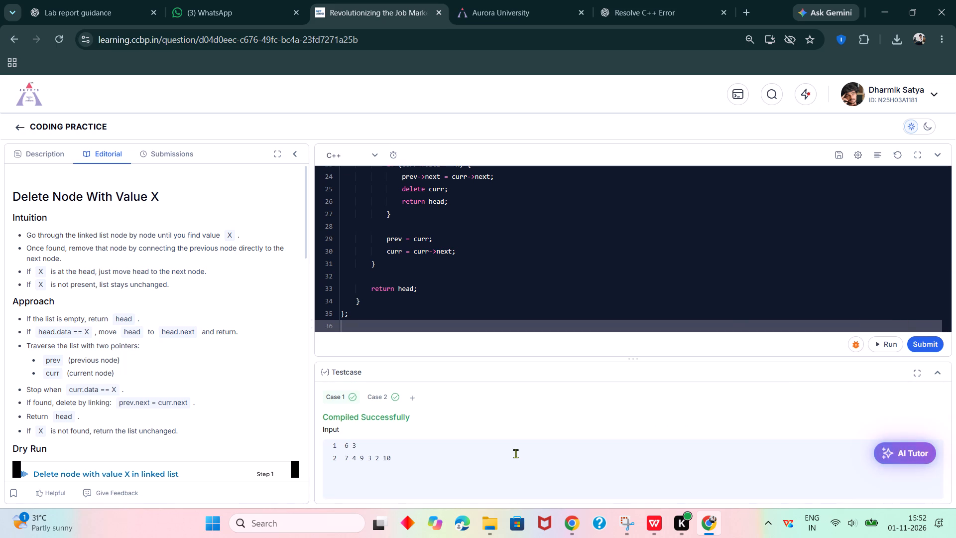
pyautogui.scroll(1, 515, 453)
pyautogui.scroll(7, 458, 231)
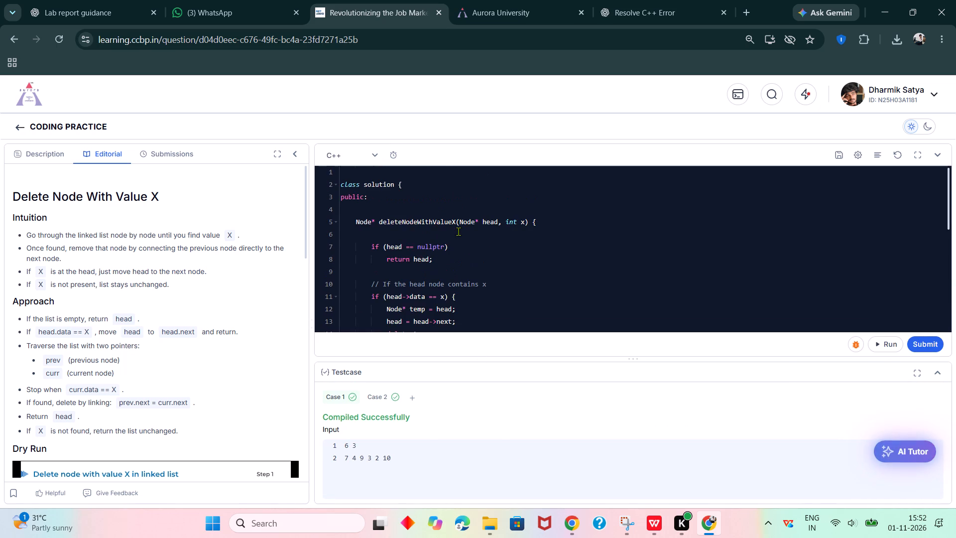
pyautogui.scroll(3, 458, 231)
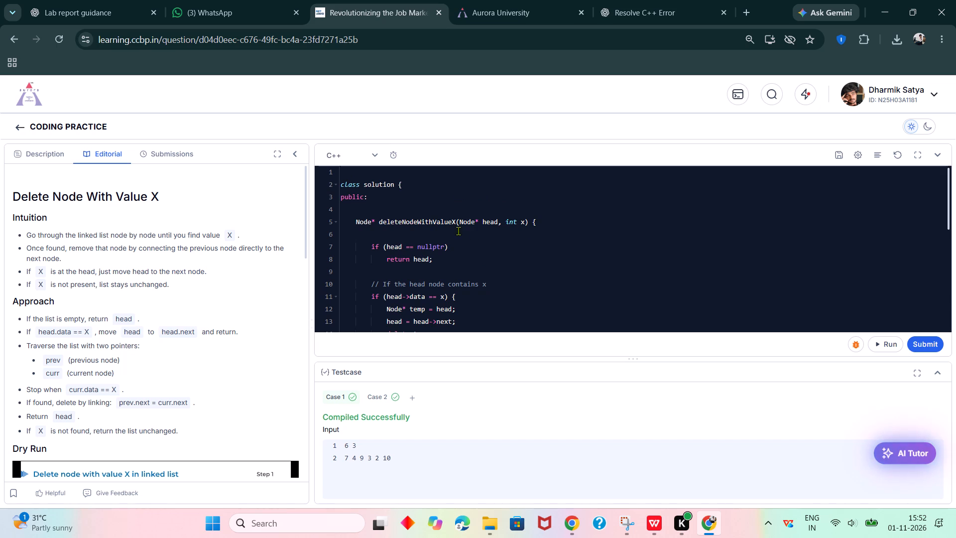
# Submit the C++ solution for the Delete Node With Value X practice.
pyautogui.click(921, 344)
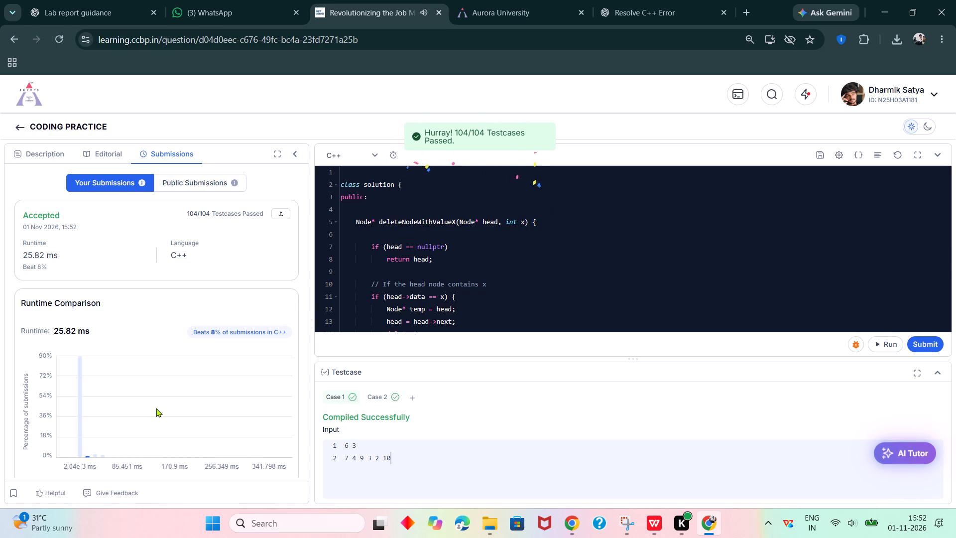
# Capture and copy a screenshot of the practice page showing the problem description and the first part of the solution code in an enlarged editor.
pyautogui.click(34, 159)
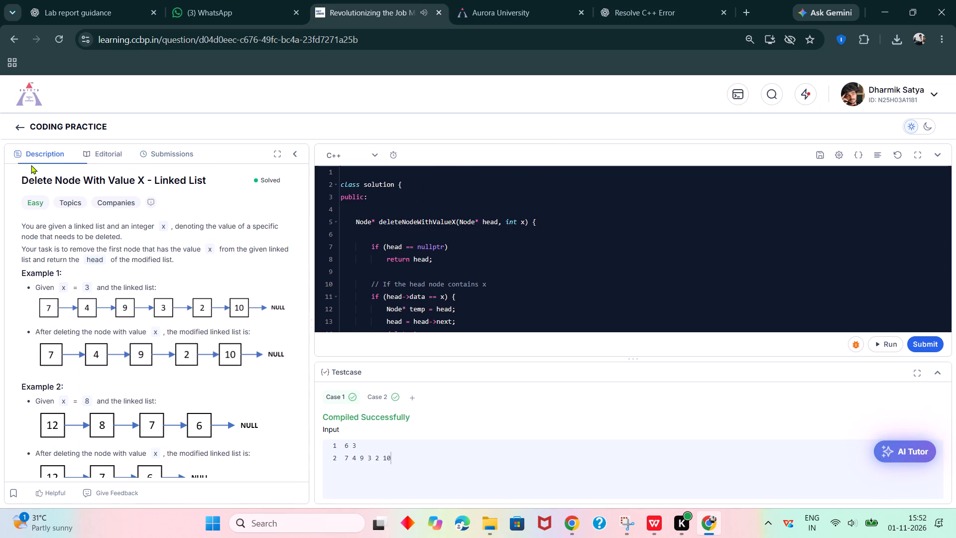
pyautogui.moveTo(542, 359); pyautogui.dragTo(557, 423)
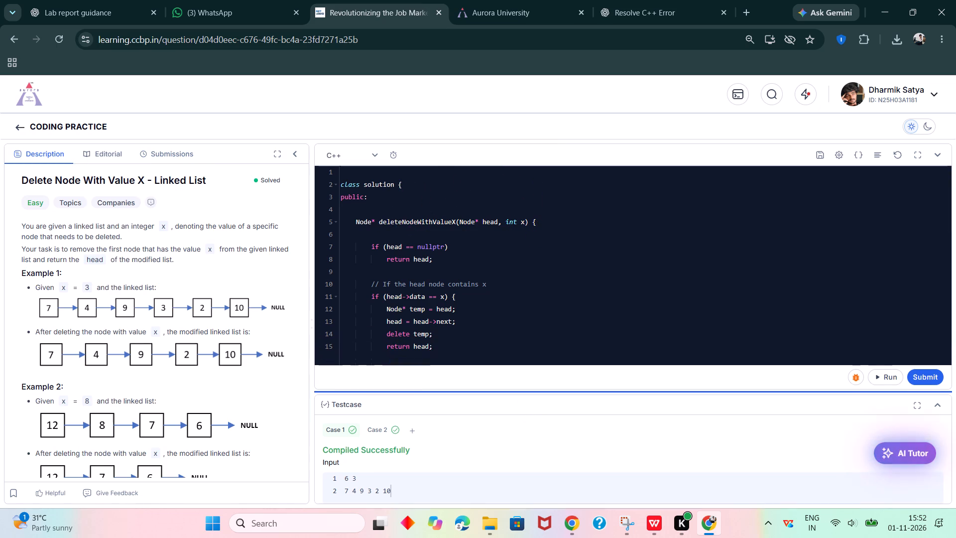
pyautogui.moveTo(557, 423); pyautogui.dragTo(567, 471)
pyautogui.scroll(4, 492, 319)
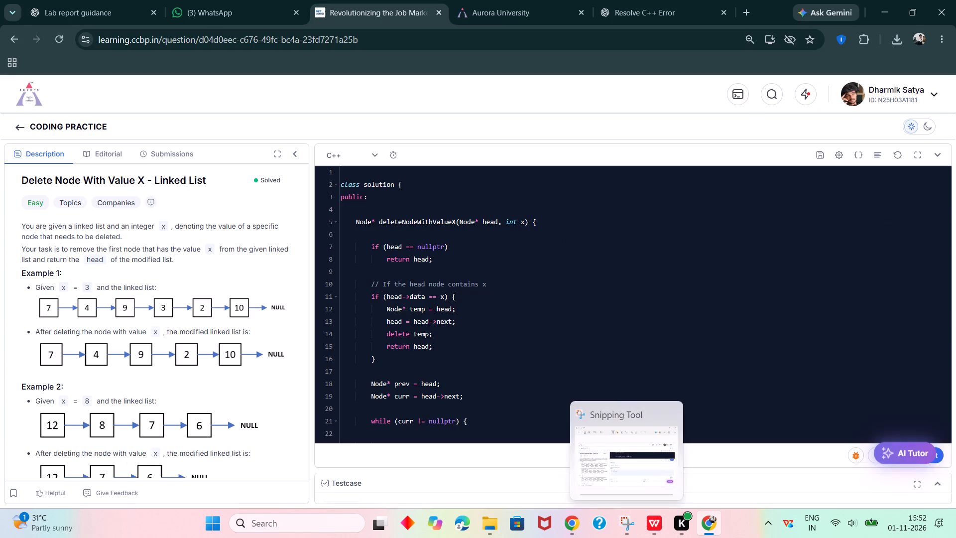
pyautogui.moveTo(496, 472); pyautogui.dragTo(496, 469)
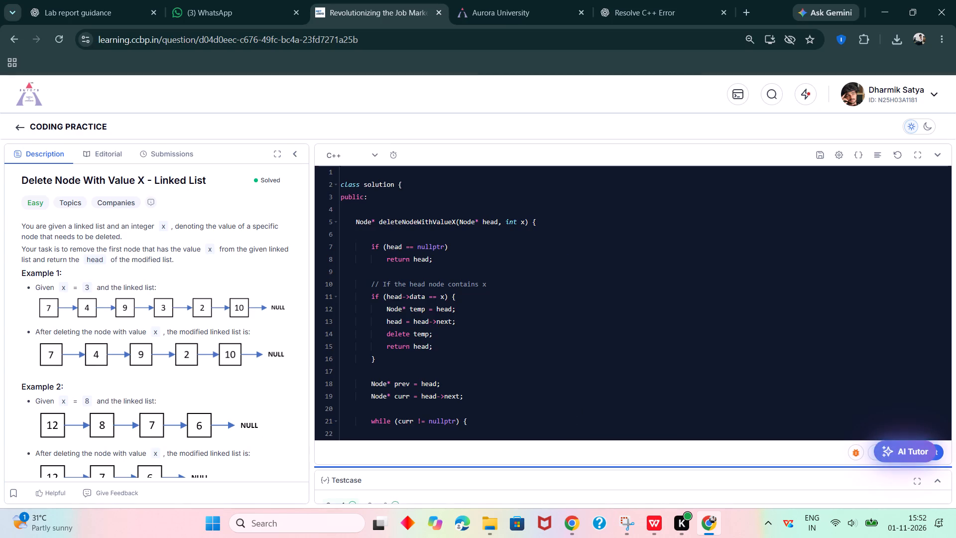
pyautogui.moveTo(496, 469); pyautogui.dragTo(497, 464)
pyautogui.click(627, 515)
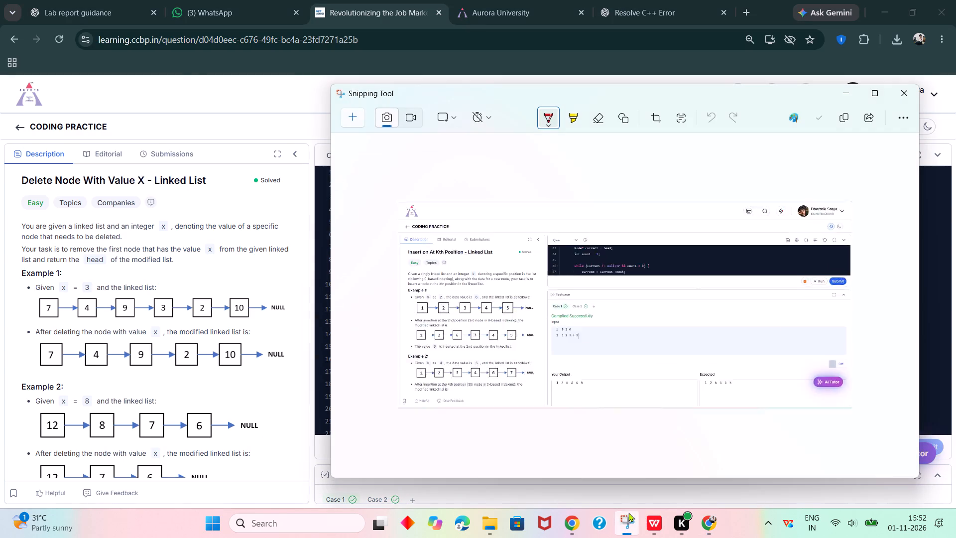
pyautogui.click(351, 121)
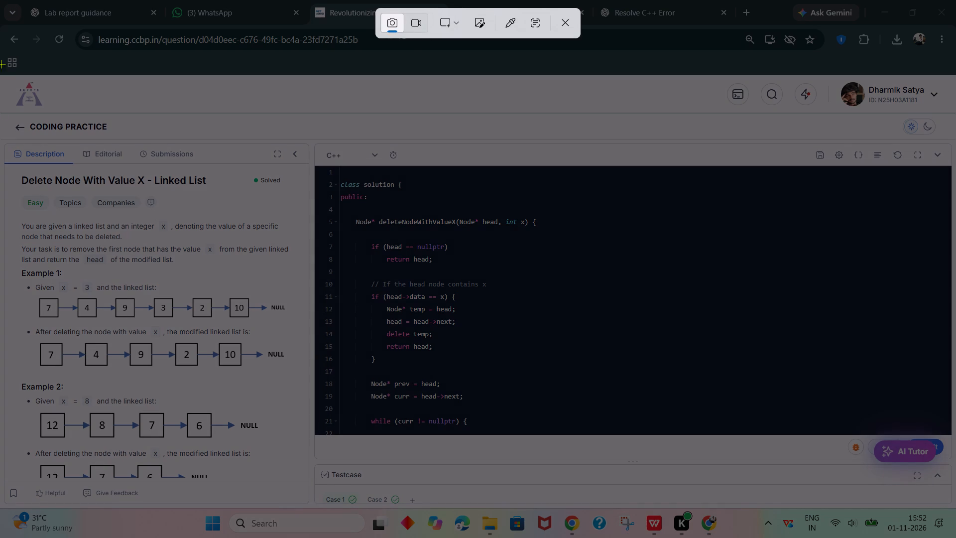
pyautogui.moveTo(0, 75); pyautogui.dragTo(955, 501)
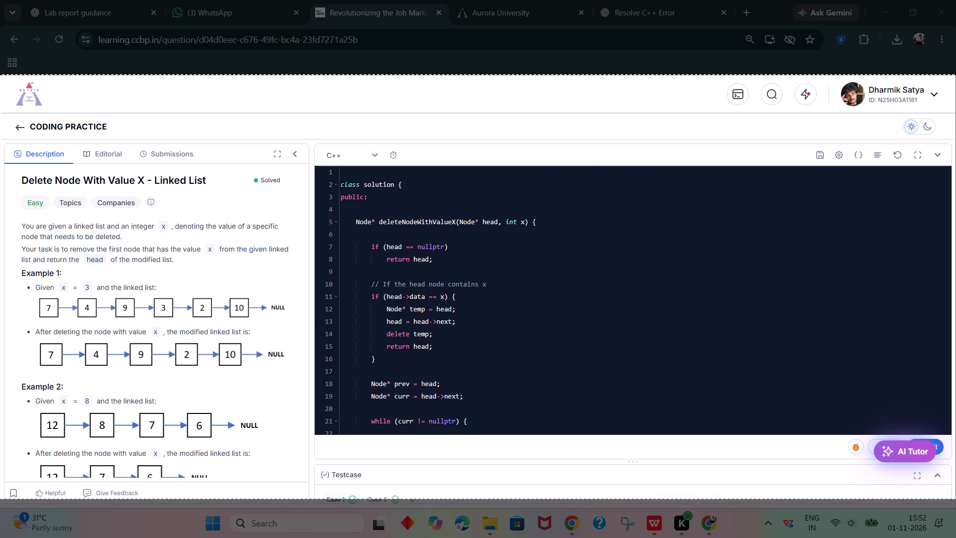
pyautogui.moveTo(955, 501); pyautogui.dragTo(955, 508)
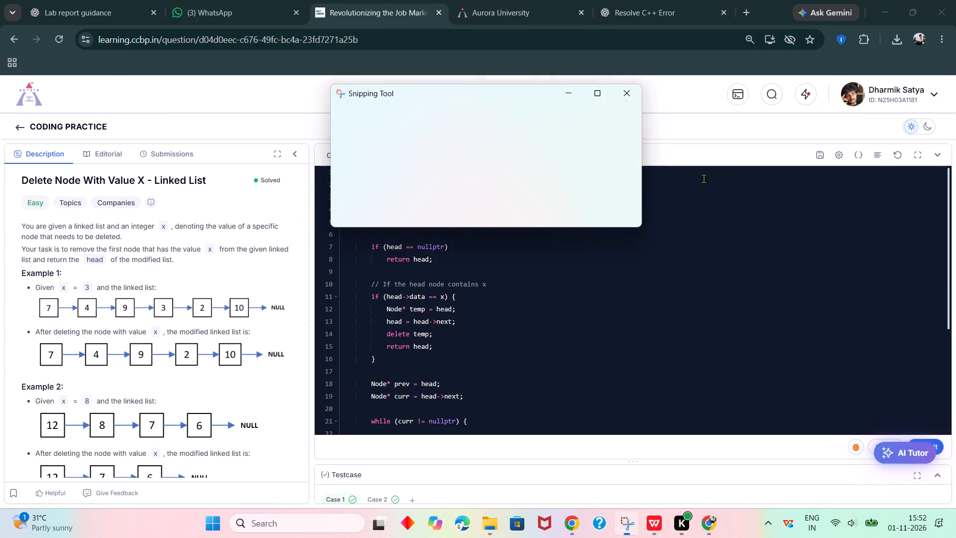
pyautogui.click(837, 118)
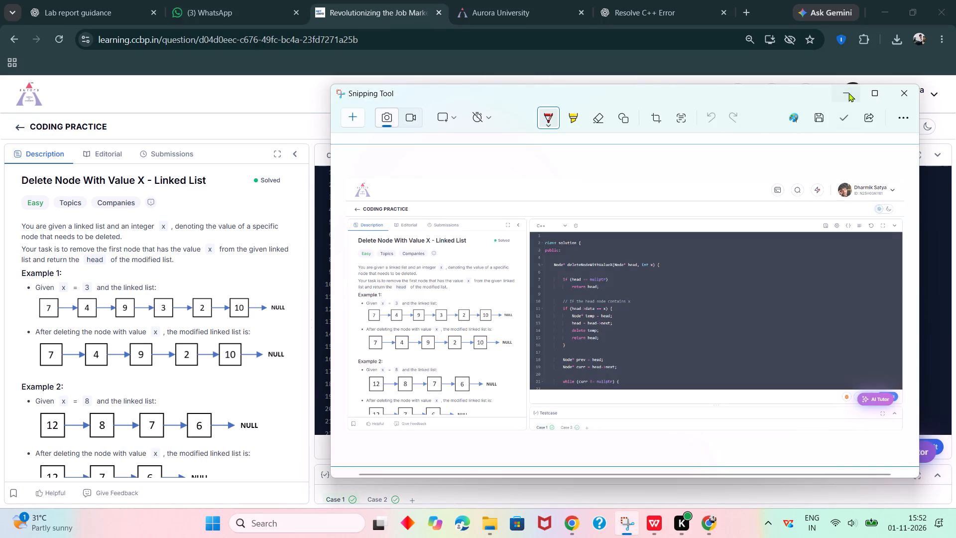
pyautogui.click(848, 93)
# In the DSA Lab Report 2 document in WPS Office, paste the screenshot under "Complete C++ Source Code:" and add an empty line below it.
pyautogui.click(659, 516)
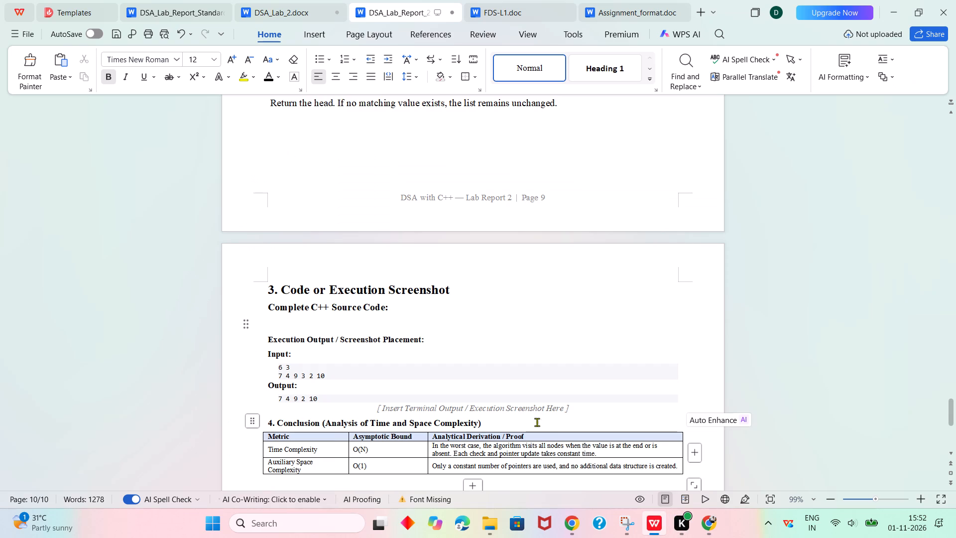
pyautogui.hotkey('ctrl', 'v')
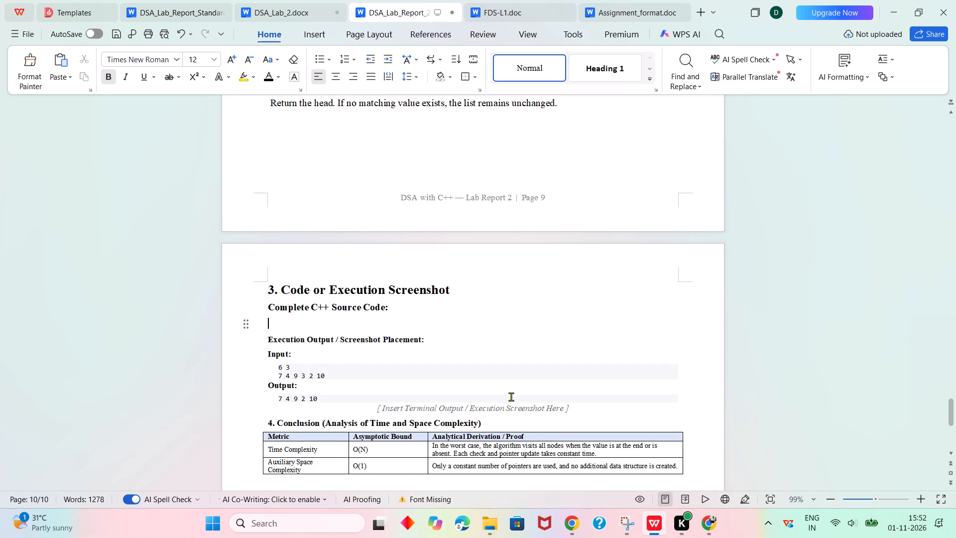
pyautogui.scroll(-1, 463, 336)
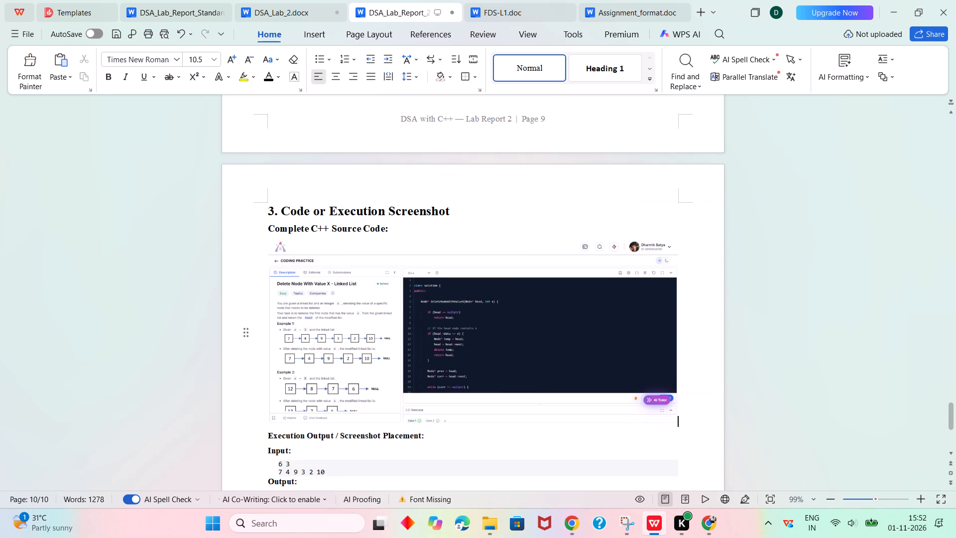
pyautogui.press('Return')
pyautogui.hotkey('ctrl', 'v')
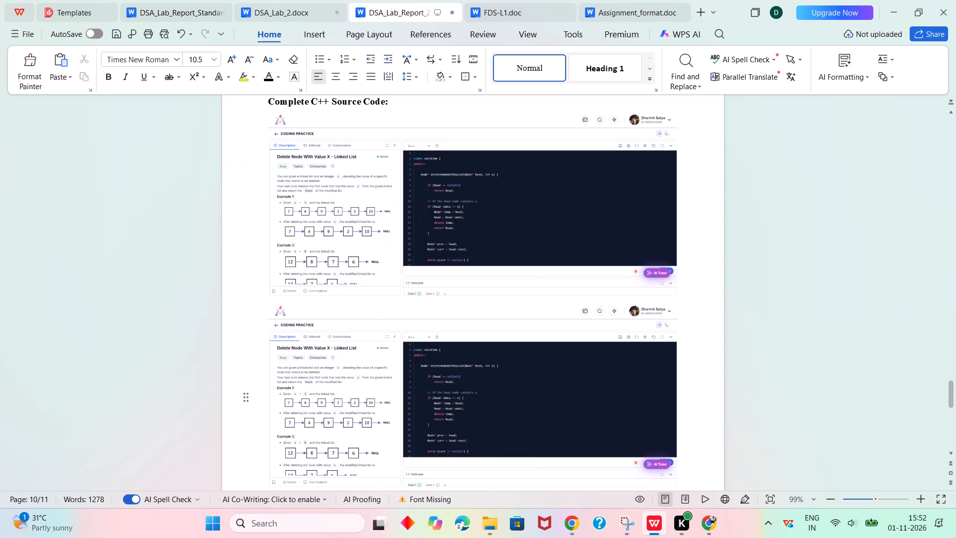
pyautogui.hotkey('ctrl', 'z')
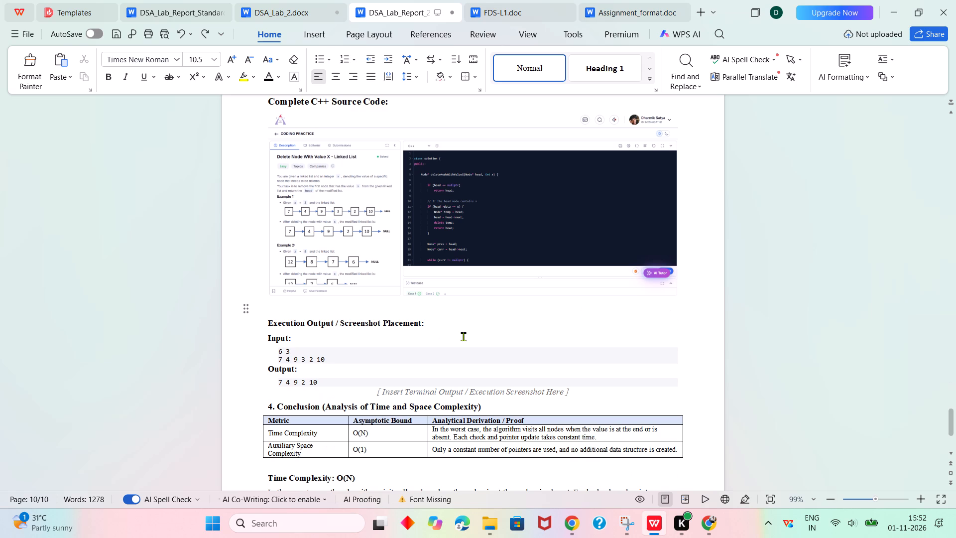
# Back in Chrome, capture and copy a screenshot of the practice page showing the rest of the solution code through its closing line.
pyautogui.hotkey('alt', 'Tab')
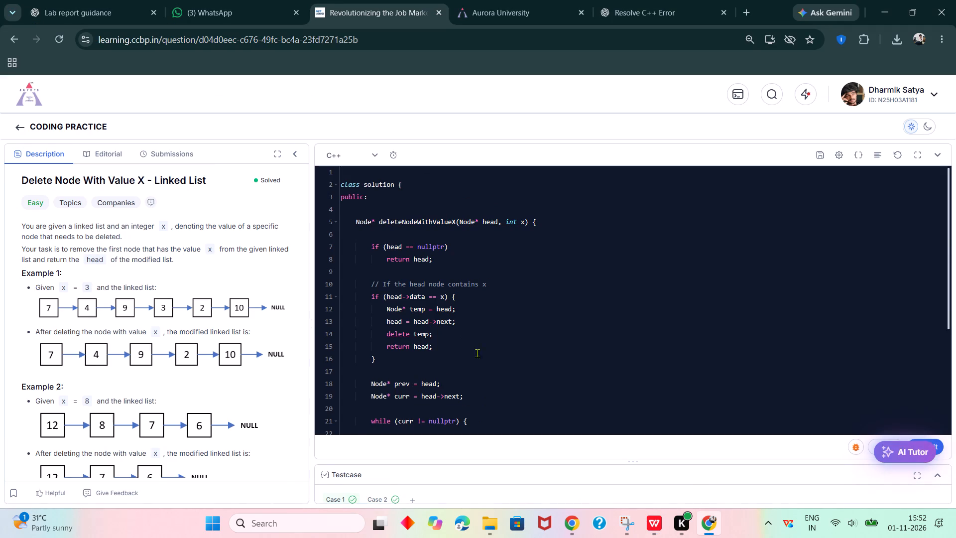
pyautogui.scroll(-4, 490, 337)
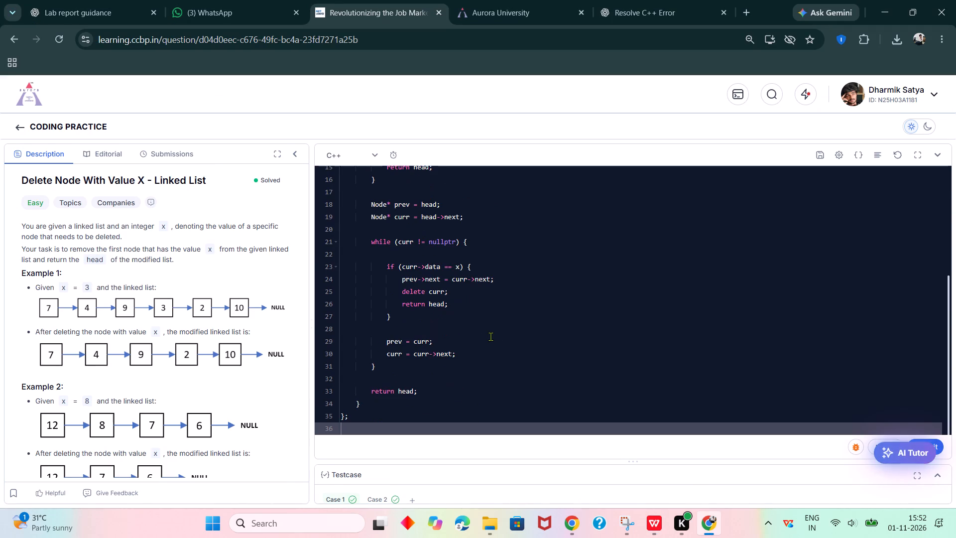
pyautogui.scroll(-1, 490, 336)
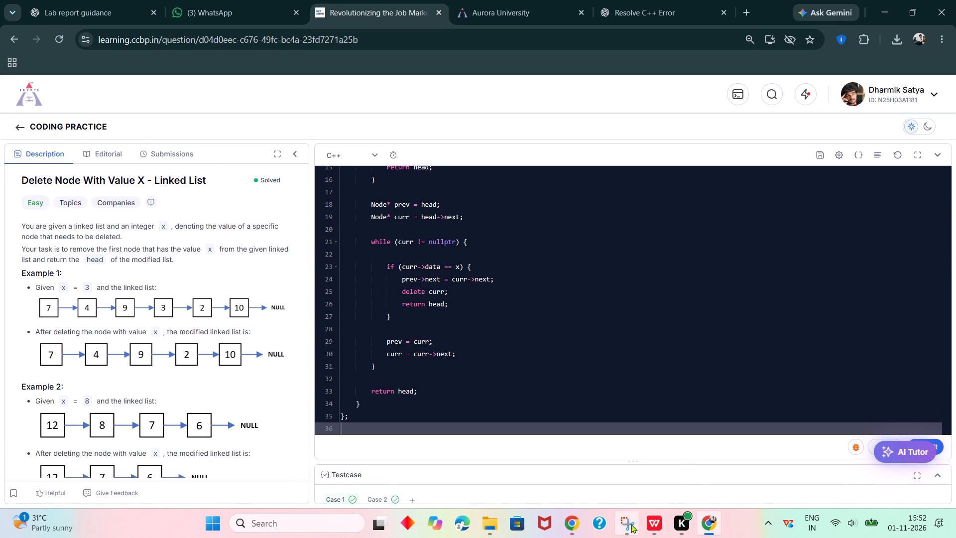
pyautogui.click(631, 524)
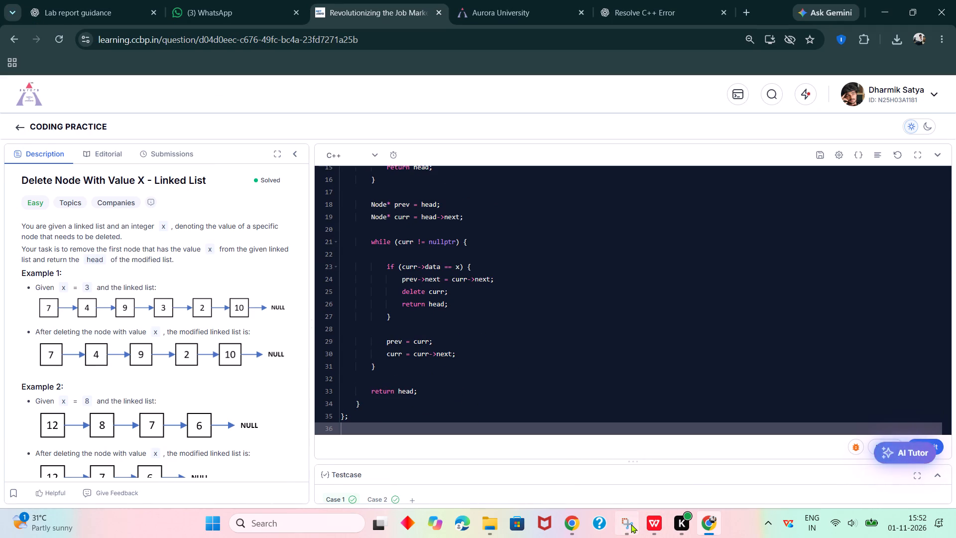
pyautogui.click(349, 124)
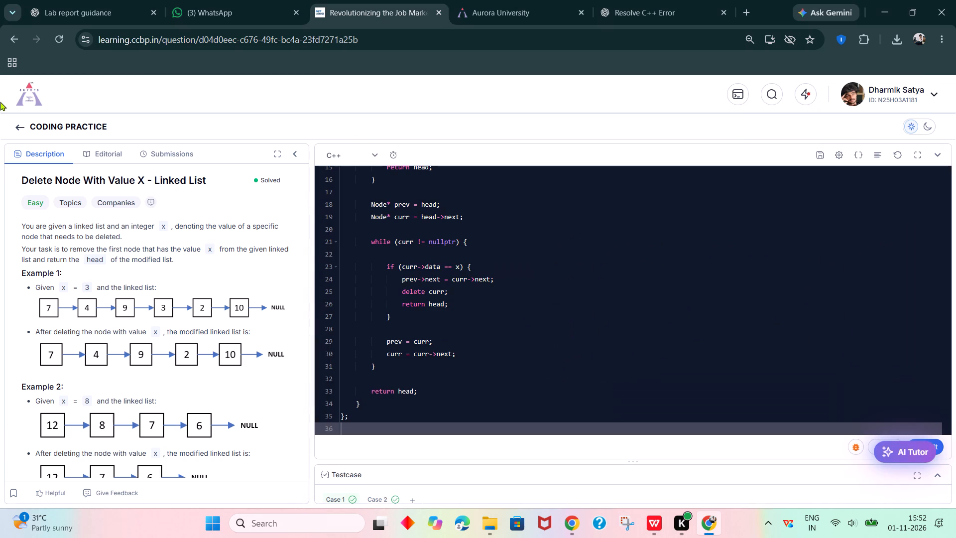
pyautogui.moveTo(0, 74); pyautogui.dragTo(955, 507)
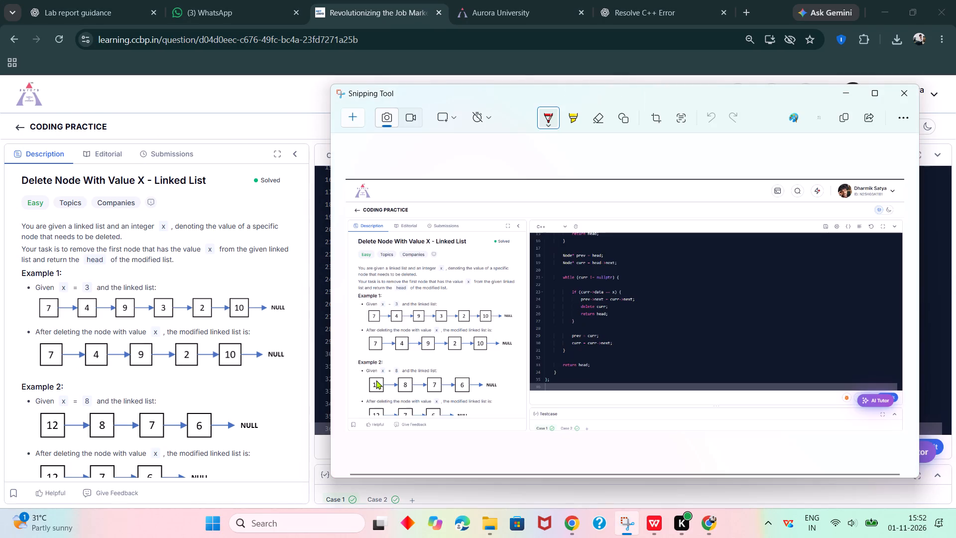
pyautogui.click(836, 115)
pyautogui.click(846, 98)
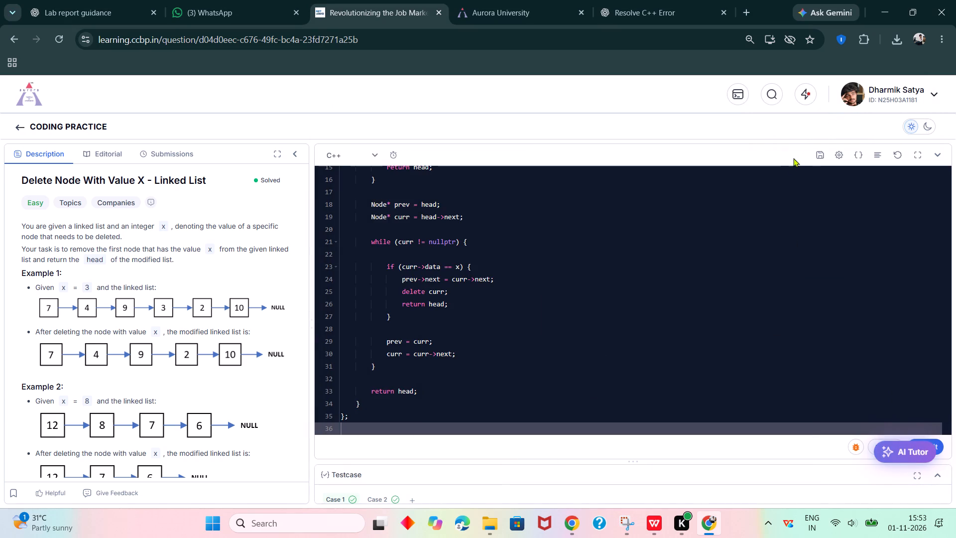
# Paste the second code screenshot below the first one in the lab report in WPS Office.
pyautogui.hotkey('alt', 'Tab')
pyautogui.hotkey('alt', 'Tab')
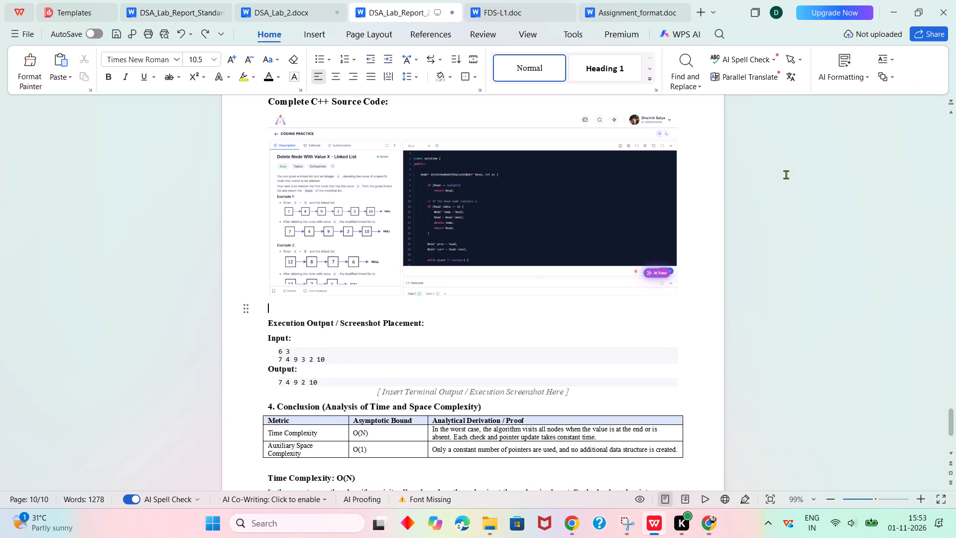
pyautogui.hotkey('ctrl', 'v')
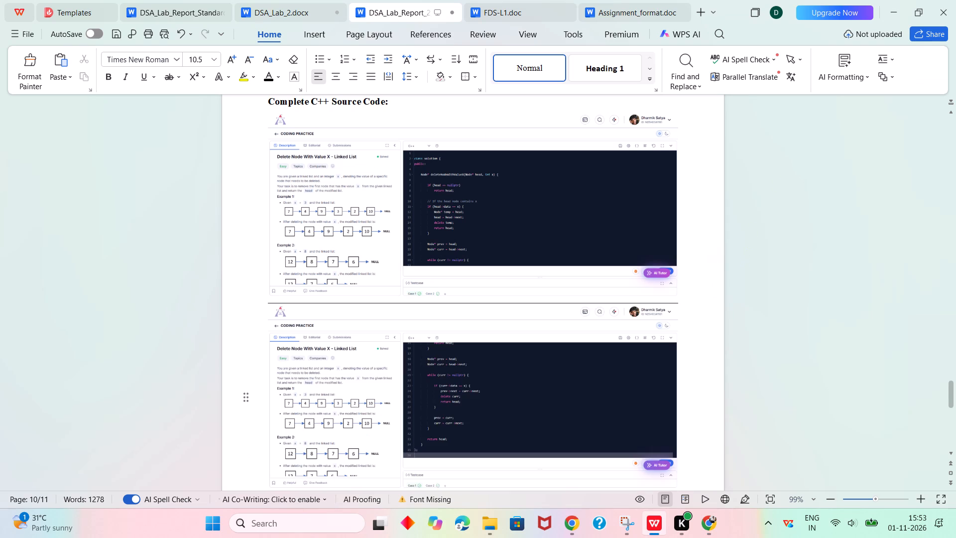
# Set the font size of the "Execution Output / Screenshot Placement:" heading to 12.
pyautogui.scroll(-4, 504, 321)
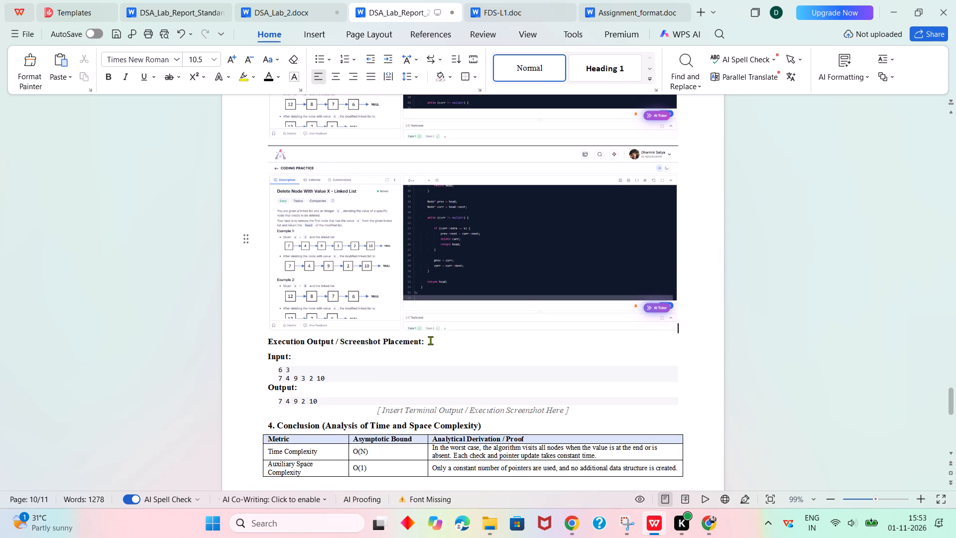
pyautogui.moveTo(430, 342); pyautogui.dragTo(262, 340)
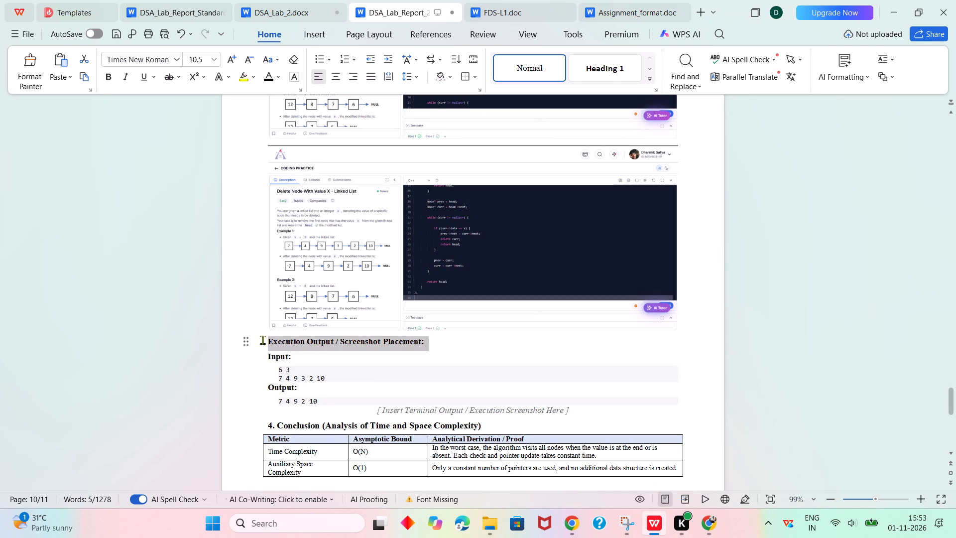
pyautogui.moveTo(262, 340); pyautogui.dragTo(262, 340)
pyautogui.click(283, 294)
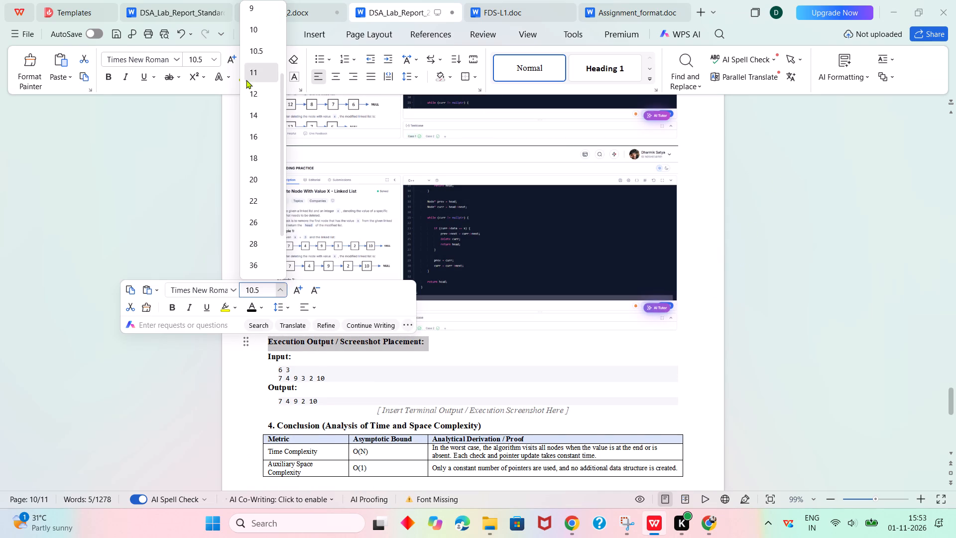
pyautogui.click(257, 94)
pyautogui.click(467, 345)
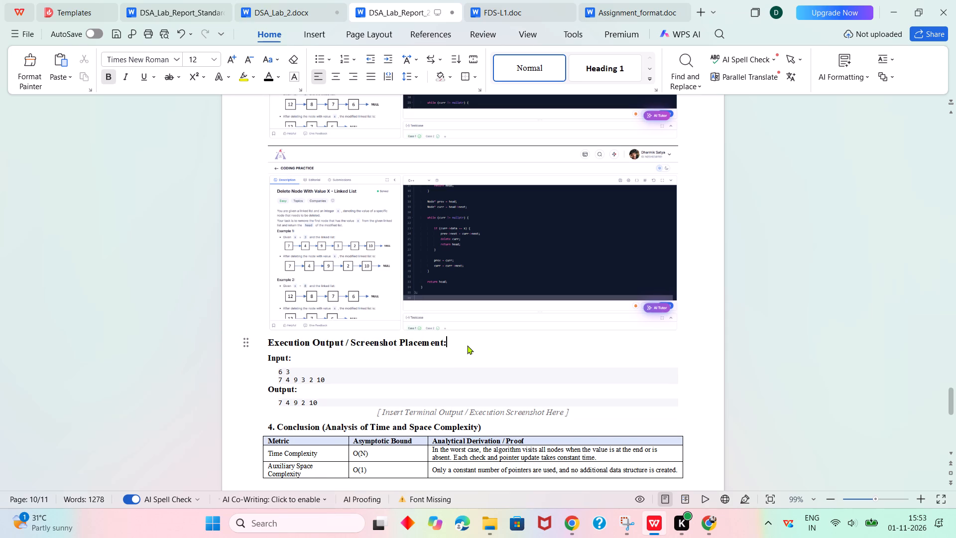
# Add an empty line above and another below the "Execution Output / Screenshot Placement:" heading.
pyautogui.click(692, 326)
pyautogui.press('Return')
pyautogui.click(512, 359)
pyautogui.press('Return')
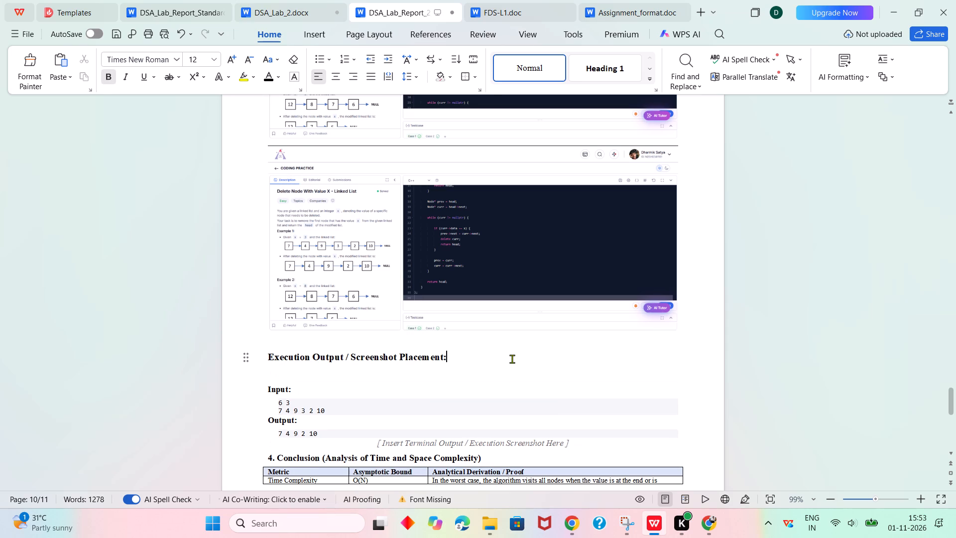
# In Chrome, expand the testcase area and capture and copy a screenshot of the practice page showing Case 1's input and output.
pyautogui.hotkey('alt', 'Tab')
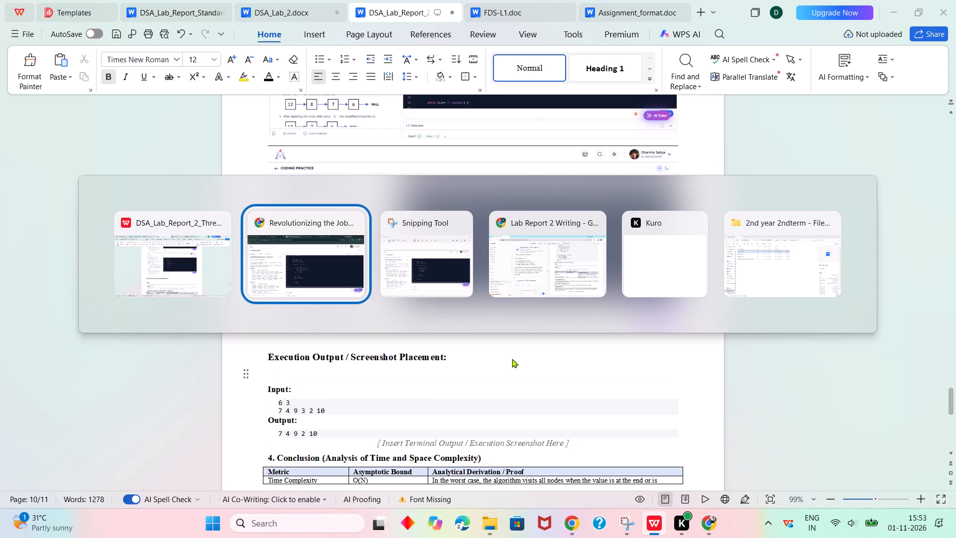
pyautogui.hotkey('alt', 'Tab')
pyautogui.hotkey('alt', 'Tab')
pyautogui.hotkey('alt', 'Tab')
pyautogui.hotkey('alt', 'Tab')
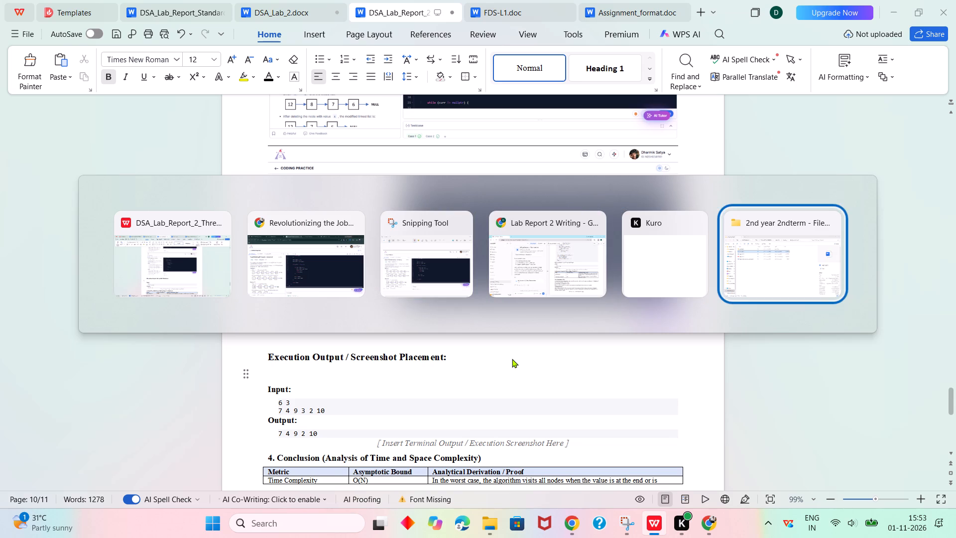
pyautogui.hotkey('alt', 'Tab')
pyautogui.hotkey('alt', 'Tab')
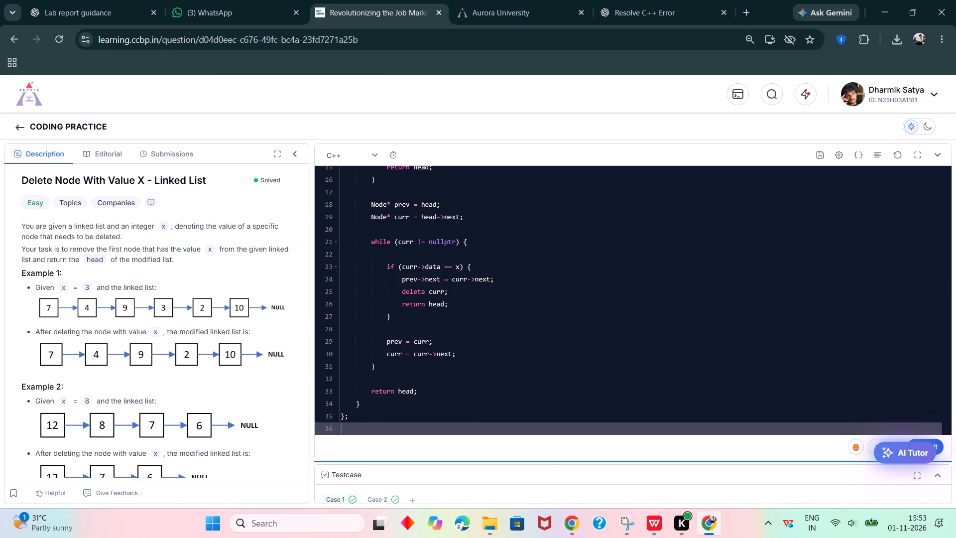
pyautogui.moveTo(552, 461); pyautogui.dragTo(559, 237)
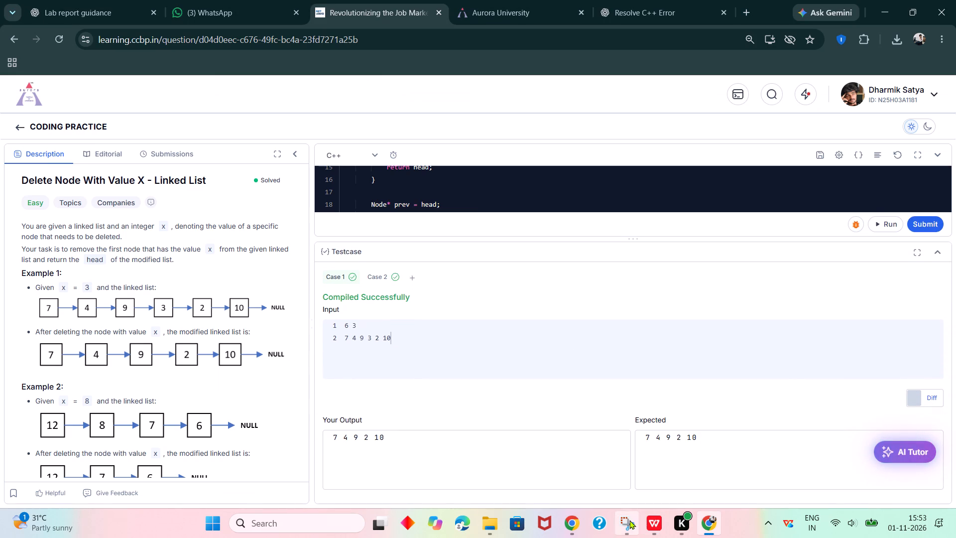
pyautogui.click(626, 522)
pyautogui.click(353, 122)
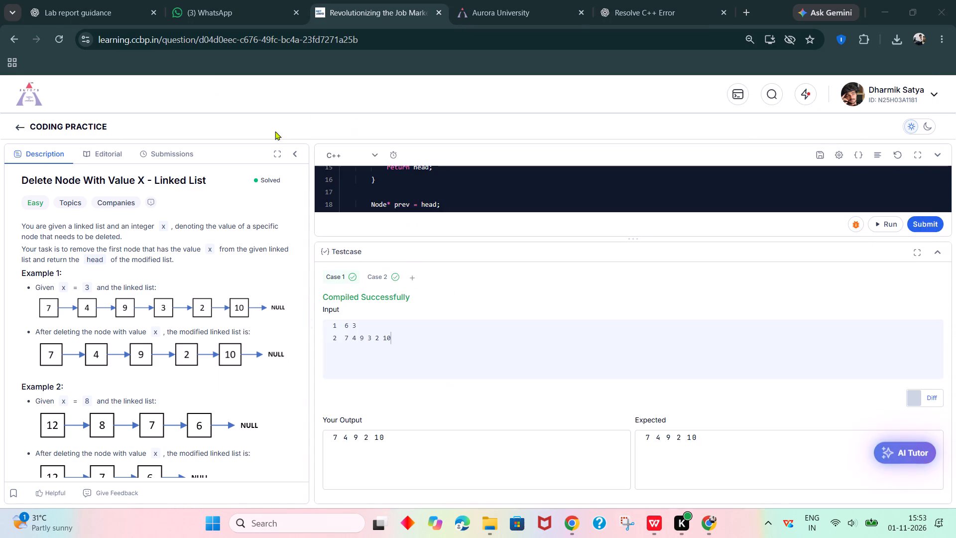
pyautogui.moveTo(0, 74); pyautogui.dragTo(955, 502)
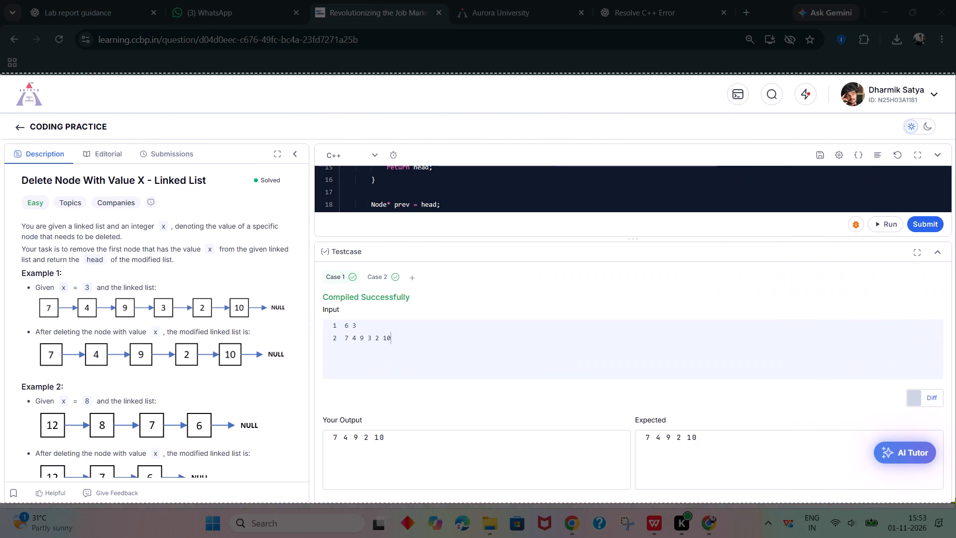
pyautogui.moveTo(955, 502); pyautogui.dragTo(955, 507)
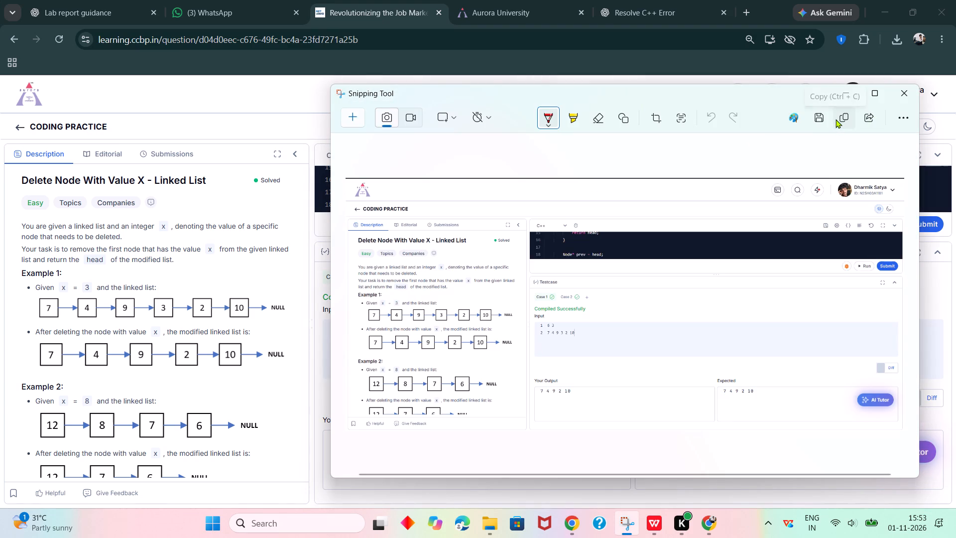
pyautogui.click(836, 119)
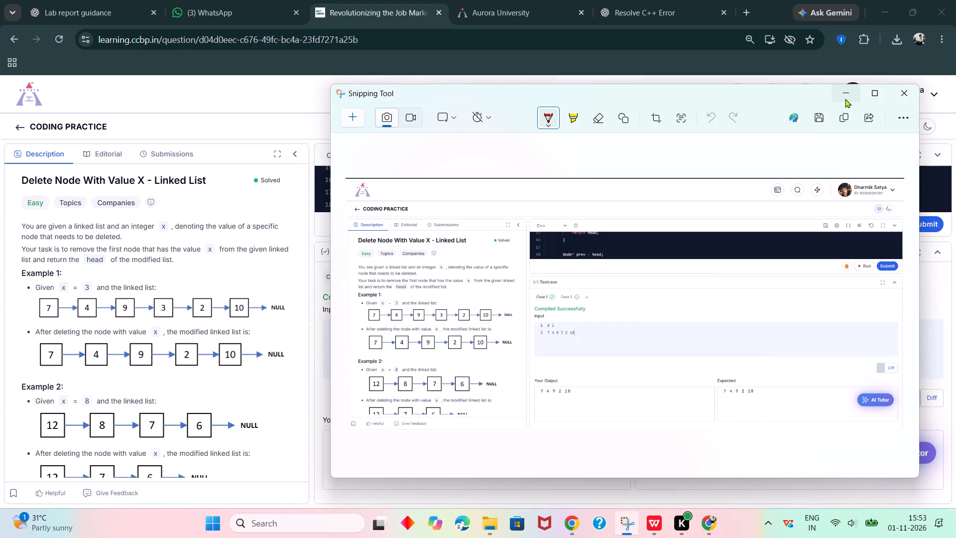
pyautogui.click(845, 99)
# Paste the output screenshot below the "Execution Output / Screenshot Placement:" heading in the lab report in WPS Office.
pyautogui.click(658, 534)
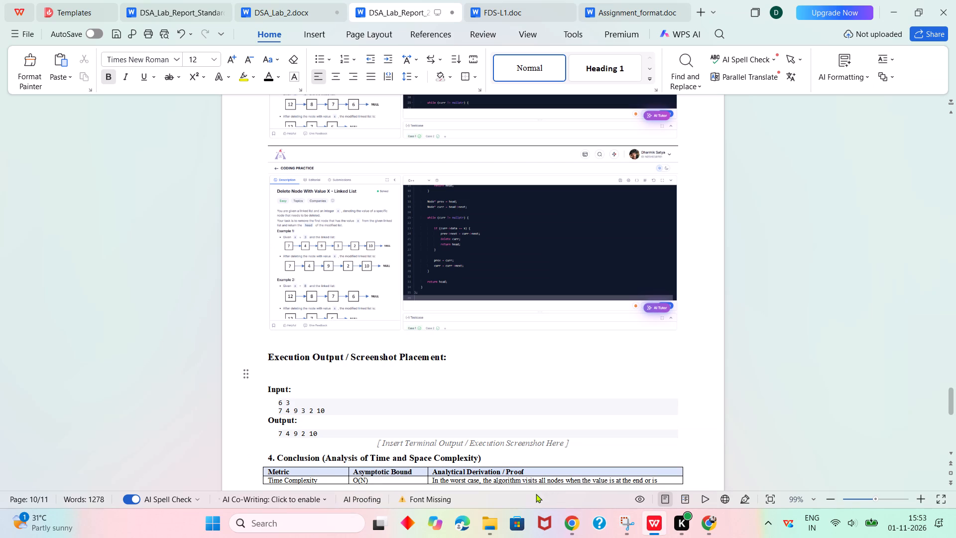
pyautogui.hotkey('ctrl', 'v')
# Push the "Execution Output / Screenshot Placement:" heading onto the screenshot's page with eight empty lines above it, and add one empty line below it.
pyautogui.scroll(2, 412, 377)
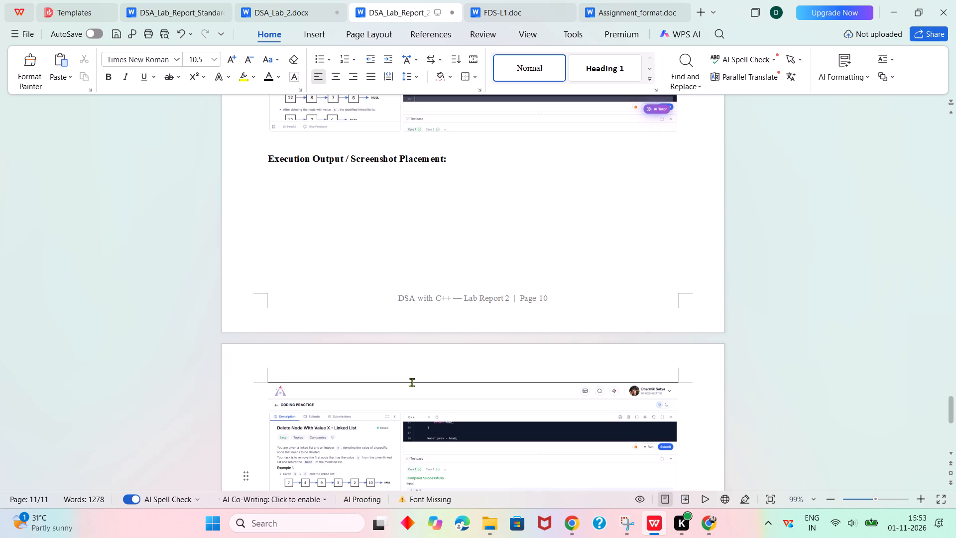
pyautogui.click(266, 156)
pyautogui.press('Return')
pyautogui.press('Return')
pyautogui.press('Return')
pyautogui.press('Return')
pyautogui.press('Return')
pyautogui.press('Return')
pyautogui.press('Return')
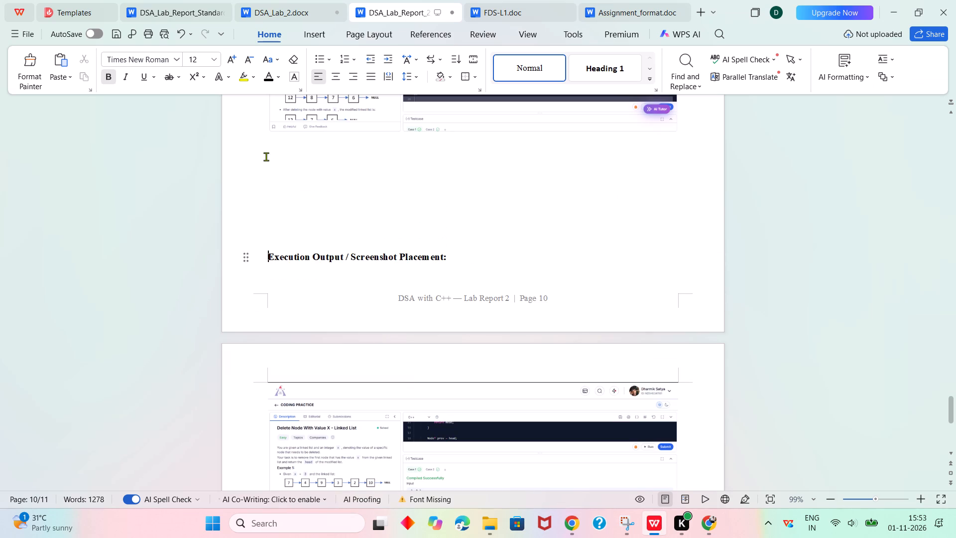
pyautogui.press('Return')
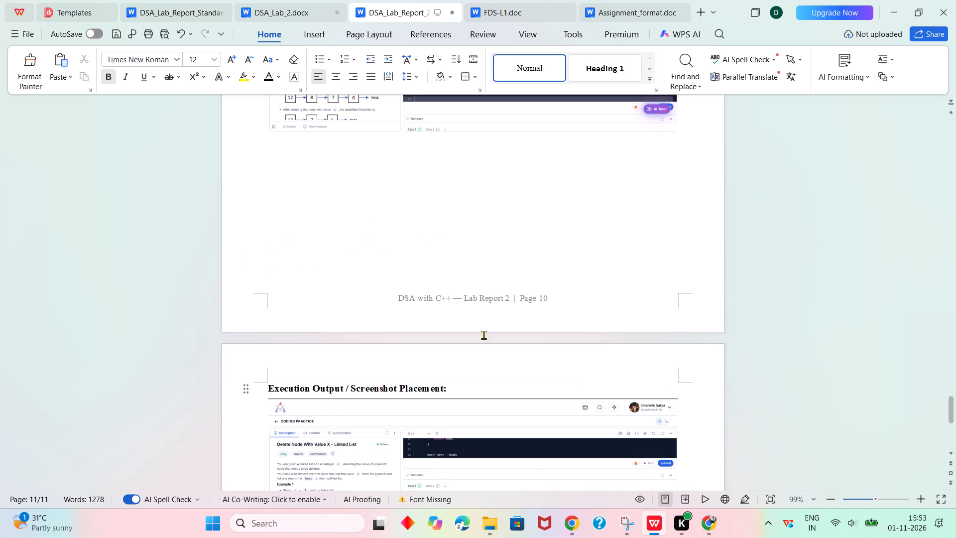
pyautogui.click(492, 381)
pyautogui.press('Return')
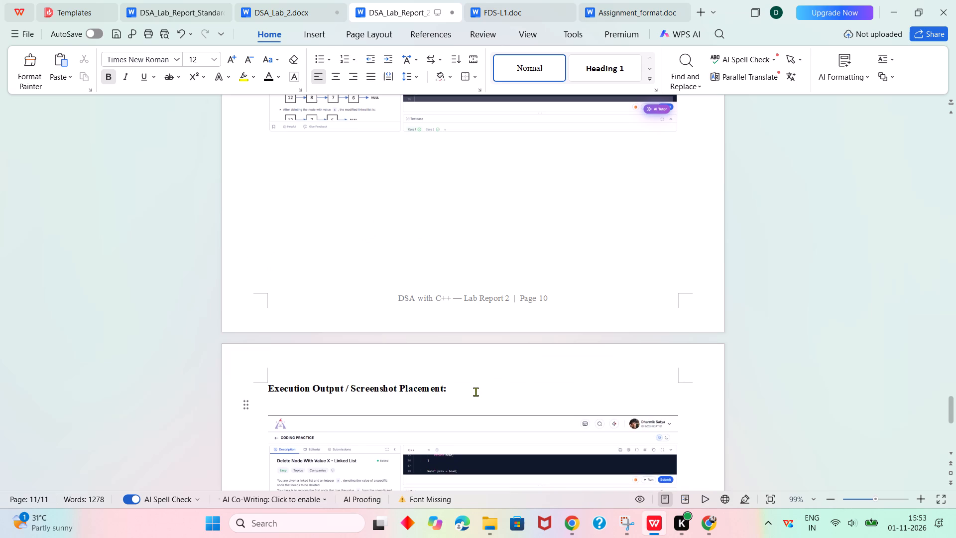
# Set the "Input:" label below the output screenshot to font size 12 and its two value lines to size 11.
pyautogui.scroll(-6, 476, 392)
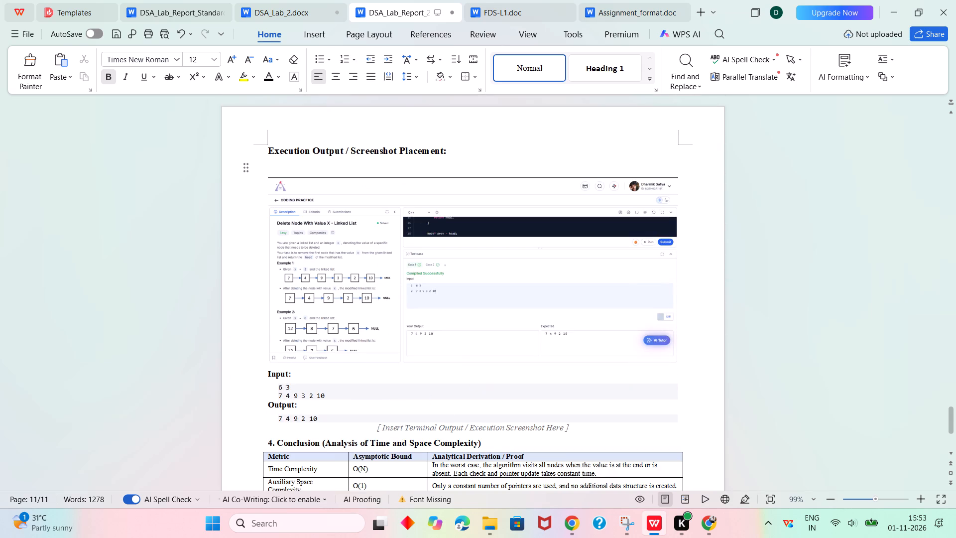
pyautogui.moveTo(298, 375); pyautogui.dragTo(263, 378)
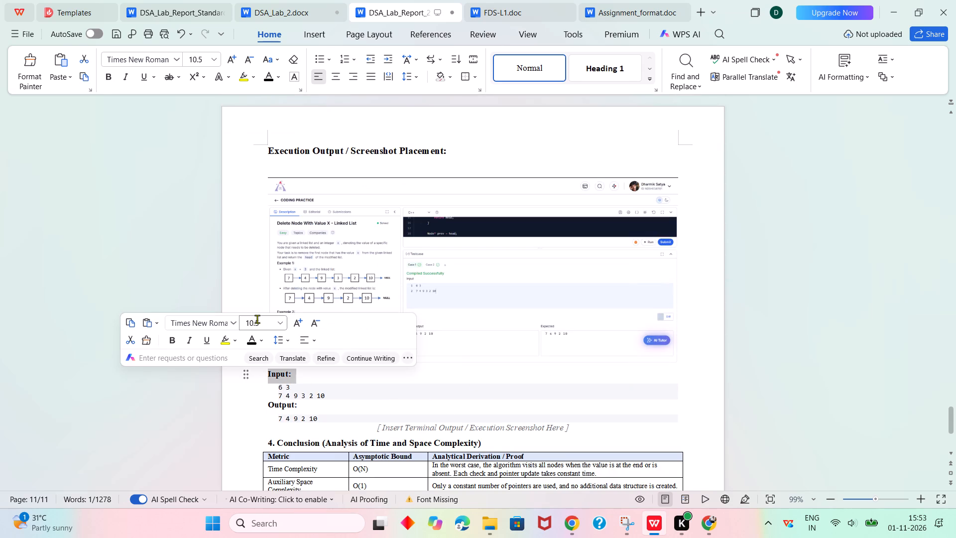
pyautogui.click(280, 329)
pyautogui.click(254, 91)
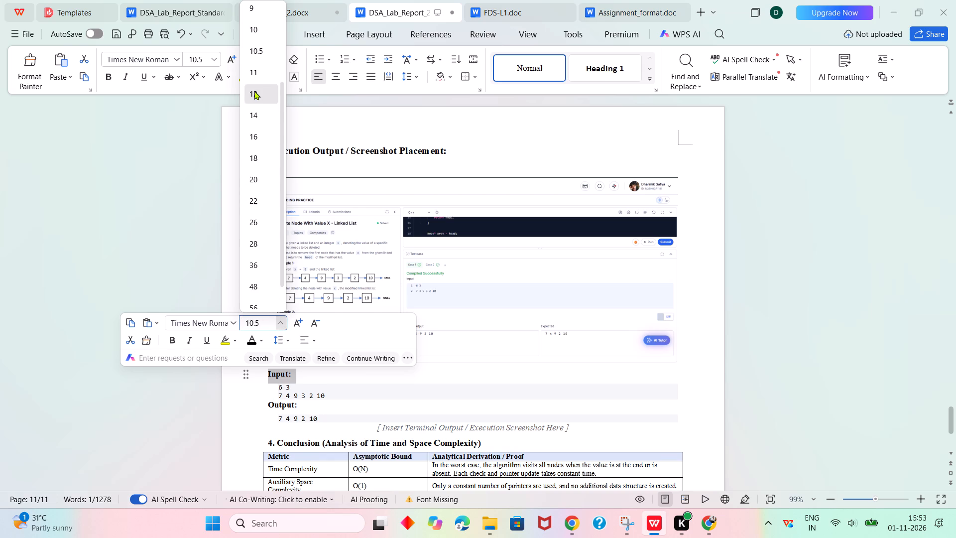
pyautogui.click(332, 401)
pyautogui.moveTo(331, 401); pyautogui.dragTo(295, 397)
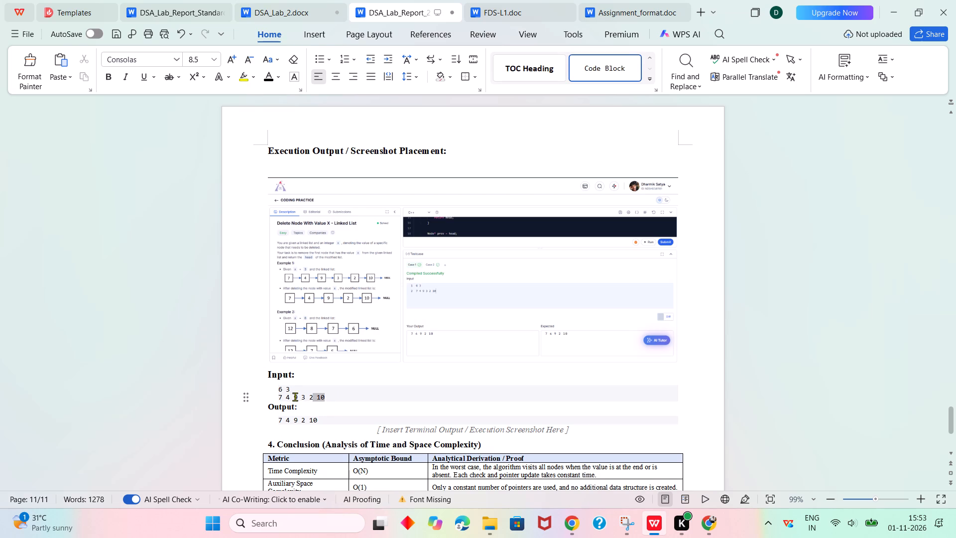
pyautogui.moveTo(295, 397); pyautogui.dragTo(271, 389)
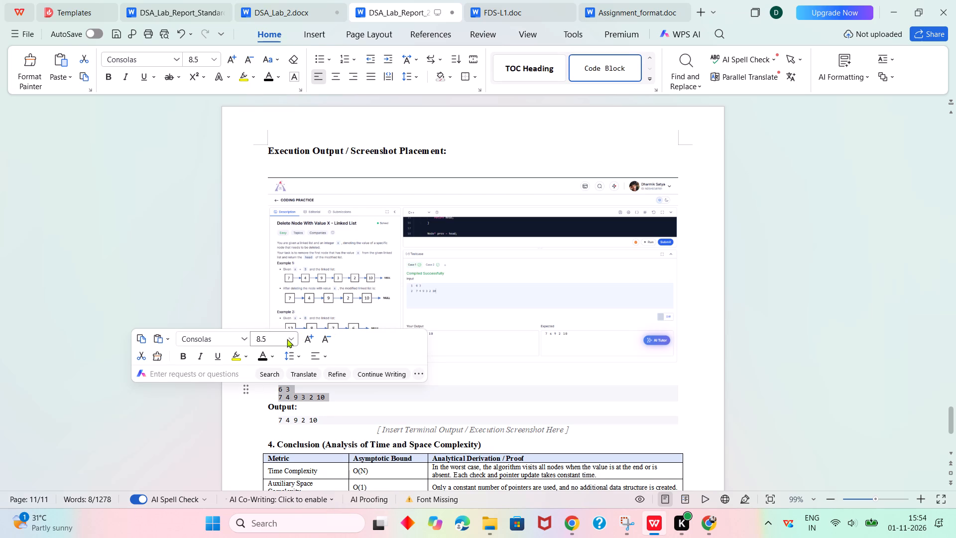
pyautogui.click(288, 337)
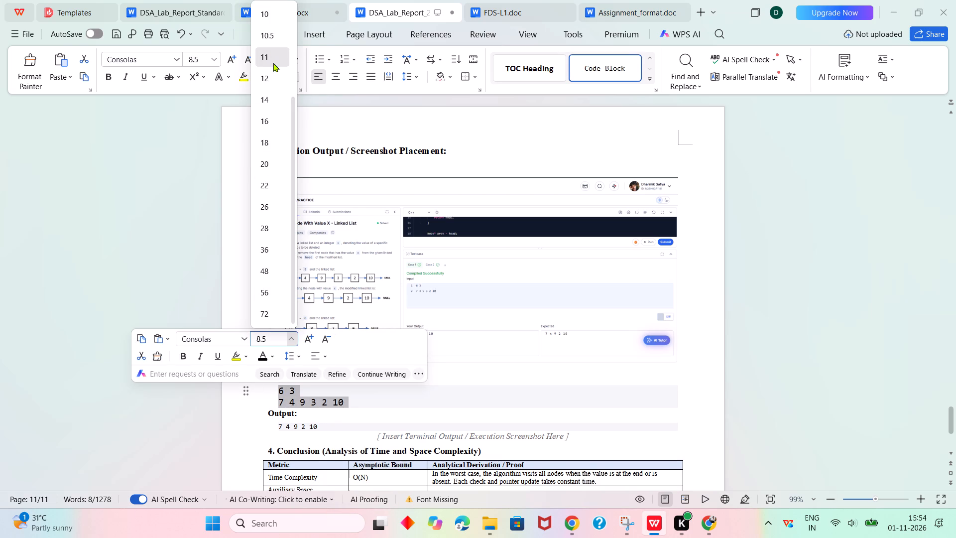
pyautogui.click(273, 58)
# Set the "Output:" label to font size 12 and the value line beneath it to size 11.
pyautogui.click(299, 412)
pyautogui.moveTo(299, 412); pyautogui.dragTo(263, 418)
pyautogui.click(284, 360)
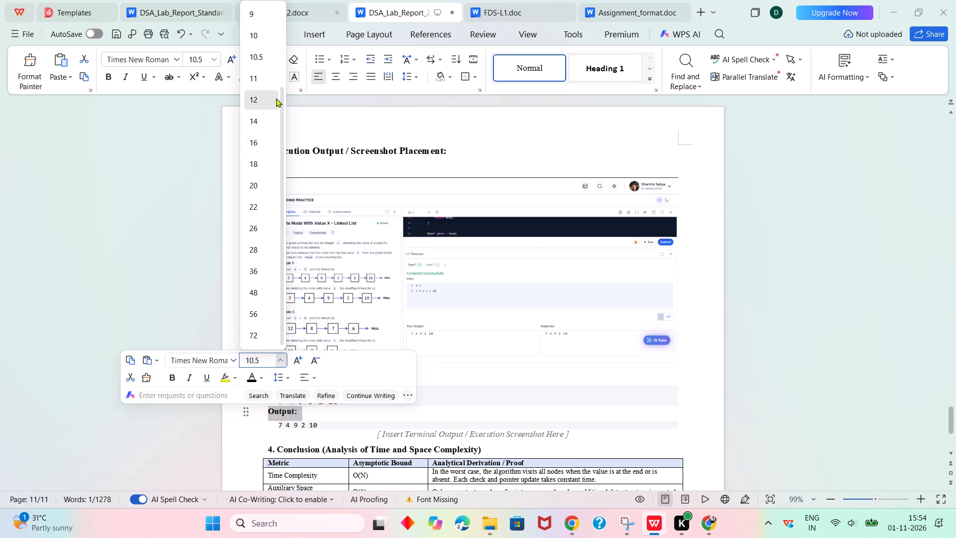
pyautogui.click(276, 98)
pyautogui.moveTo(323, 428); pyautogui.dragTo(275, 430)
pyautogui.click(288, 379)
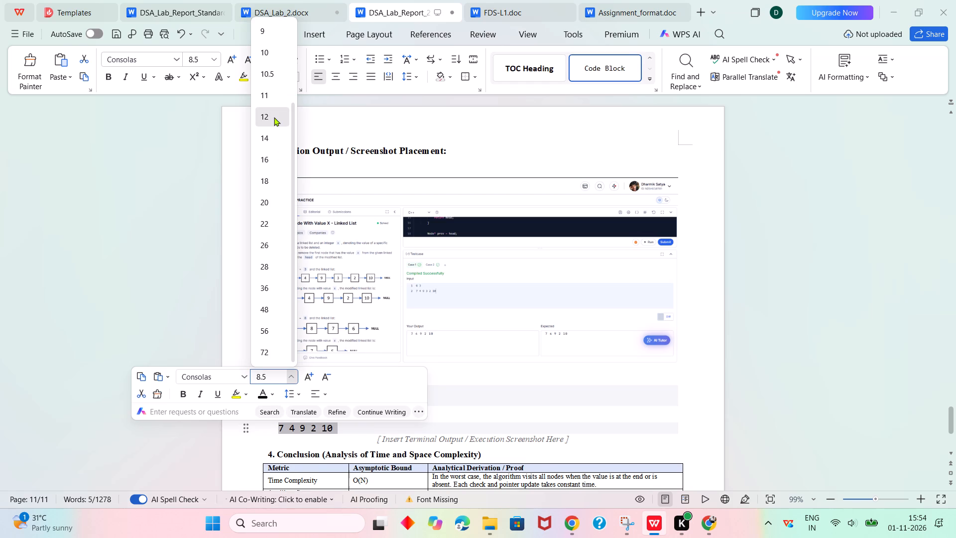
pyautogui.click(272, 98)
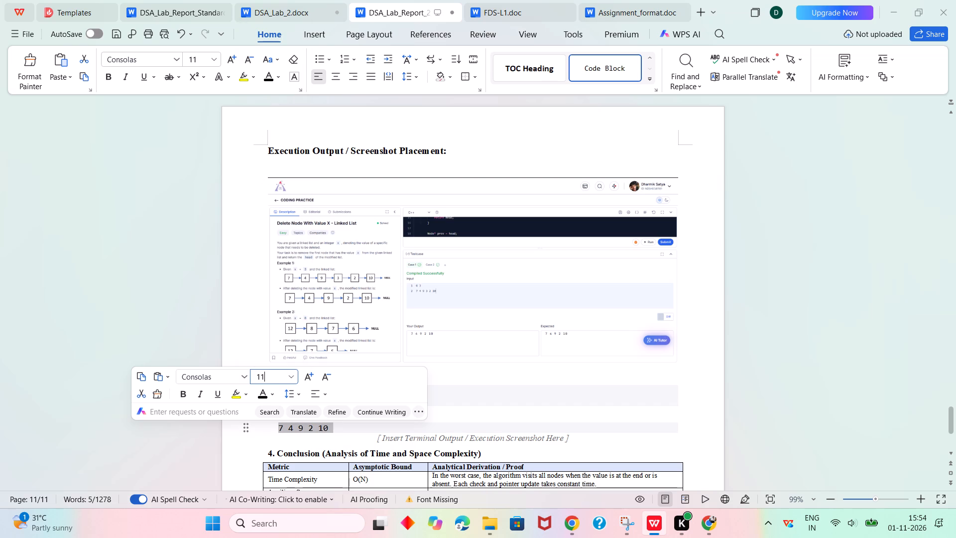
pyautogui.click(342, 433)
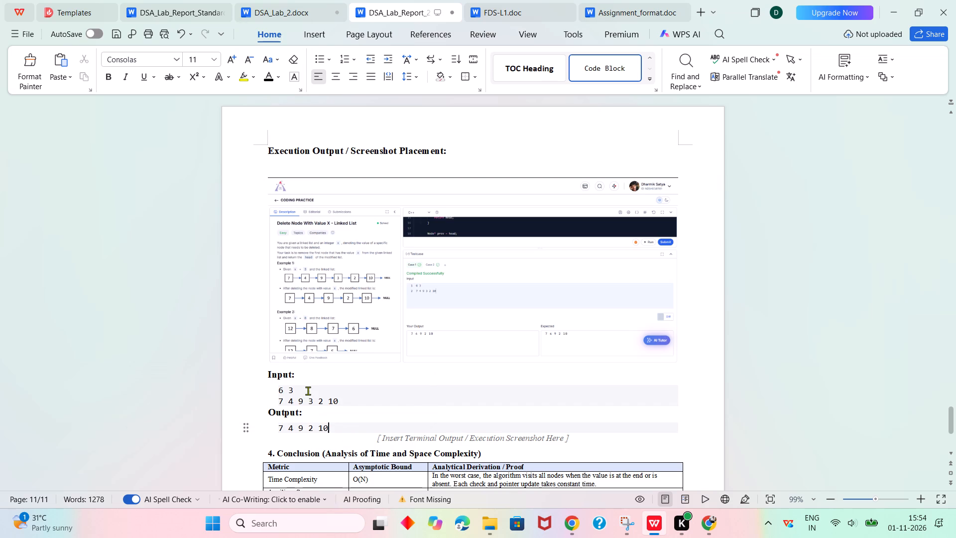
# Add an empty line above each of the "Output:" label, the "Input:" label and the "4. Conclusion" heading.
pyautogui.click(267, 410)
pyautogui.press('Return')
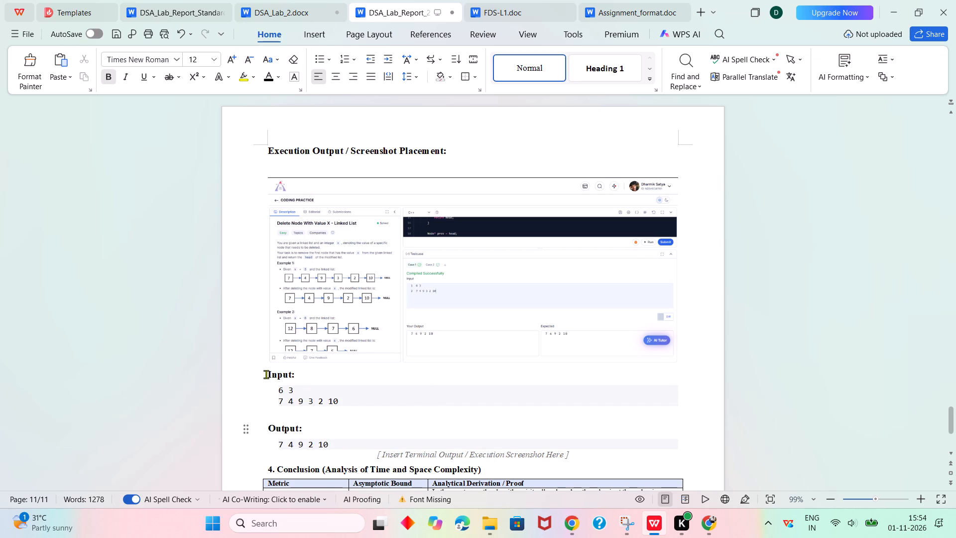
pyautogui.click(265, 373)
pyautogui.press('Return')
pyautogui.scroll(-2, 271, 433)
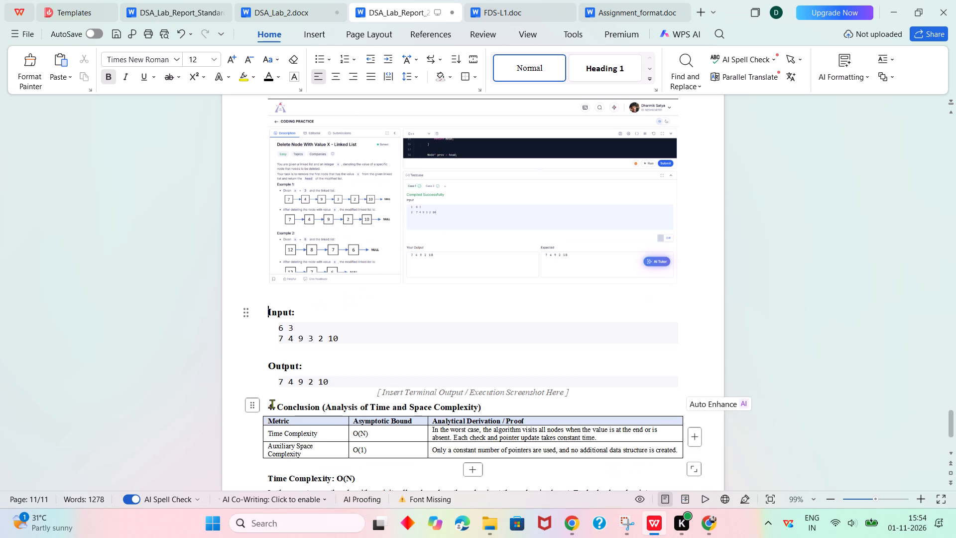
pyautogui.click(269, 403)
pyautogui.press('Return')
# Delete the "[ Insert Terminal Output / Execution Screenshot Here ]" placeholder below the output values.
pyautogui.scroll(-4, 269, 403)
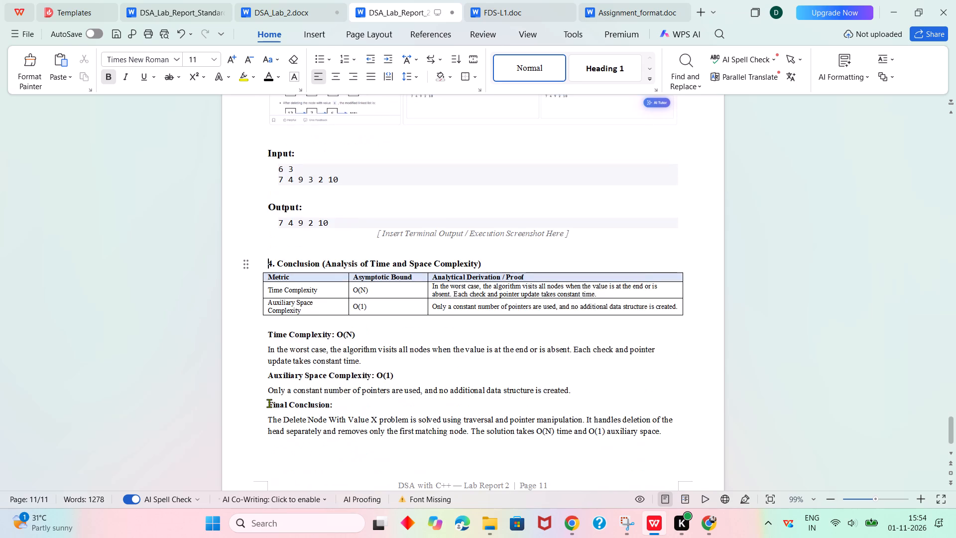
pyautogui.scroll(-1, 341, 347)
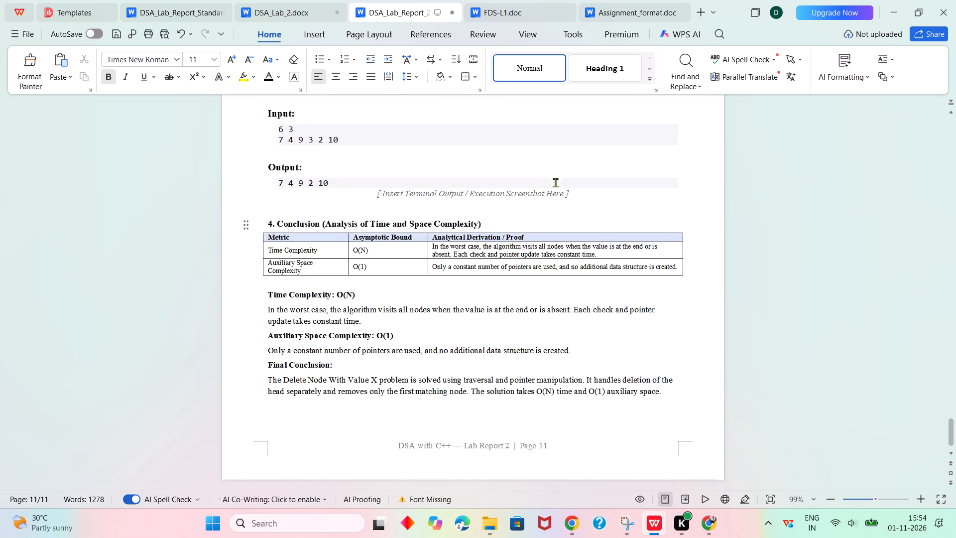
pyautogui.moveTo(573, 195); pyautogui.dragTo(380, 200)
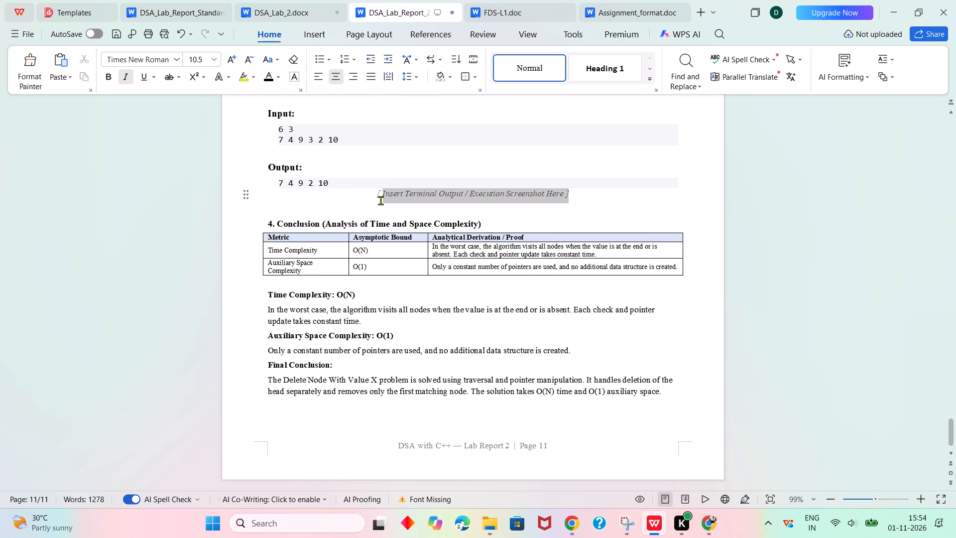
pyautogui.moveTo(380, 200); pyautogui.dragTo(378, 200)
pyautogui.press('BackSpace')
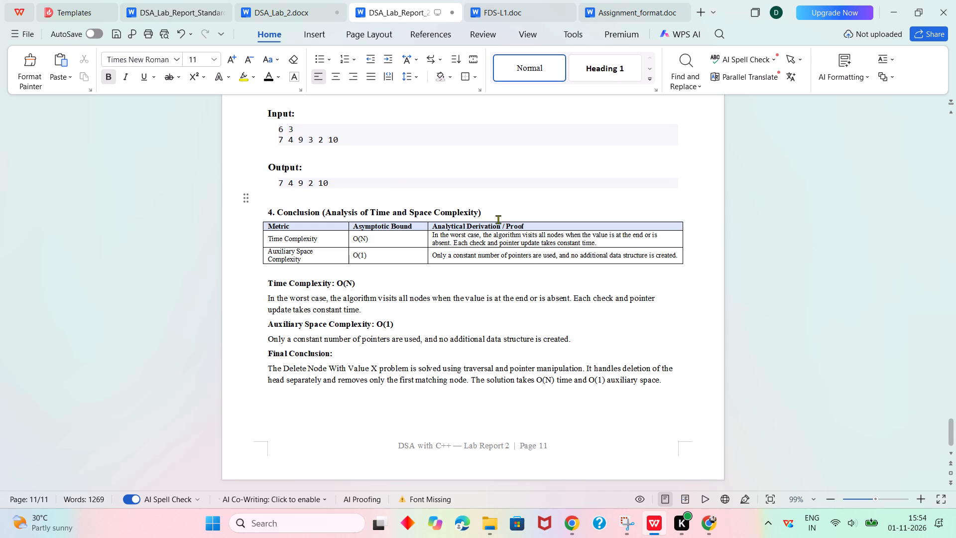
# Set the font size of the "4. Conclusion (Analysis of Time and Space Complexity)" heading to 16.
pyautogui.moveTo(487, 212); pyautogui.dragTo(258, 222)
pyautogui.click(284, 159)
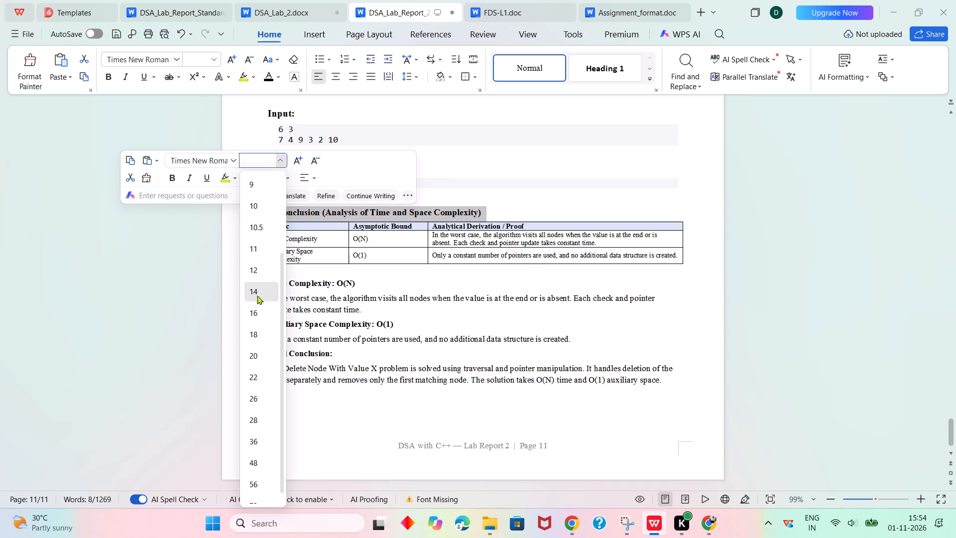
pyautogui.click(257, 309)
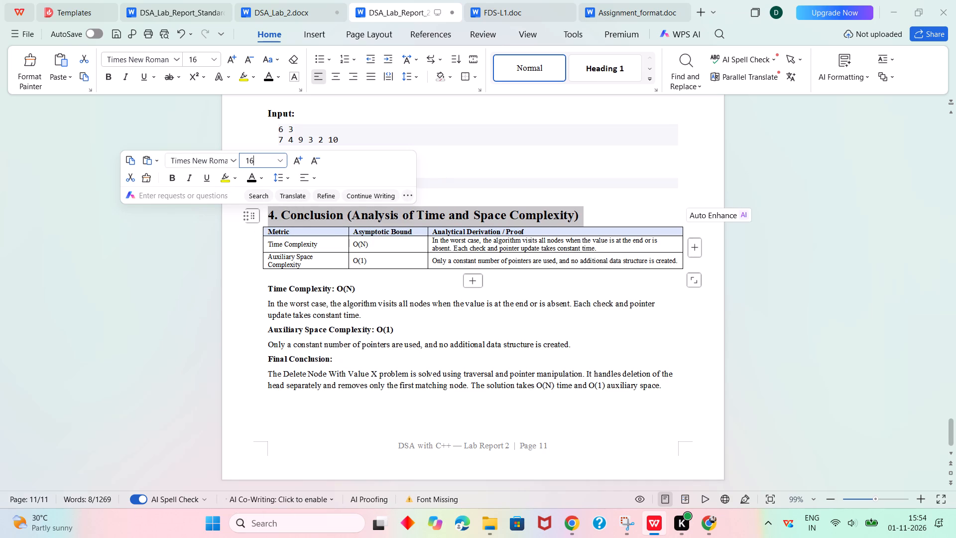
pyautogui.click(250, 276)
# Enlarge the complexity table under the conclusion heading vertically so its rows are taller, keeping its width.
pyautogui.moveTo(694, 283); pyautogui.dragTo(696, 353)
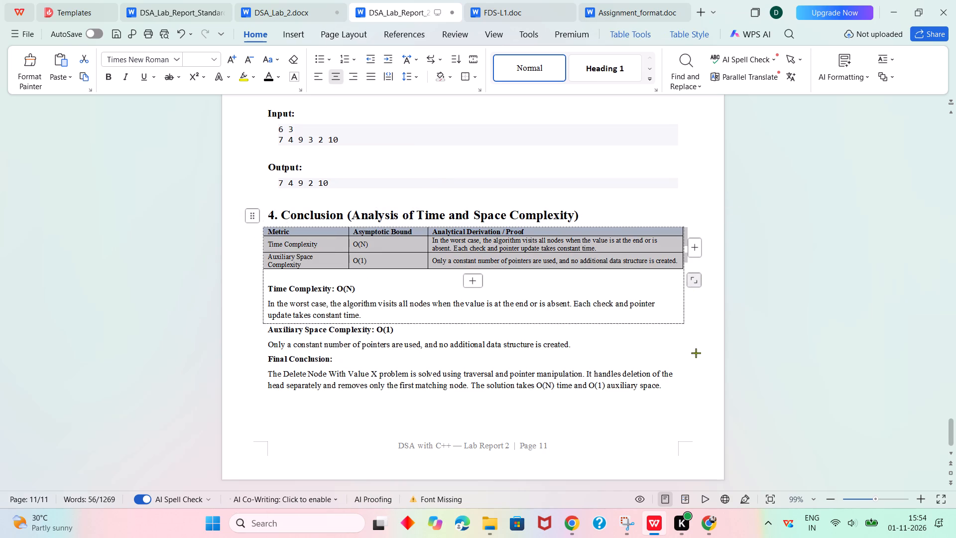
pyautogui.moveTo(696, 353); pyautogui.dragTo(694, 360)
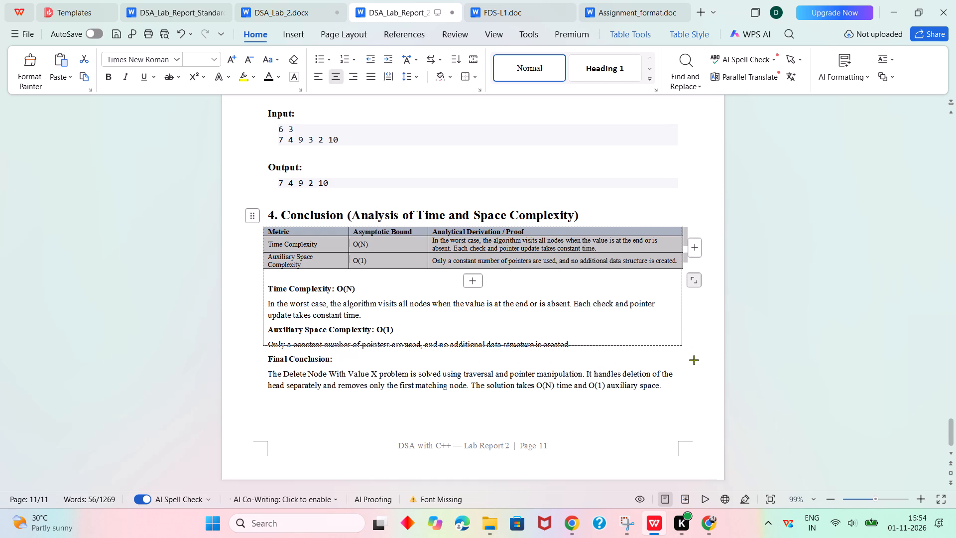
pyautogui.moveTo(694, 360); pyautogui.dragTo(694, 360)
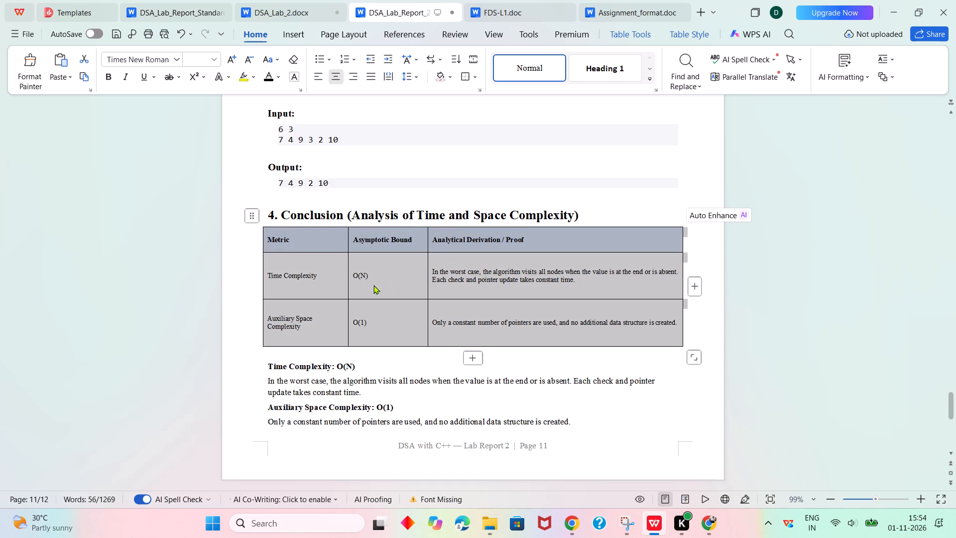
# Set the font size of all text in the complexity table to 11.
pyautogui.click(216, 61)
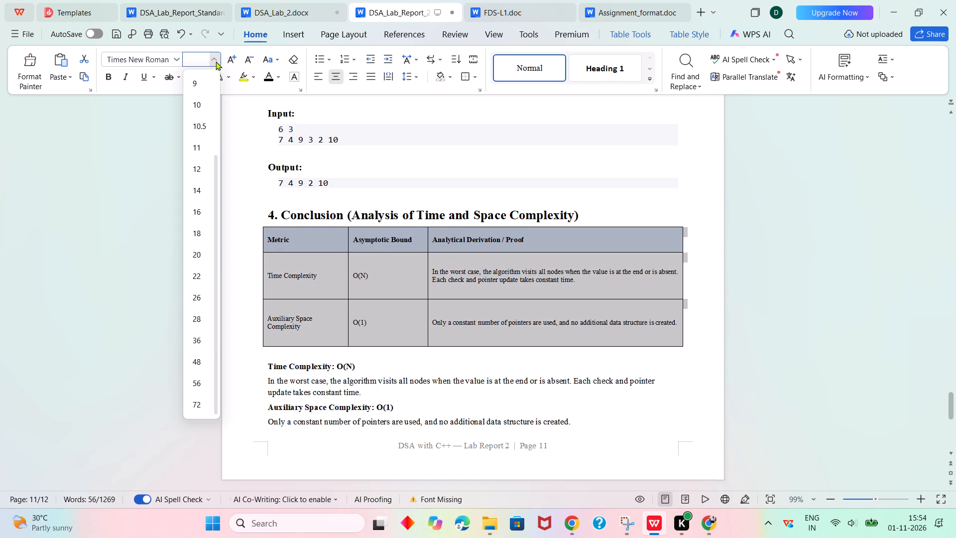
pyautogui.click(201, 151)
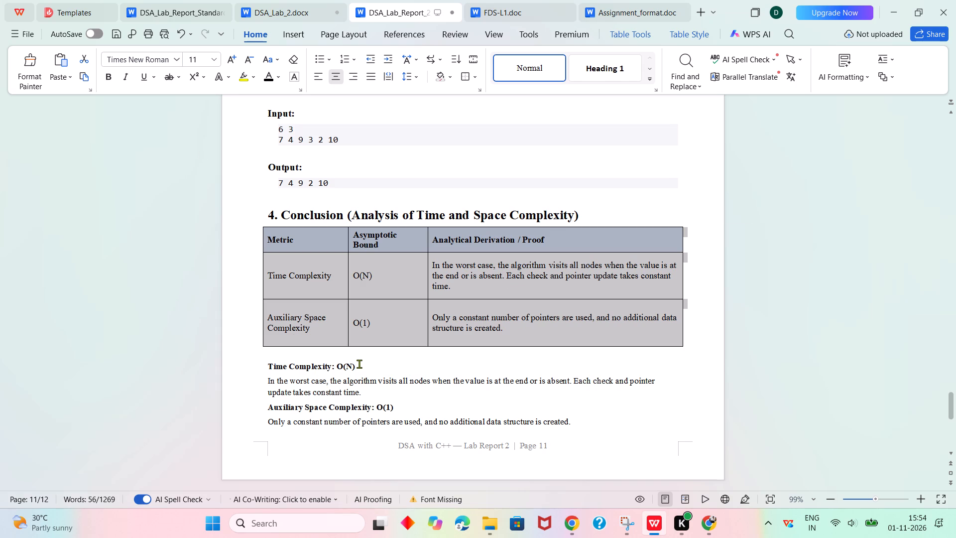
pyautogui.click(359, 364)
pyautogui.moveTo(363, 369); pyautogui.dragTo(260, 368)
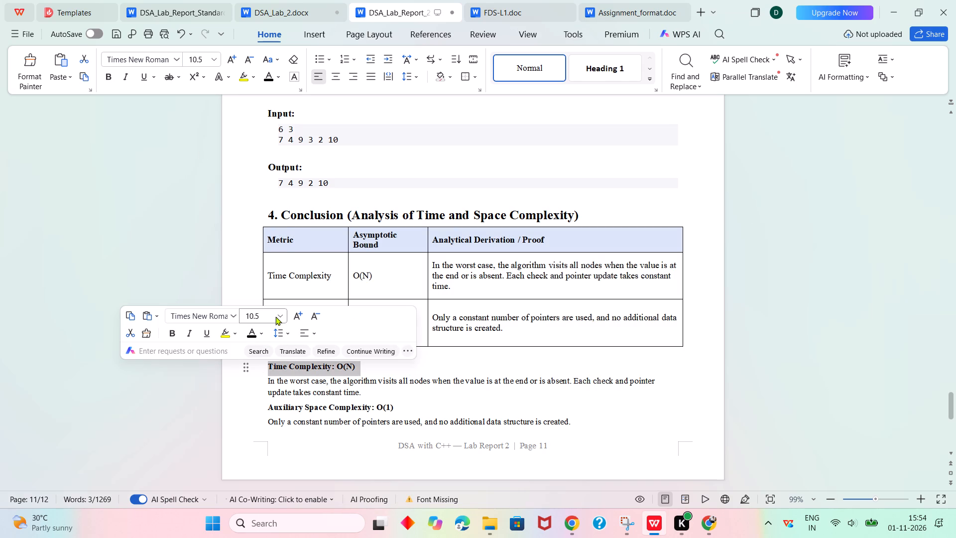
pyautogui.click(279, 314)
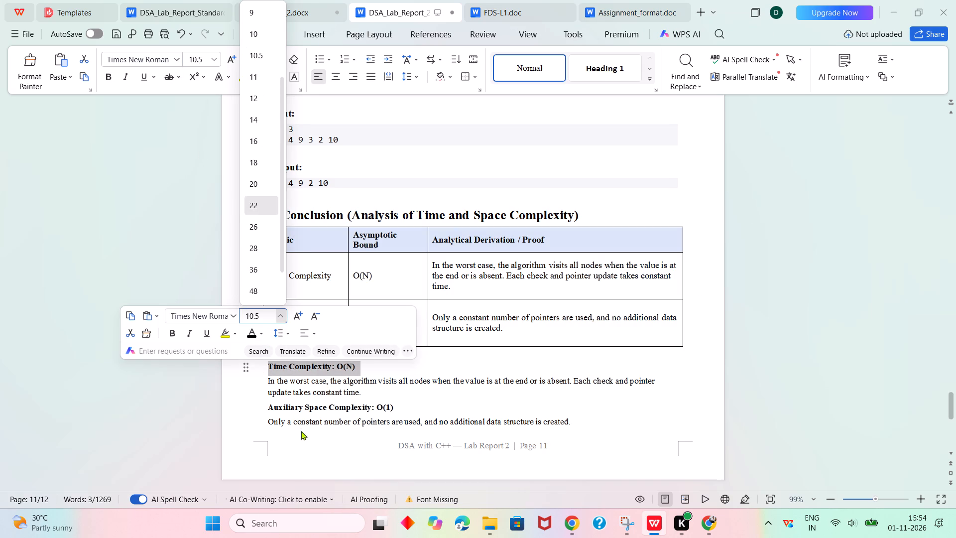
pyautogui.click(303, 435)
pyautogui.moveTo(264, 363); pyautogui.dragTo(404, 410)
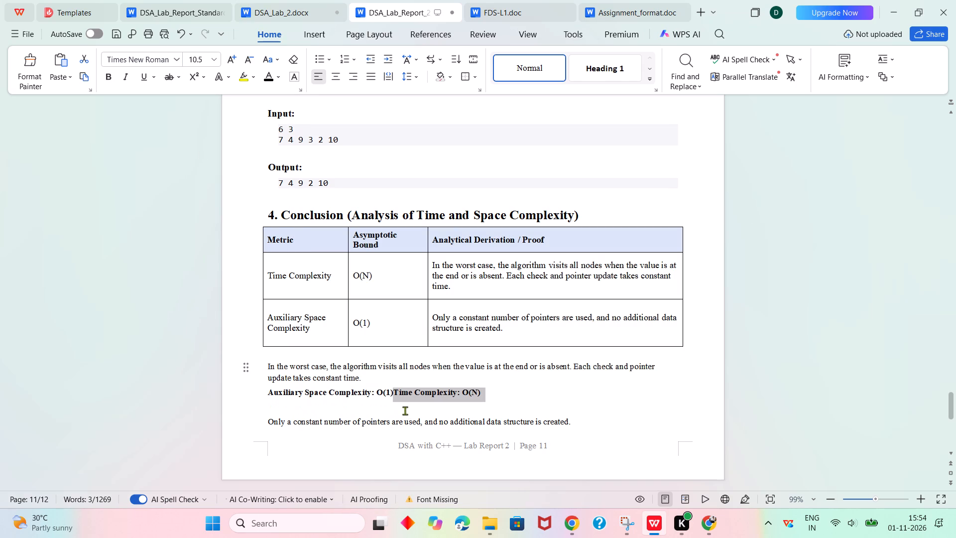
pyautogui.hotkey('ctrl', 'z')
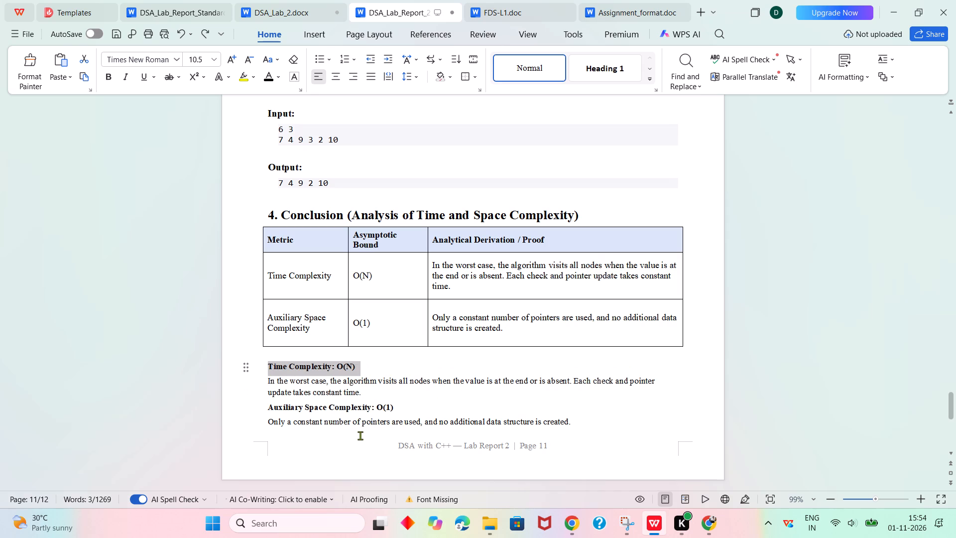
# Set the font size of the Time Complexity and Auxiliary Space Complexity headings and paragraphs below the table to 12.
pyautogui.moveTo(580, 421); pyautogui.dragTo(261, 372)
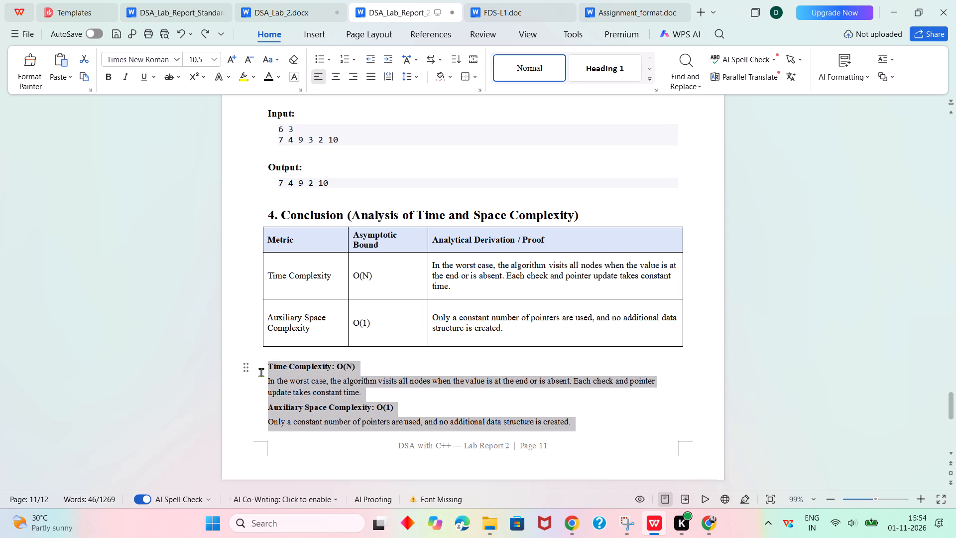
pyautogui.moveTo(261, 372); pyautogui.dragTo(260, 370)
pyautogui.click(285, 318)
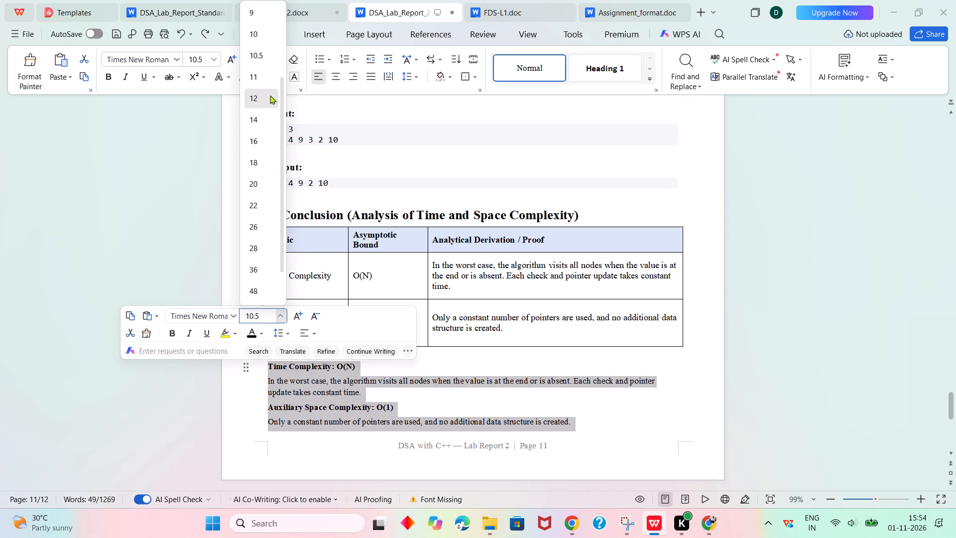
pyautogui.click(270, 95)
pyautogui.click(387, 369)
# Set the font size of the "Final Conclusion:" label and its paragraph on the last page to 12.
pyautogui.scroll(-2, 387, 369)
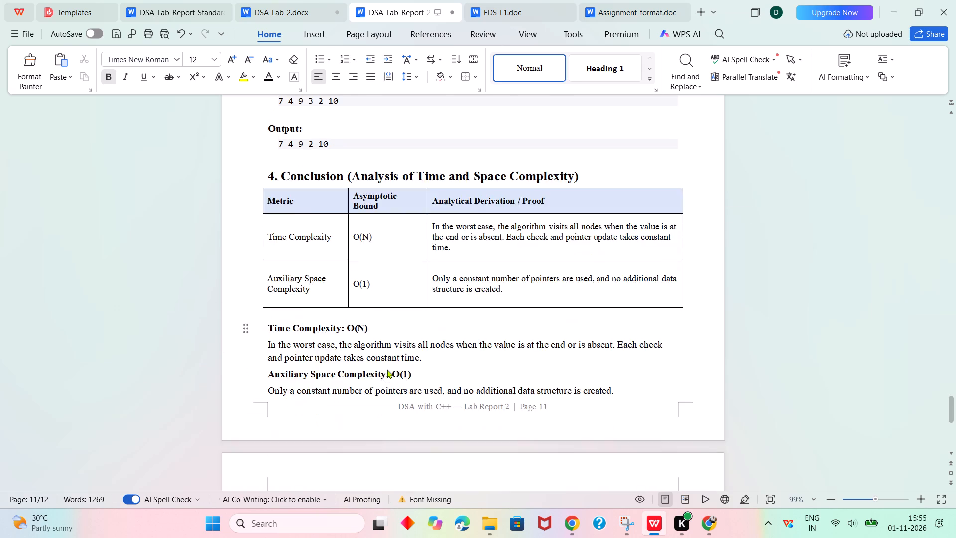
pyautogui.scroll(-3, 387, 369)
pyautogui.moveTo(267, 338); pyautogui.dragTo(682, 372)
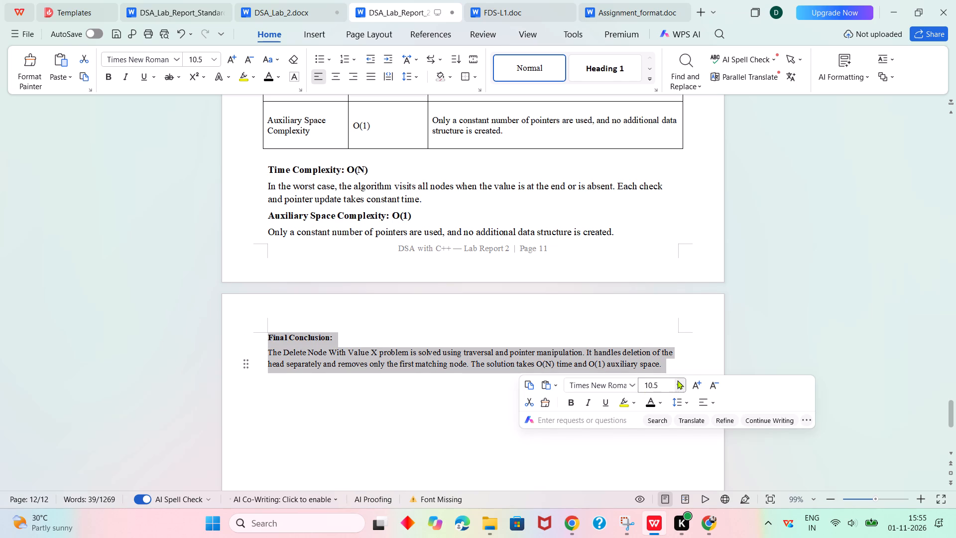
pyautogui.click(678, 381)
pyautogui.click(653, 124)
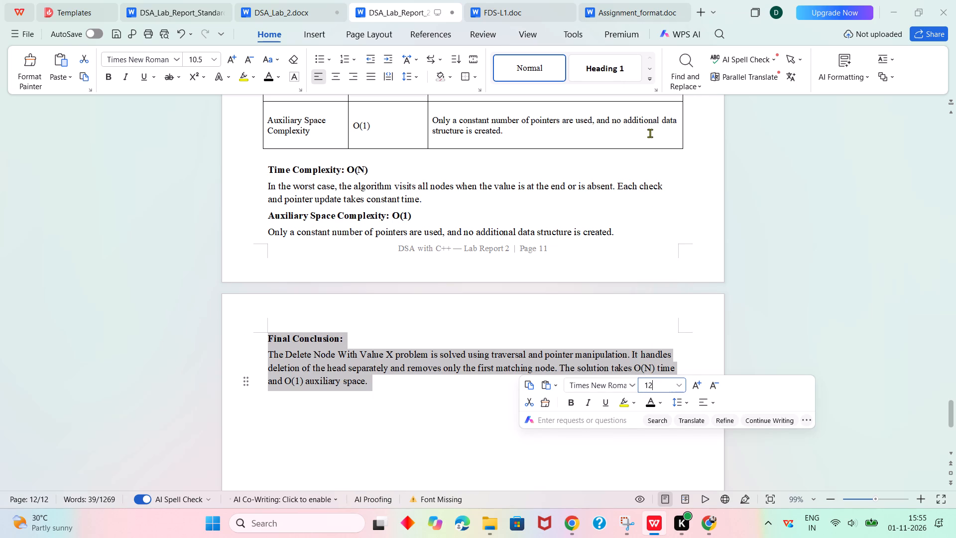
pyautogui.click(393, 386)
# Review the report's layout and formatting from the final conclusion back through the Delete Node and Insertion At Kth Position sections.
pyautogui.scroll(-9, 393, 386)
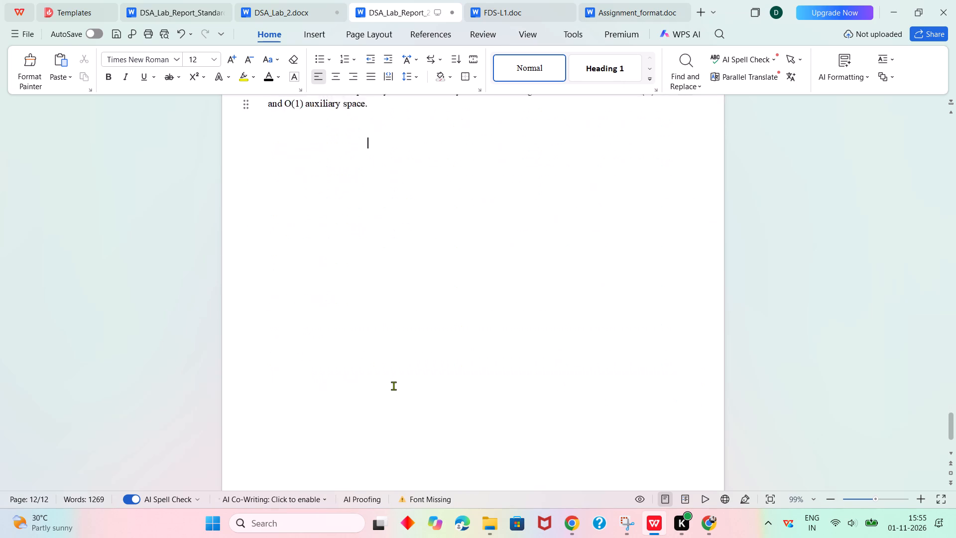
pyautogui.scroll(-5, 393, 386)
pyautogui.scroll(20, 393, 385)
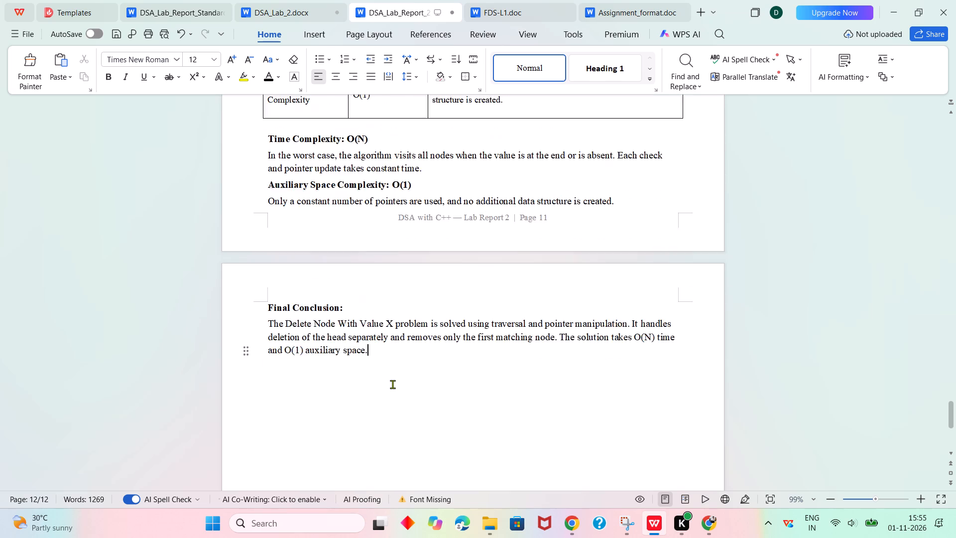
pyautogui.scroll(19, 392, 384)
pyautogui.scroll(4, 392, 384)
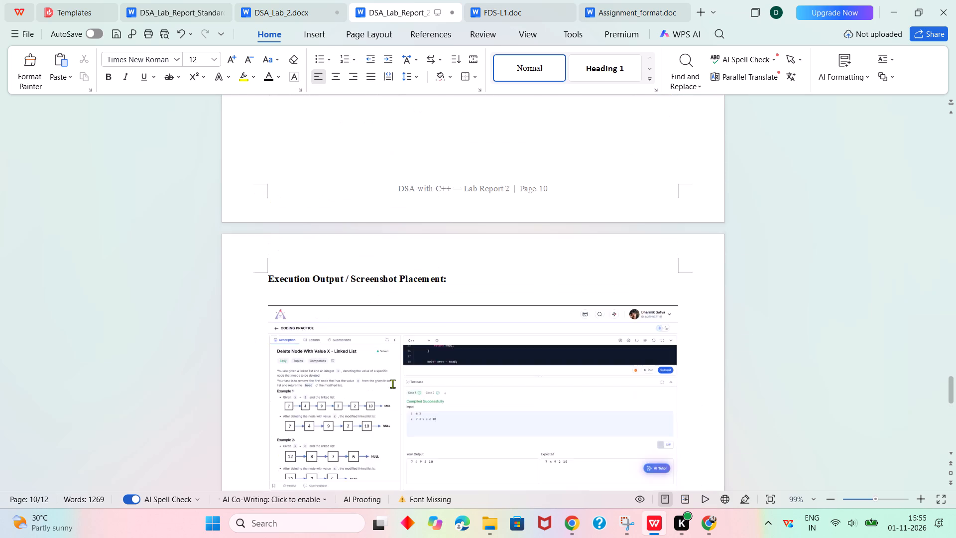
pyautogui.scroll(18, 392, 384)
pyautogui.scroll(5, 392, 384)
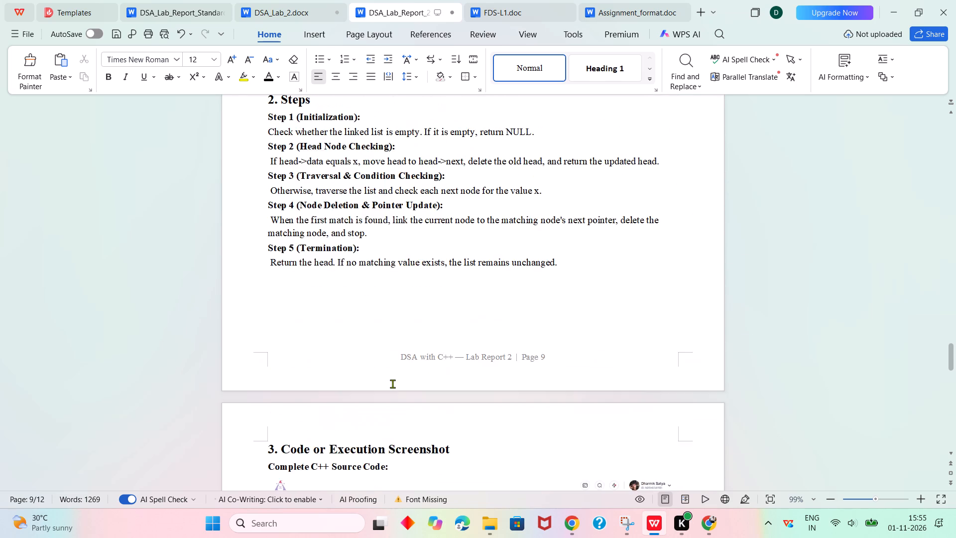
pyautogui.scroll(14, 392, 384)
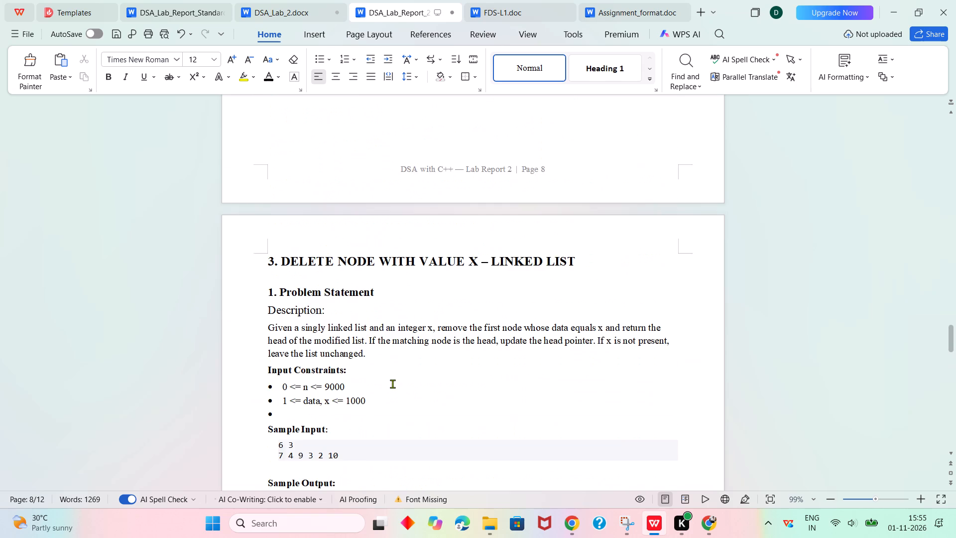
pyautogui.scroll(15, 392, 384)
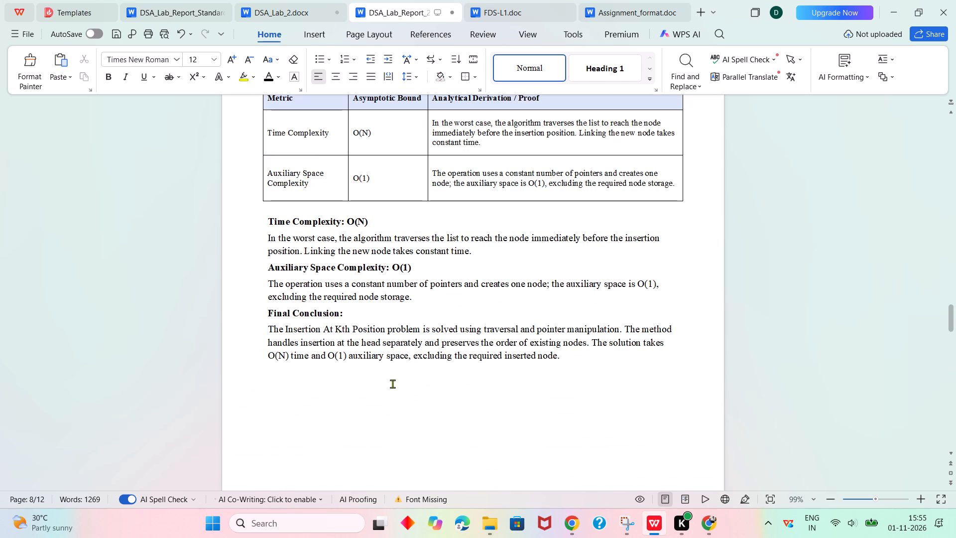
pyautogui.scroll(16, 392, 384)
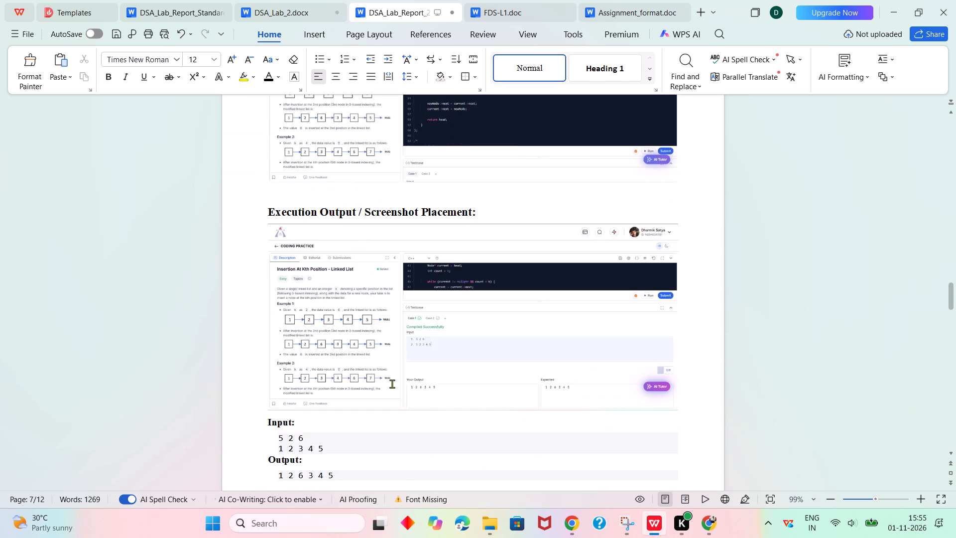
pyautogui.scroll(20, 392, 384)
pyautogui.scroll(4, 392, 384)
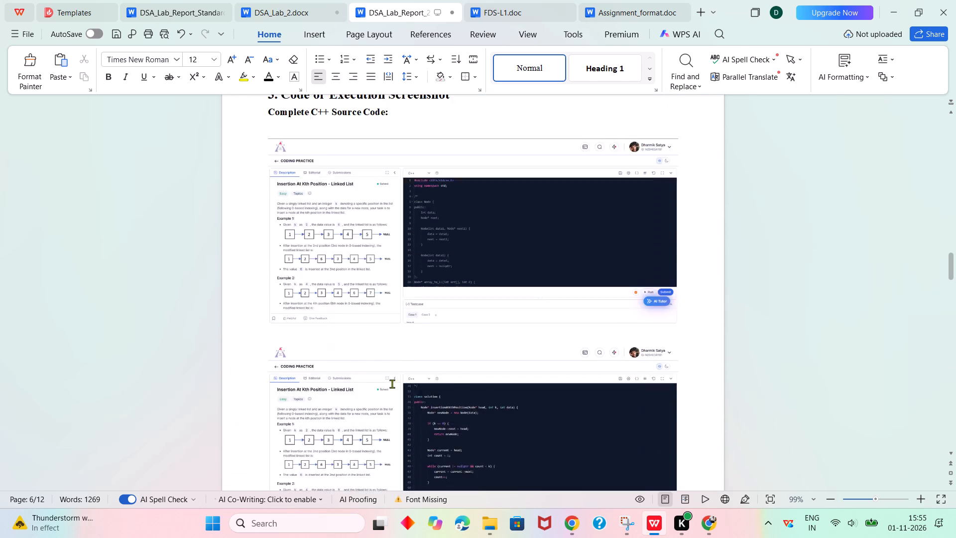
pyautogui.scroll(20, 392, 384)
pyautogui.scroll(2, 392, 384)
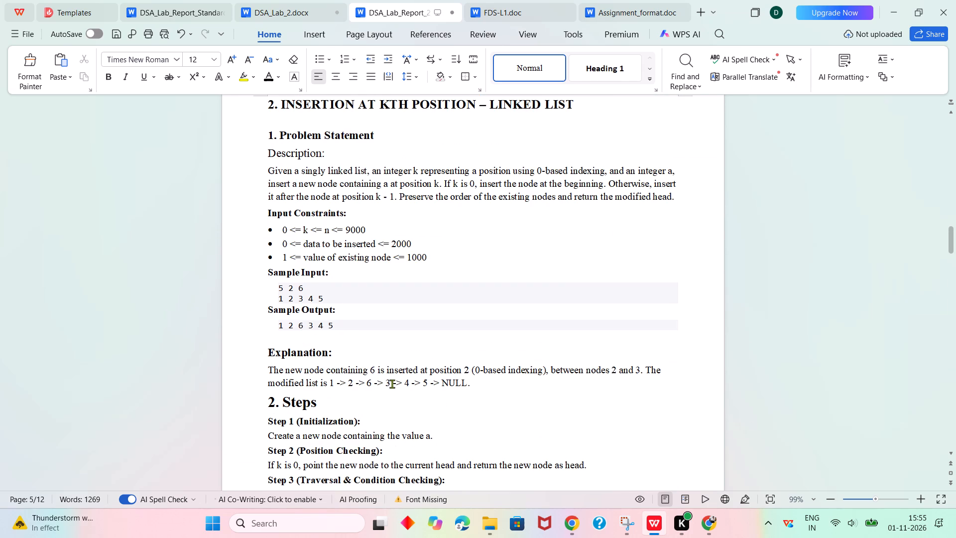
pyautogui.scroll(-14, 378, 351)
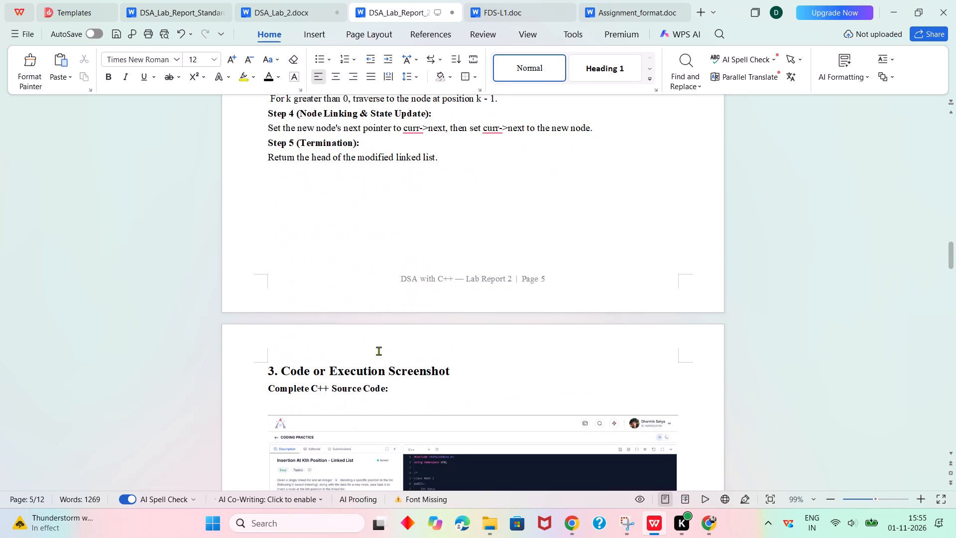
# Underline the section 2 title "INSERTION AT KTH POSITION – LINKED LIST".
pyautogui.scroll(15, 378, 351)
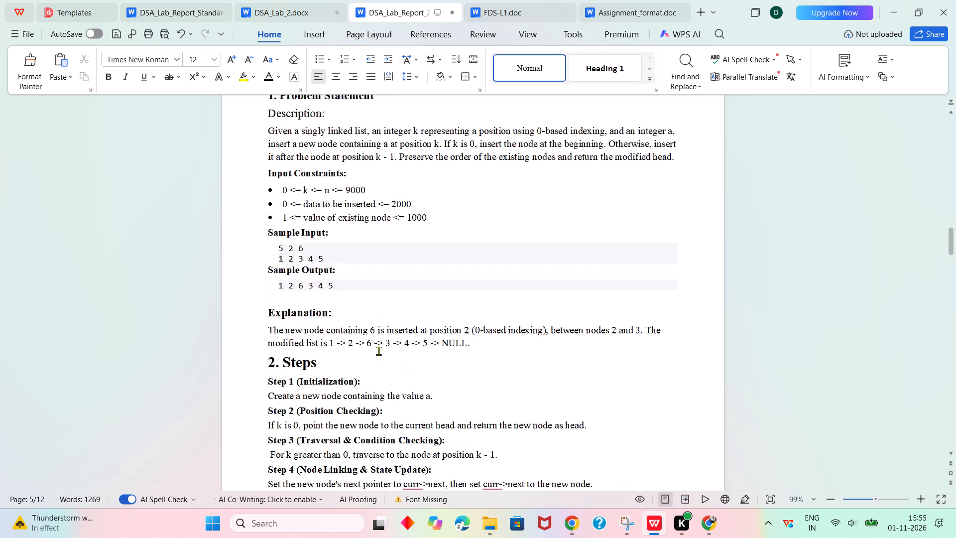
pyautogui.scroll(2, 378, 351)
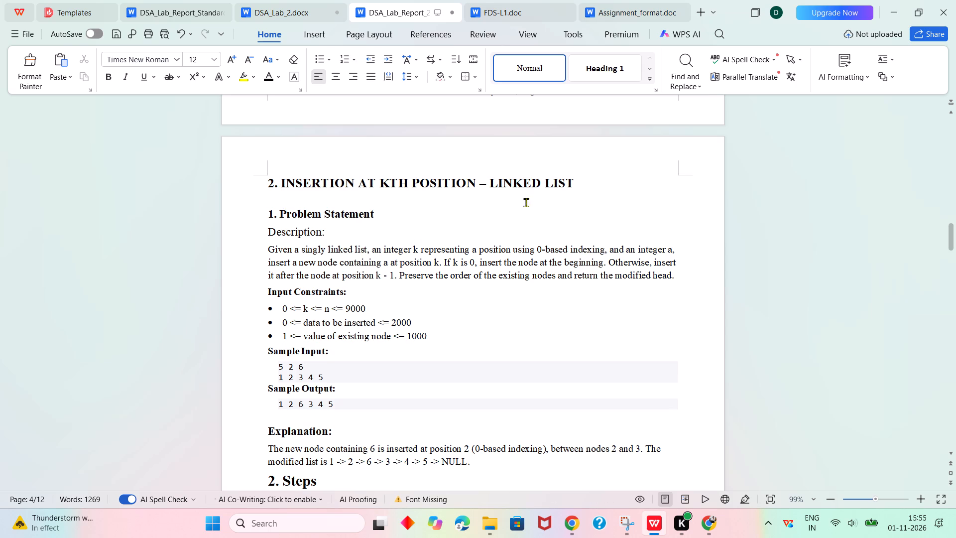
pyautogui.moveTo(585, 185); pyautogui.dragTo(334, 167)
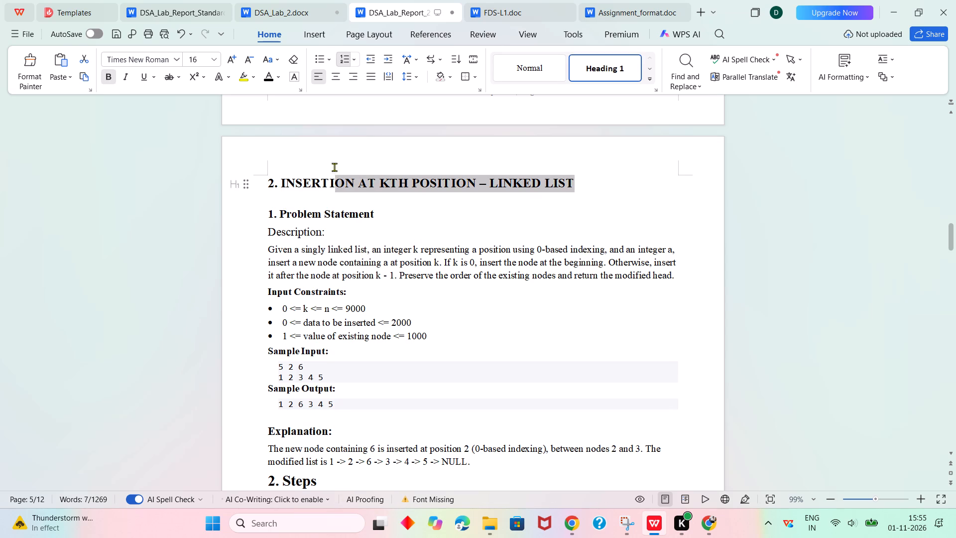
pyautogui.moveTo(334, 167); pyautogui.dragTo(265, 178)
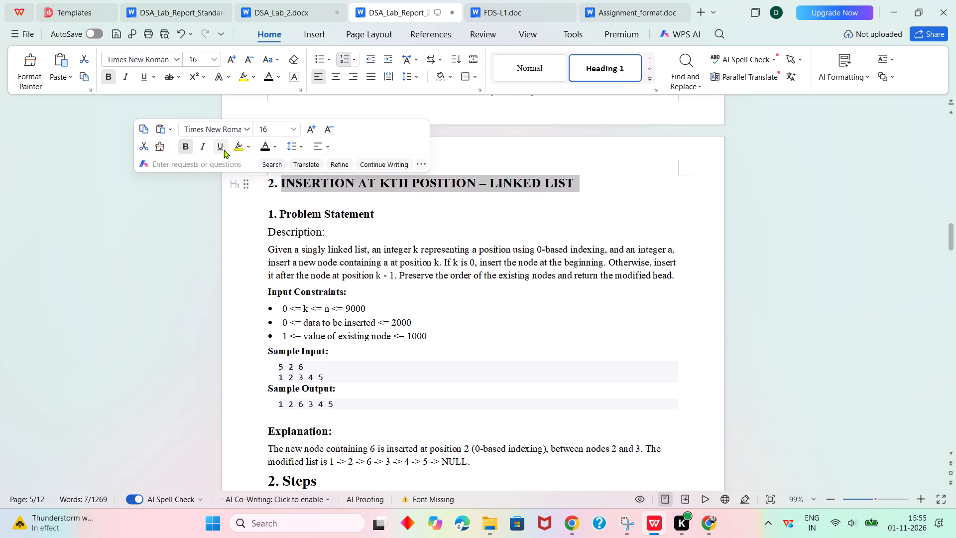
pyautogui.click(224, 149)
pyautogui.click(393, 207)
# Underline the section 1 title "CONVERT ARRAY TO LINKED LIST" on the first page.
pyautogui.scroll(6, 371, 241)
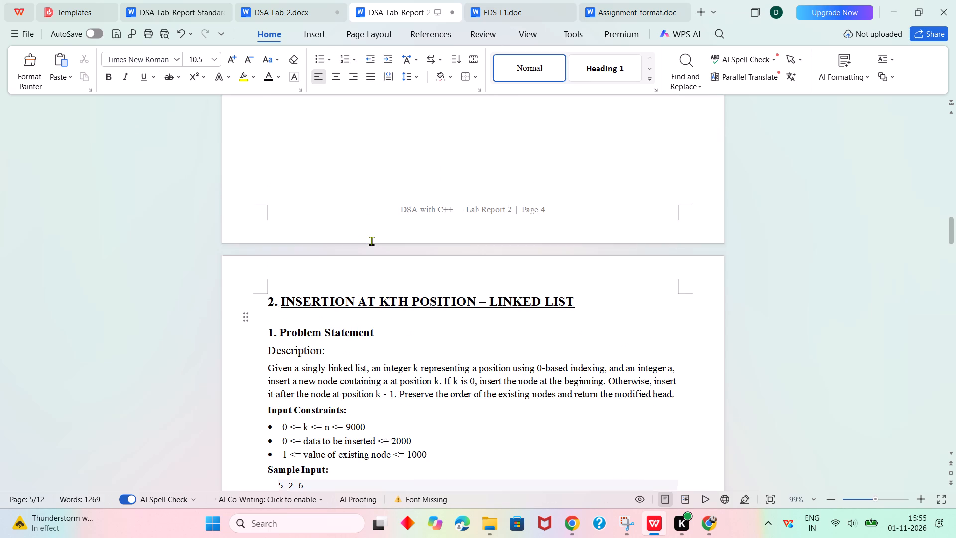
pyautogui.scroll(20, 371, 241)
pyautogui.scroll(20, 371, 241)
pyautogui.scroll(1, 371, 241)
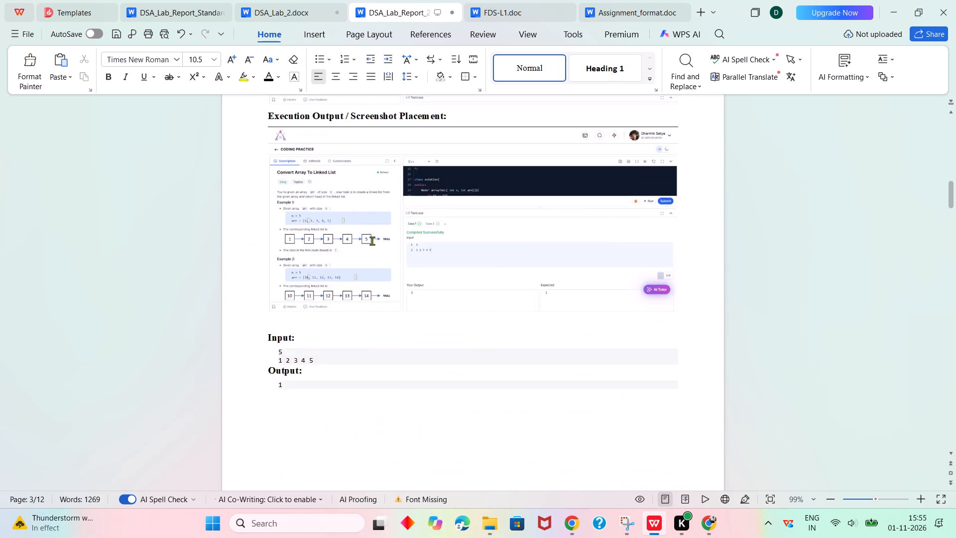
pyautogui.scroll(20, 372, 241)
pyautogui.scroll(20, 372, 241)
pyautogui.scroll(1, 372, 241)
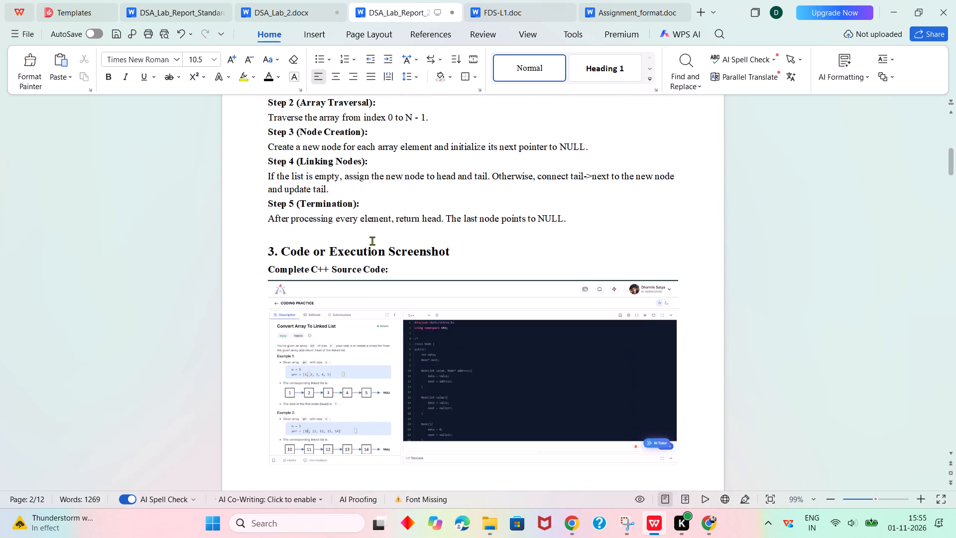
pyautogui.scroll(20, 372, 241)
pyautogui.scroll(9, 372, 241)
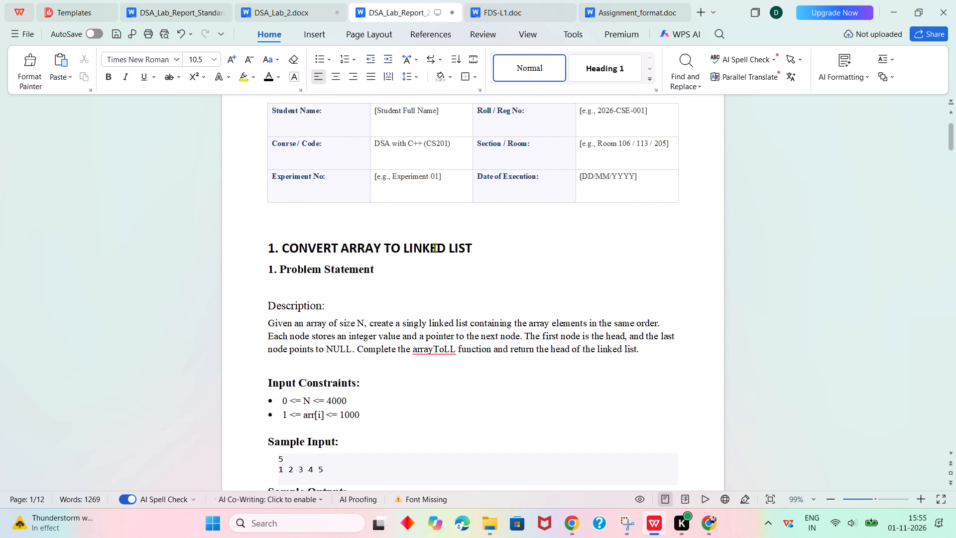
pyautogui.moveTo(480, 246); pyautogui.dragTo(250, 253)
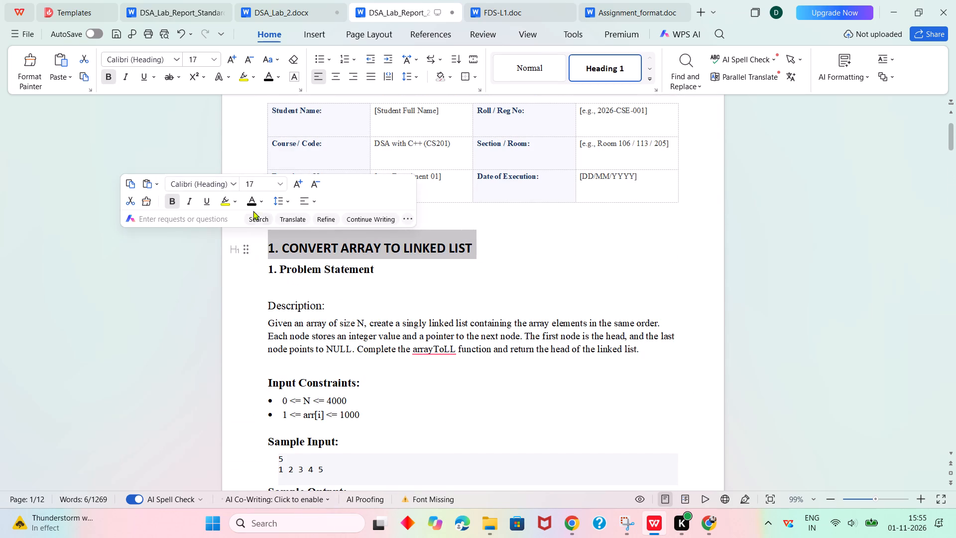
pyautogui.click(207, 203)
# Delete the empty line below section 1's "1. Problem Statement" heading and add an unnumbered empty line above that heading.
pyautogui.click(458, 288)
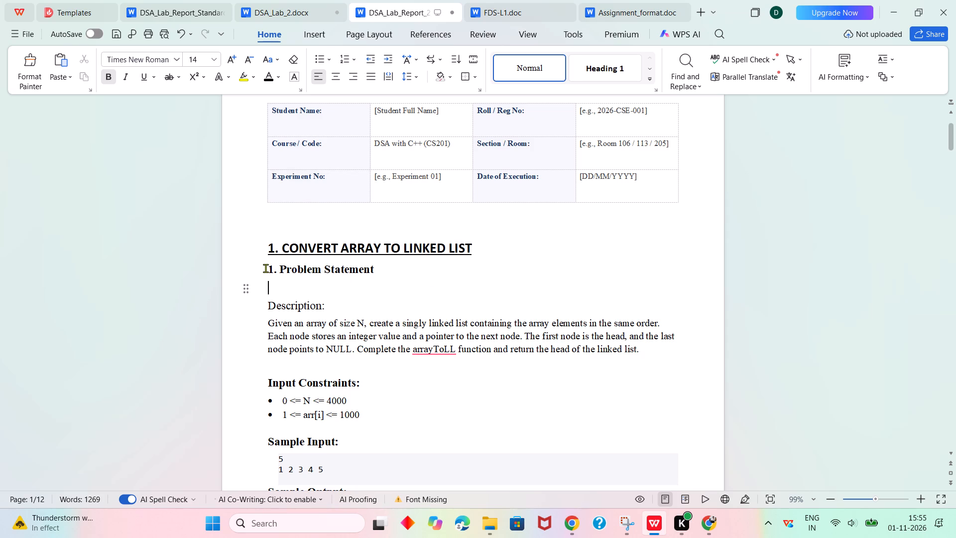
pyautogui.press('BackSpace')
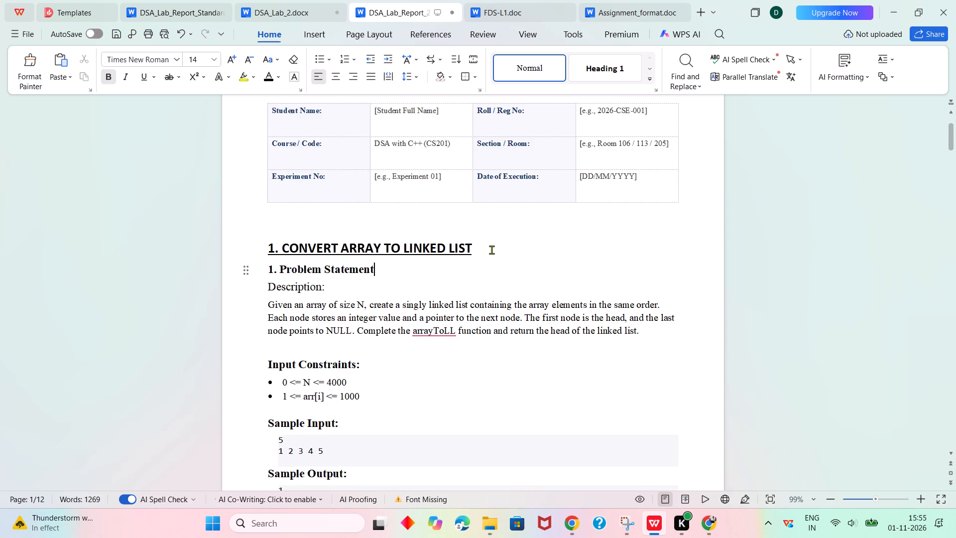
pyautogui.click(491, 250)
pyautogui.press('Return')
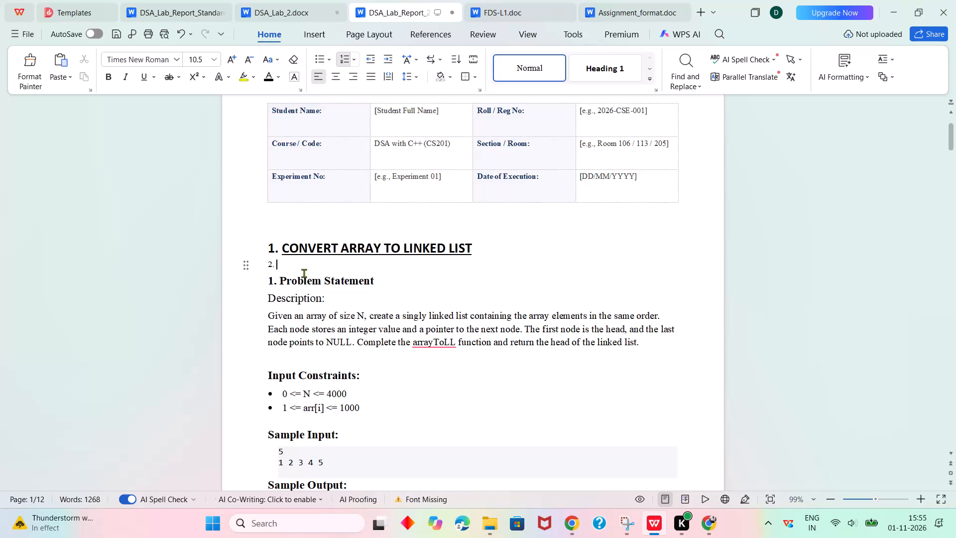
pyautogui.press('BackSpace')
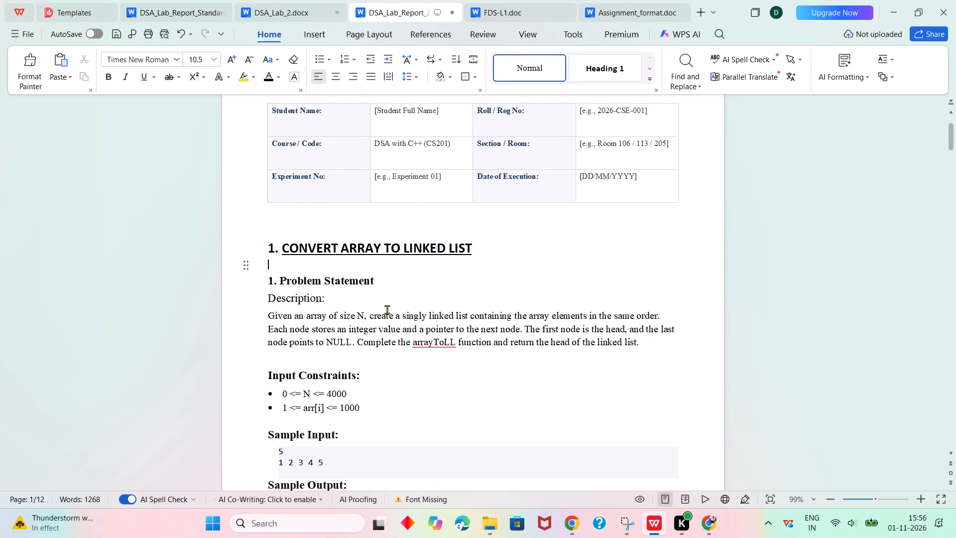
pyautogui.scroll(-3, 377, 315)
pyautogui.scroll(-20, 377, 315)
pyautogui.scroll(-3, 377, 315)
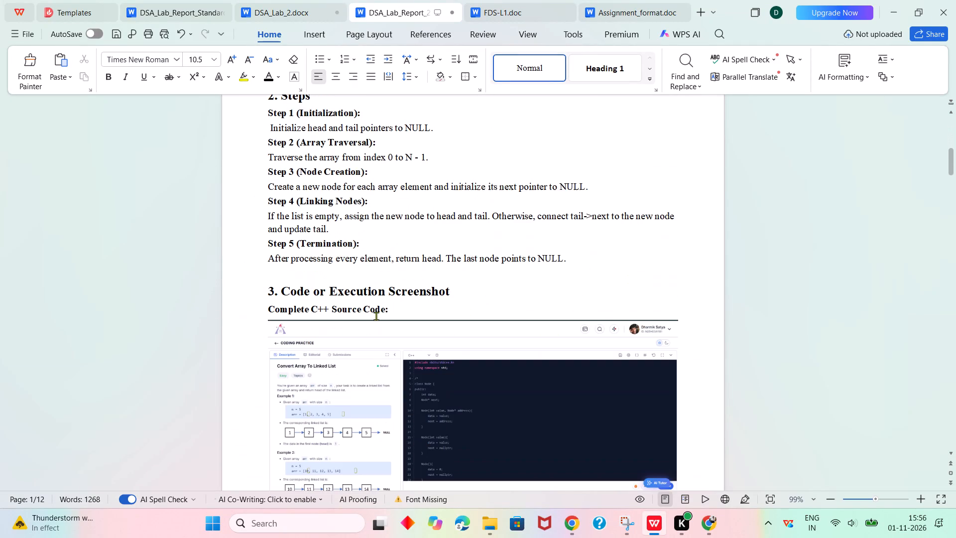
# Underline the section 3 title "DELETE NODE WITH VALUE X – LINKED LIST" on page 9.
pyautogui.scroll(-20, 376, 316)
pyautogui.scroll(-19, 376, 316)
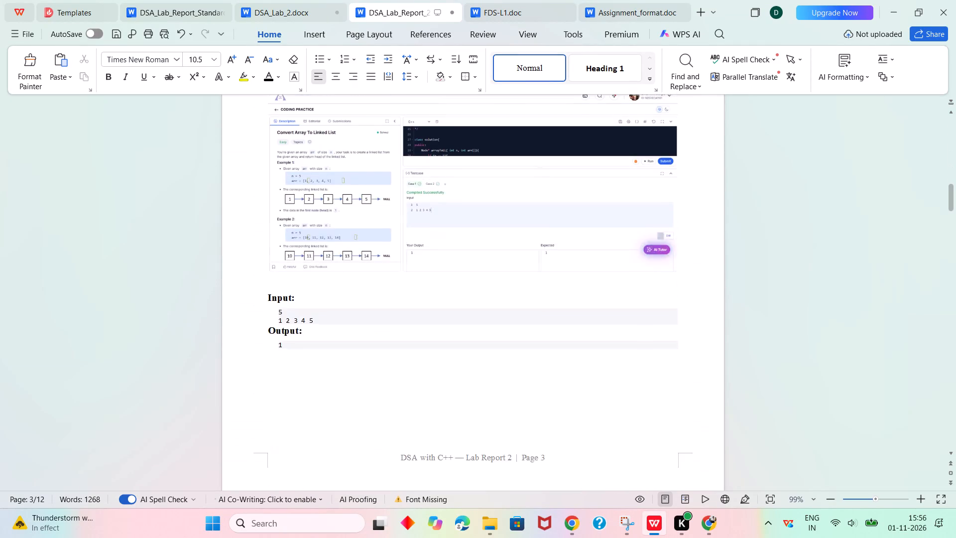
pyautogui.scroll(-20, 374, 311)
pyautogui.scroll(-14, 374, 311)
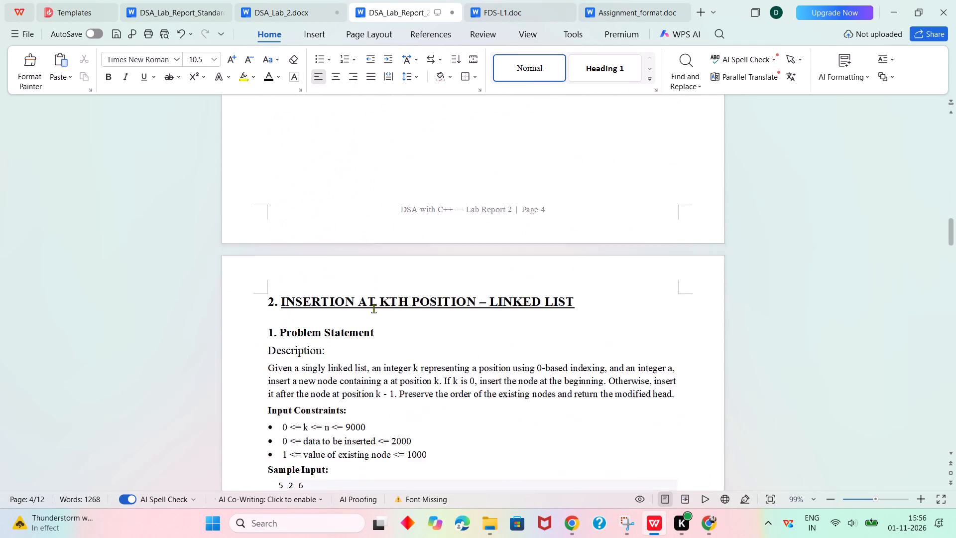
pyautogui.scroll(-19, 373, 308)
pyautogui.scroll(-8, 373, 308)
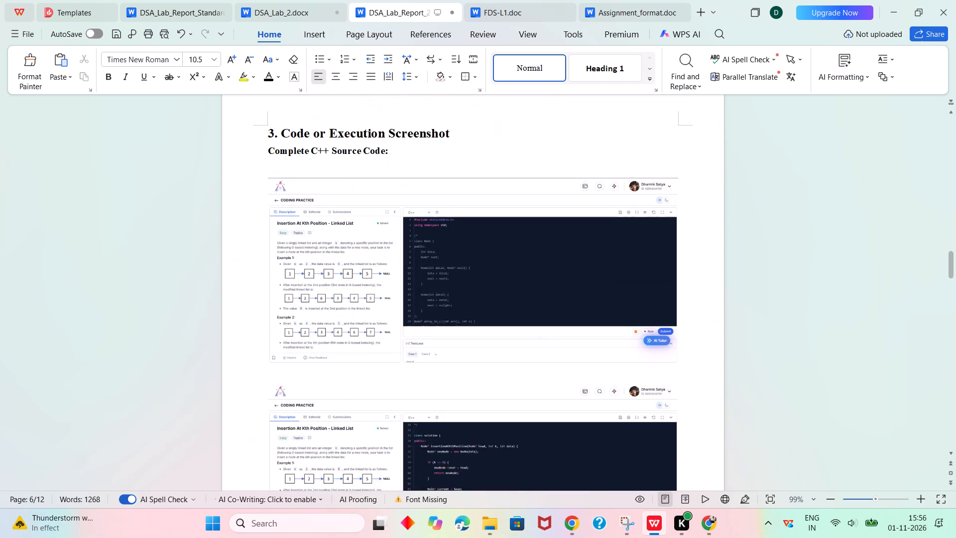
pyautogui.scroll(-20, 373, 307)
pyautogui.scroll(-13, 369, 307)
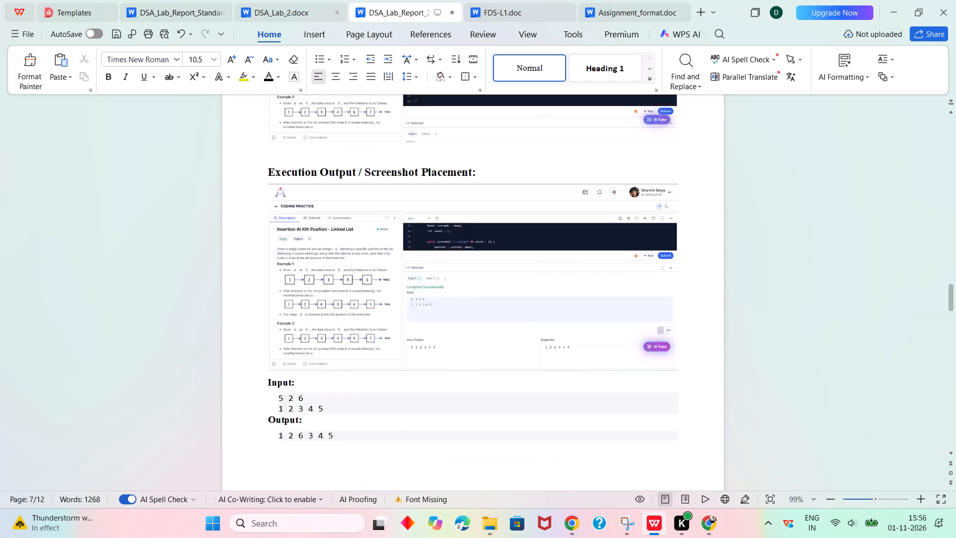
pyautogui.scroll(-19, 368, 307)
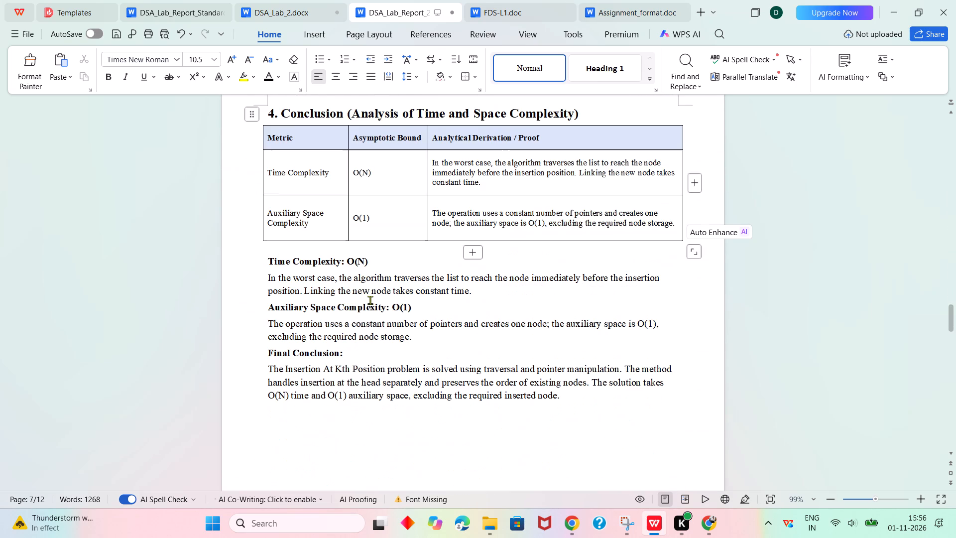
pyautogui.scroll(-15, 370, 300)
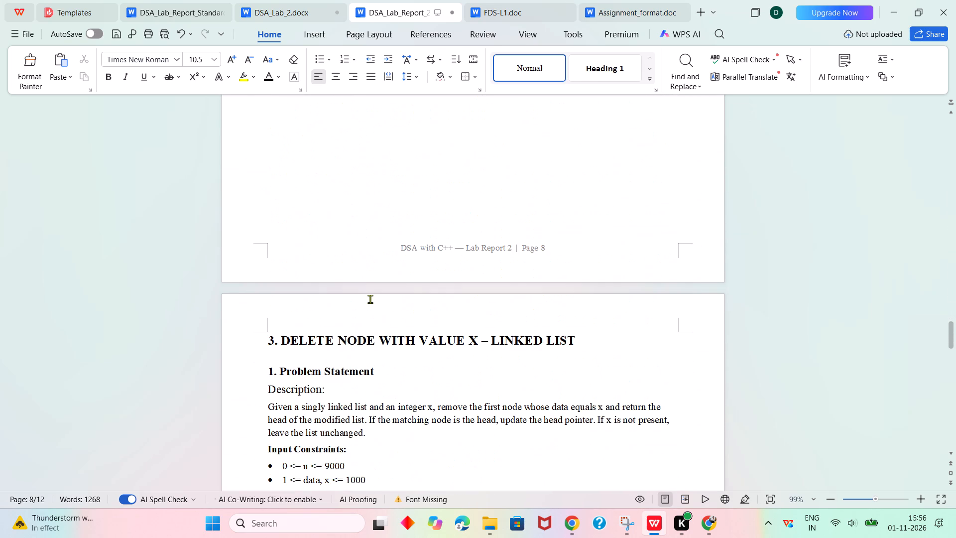
pyautogui.moveTo(575, 337); pyautogui.dragTo(283, 345)
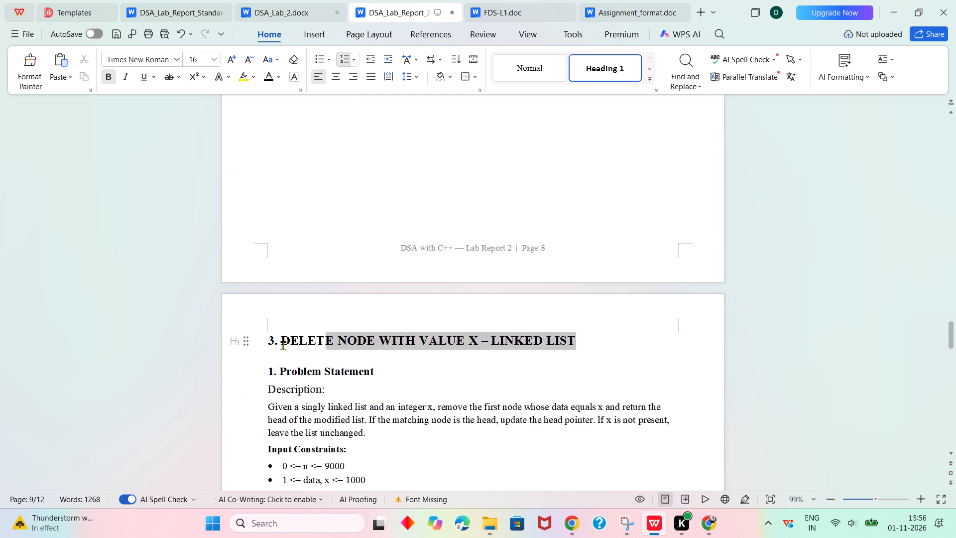
pyautogui.moveTo(283, 345); pyautogui.dragTo(262, 343)
pyautogui.click(221, 307)
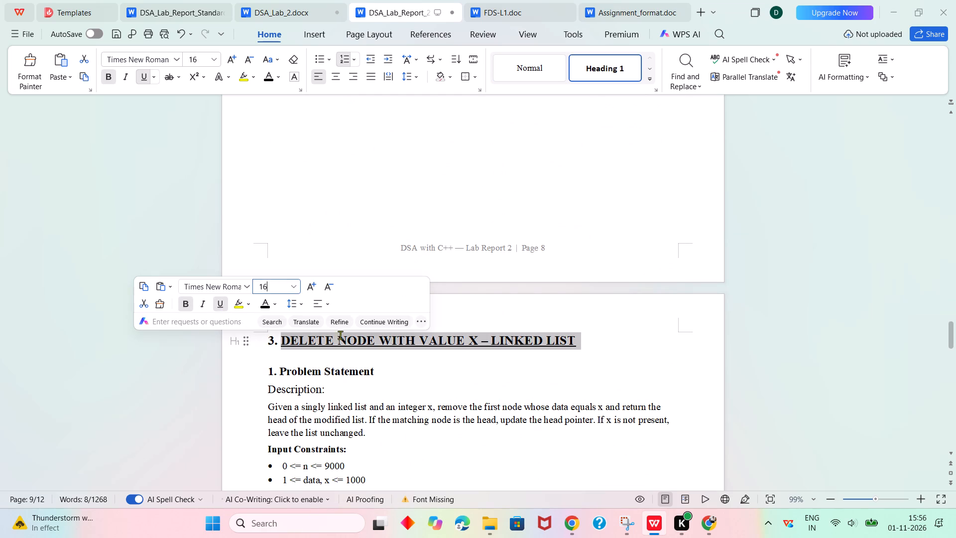
pyautogui.click(408, 372)
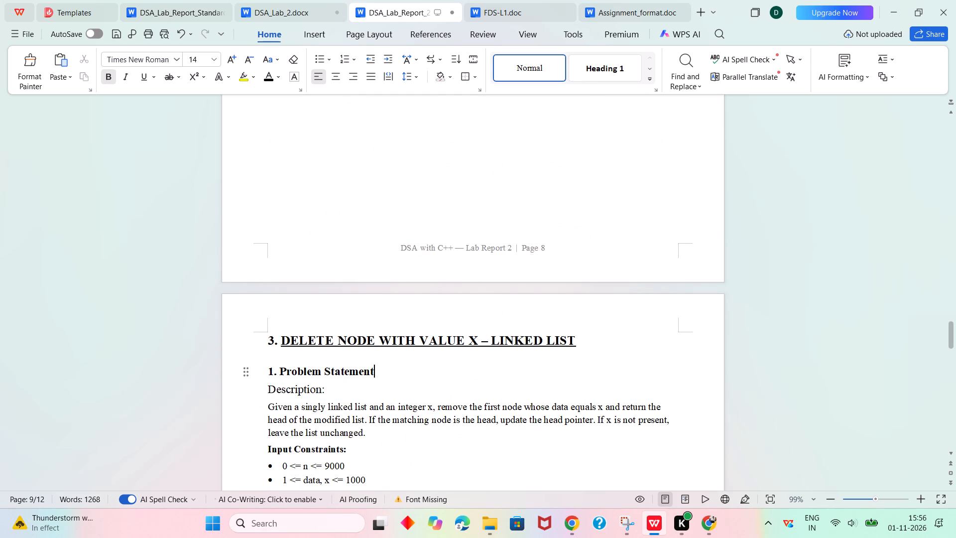
# Export all 12 pages of DSA_Lab_Report_2_Three_Questions.docx as a standard-quality PDF to the source folder and show the exported file there.
pyautogui.click(22, 30)
pyautogui.click(74, 193)
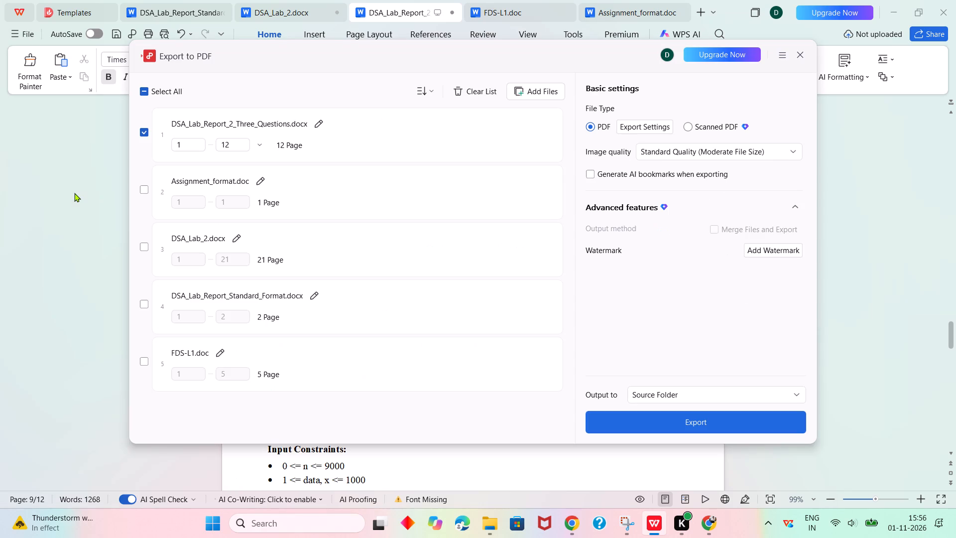
pyautogui.click(626, 430)
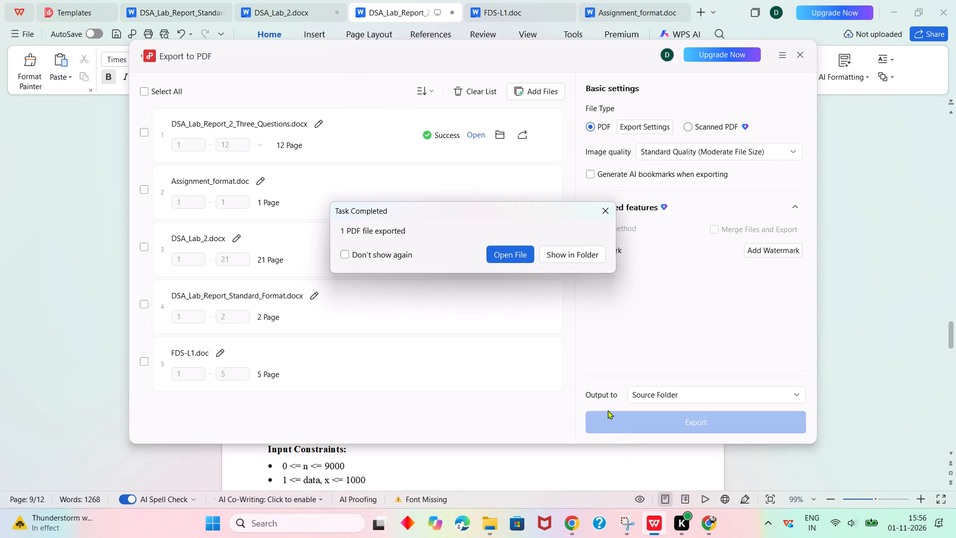
pyautogui.click(577, 255)
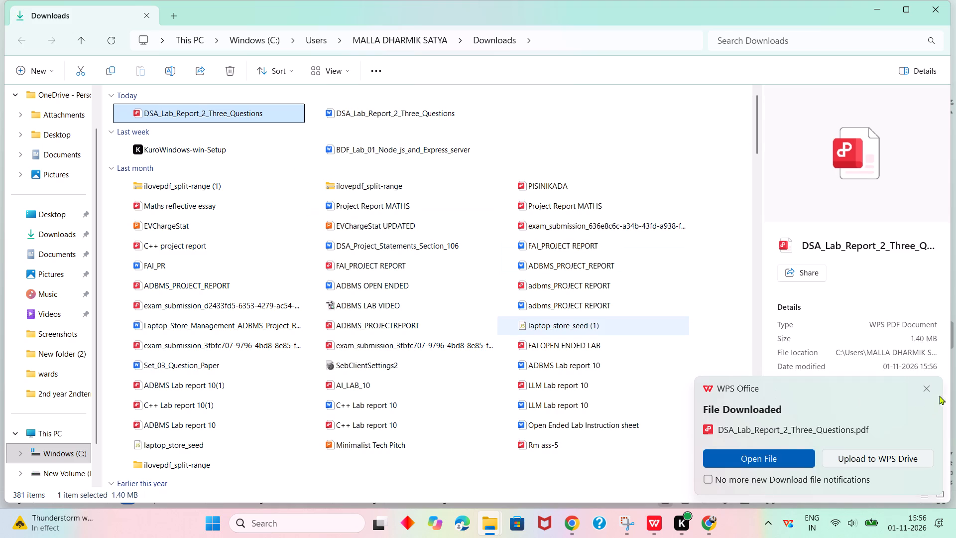
pyautogui.click(923, 387)
pyautogui.click(657, 521)
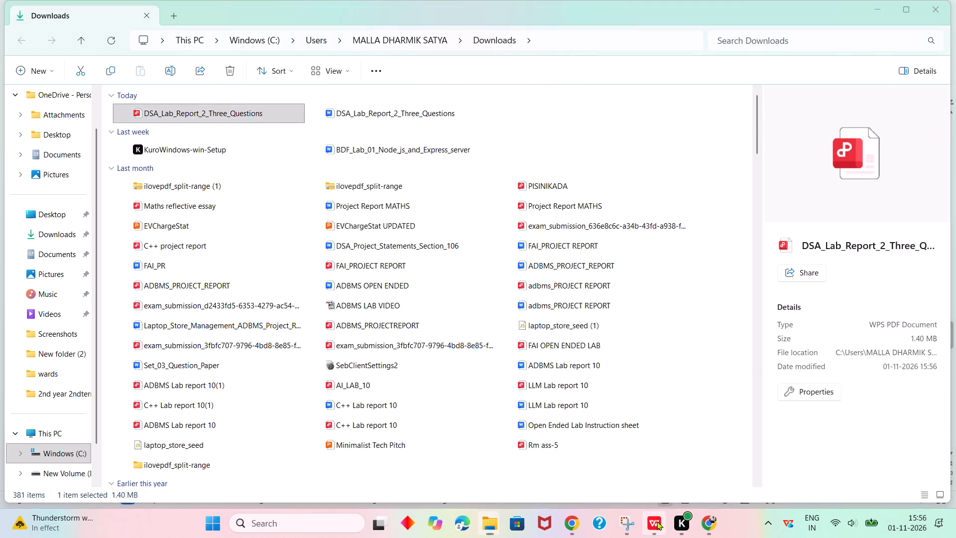
pyautogui.click(800, 57)
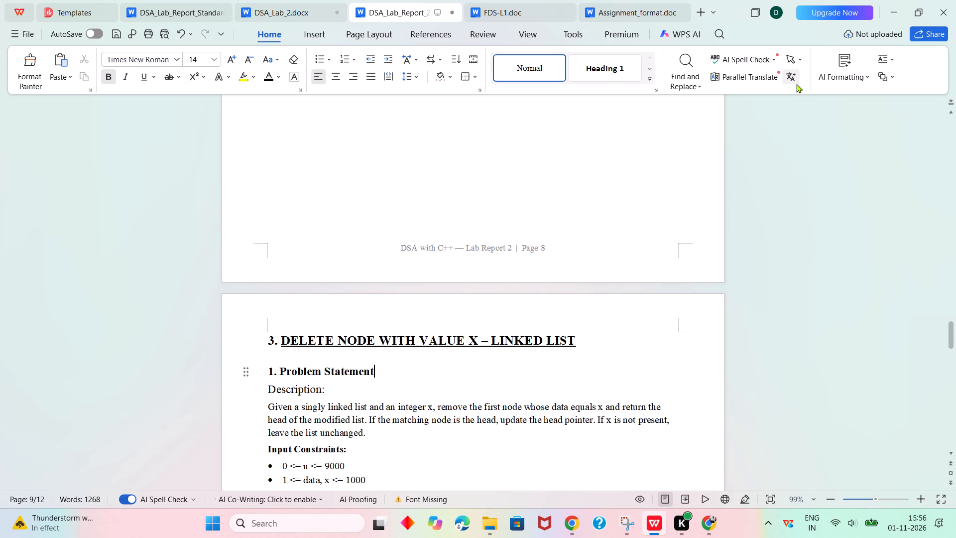
# Rename the exported PDF in the Downloads folder as DSA_Lab_Report_2.
pyautogui.click(885, 13)
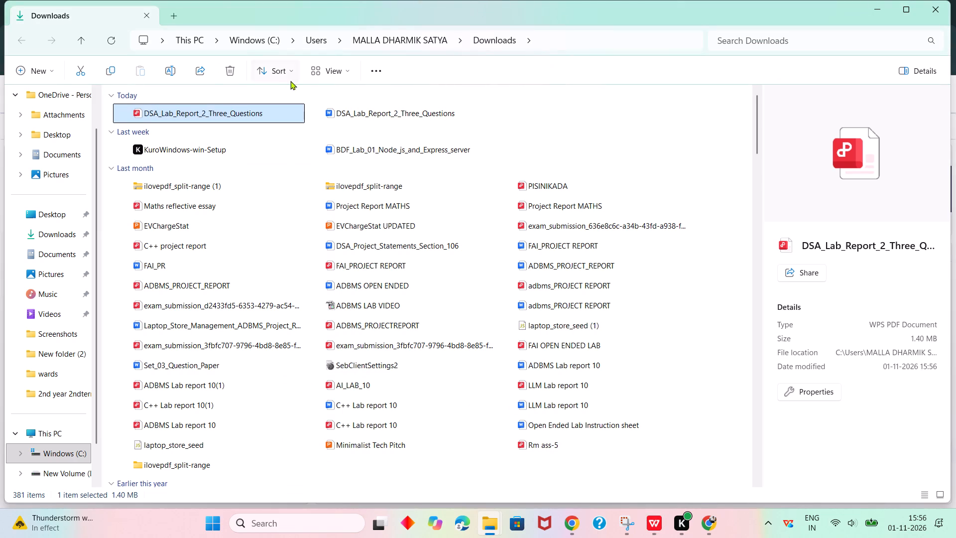
pyautogui.click(171, 69)
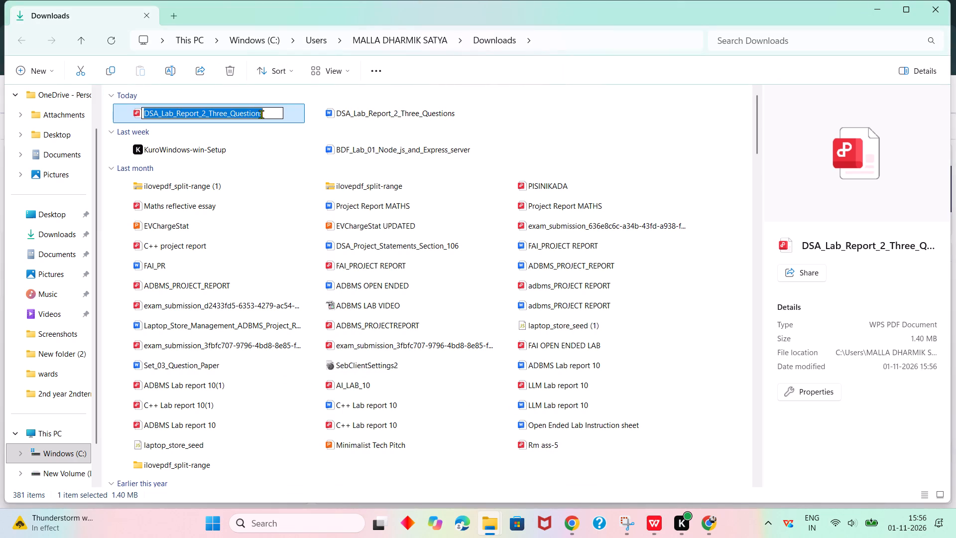
pyautogui.click(263, 115)
pyautogui.press('BackSpace')
pyautogui.press('BackSpace')
pyautogui.press('BackSpace')
pyautogui.press('BackSpace')
pyautogui.press('BackSpace')
pyautogui.press('BackSpace')
pyautogui.press('BackSpace')
pyautogui.press('BackSpace')
pyautogui.press('BackSpace')
pyautogui.press('BackSpace')
pyautogui.press('BackSpace')
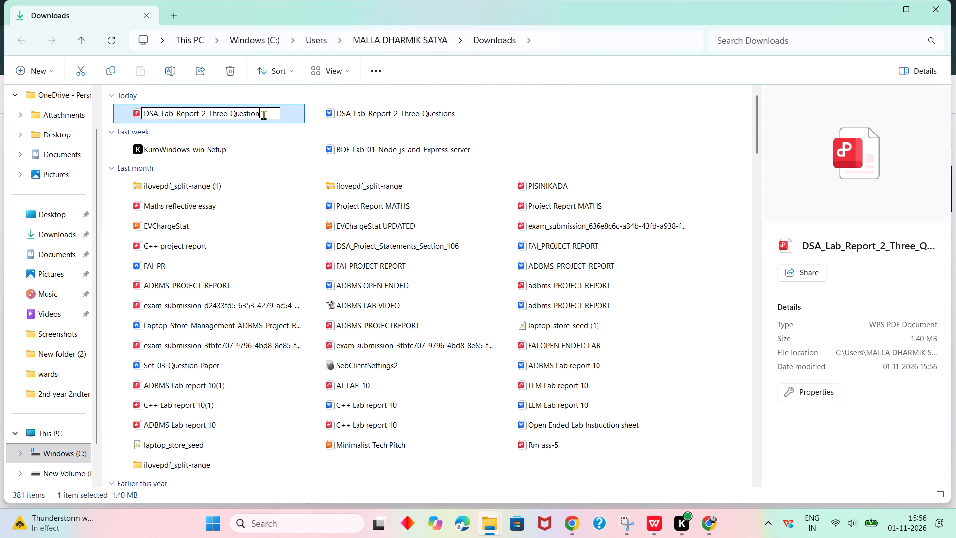
pyautogui.press('BackSpace')
pyautogui.press('BackSpace')
pyautogui.press('BackSpace')
pyautogui.press('BackSpace')
pyautogui.press('BackSpace')
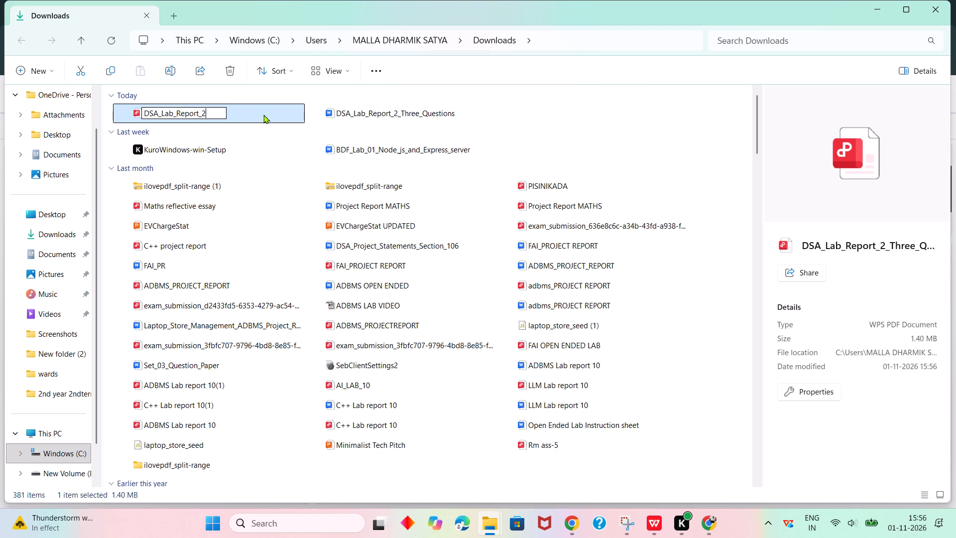
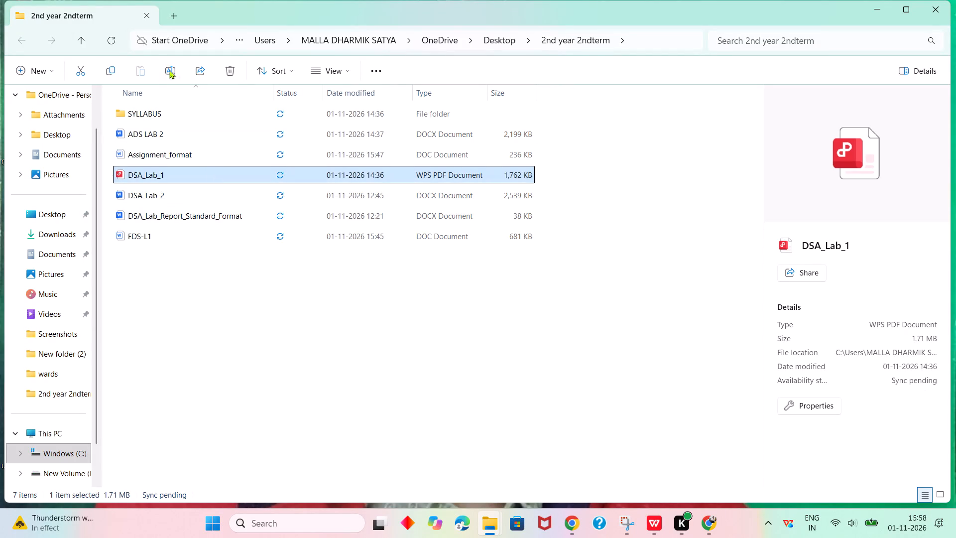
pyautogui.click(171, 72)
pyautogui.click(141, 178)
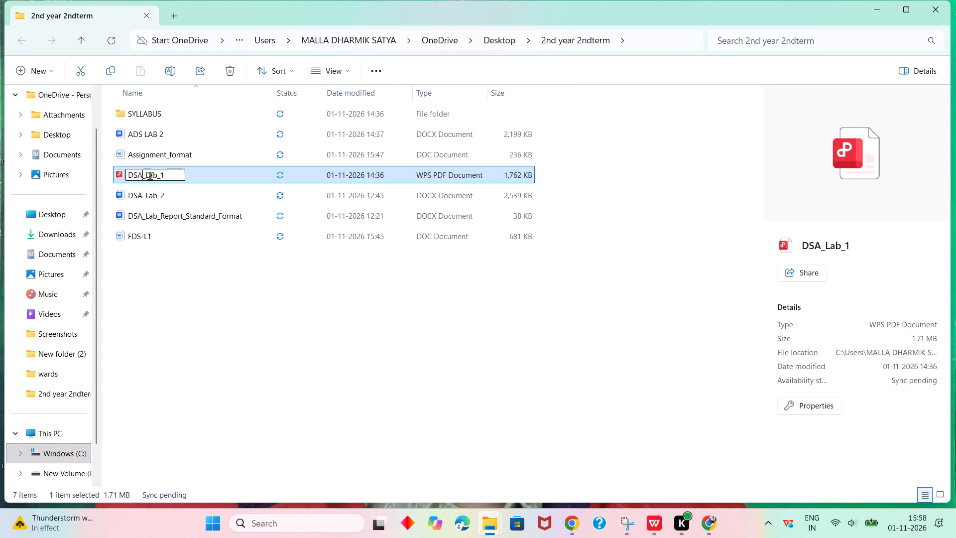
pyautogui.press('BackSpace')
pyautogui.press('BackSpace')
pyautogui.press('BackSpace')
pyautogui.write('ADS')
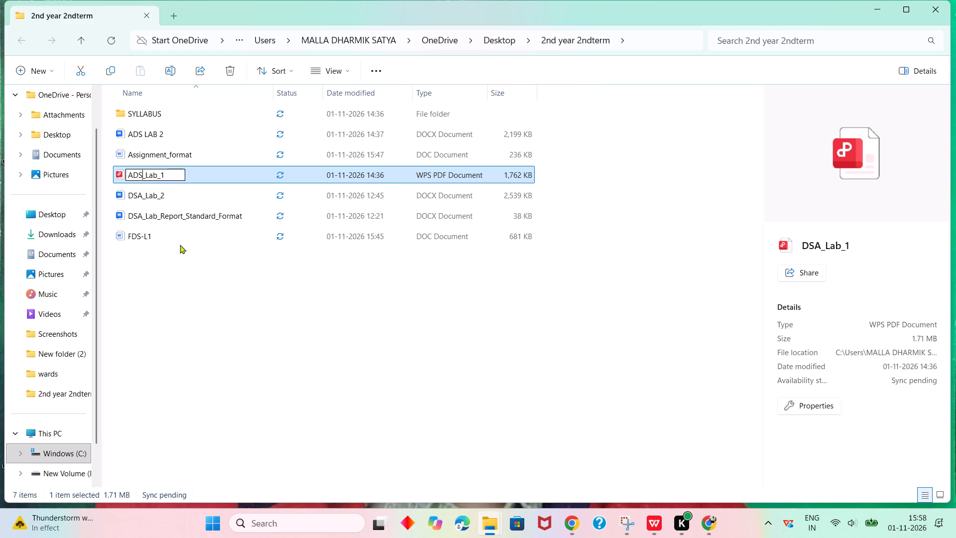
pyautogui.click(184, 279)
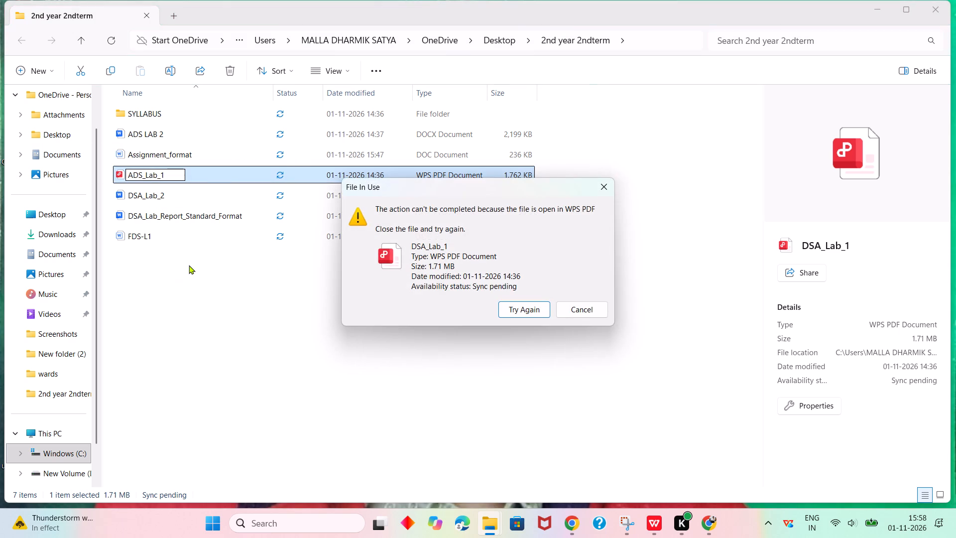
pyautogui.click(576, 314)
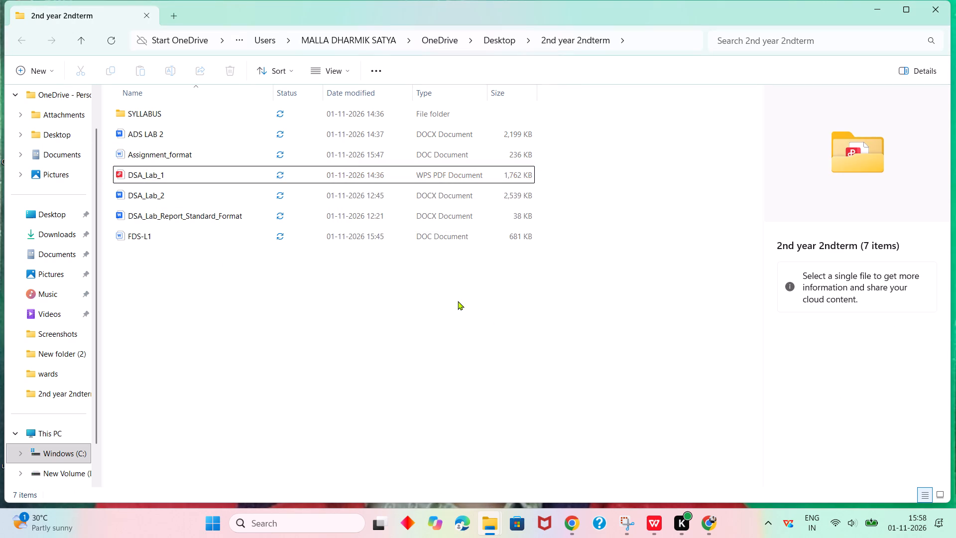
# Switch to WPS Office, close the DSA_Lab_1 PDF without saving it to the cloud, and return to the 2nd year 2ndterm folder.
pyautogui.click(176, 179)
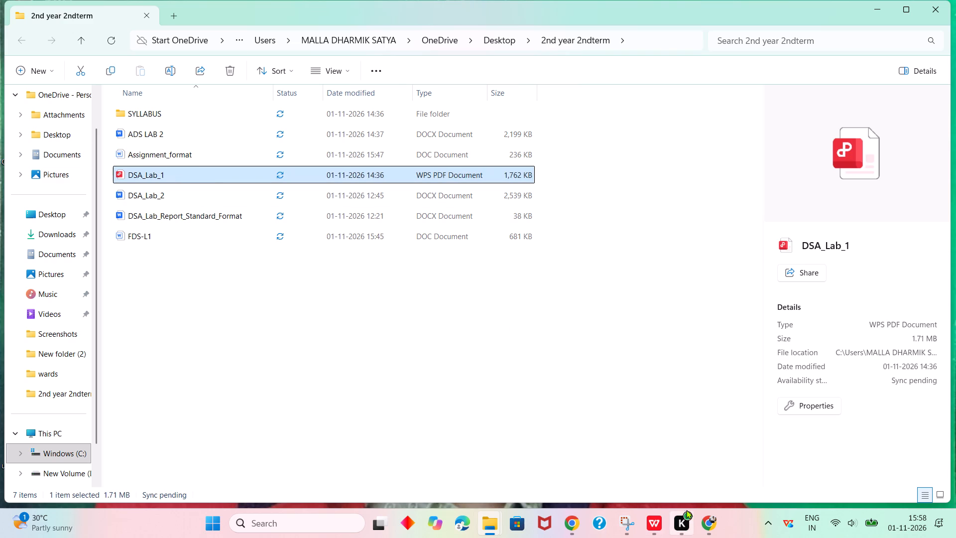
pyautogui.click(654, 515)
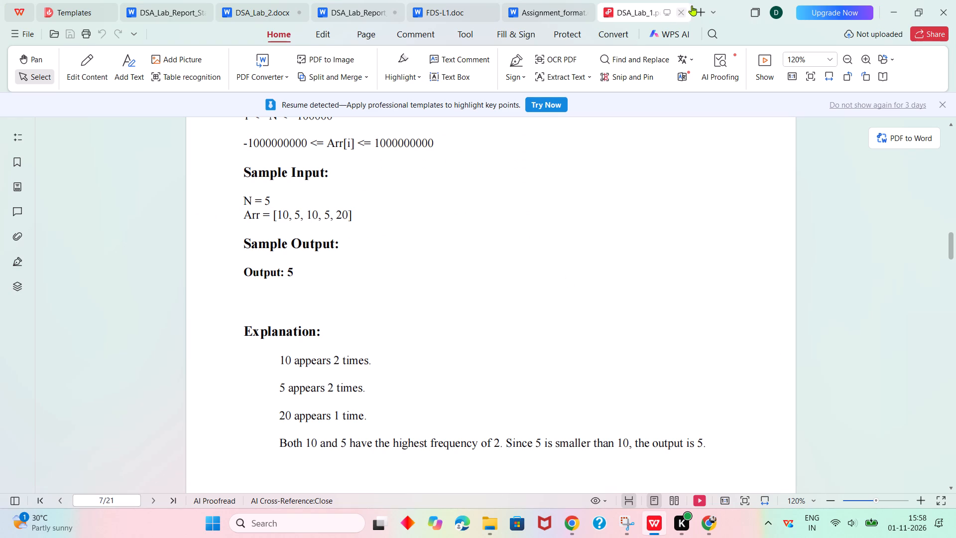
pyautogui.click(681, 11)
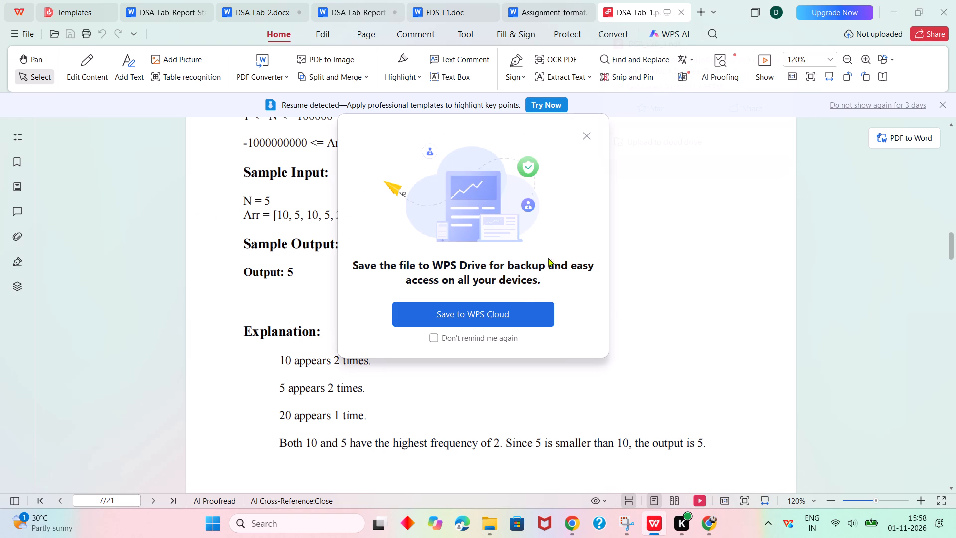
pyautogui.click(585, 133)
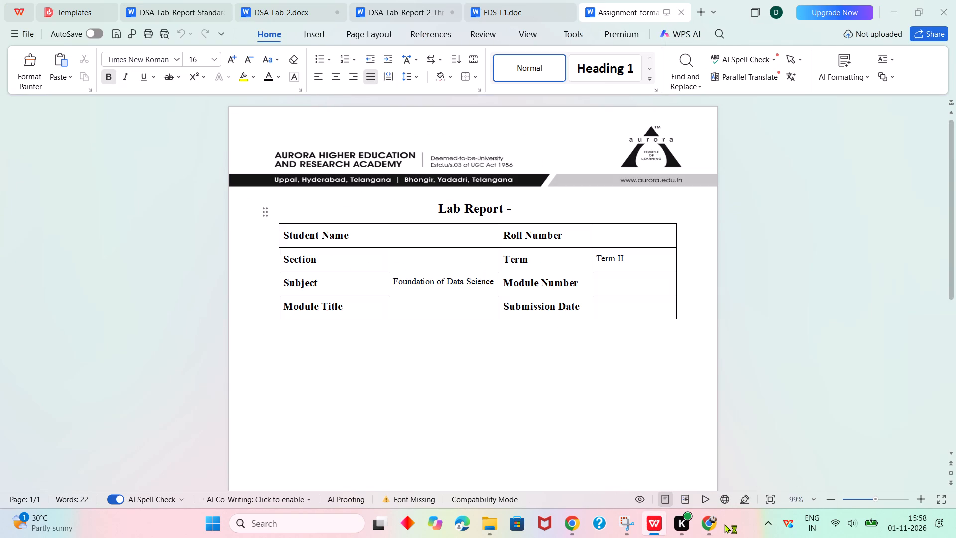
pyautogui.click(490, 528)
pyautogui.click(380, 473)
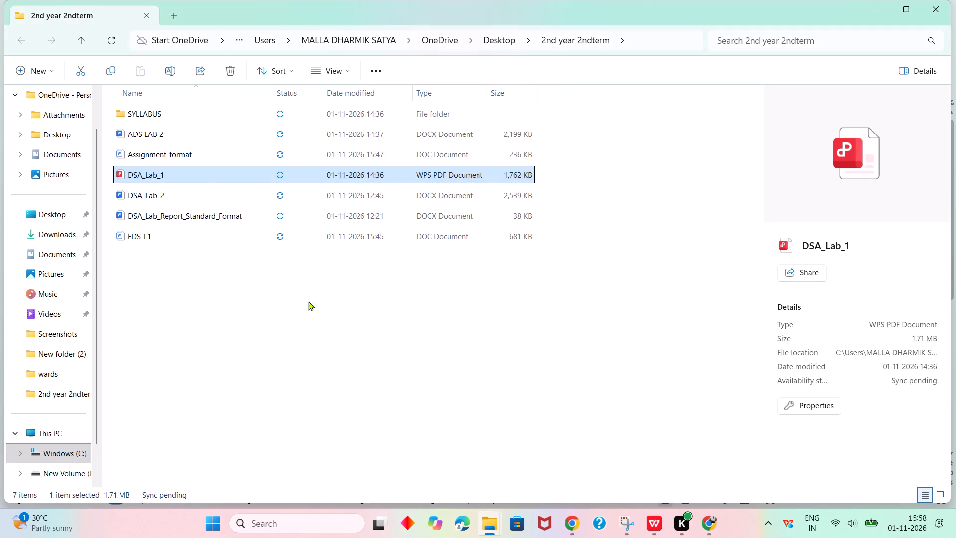
# Reopen the DSA_Lab_1 PDF from the folder and look back through its earlier pages.
pyautogui.click(210, 180)
pyautogui.doubleClick(210, 180)
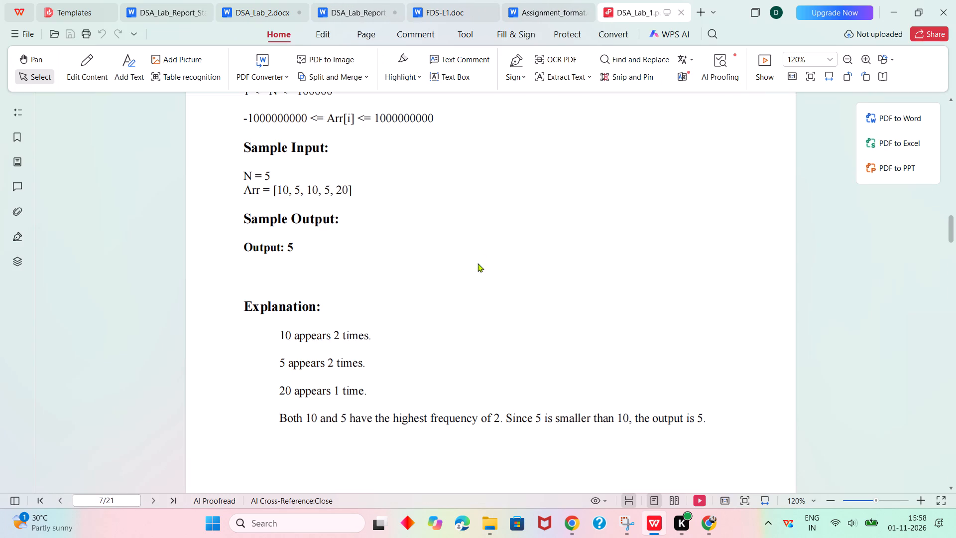
pyautogui.scroll(12, 455, 241)
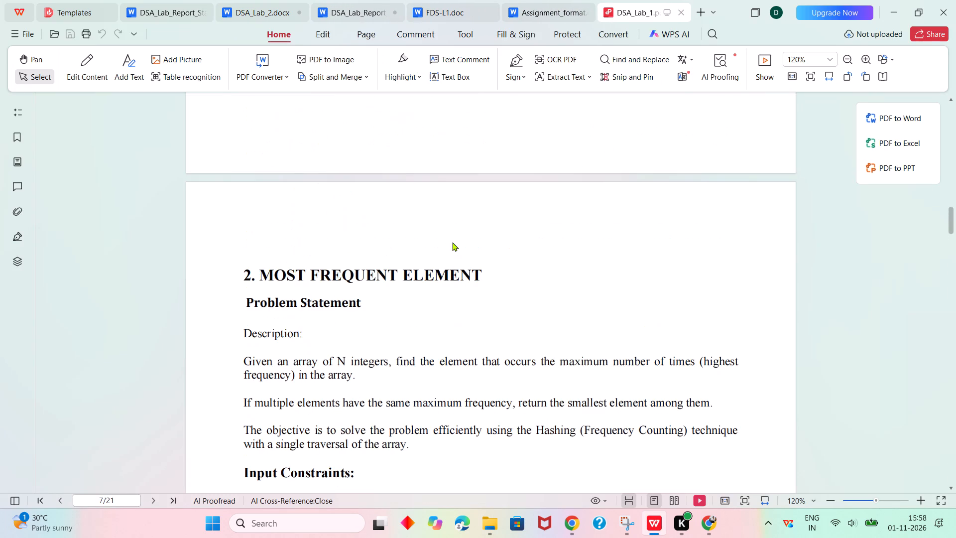
pyautogui.scroll(14, 452, 242)
pyautogui.scroll(18, 452, 242)
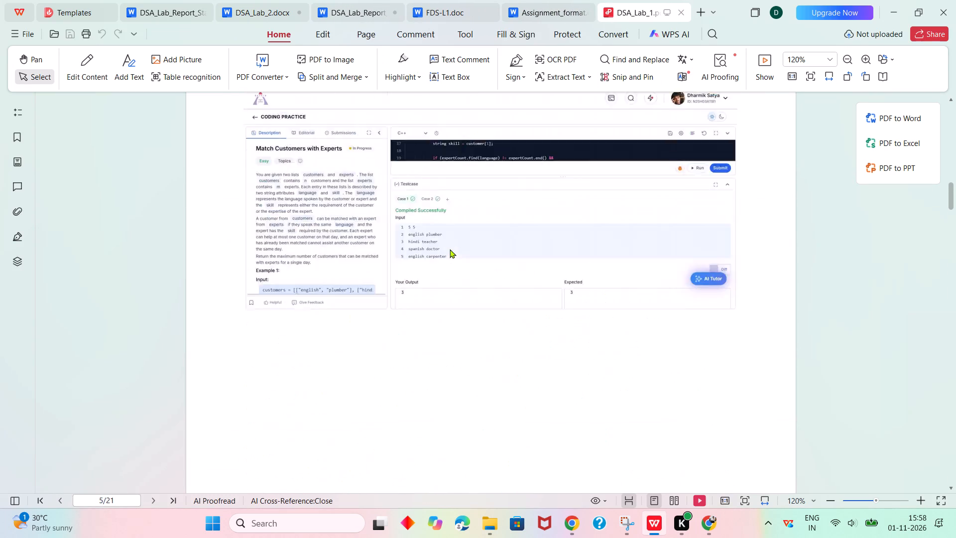
pyautogui.scroll(3, 450, 249)
pyautogui.scroll(20, 450, 249)
pyautogui.scroll(10, 449, 253)
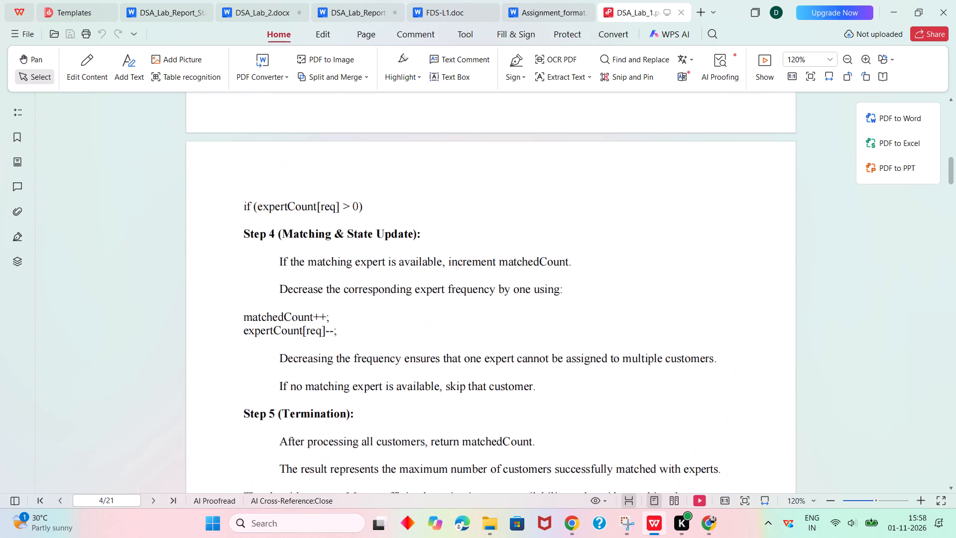
pyautogui.scroll(10, 449, 253)
pyautogui.click(881, 16)
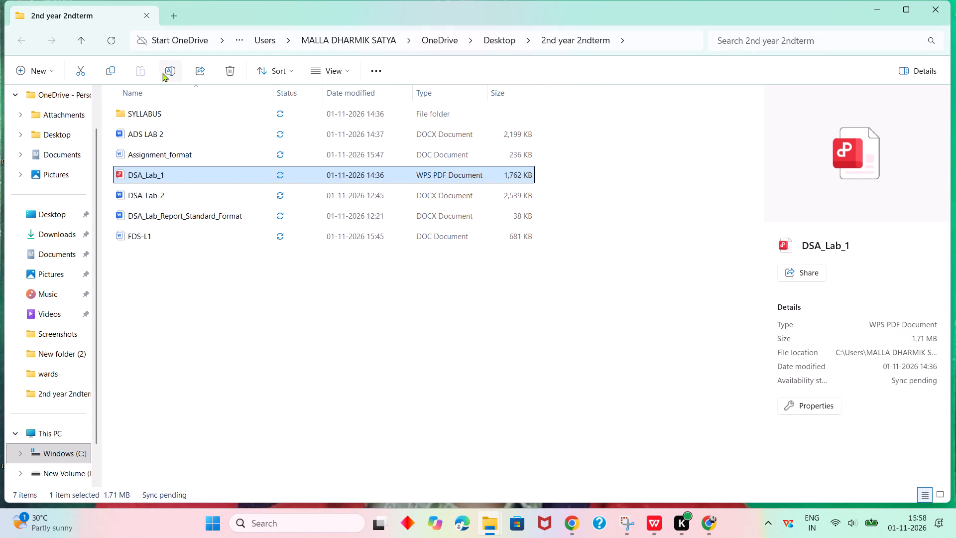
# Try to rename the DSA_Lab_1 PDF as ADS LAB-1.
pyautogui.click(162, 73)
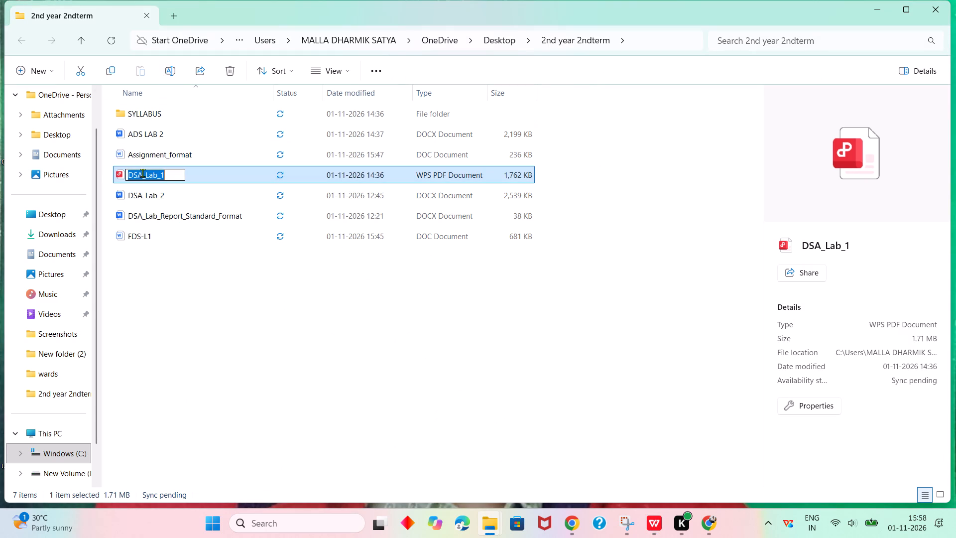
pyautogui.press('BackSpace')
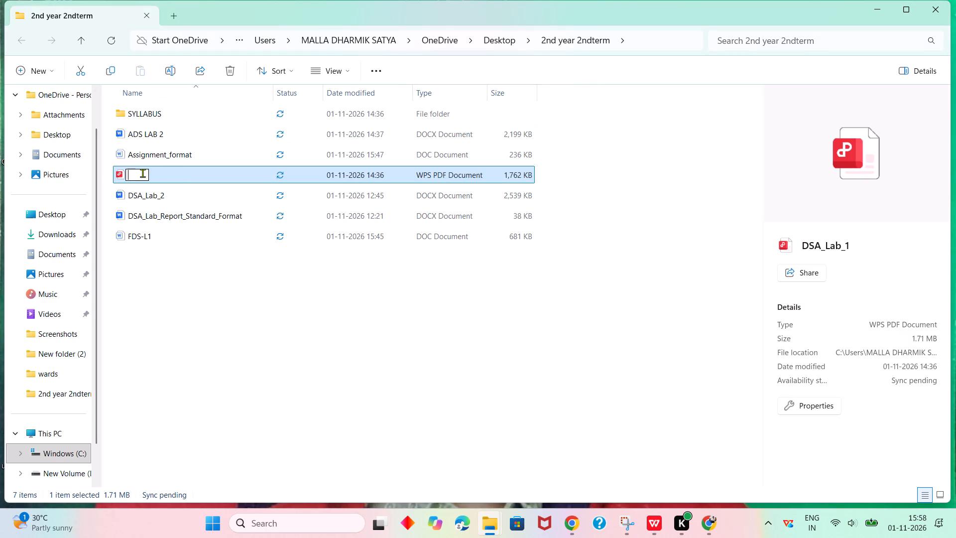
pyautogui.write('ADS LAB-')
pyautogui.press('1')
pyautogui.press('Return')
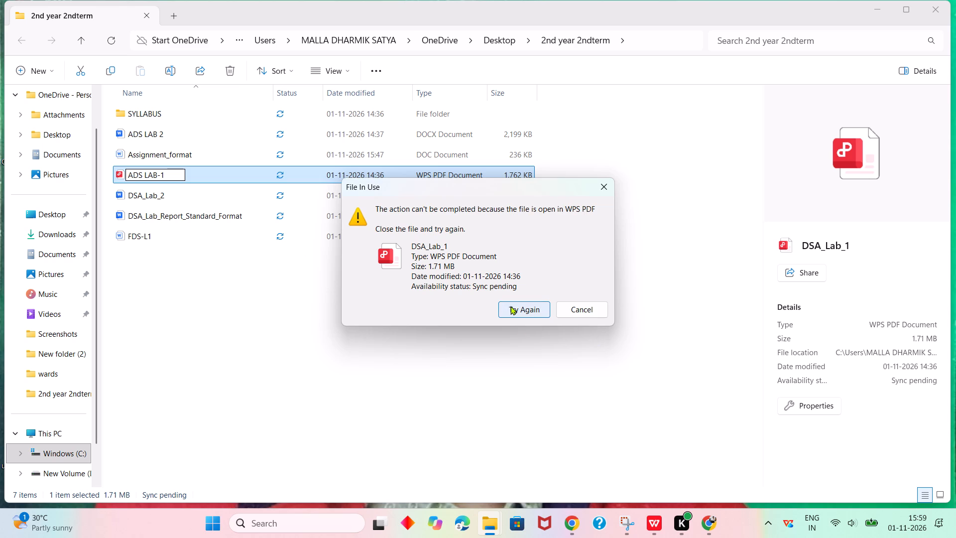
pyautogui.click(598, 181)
# Close the DSA_Lab_1 PDF in WPS Office and return to the 2nd year 2ndterm folder.
pyautogui.click(658, 528)
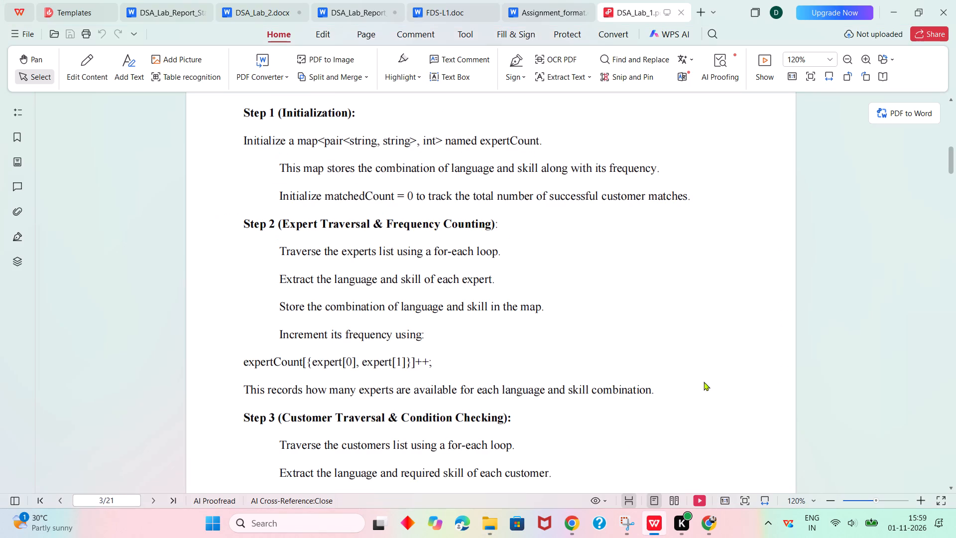
pyautogui.click(683, 13)
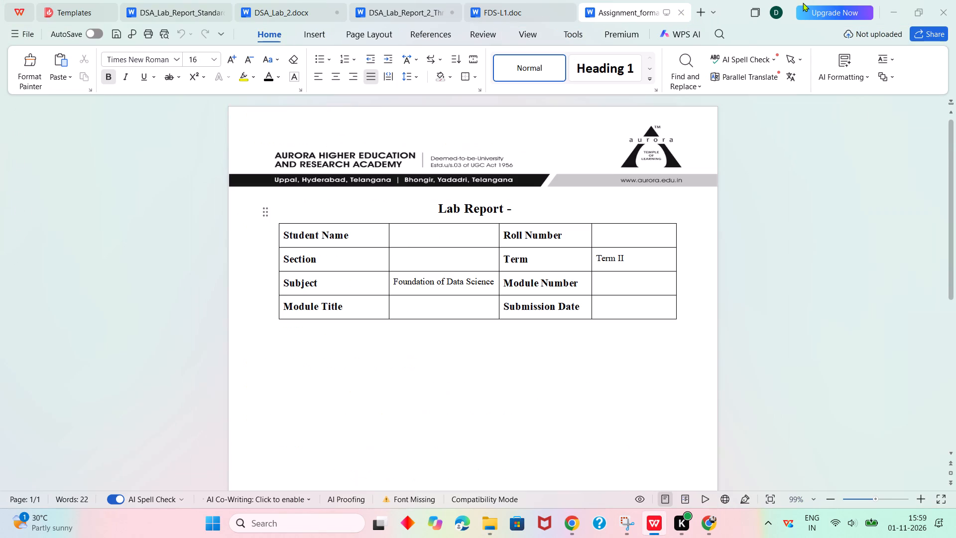
pyautogui.click(877, 7)
pyautogui.click(883, 10)
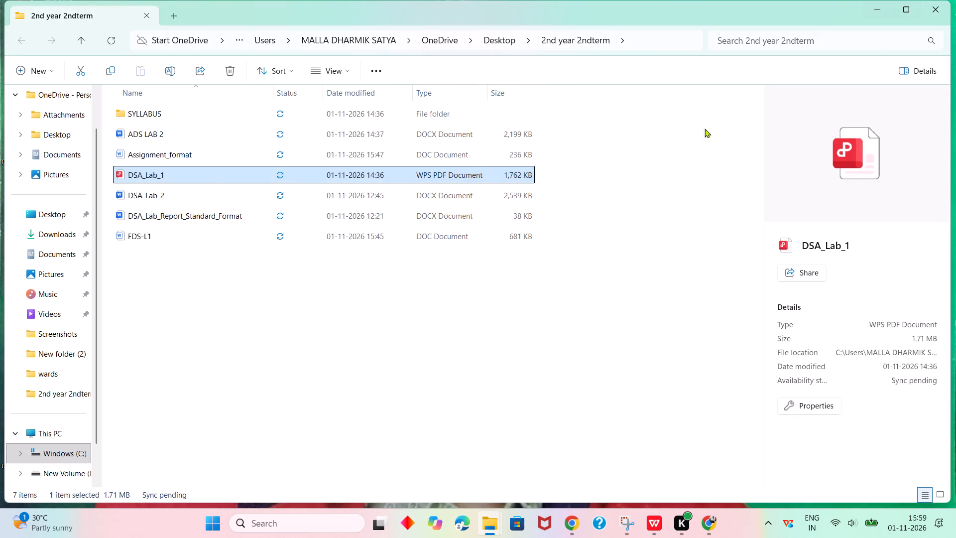
# Rename the DSA_Lab_1 PDF as ADS LAB-1.
pyautogui.click(210, 174)
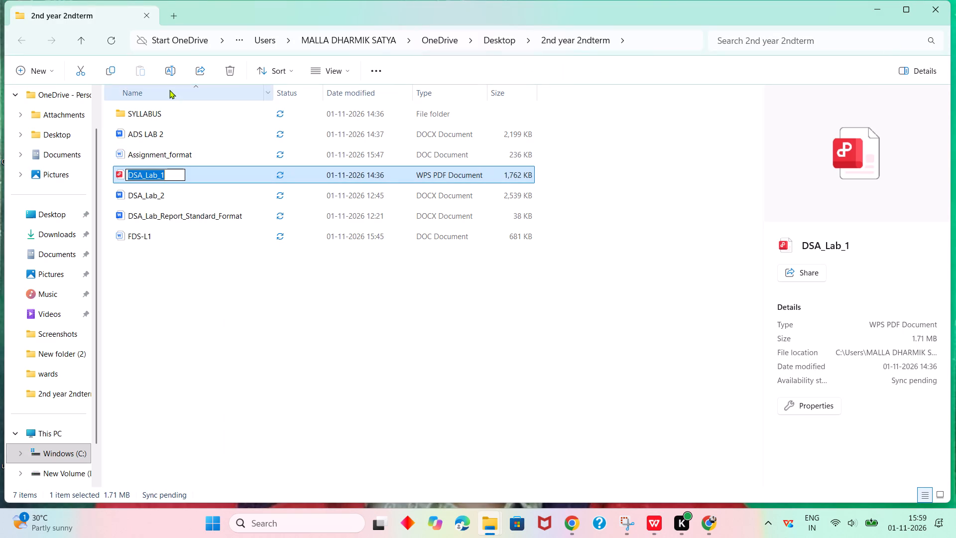
pyautogui.press('BackSpace')
pyautogui.write('ADS LAB-1')
pyautogui.click(196, 319)
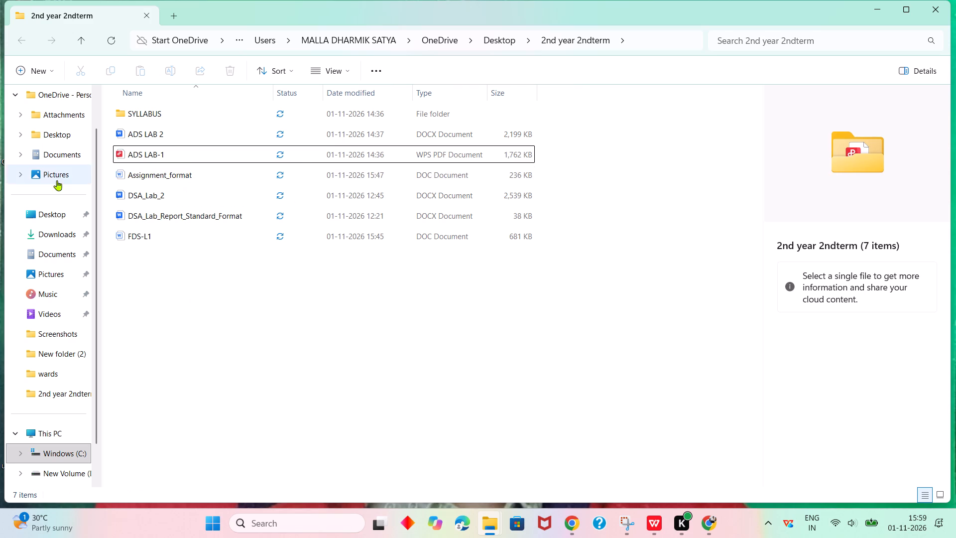
# Rename the DSA_Lab_Report_2 PDF in the Downloads folder as ADS LAB-2.
pyautogui.click(38, 231)
pyautogui.click(163, 109)
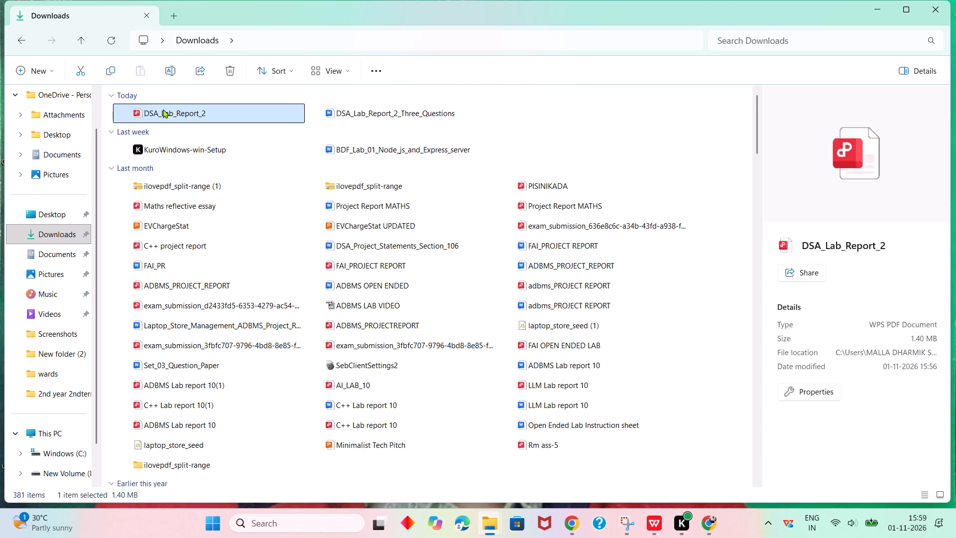
pyautogui.click(168, 70)
pyautogui.press('BackSpace')
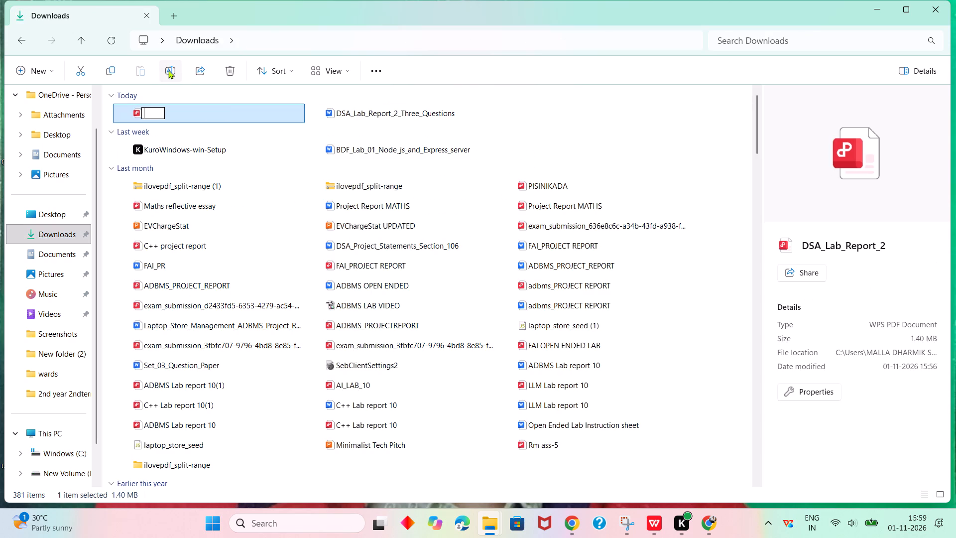
pyautogui.write('ADS LAB-2')
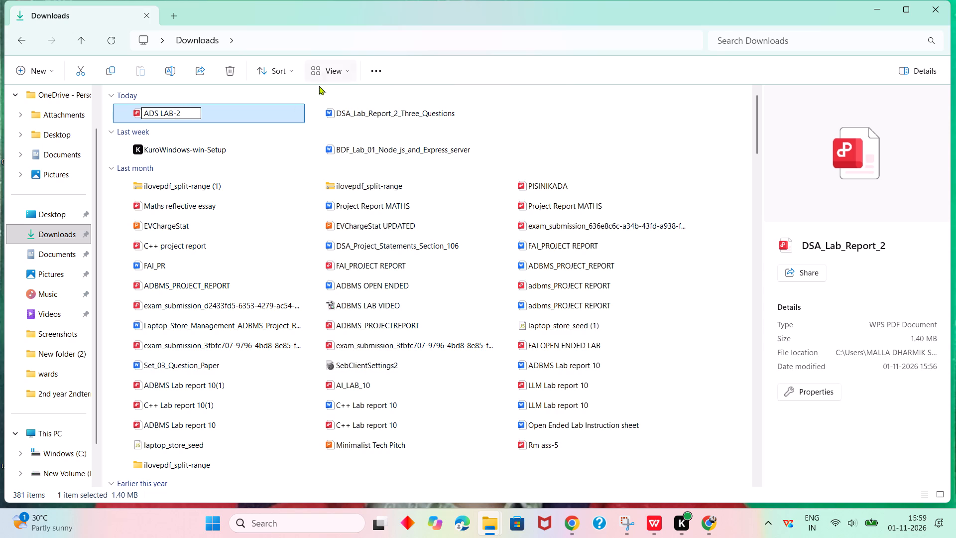
pyautogui.click(425, 120)
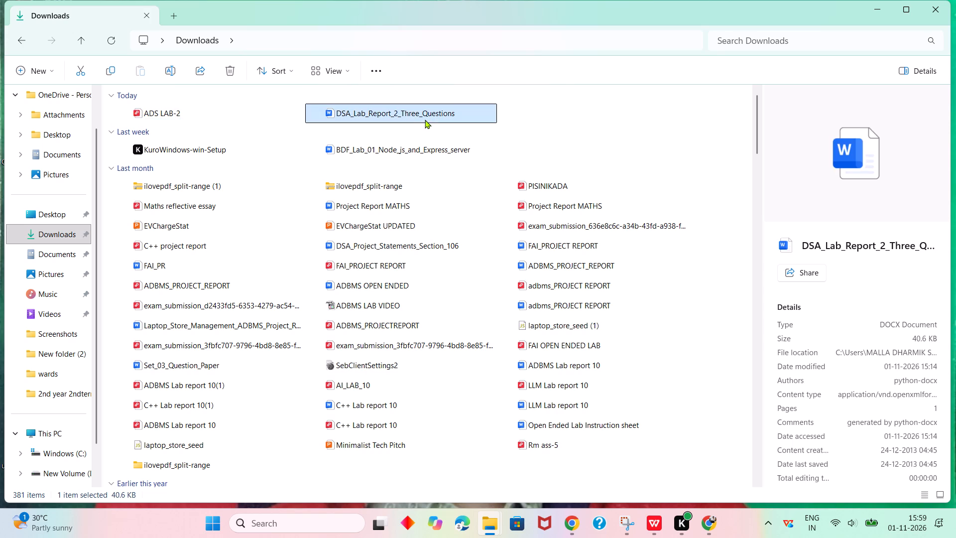
# In Chrome, open the Advanced Data Structures assessments and upload ADS LAB-1 from the 2nd year 2ndterm folder for Lab Report 1.
pyautogui.click(704, 523)
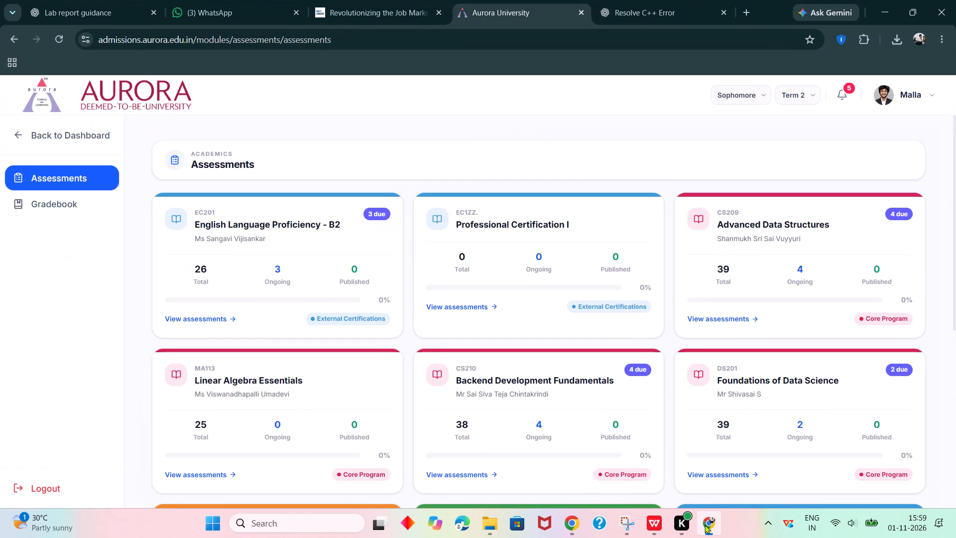
pyautogui.click(817, 300)
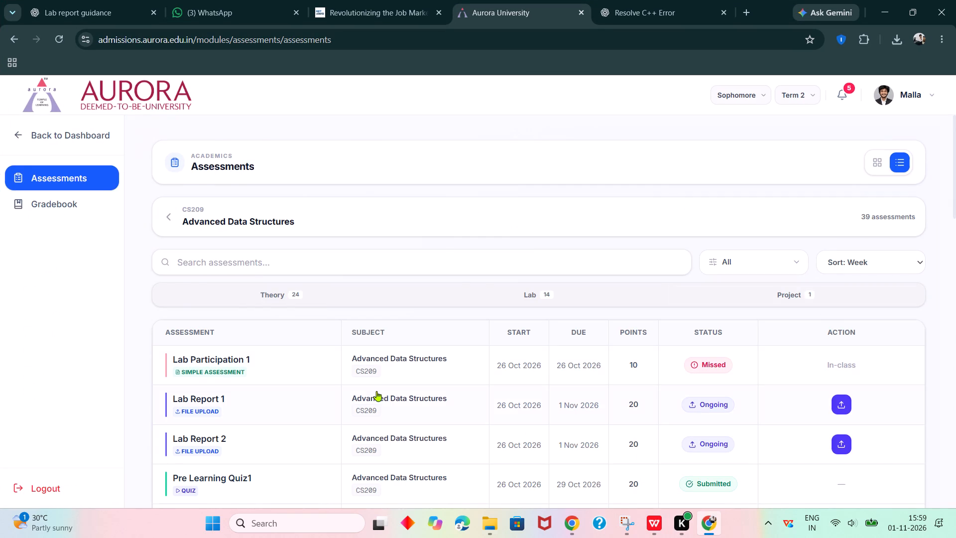
pyautogui.click(843, 398)
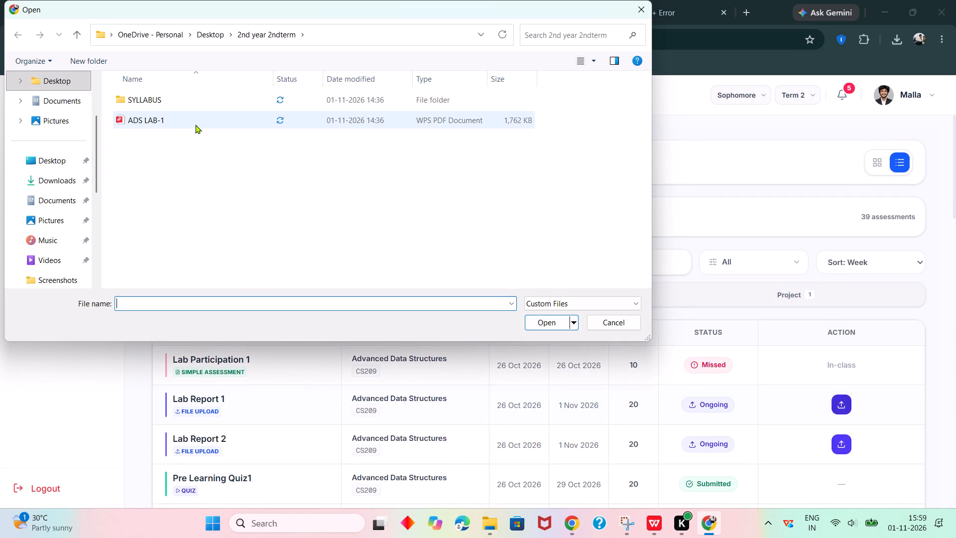
pyautogui.click(38, 160)
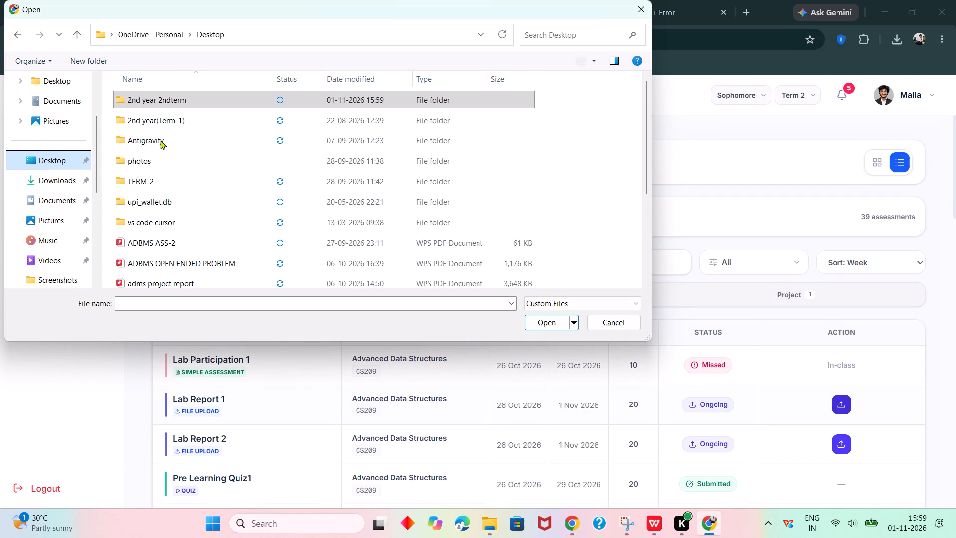
pyautogui.click(227, 103)
pyautogui.doubleClick(227, 103)
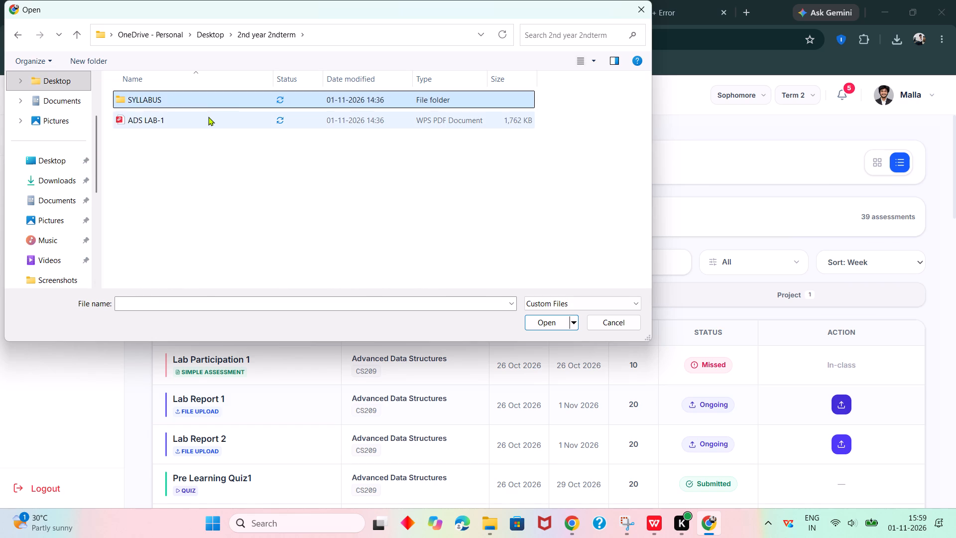
pyautogui.click(208, 117)
pyautogui.click(528, 323)
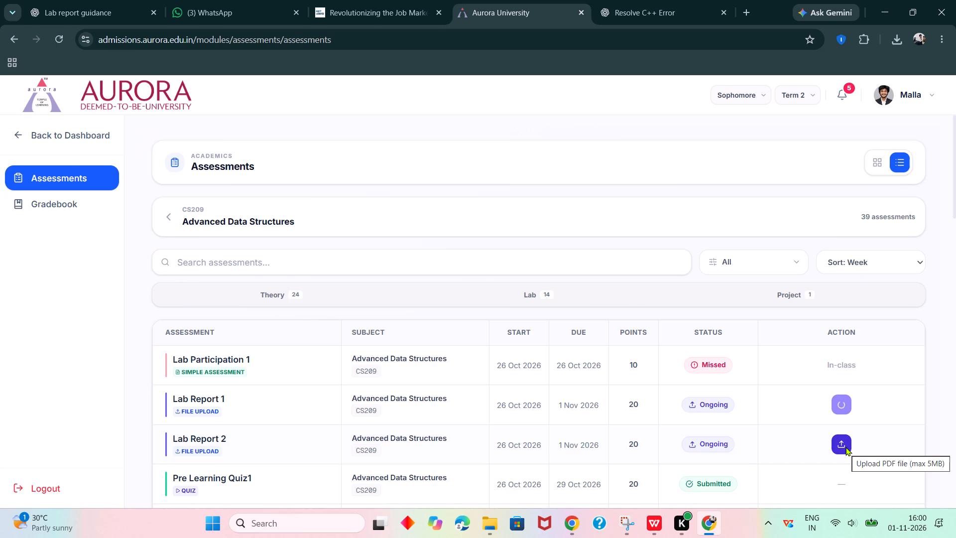
# Upload the ADS LAB-2 PDF from the Downloads folder for Lab Report 2 in the Advanced Data Structures assessments.
pyautogui.click(839, 440)
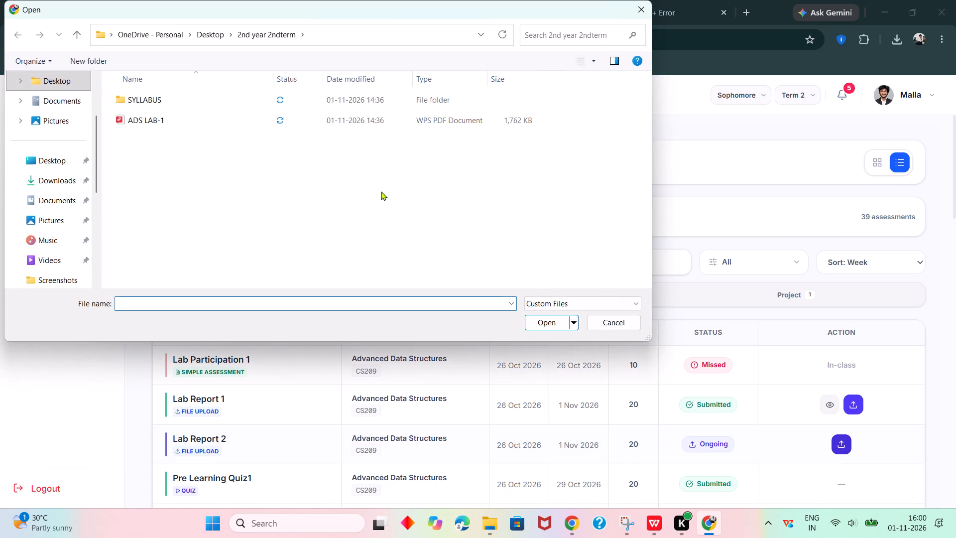
pyautogui.click(23, 188)
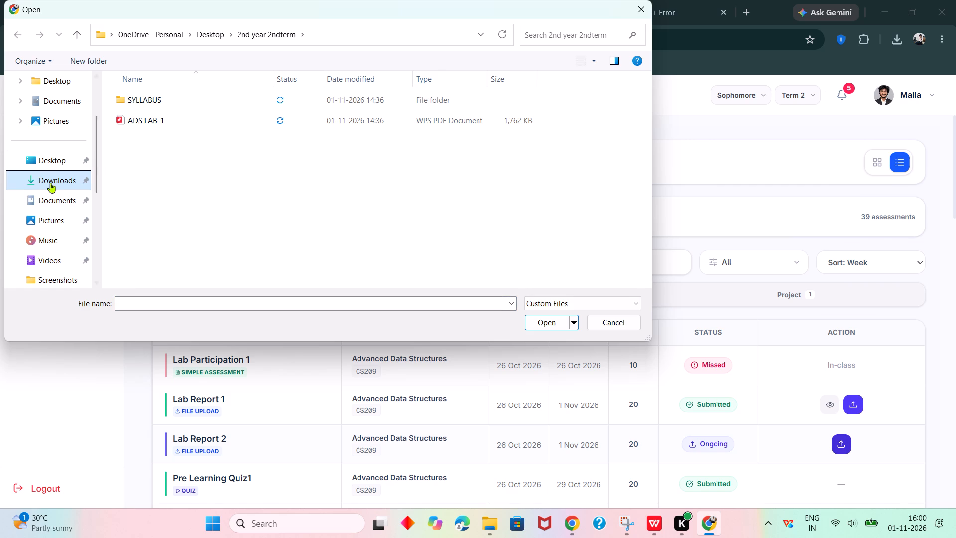
pyautogui.click(45, 183)
pyautogui.click(169, 115)
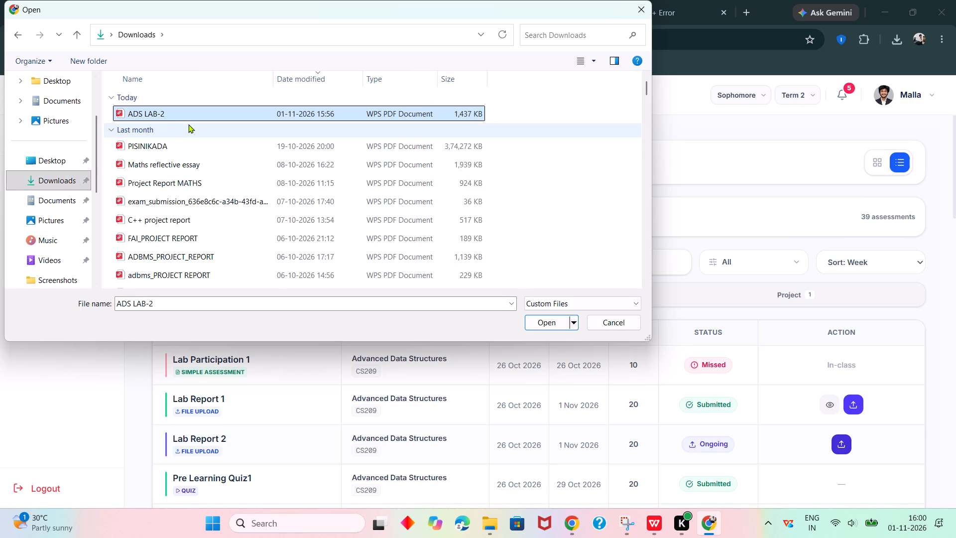
pyautogui.click(537, 323)
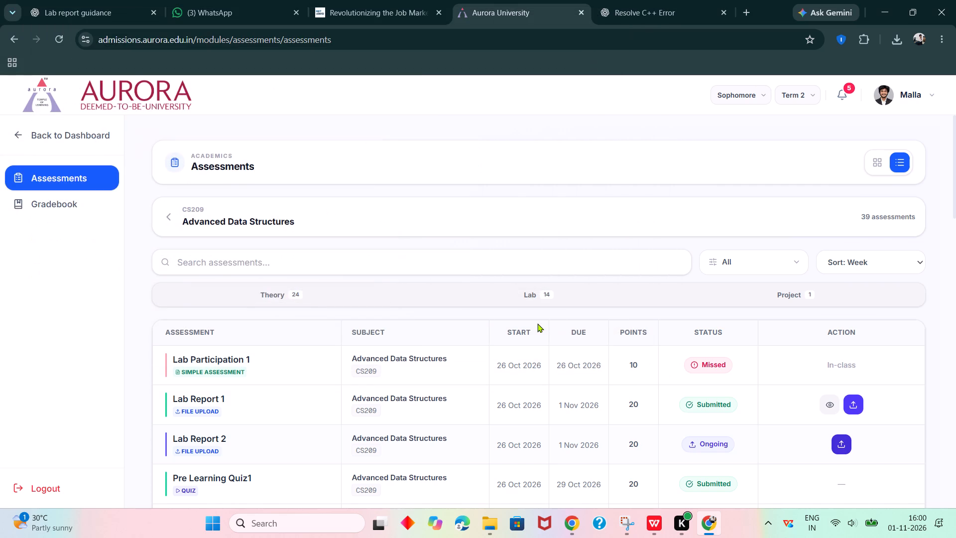
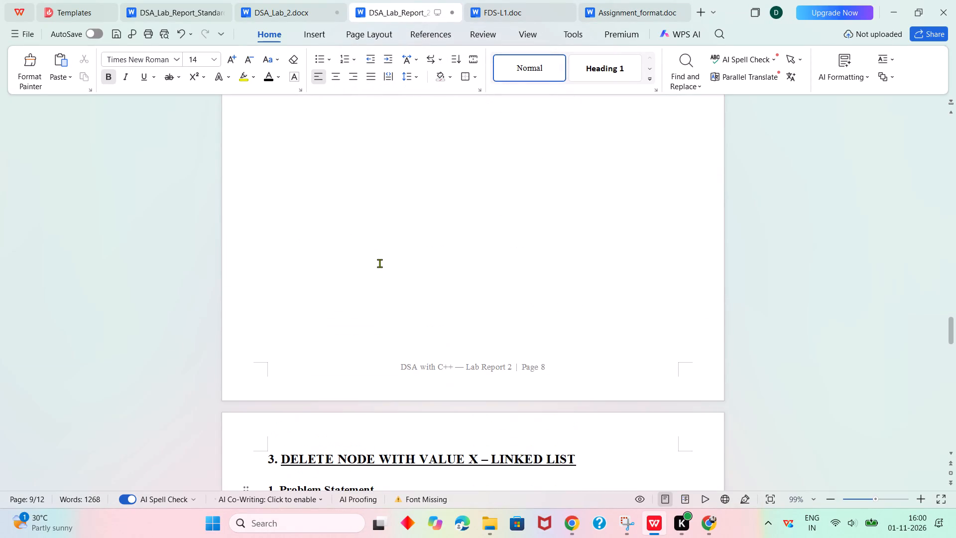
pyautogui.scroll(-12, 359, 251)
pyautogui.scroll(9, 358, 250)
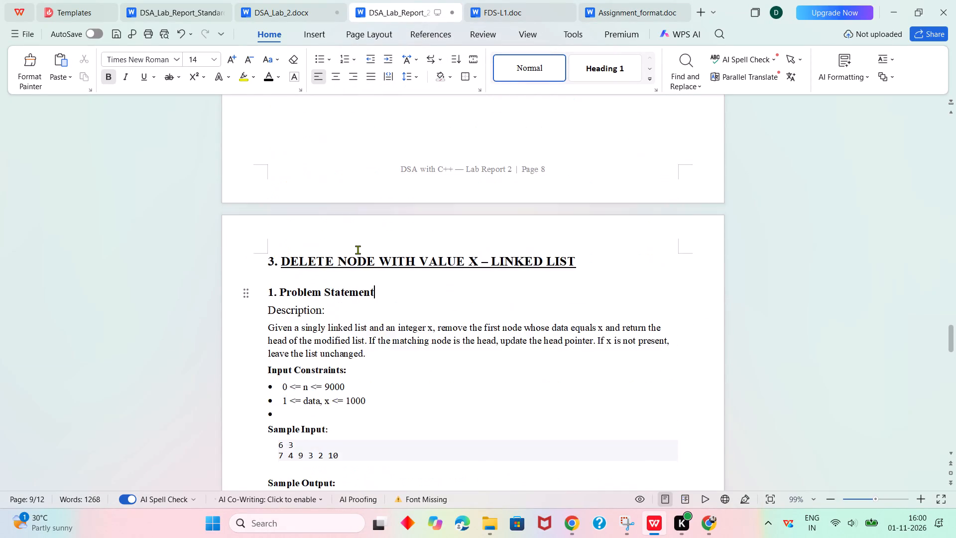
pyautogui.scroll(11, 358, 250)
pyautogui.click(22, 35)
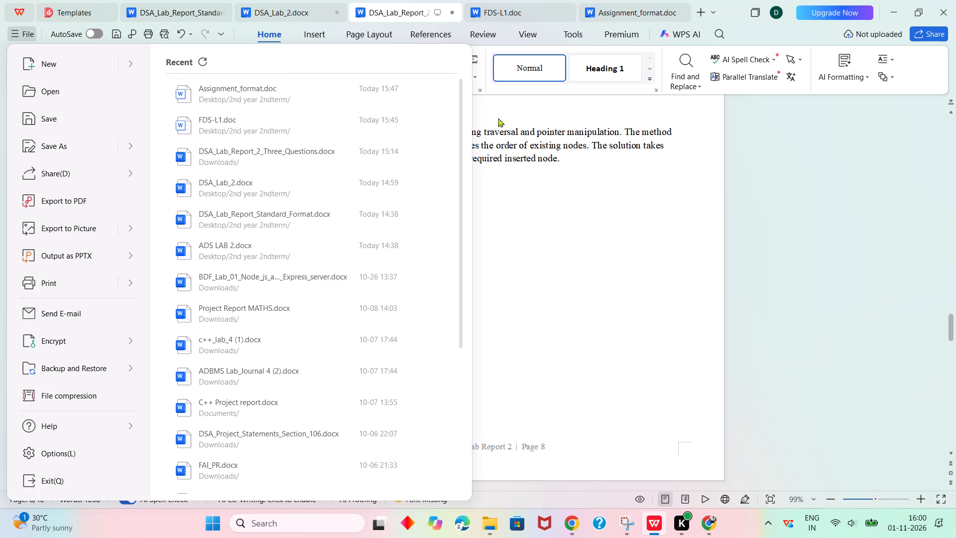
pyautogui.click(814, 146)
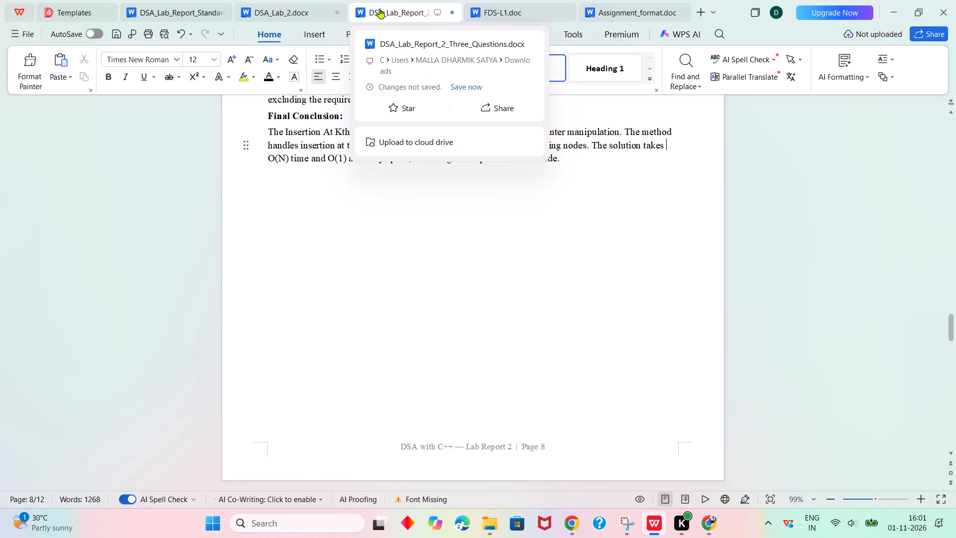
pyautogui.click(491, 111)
# Dismiss the sharing options and save the DSA_Lab_Report_2_Three_Questions document under its existing name.
pyautogui.click(803, 372)
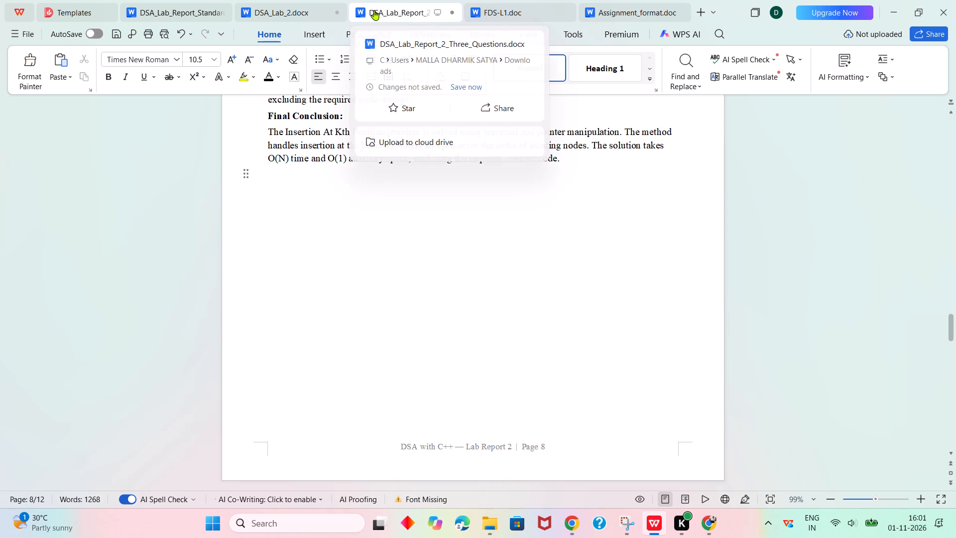
pyautogui.click(15, 37)
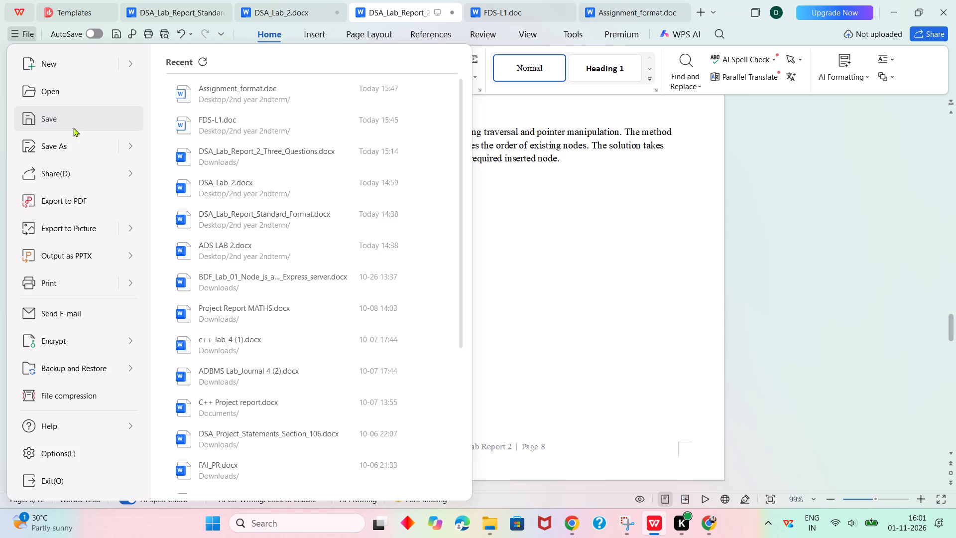
pyautogui.click(73, 128)
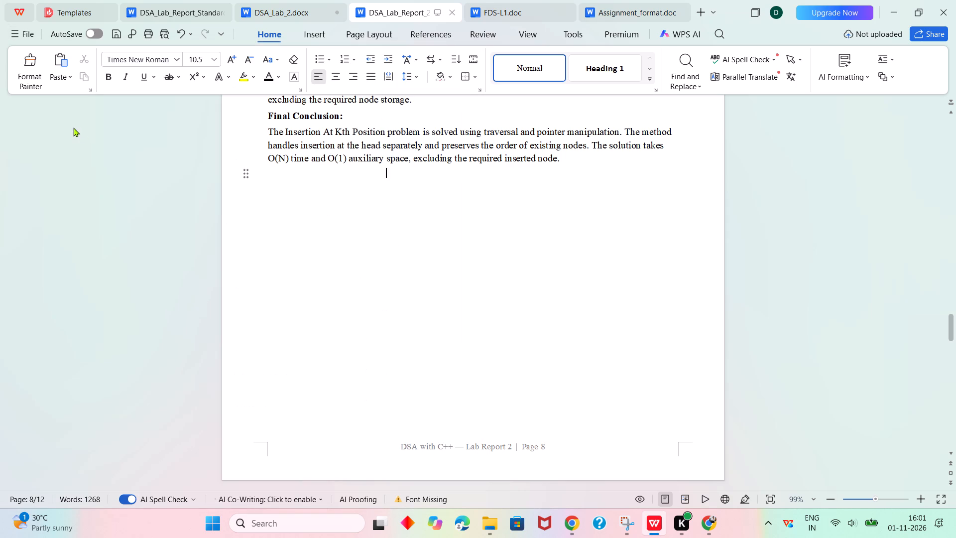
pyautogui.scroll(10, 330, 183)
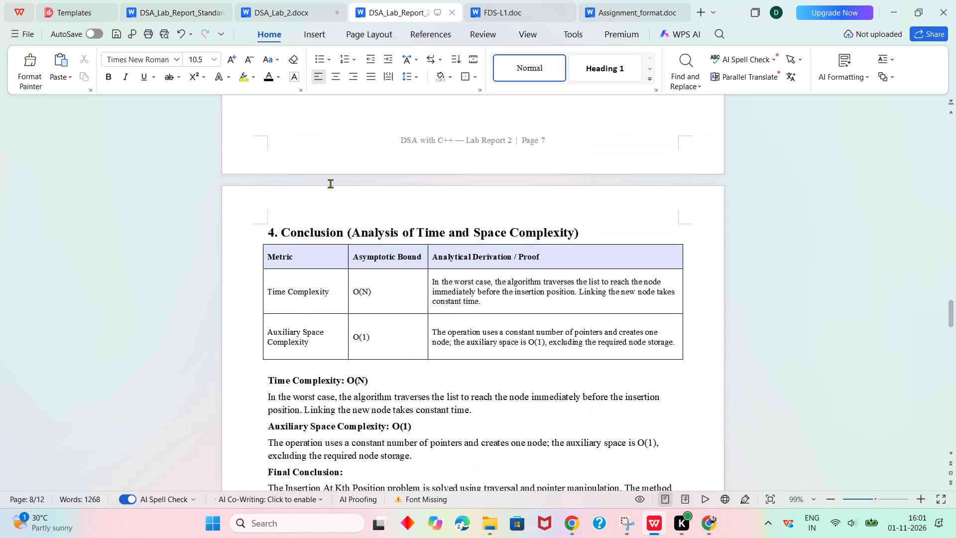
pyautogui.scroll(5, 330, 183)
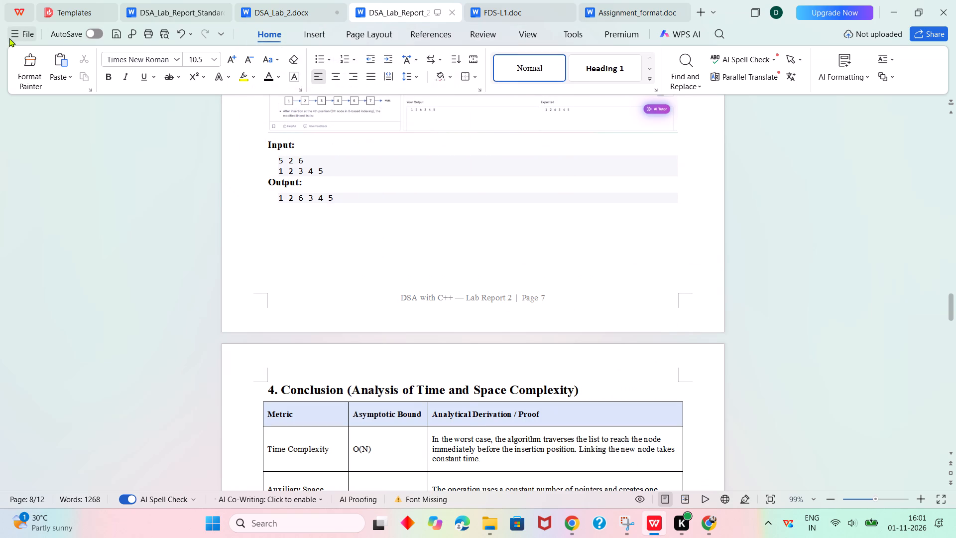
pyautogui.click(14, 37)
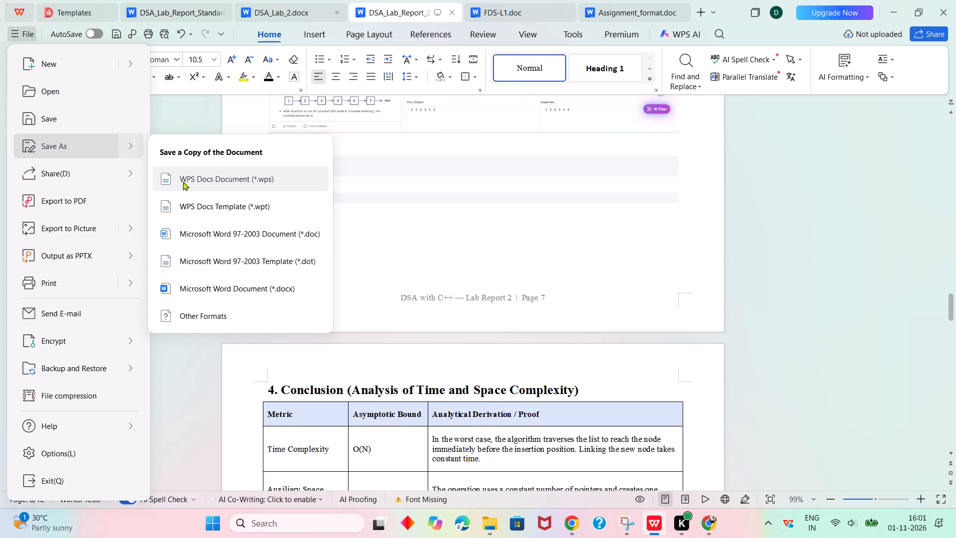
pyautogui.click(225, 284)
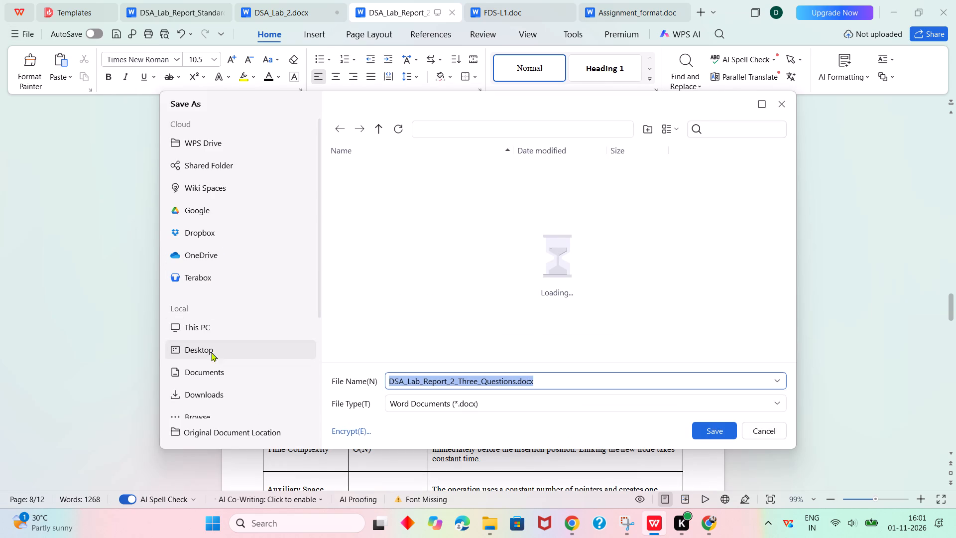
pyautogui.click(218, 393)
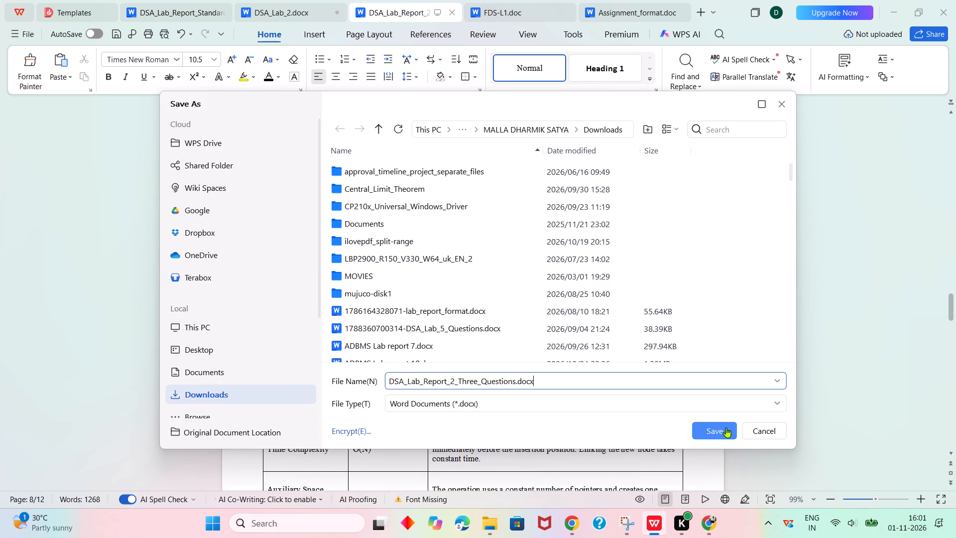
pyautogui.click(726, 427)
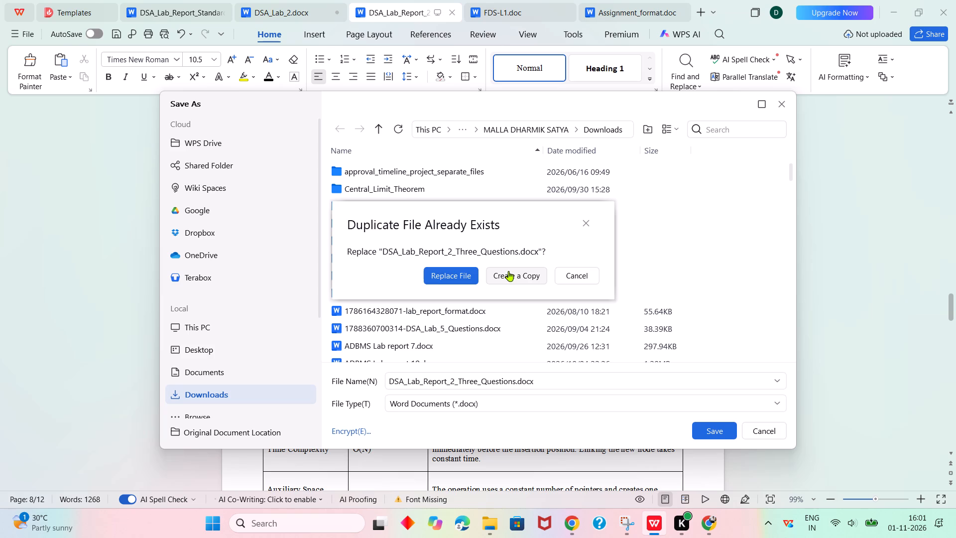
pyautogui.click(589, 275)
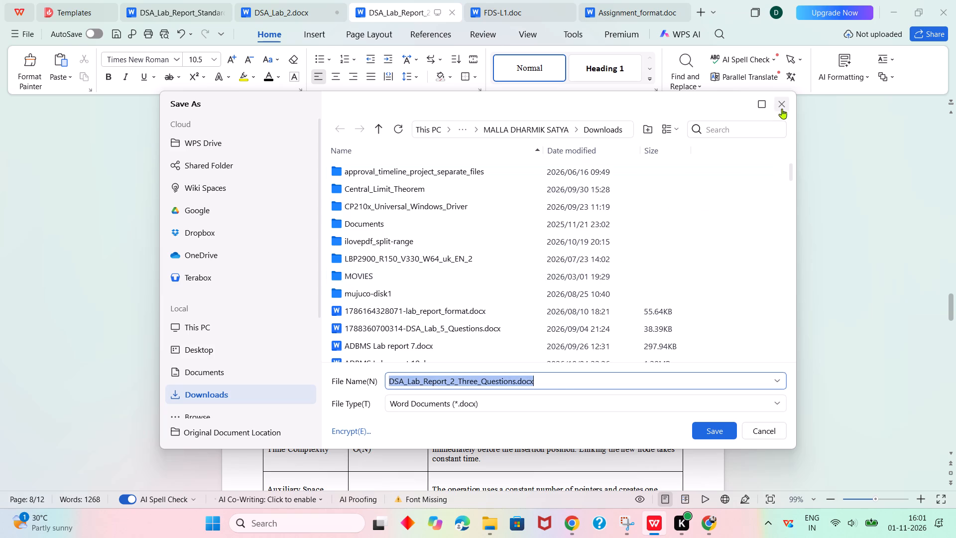